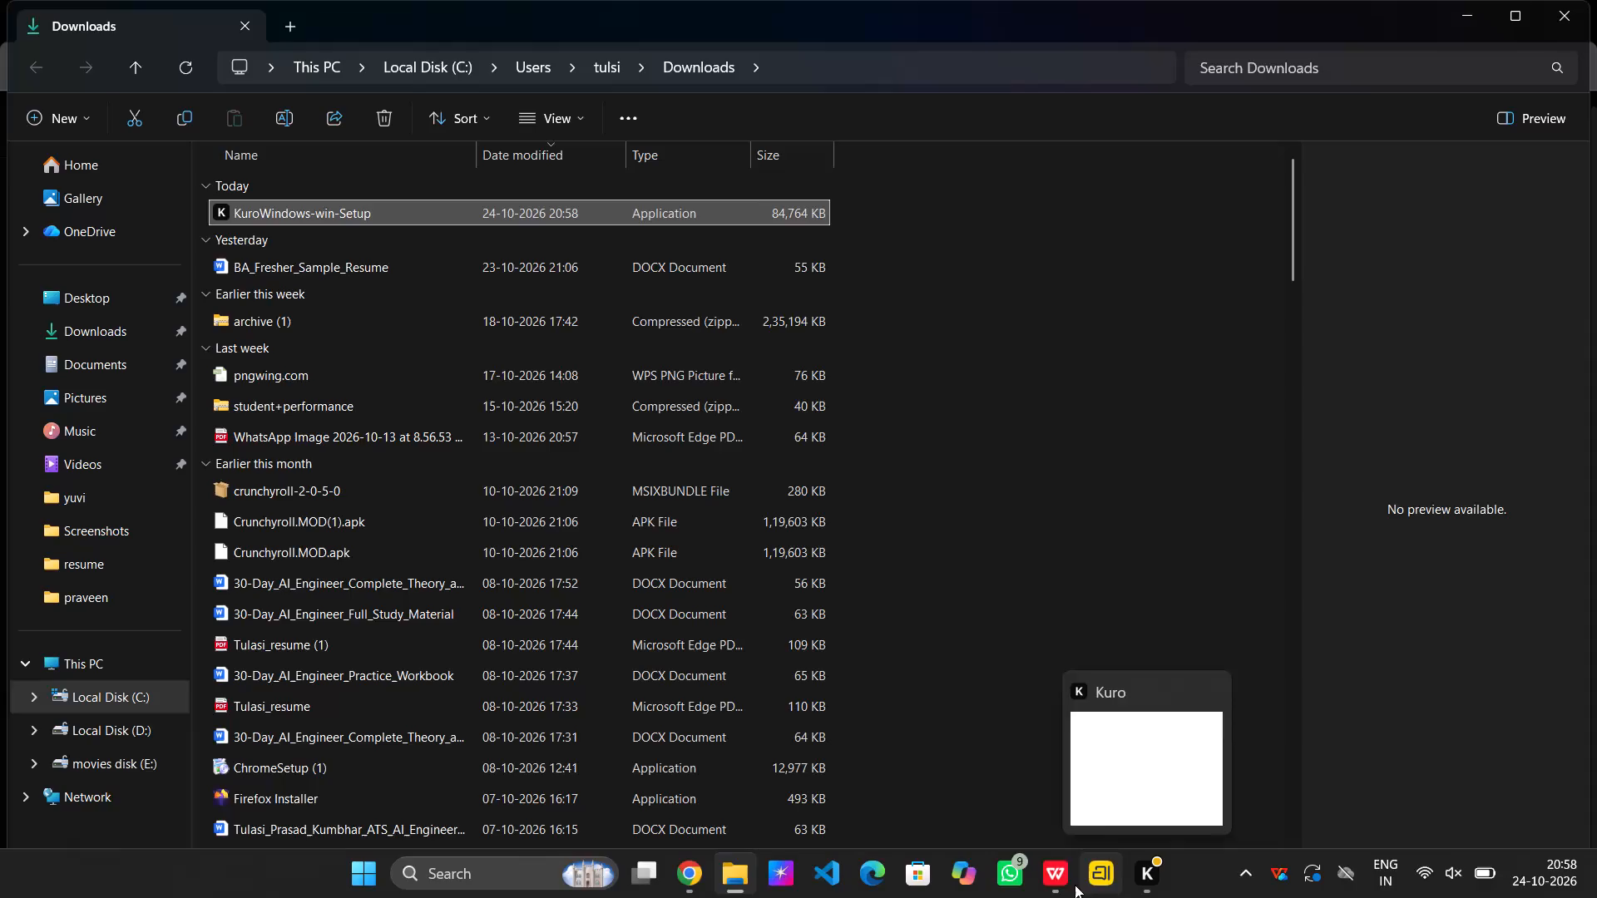
Switch to the resume in WPS Office and review the years and institutions in the Education table.
{"action": "left_click", "coordinate": [1049, 874]}
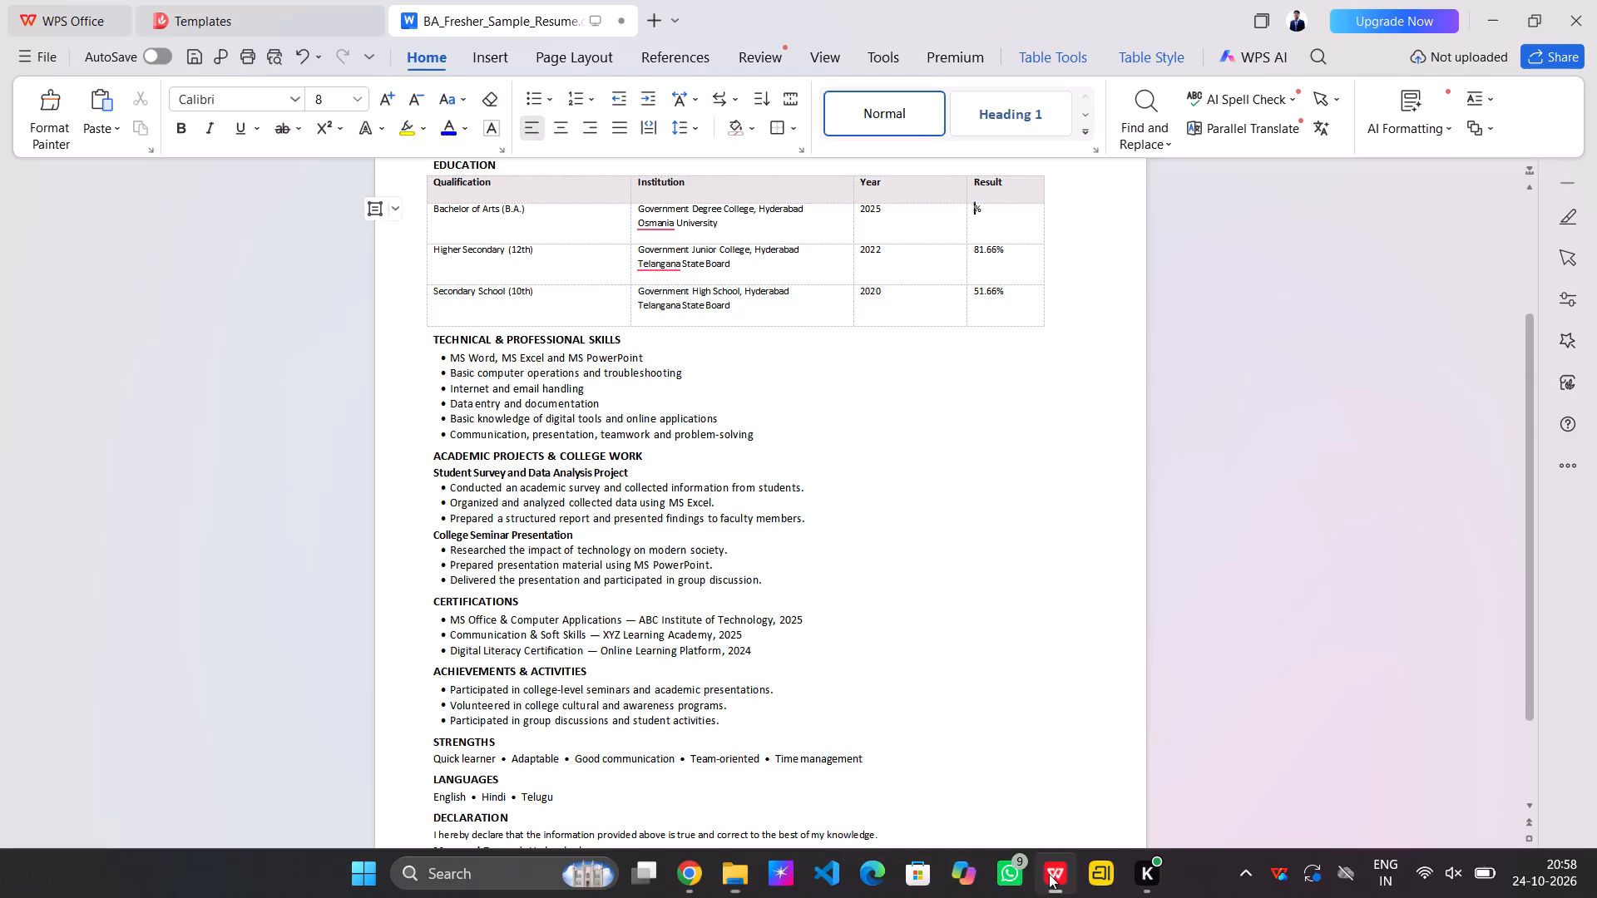
{"action": "left_click", "coordinate": [925, 492]}
{"action": "scroll", "coordinate": [925, 492], "scroll_direction": "up", "scroll_amount": 3}
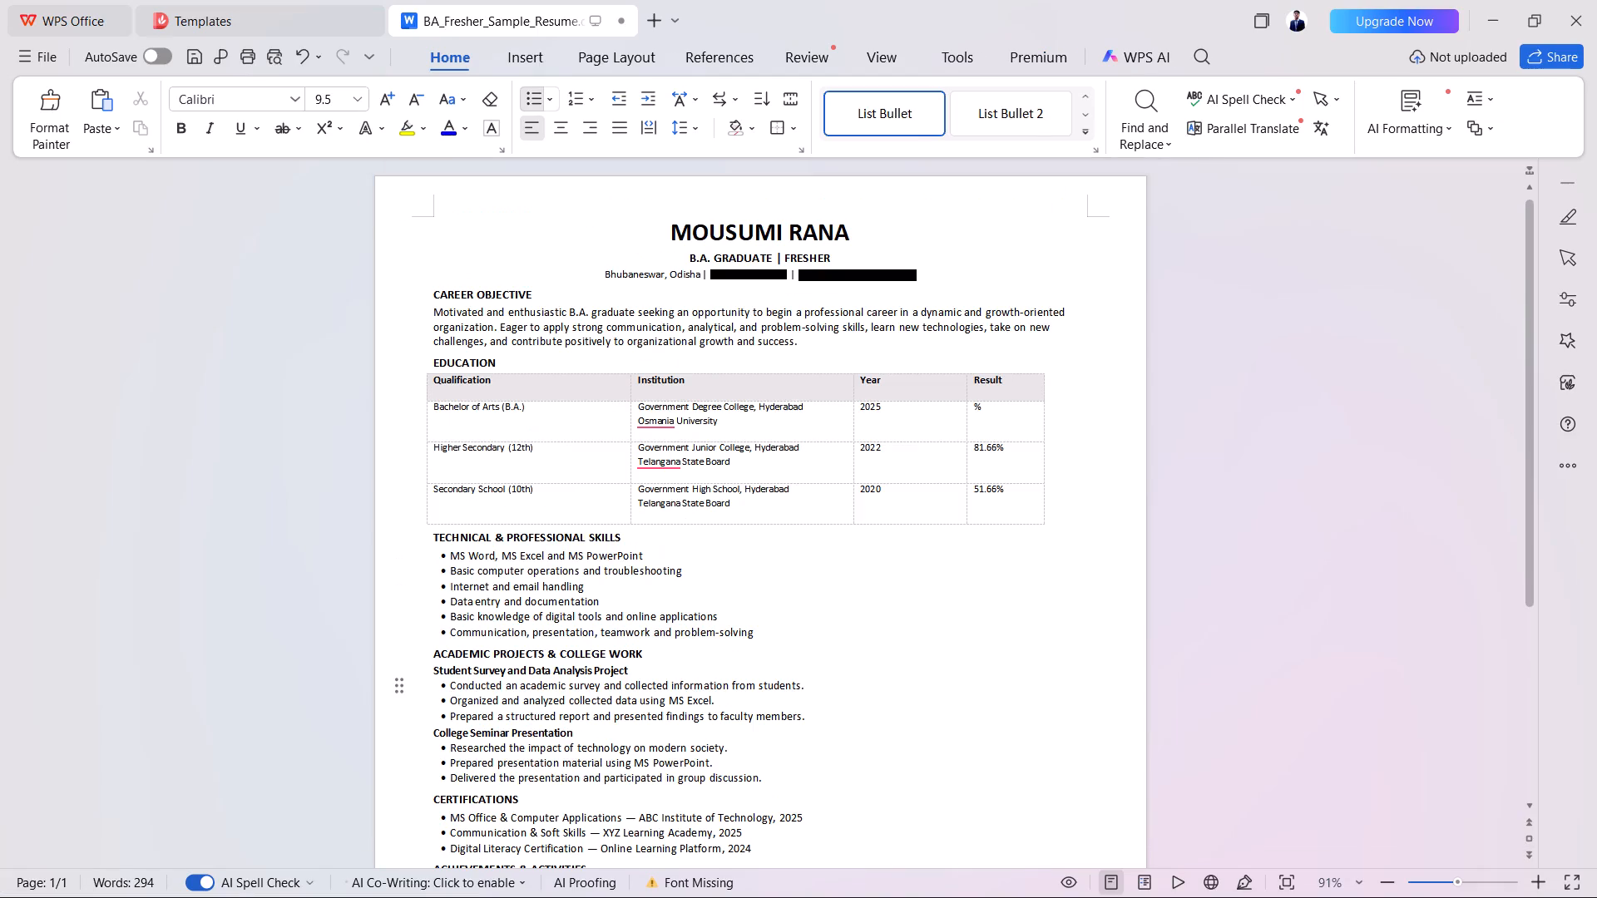
{"action": "left_click", "coordinate": [930, 466]}
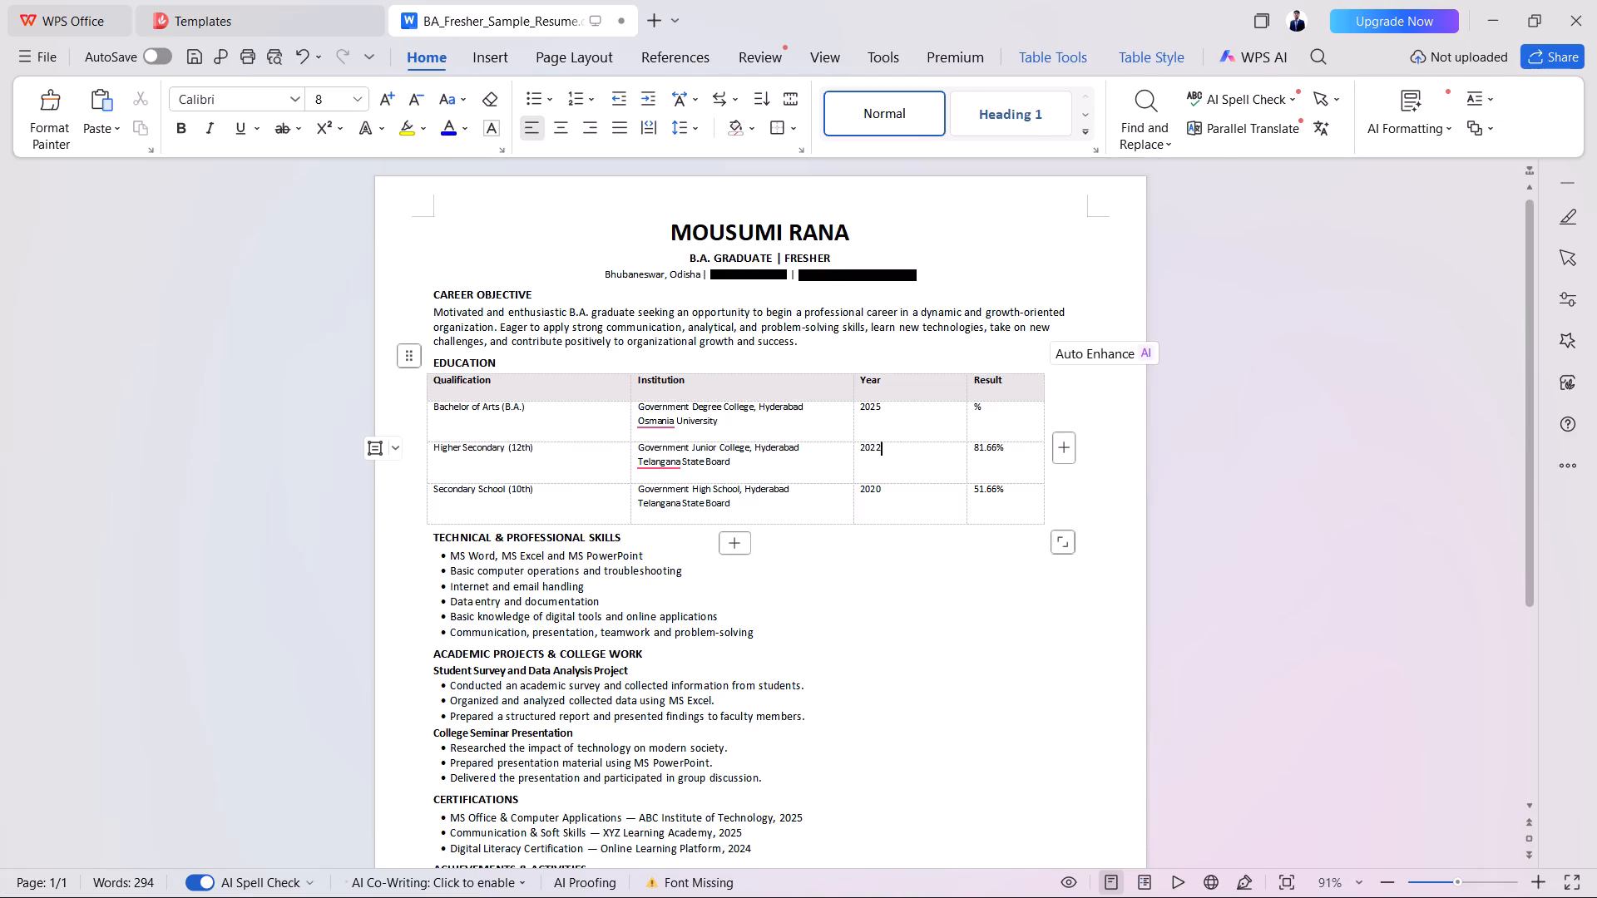
{"action": "left_click", "coordinate": [899, 408]}
{"action": "left_click", "coordinate": [893, 462]}
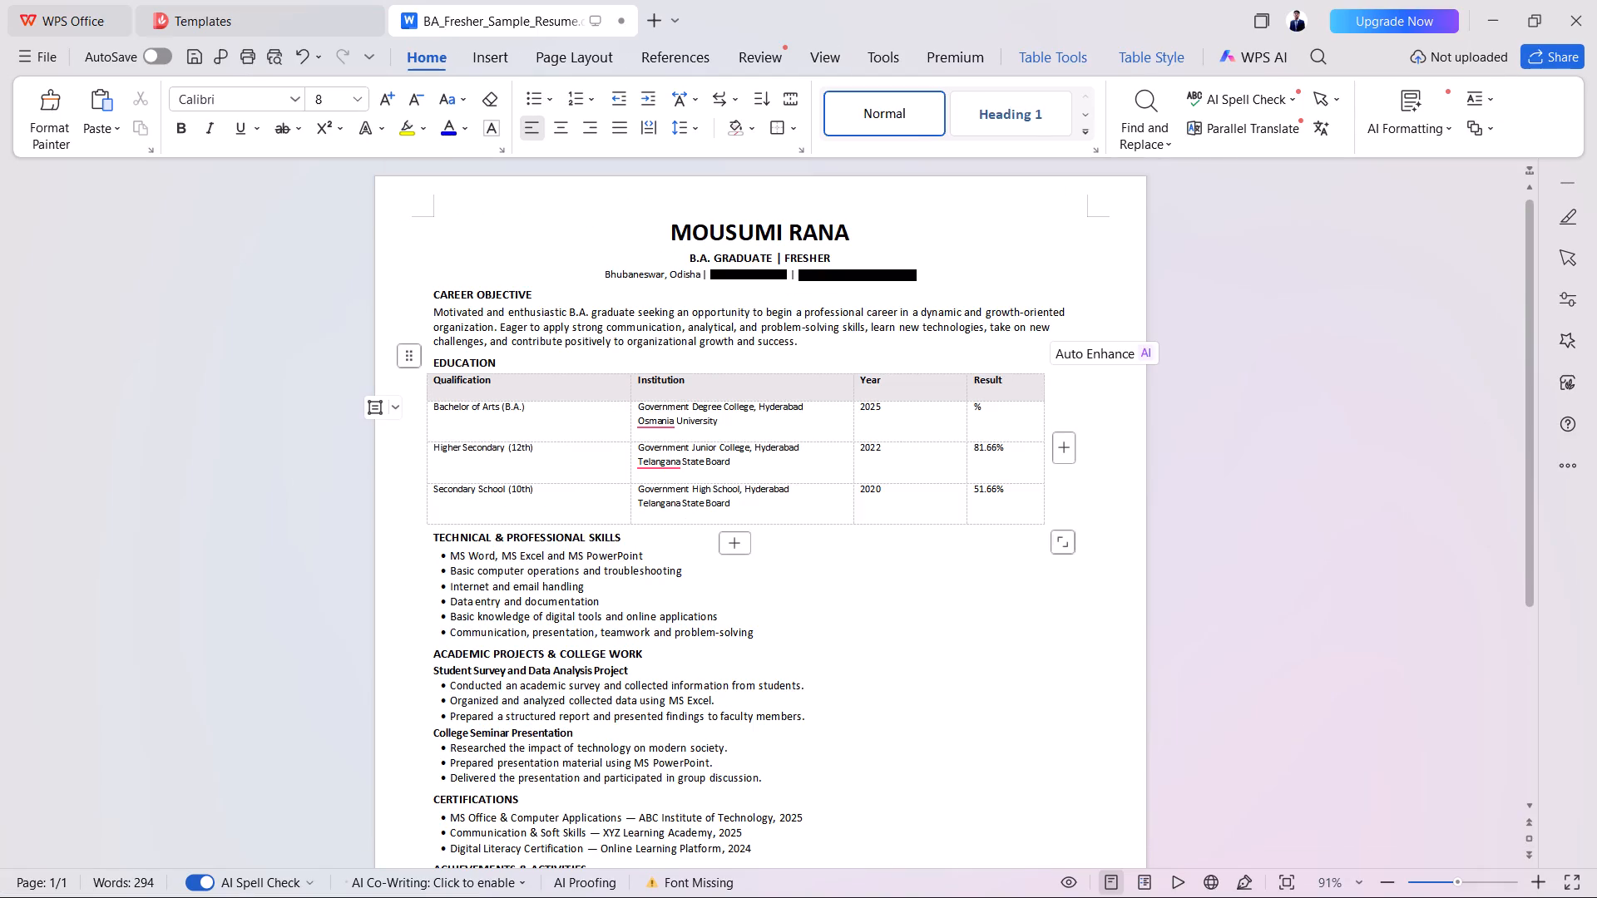
{"action": "left_click", "coordinate": [747, 427]}
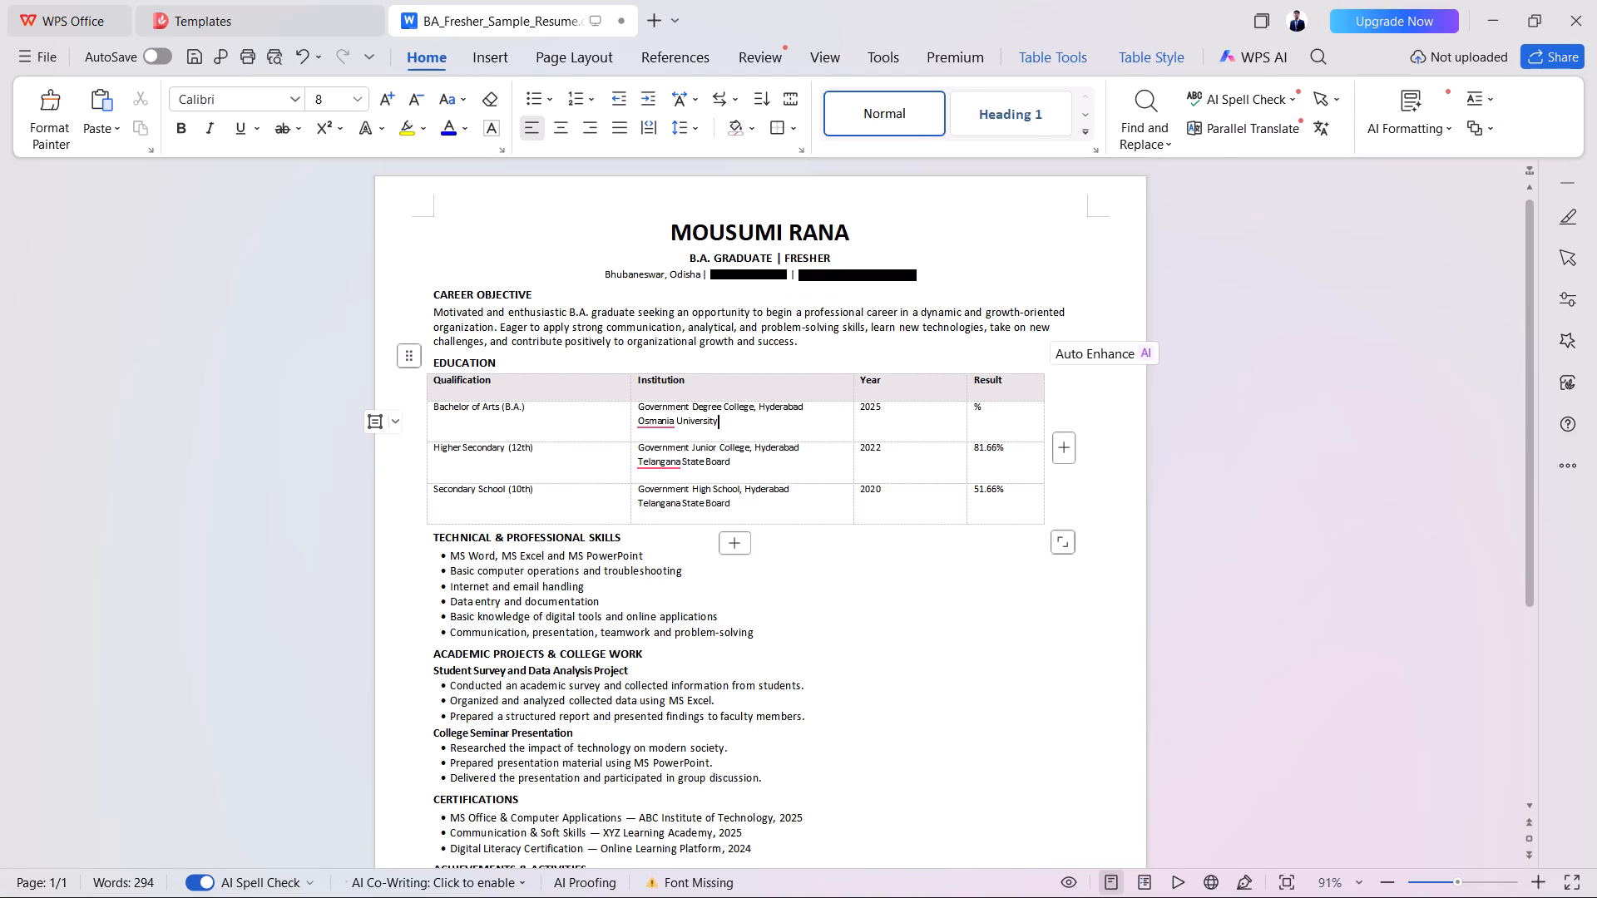
{"action": "left_click", "coordinate": [758, 467]}
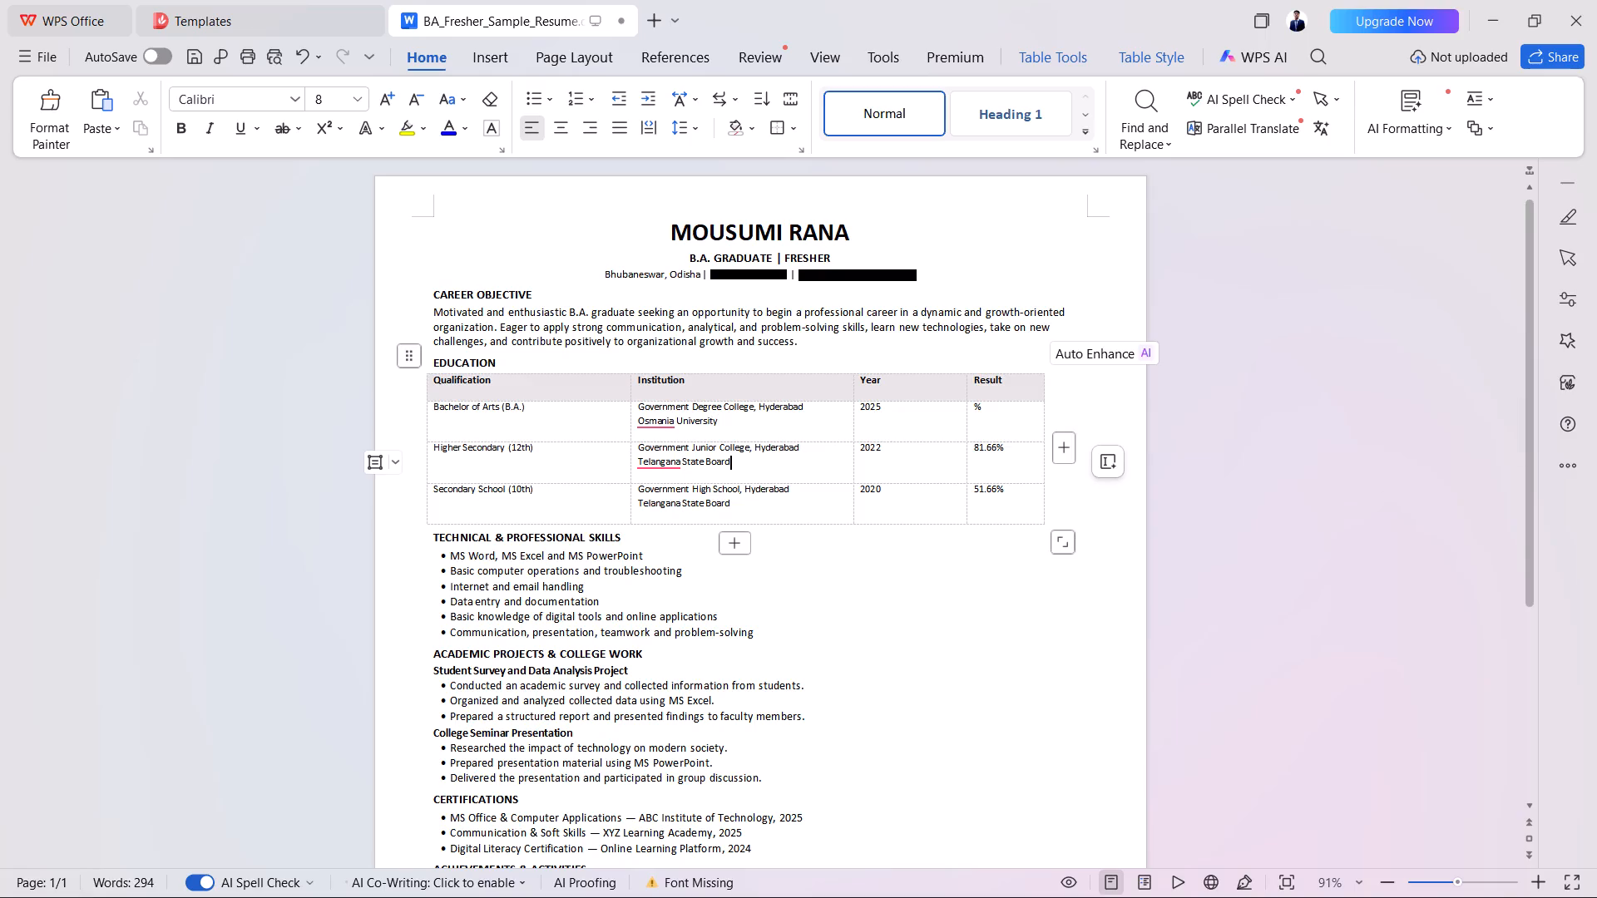
{"action": "left_click", "coordinate": [710, 416]}
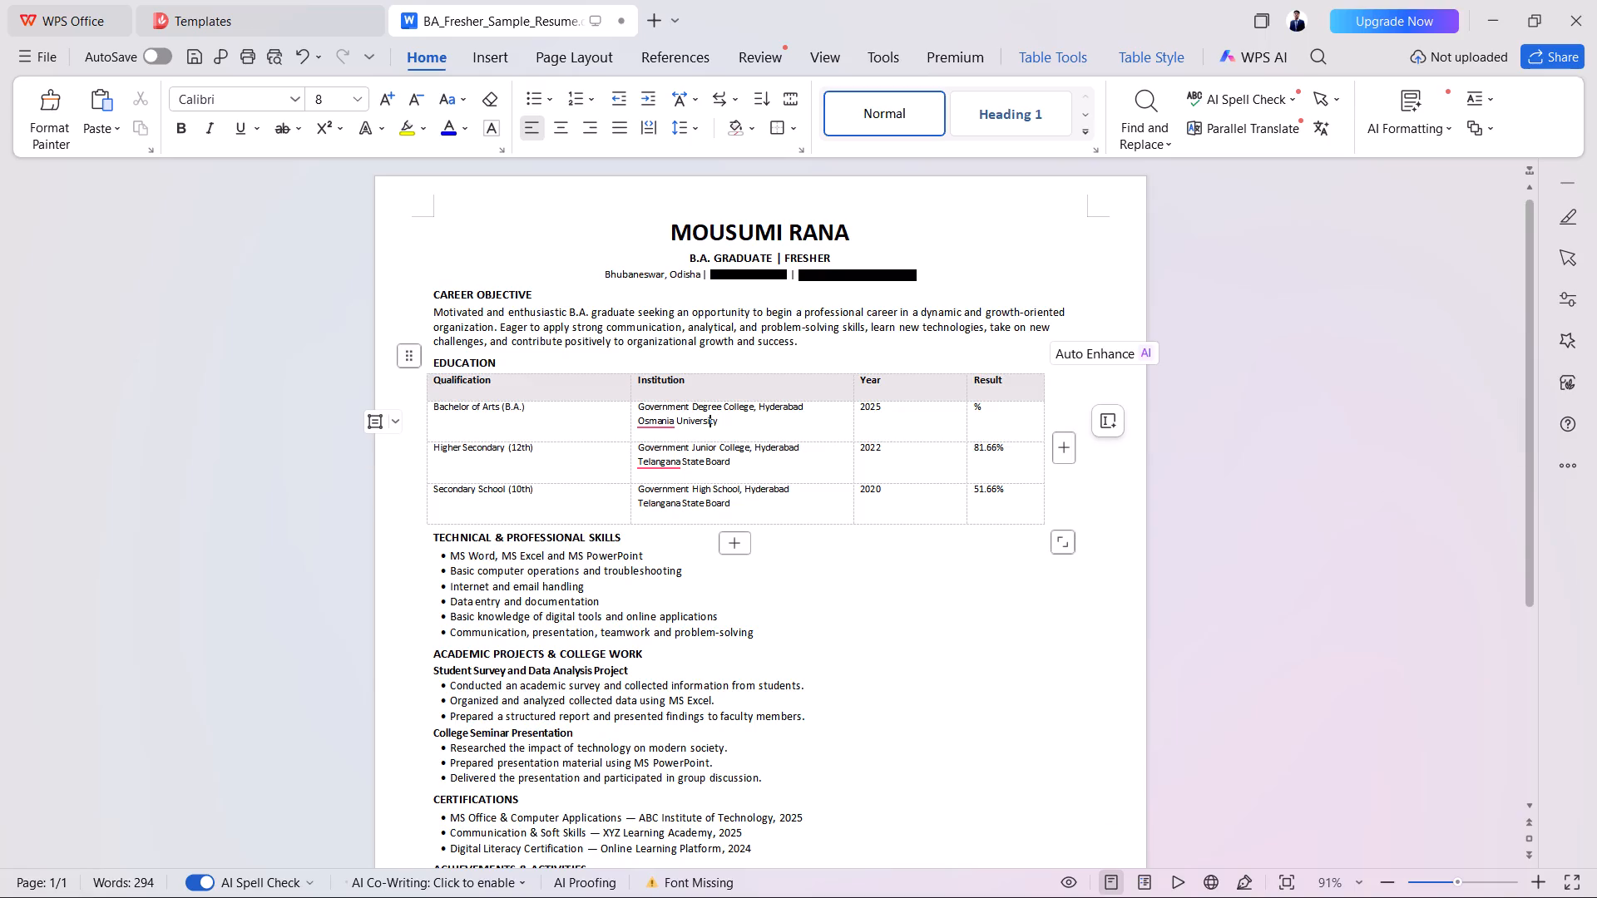
{"action": "left_click", "coordinate": [724, 511]}
{"action": "left_click", "coordinate": [706, 422]}
{"action": "left_click", "coordinate": [685, 480]}
{"action": "left_click", "coordinate": [710, 492]}
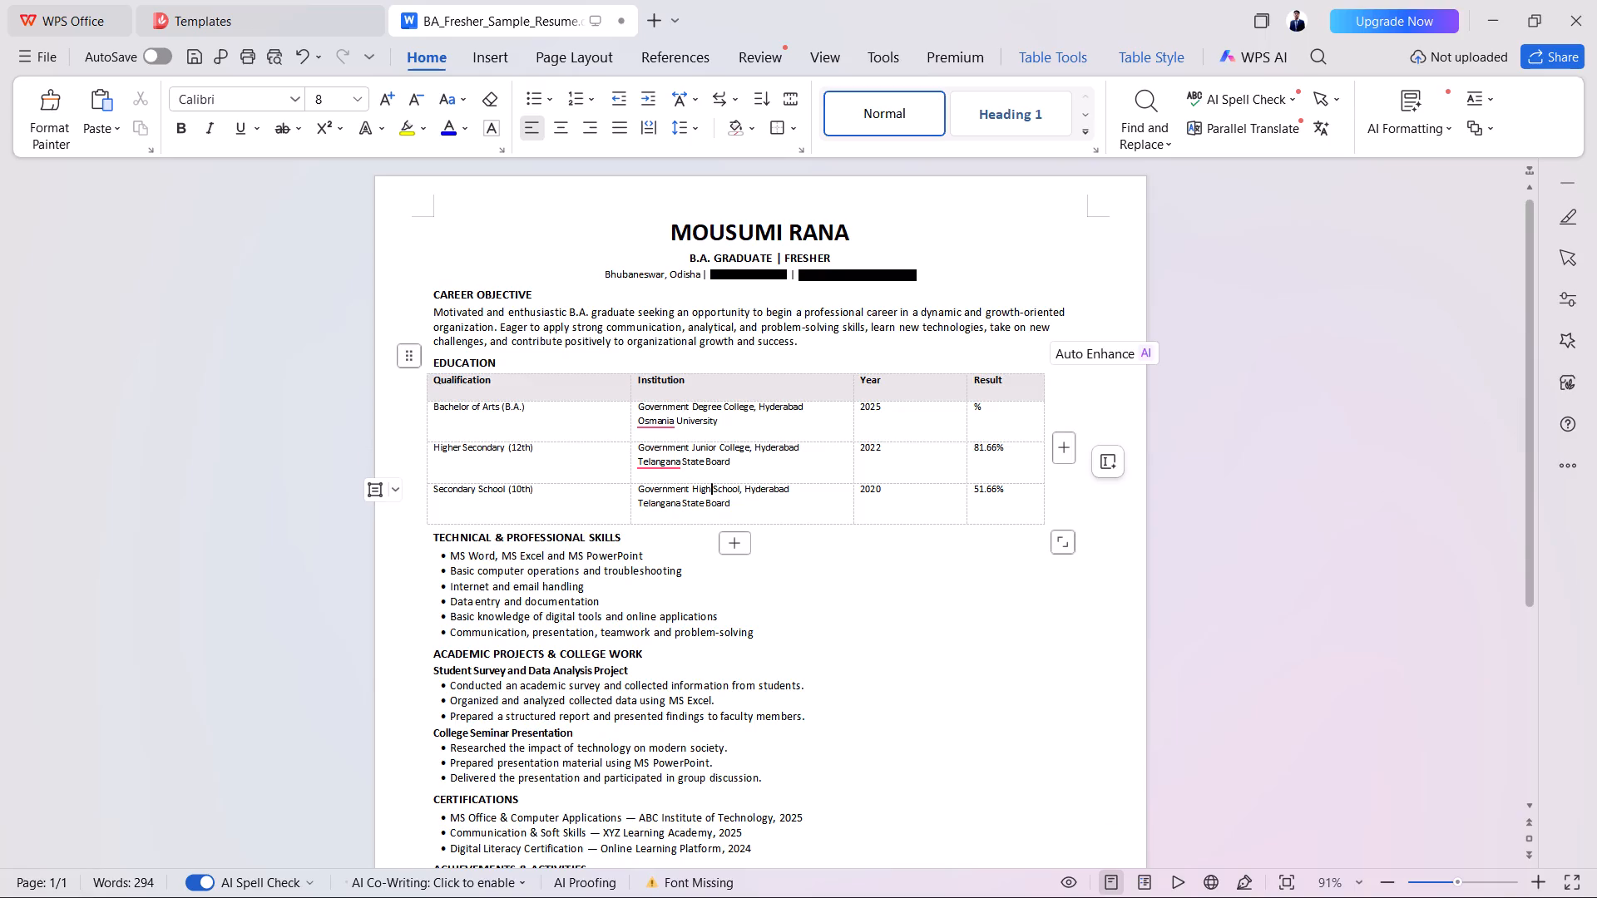
{"action": "left_click", "coordinate": [740, 510]}
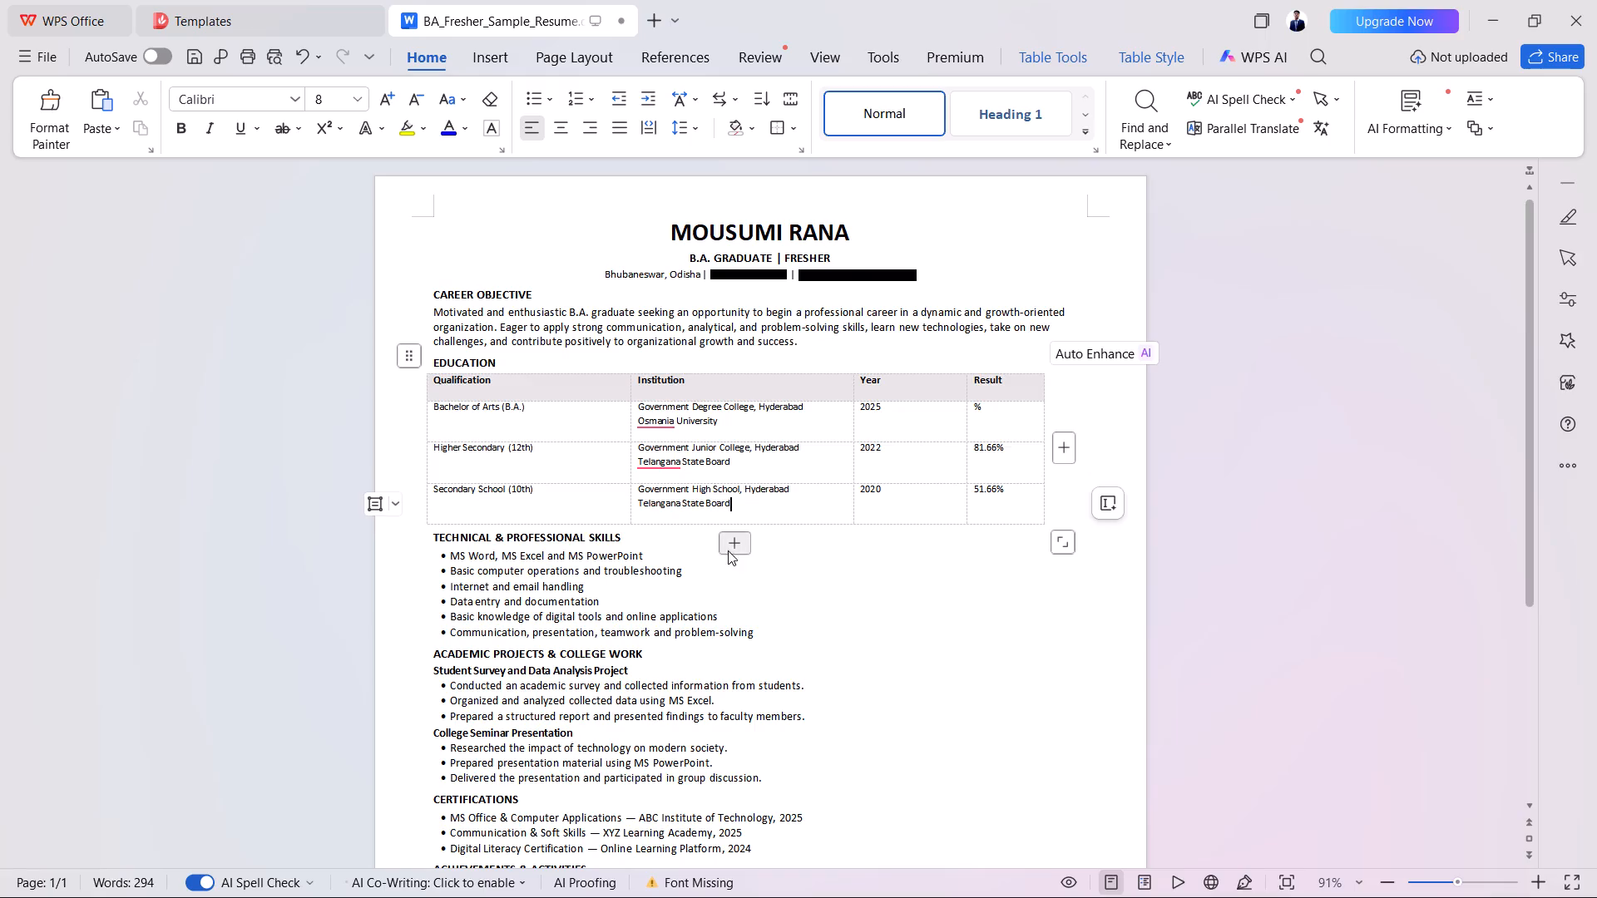
Review the resume's Technical & Professional Skills and Academic Projects & College Work sections line by line.
{"action": "left_click", "coordinate": [625, 580]}
{"action": "left_click", "coordinate": [590, 598]}
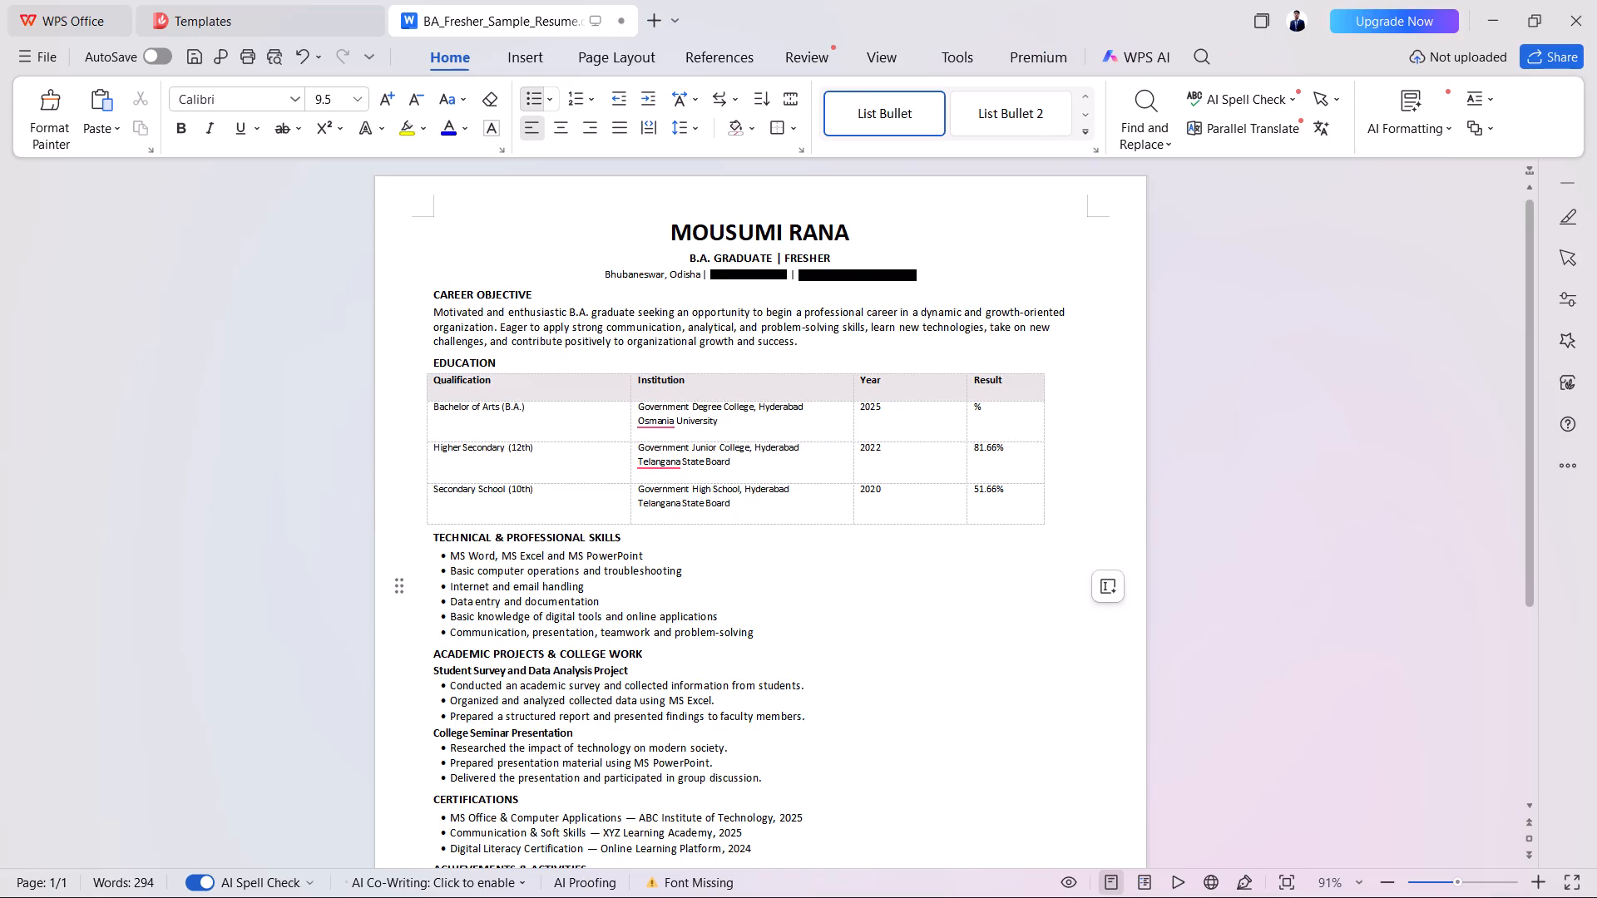
{"action": "left_click", "coordinate": [606, 601]}
{"action": "left_click", "coordinate": [732, 613]}
{"action": "left_click", "coordinate": [759, 633]}
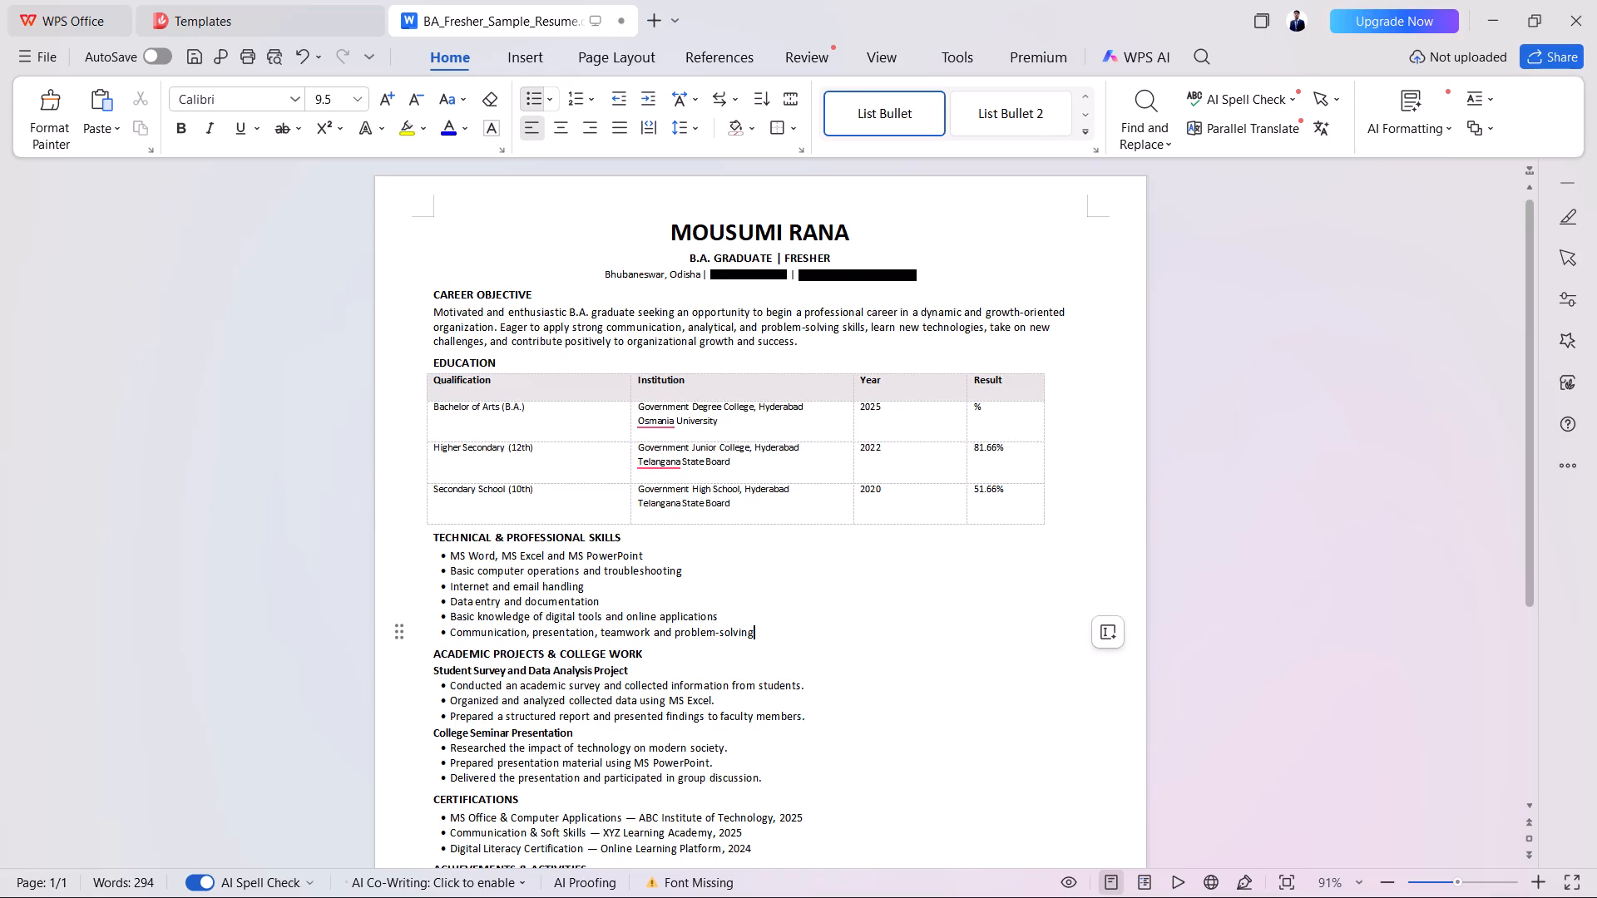
{"action": "left_click", "coordinate": [647, 666]}
{"action": "left_click", "coordinate": [822, 687]}
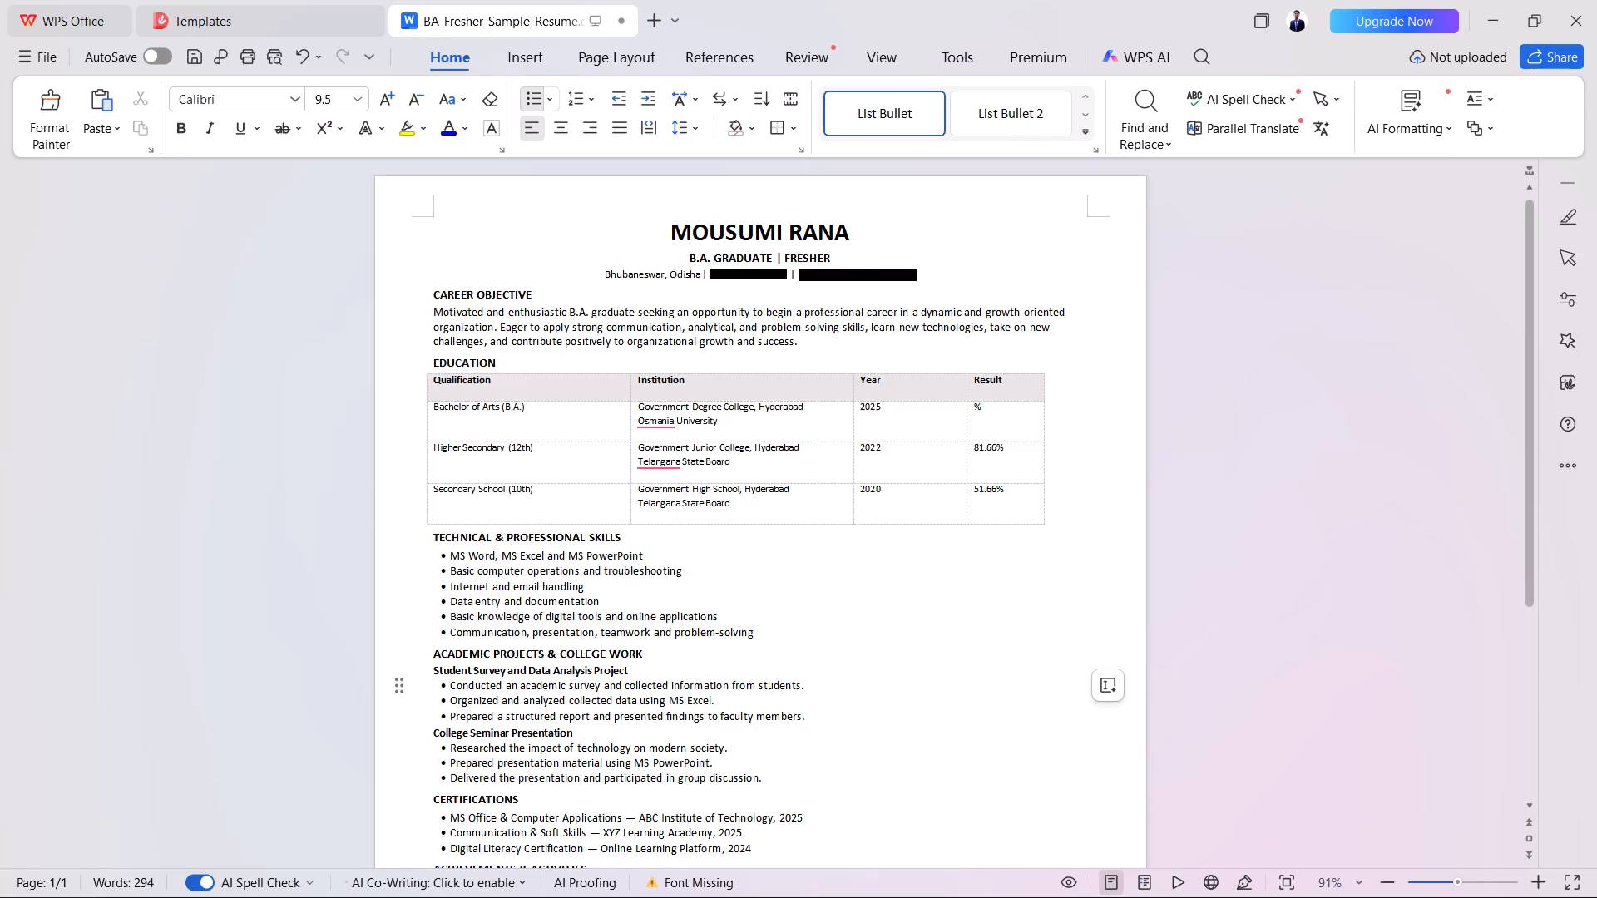
{"action": "left_click", "coordinate": [753, 703]}
{"action": "left_click", "coordinate": [815, 712]}
{"action": "left_click", "coordinate": [630, 742]}
{"action": "left_click", "coordinate": [608, 738]}
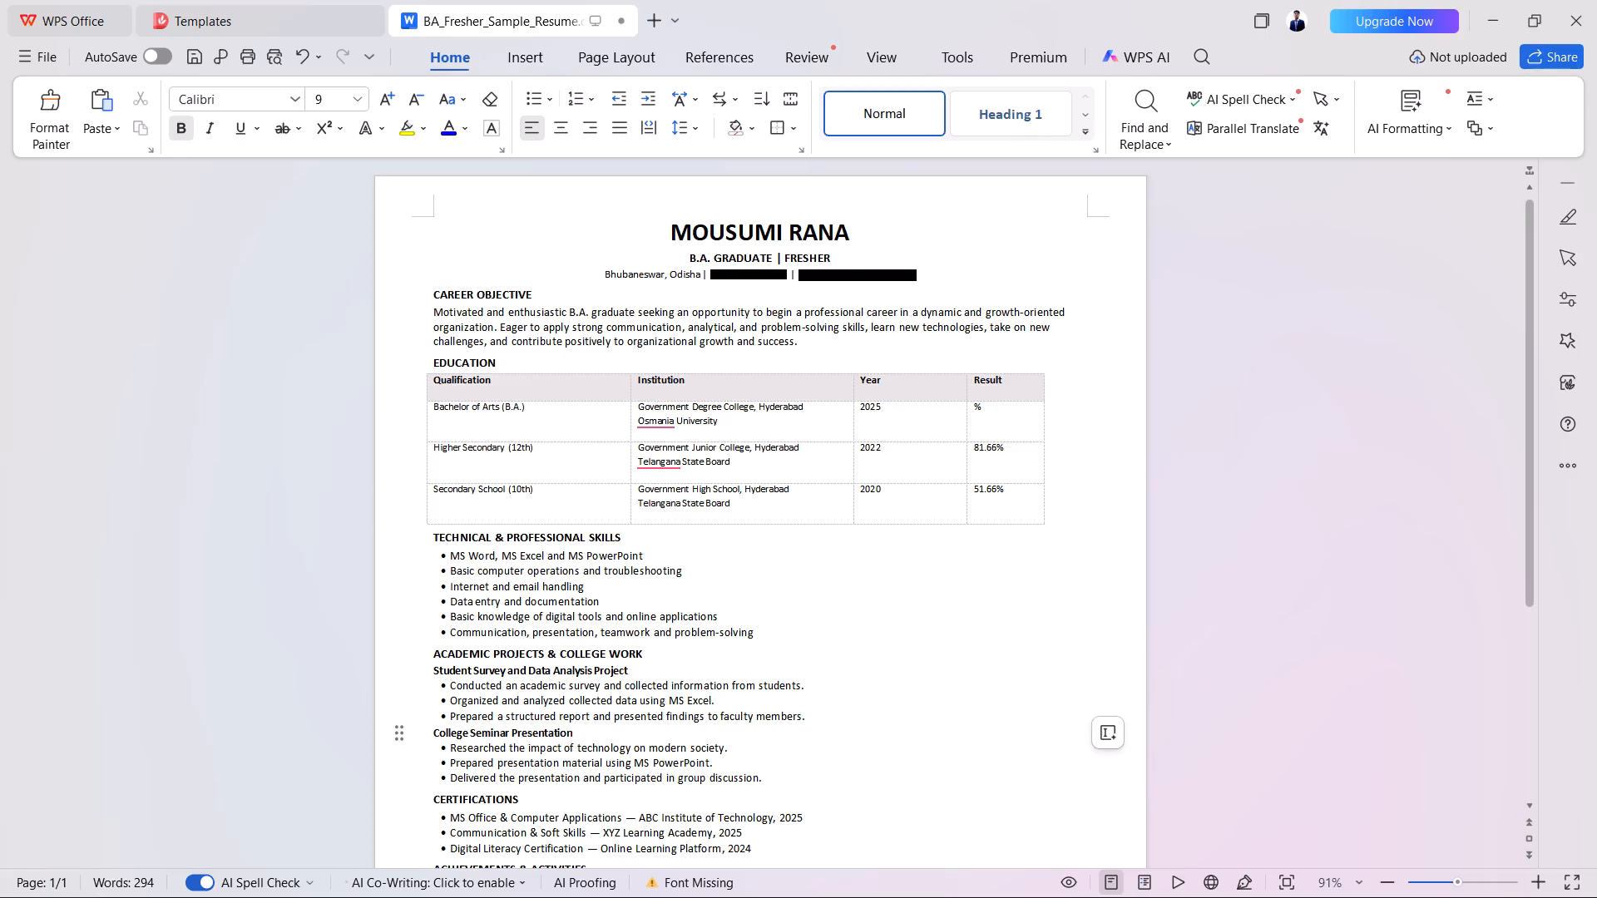
{"action": "left_click", "coordinate": [737, 745]}
{"action": "left_click", "coordinate": [717, 761]}
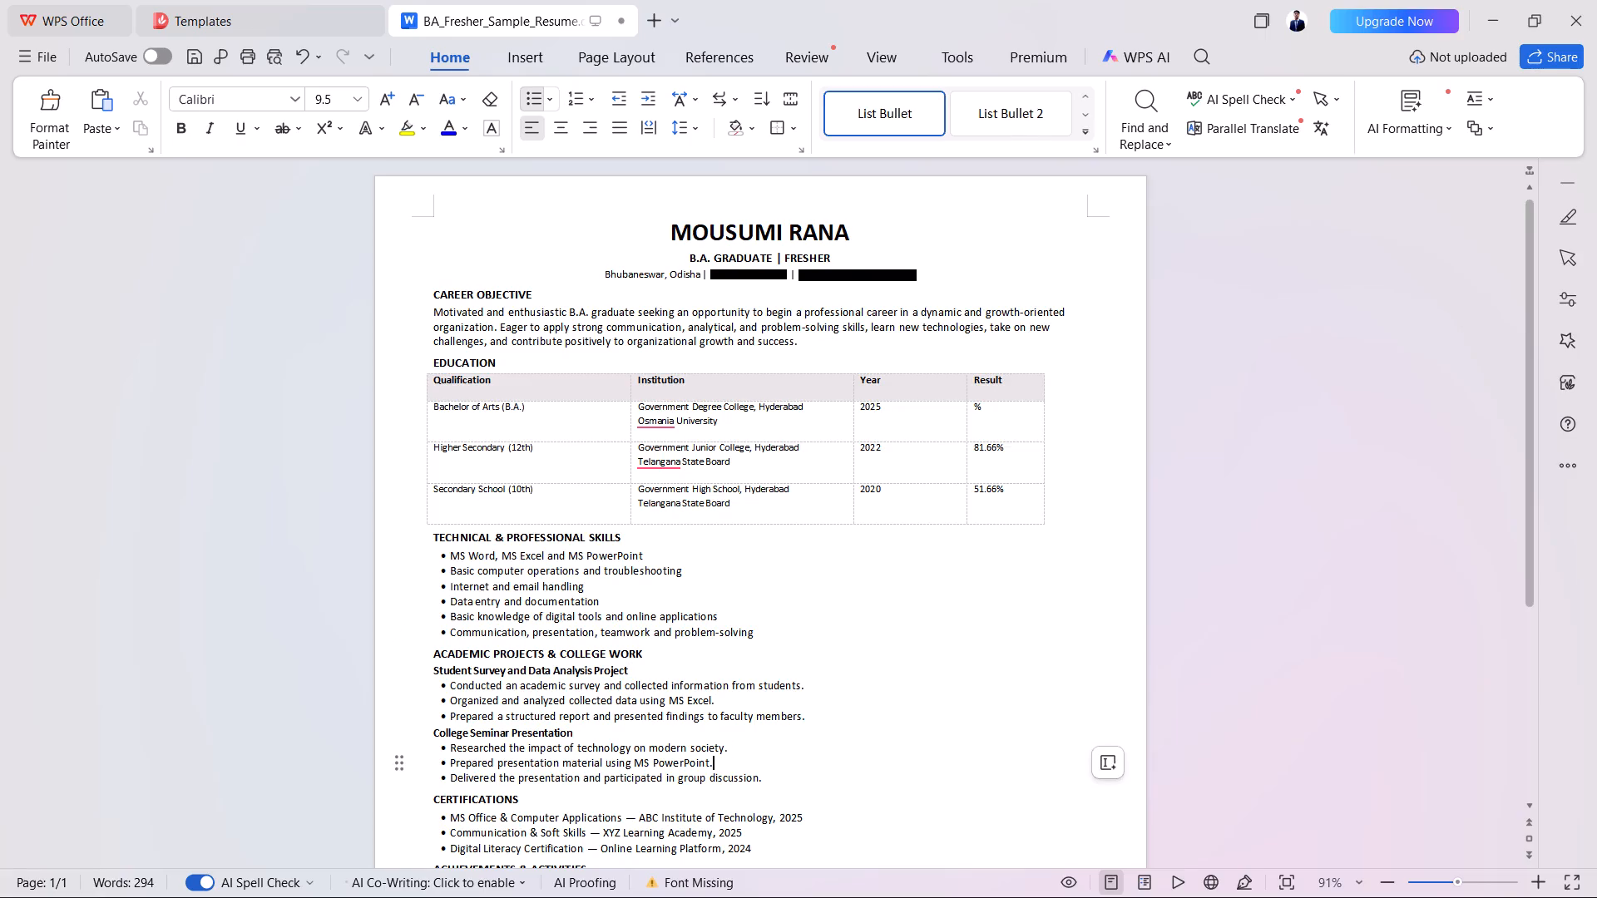
{"action": "left_click", "coordinate": [765, 781]}
Review the resume's remaining sections, from Certifications through Achievements & Activities, Strengths, Languages and Declaration.
{"action": "left_click", "coordinate": [644, 797]}
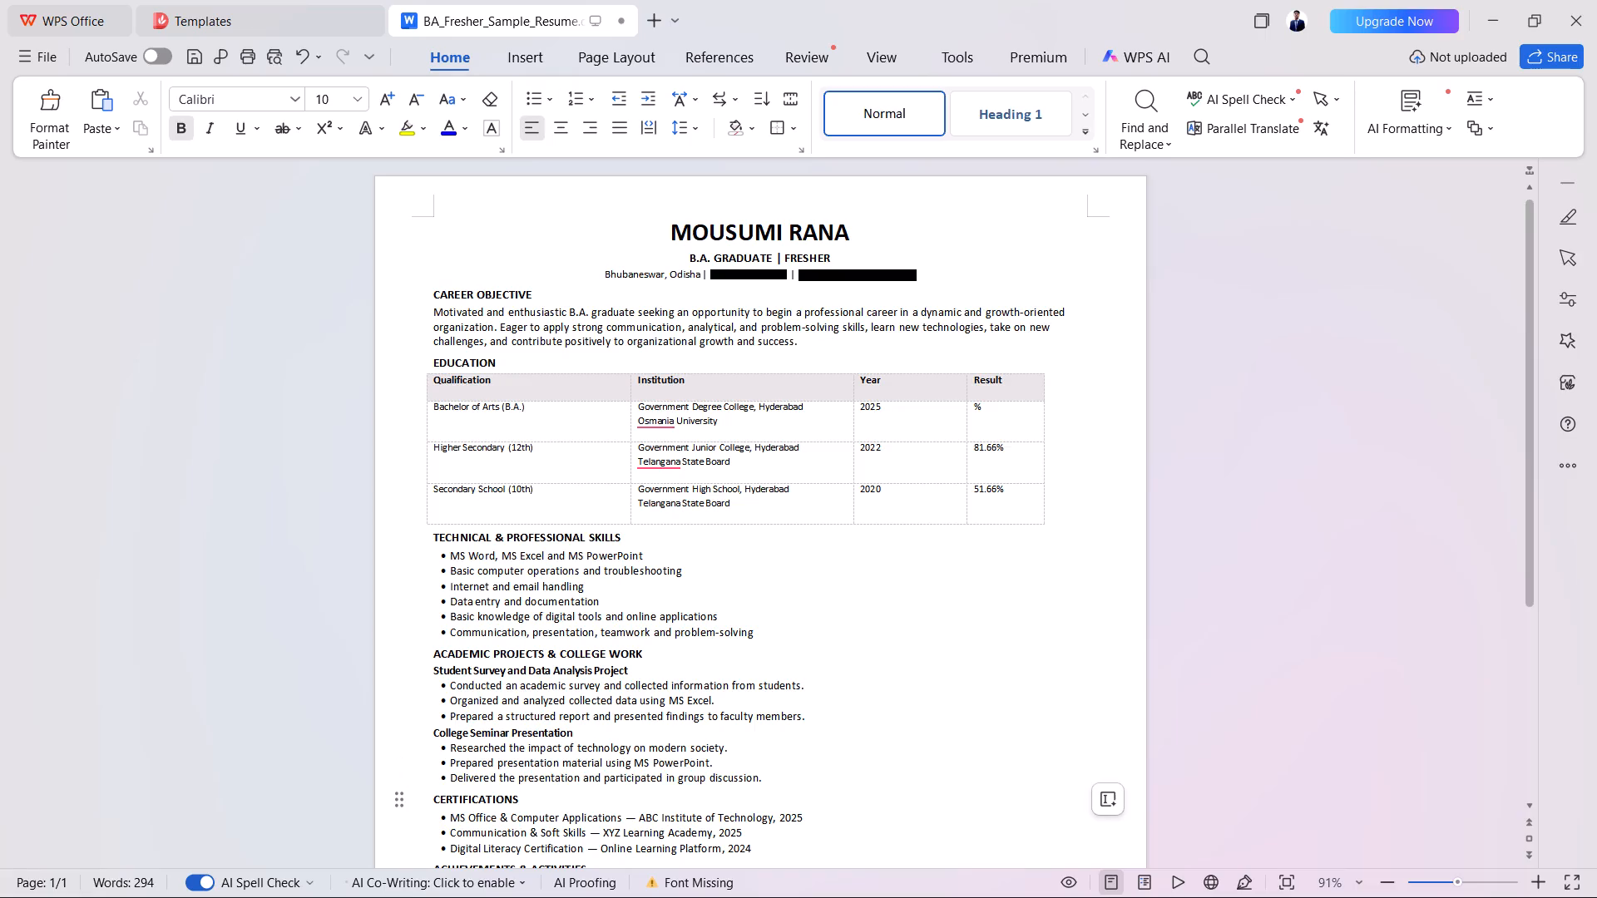
{"action": "left_click", "coordinate": [816, 812]}
{"action": "left_click", "coordinate": [776, 828]}
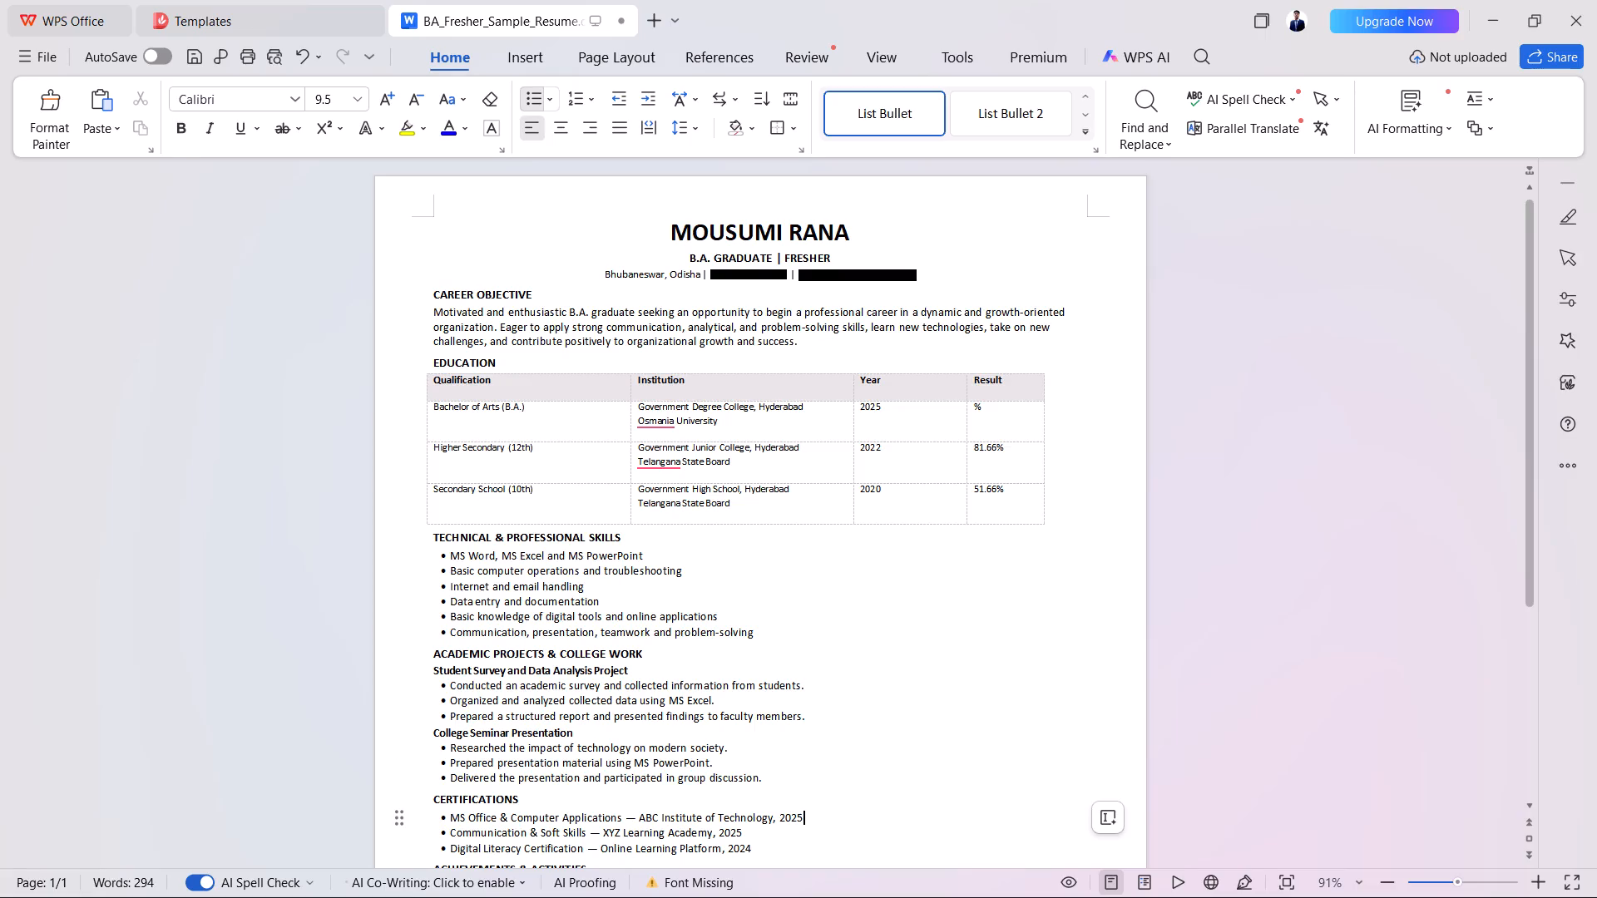
{"action": "scroll", "coordinate": [776, 828], "scroll_direction": "down", "scroll_amount": 1}
{"action": "left_click", "coordinate": [759, 800]}
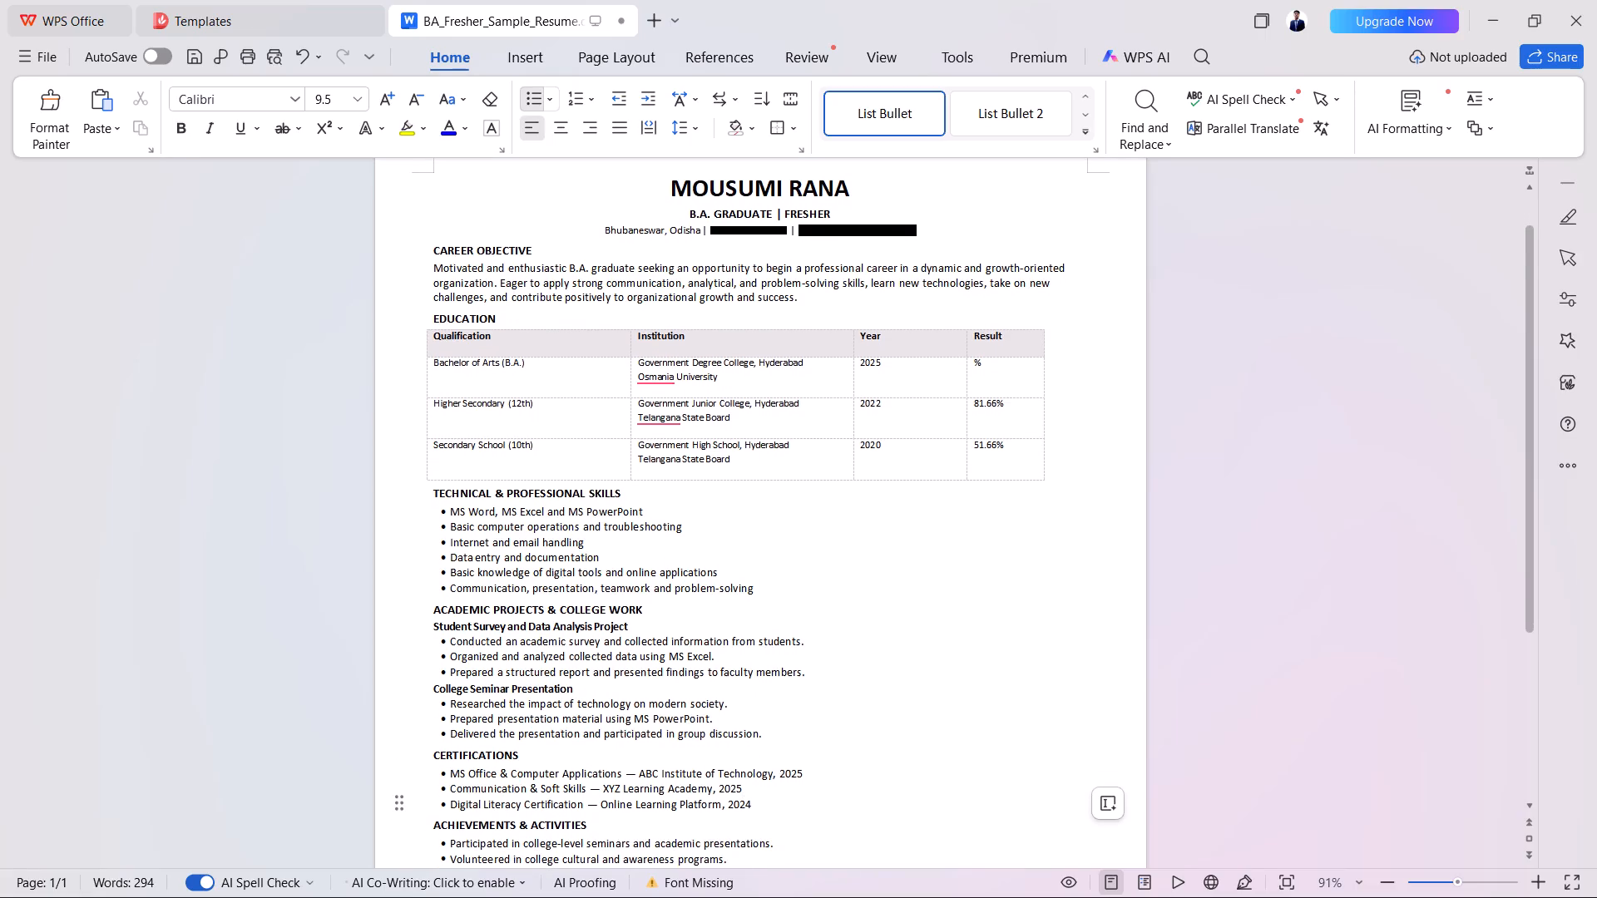
{"action": "scroll", "coordinate": [759, 800], "scroll_direction": "down", "scroll_amount": 1}
{"action": "left_click", "coordinate": [632, 733]}
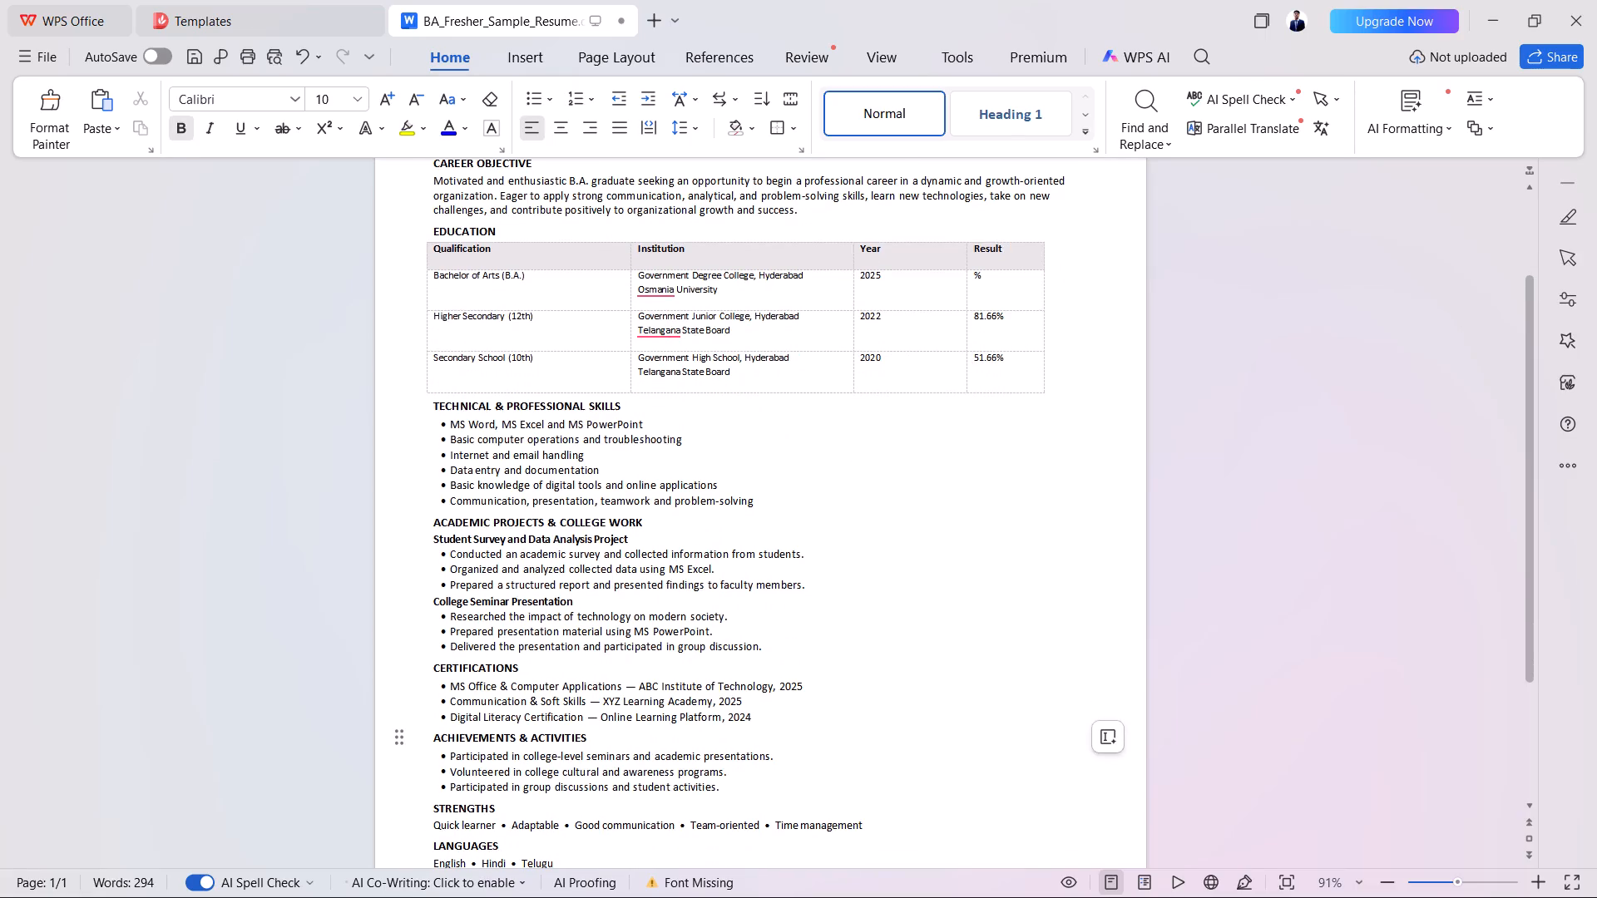
{"action": "left_click", "coordinate": [789, 752]}
{"action": "left_click", "coordinate": [735, 772]}
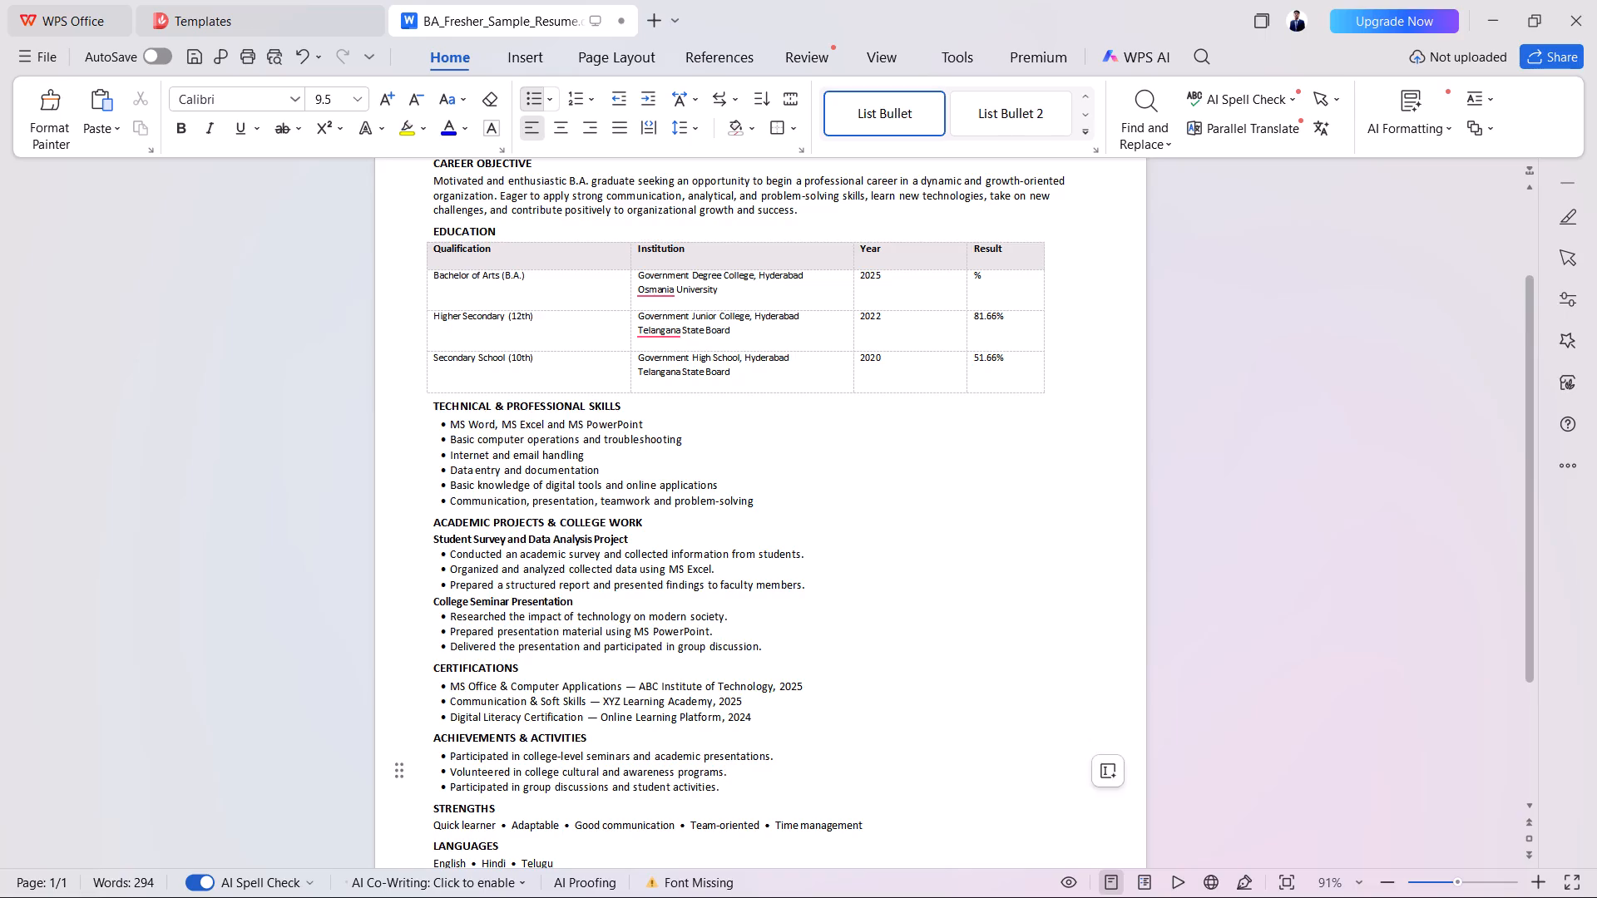
{"action": "left_click", "coordinate": [710, 791]}
{"action": "left_click", "coordinate": [734, 790]}
{"action": "left_click", "coordinate": [611, 807]}
{"action": "left_click", "coordinate": [869, 826]}
{"action": "scroll", "coordinate": [869, 826], "scroll_direction": "down", "scroll_amount": 1}
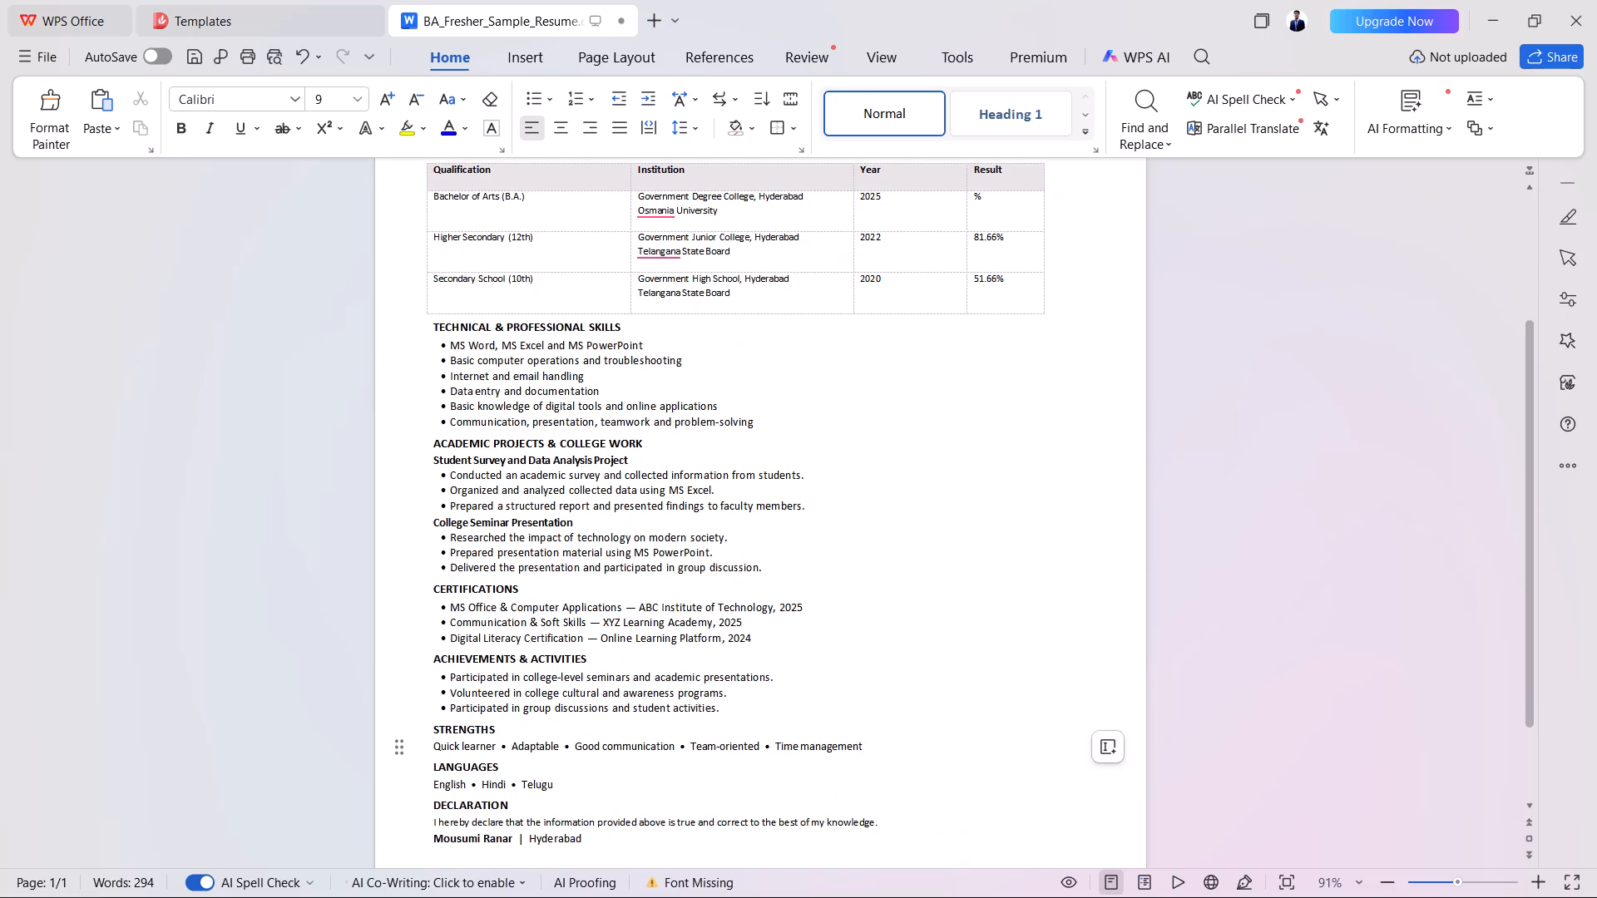
{"action": "left_click", "coordinate": [676, 767]}
Return to the Education table and place the cursor after "Osmania University" in the Bachelor of Arts row.
{"action": "scroll", "coordinate": [676, 767], "scroll_direction": "up", "scroll_amount": 5}
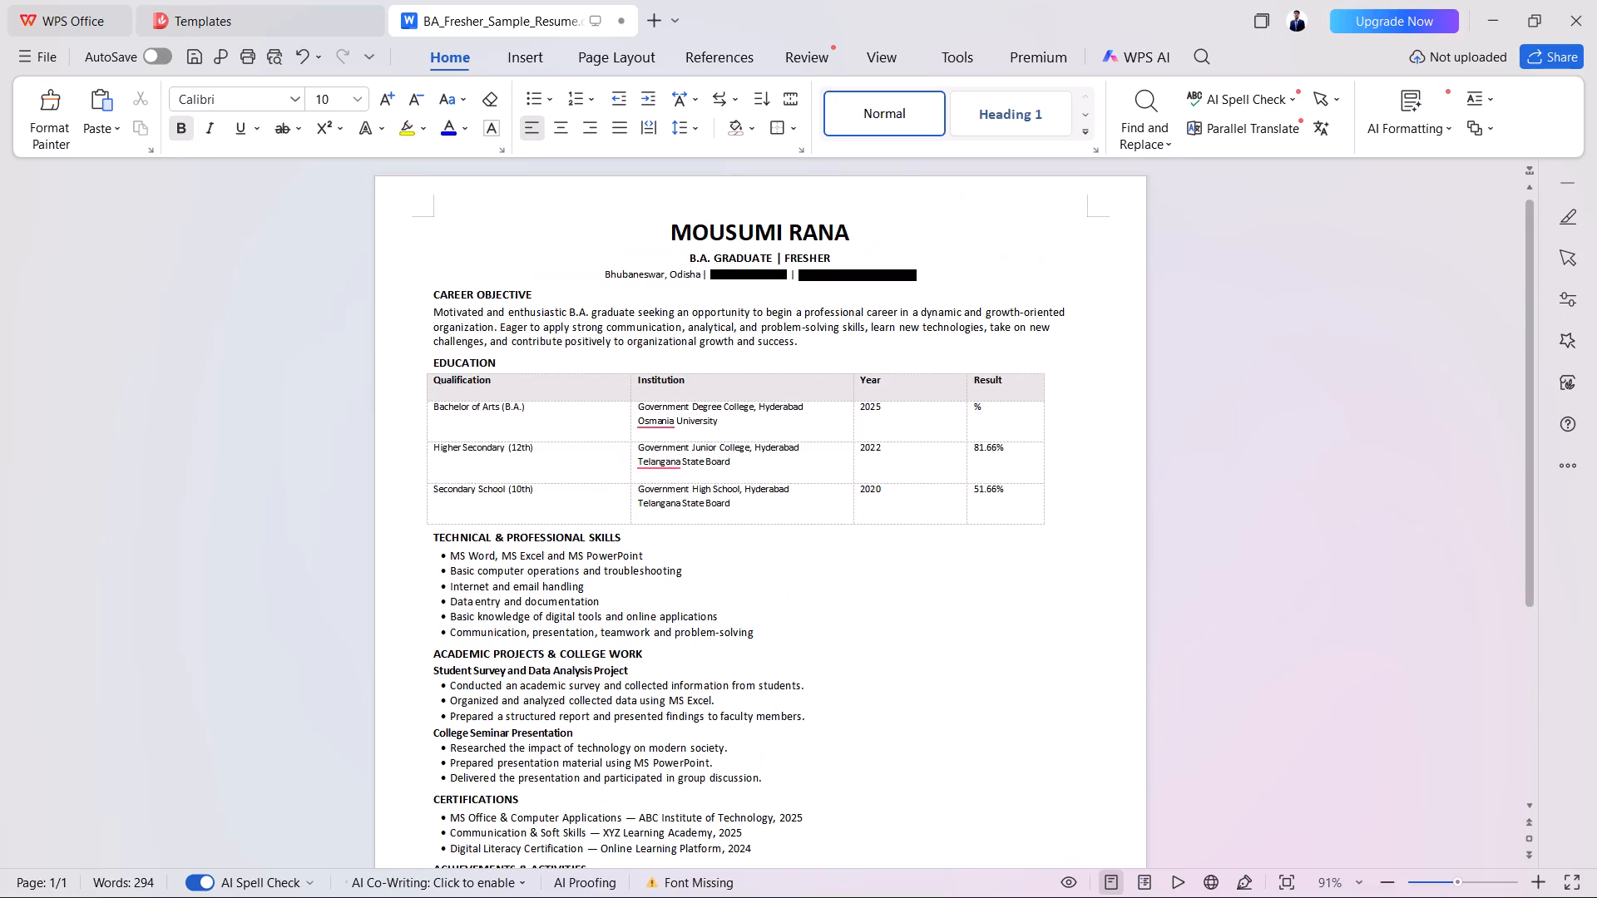
{"action": "left_click", "coordinate": [733, 431]}
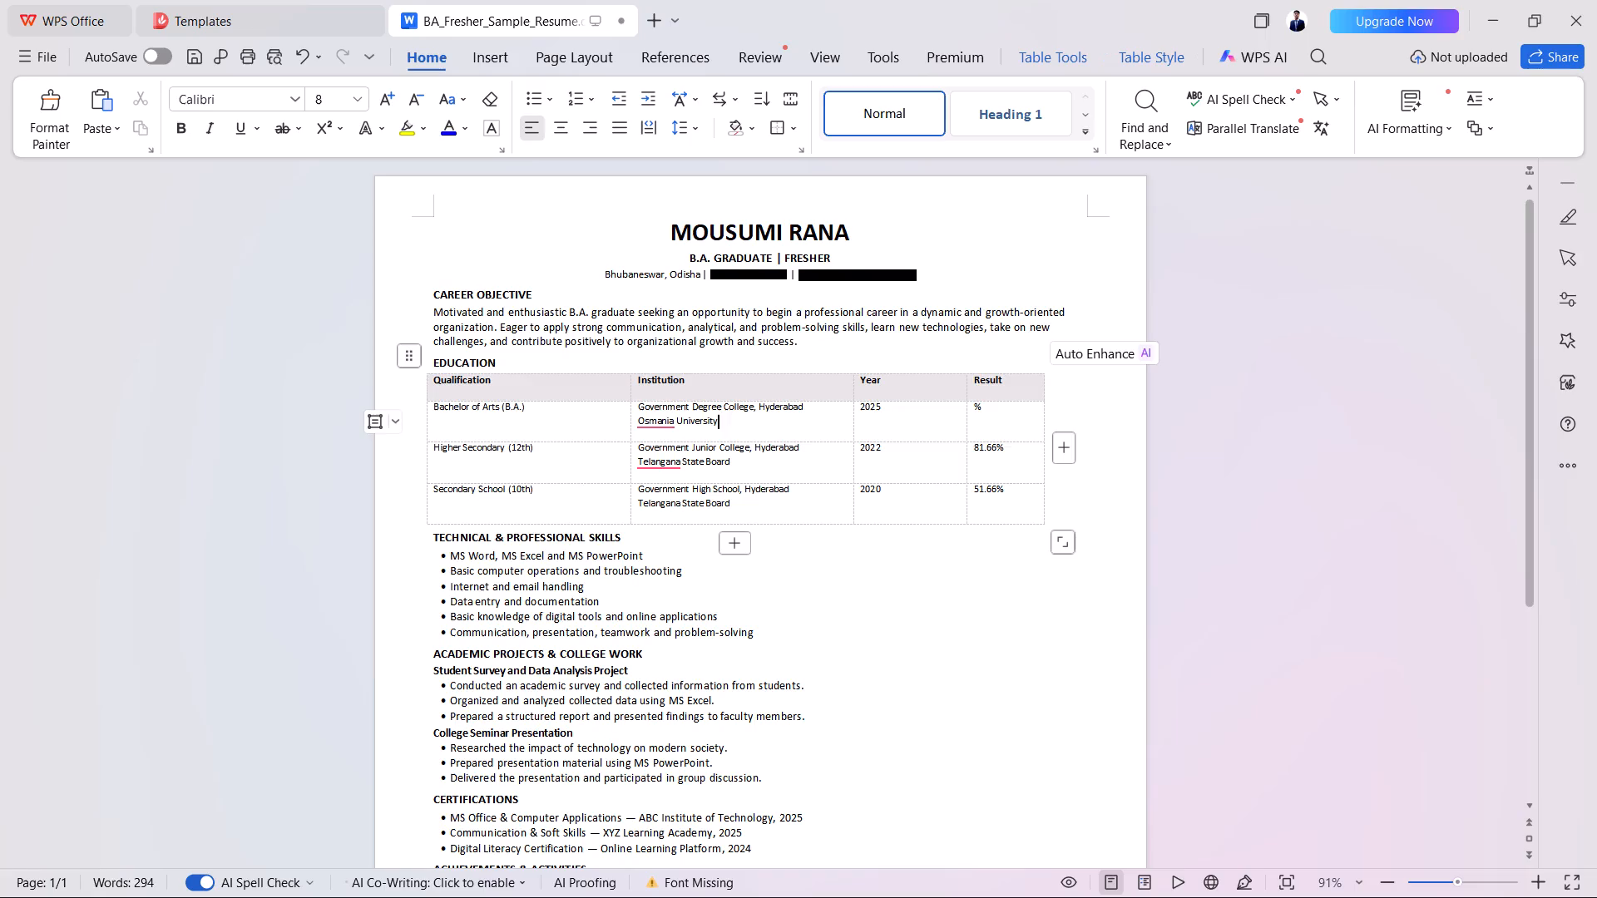
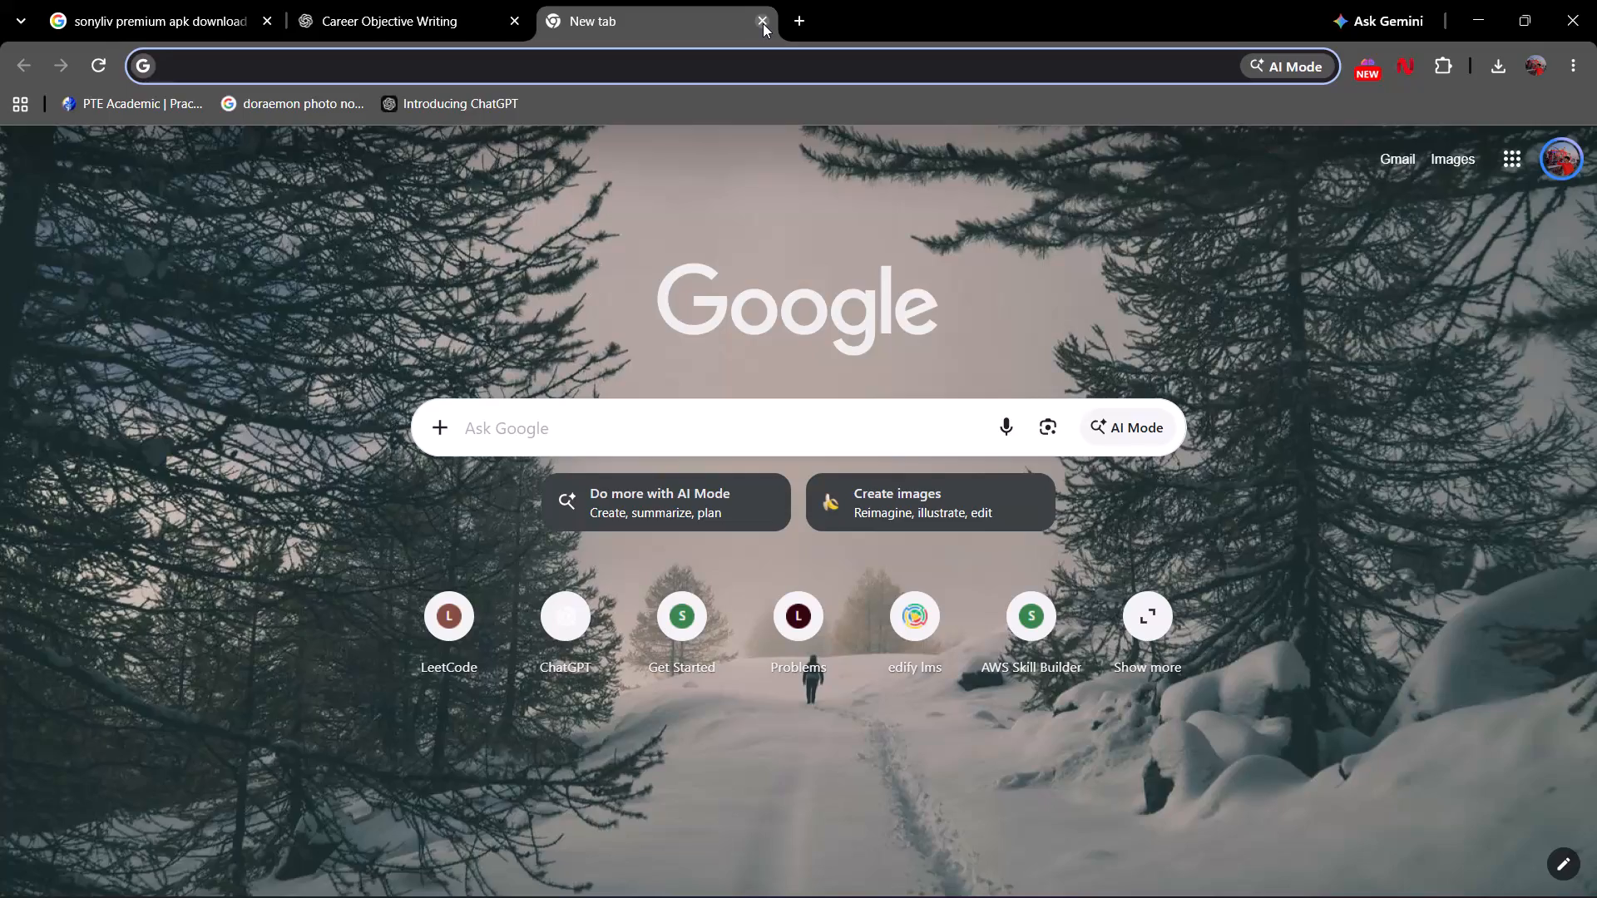
{"action": "type", "text": "h"}
{"action": "key", "text": "BackSpace"}
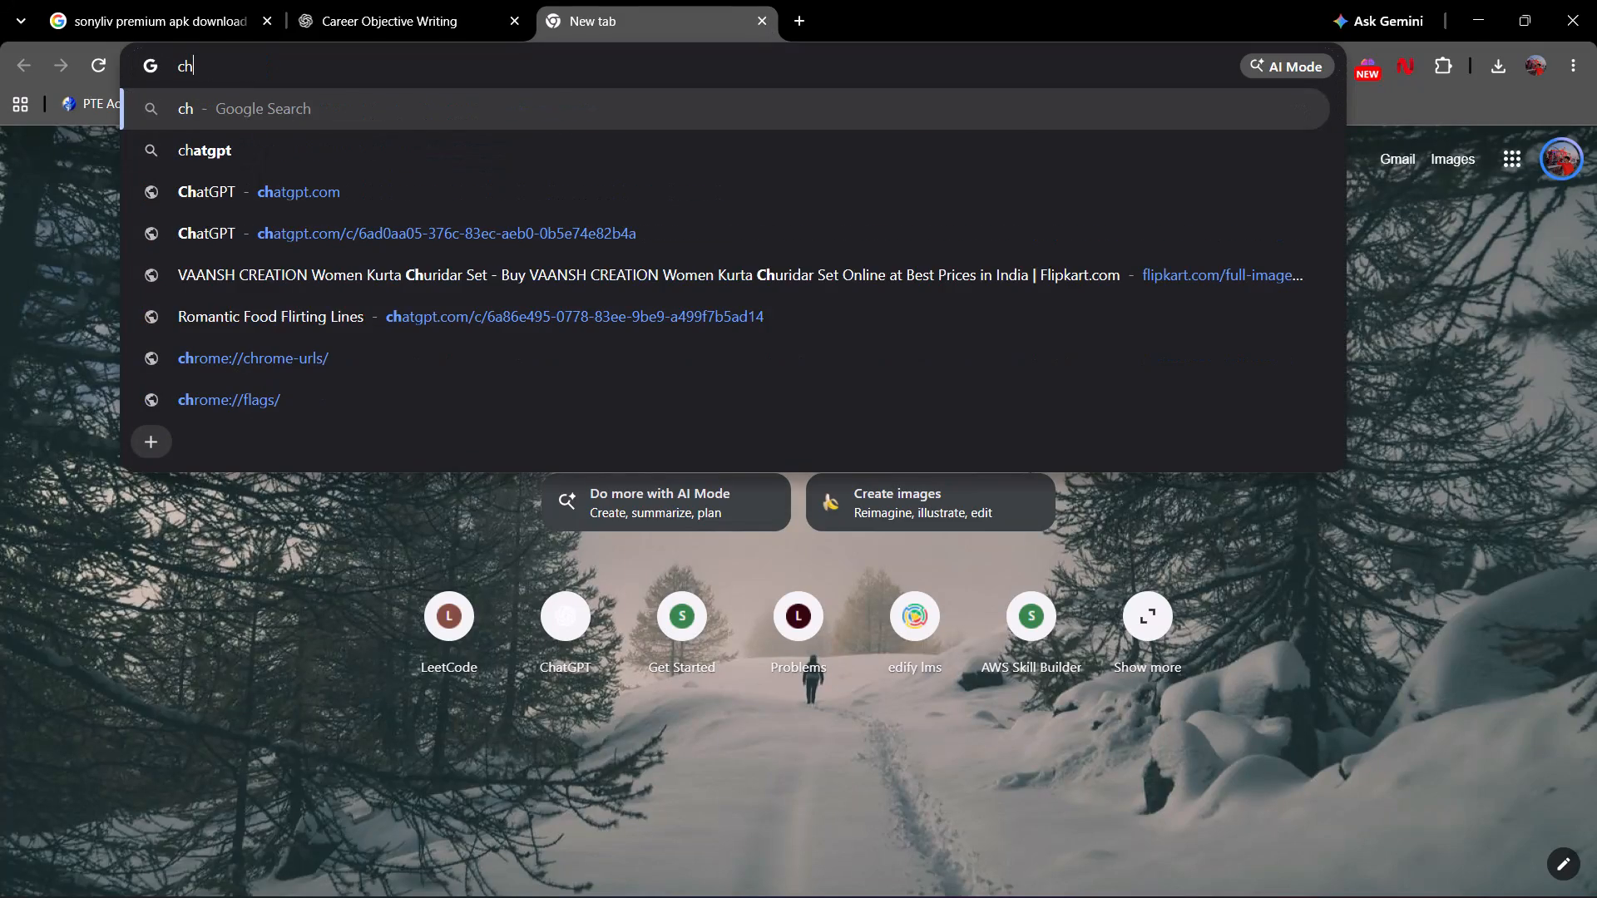
{"action": "type", "text": "gpa to"}
{"action": "key", "text": "space"}
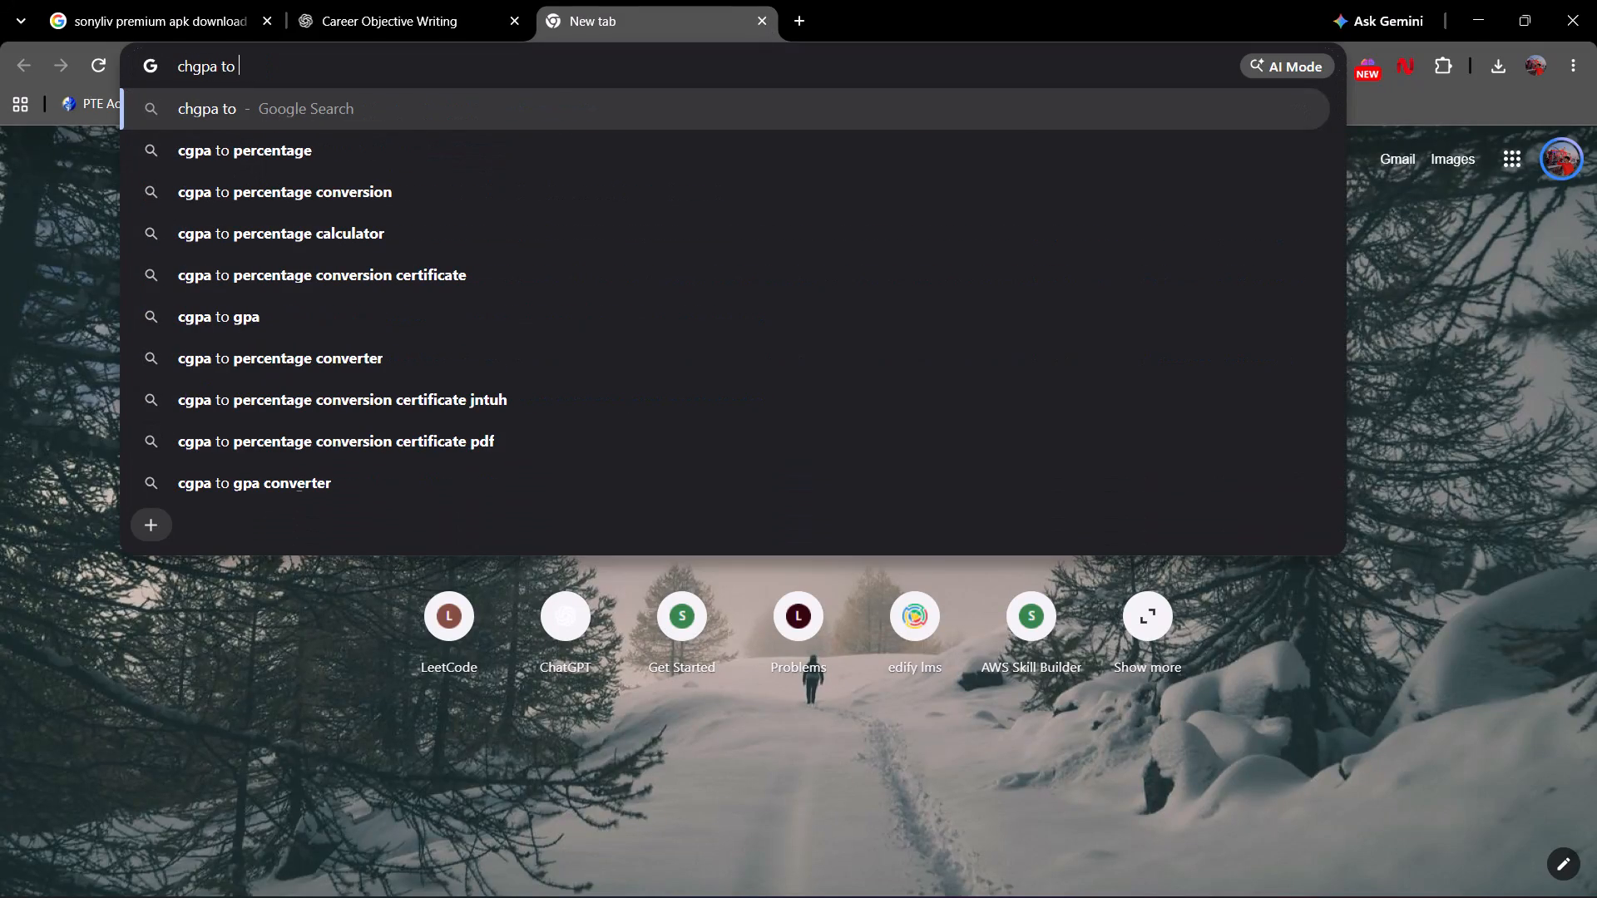
{"action": "left_click", "coordinate": [349, 146]}
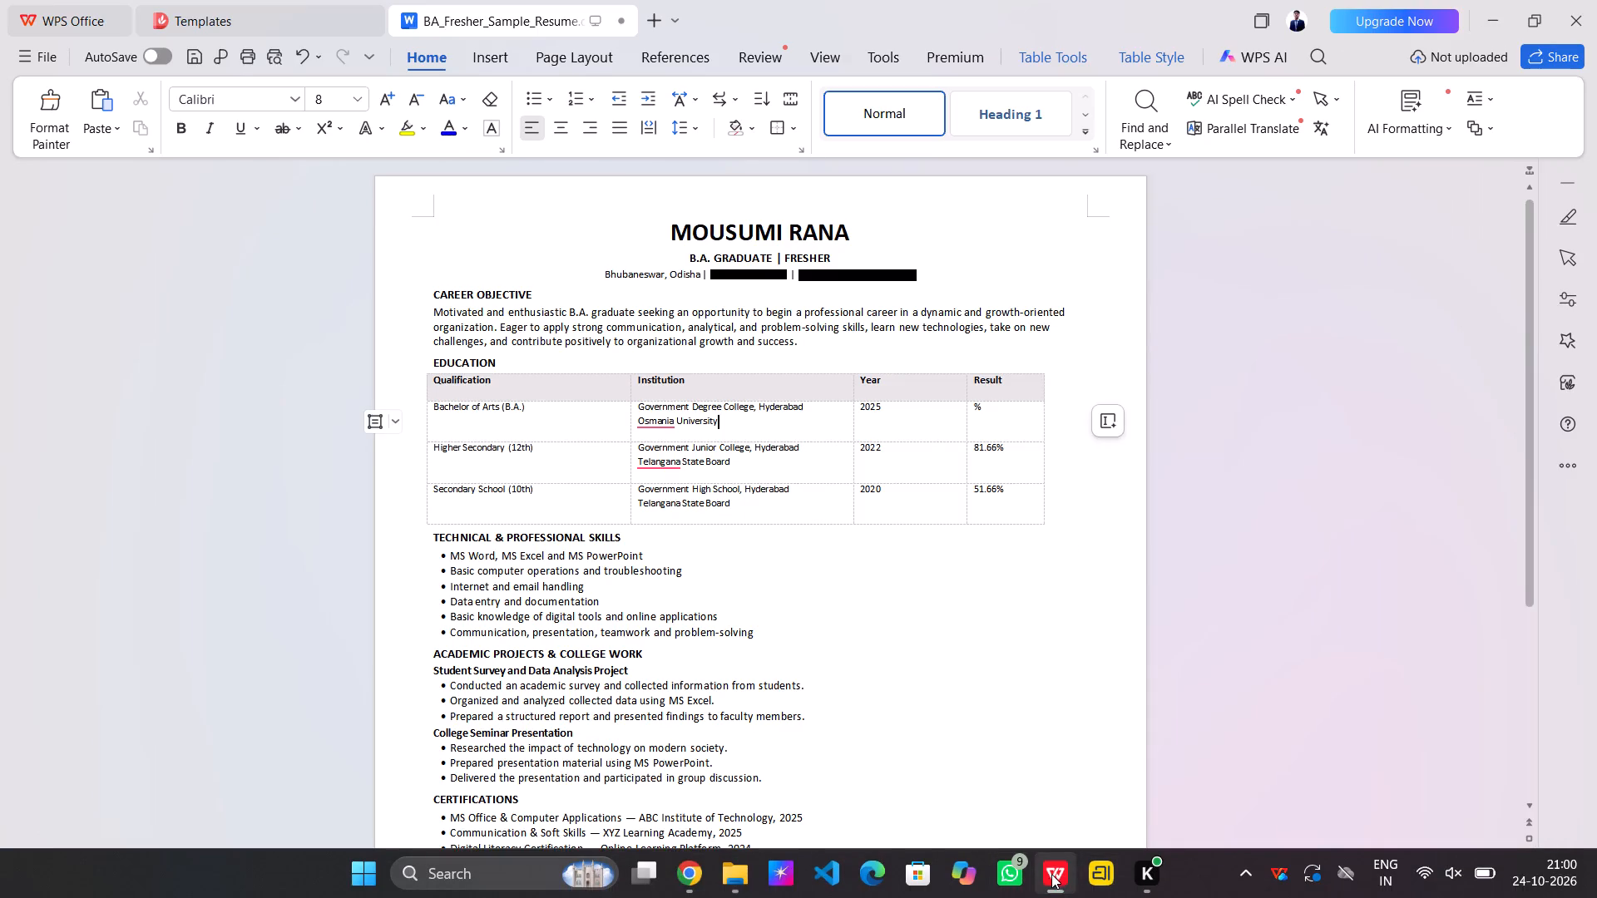
Switch to Calculator, multiply 7.9 by 9.5 to convert the CGPA to a percentage, and close it.
{"action": "type", "text": "cal"}
{"action": "key", "text": "Return"}
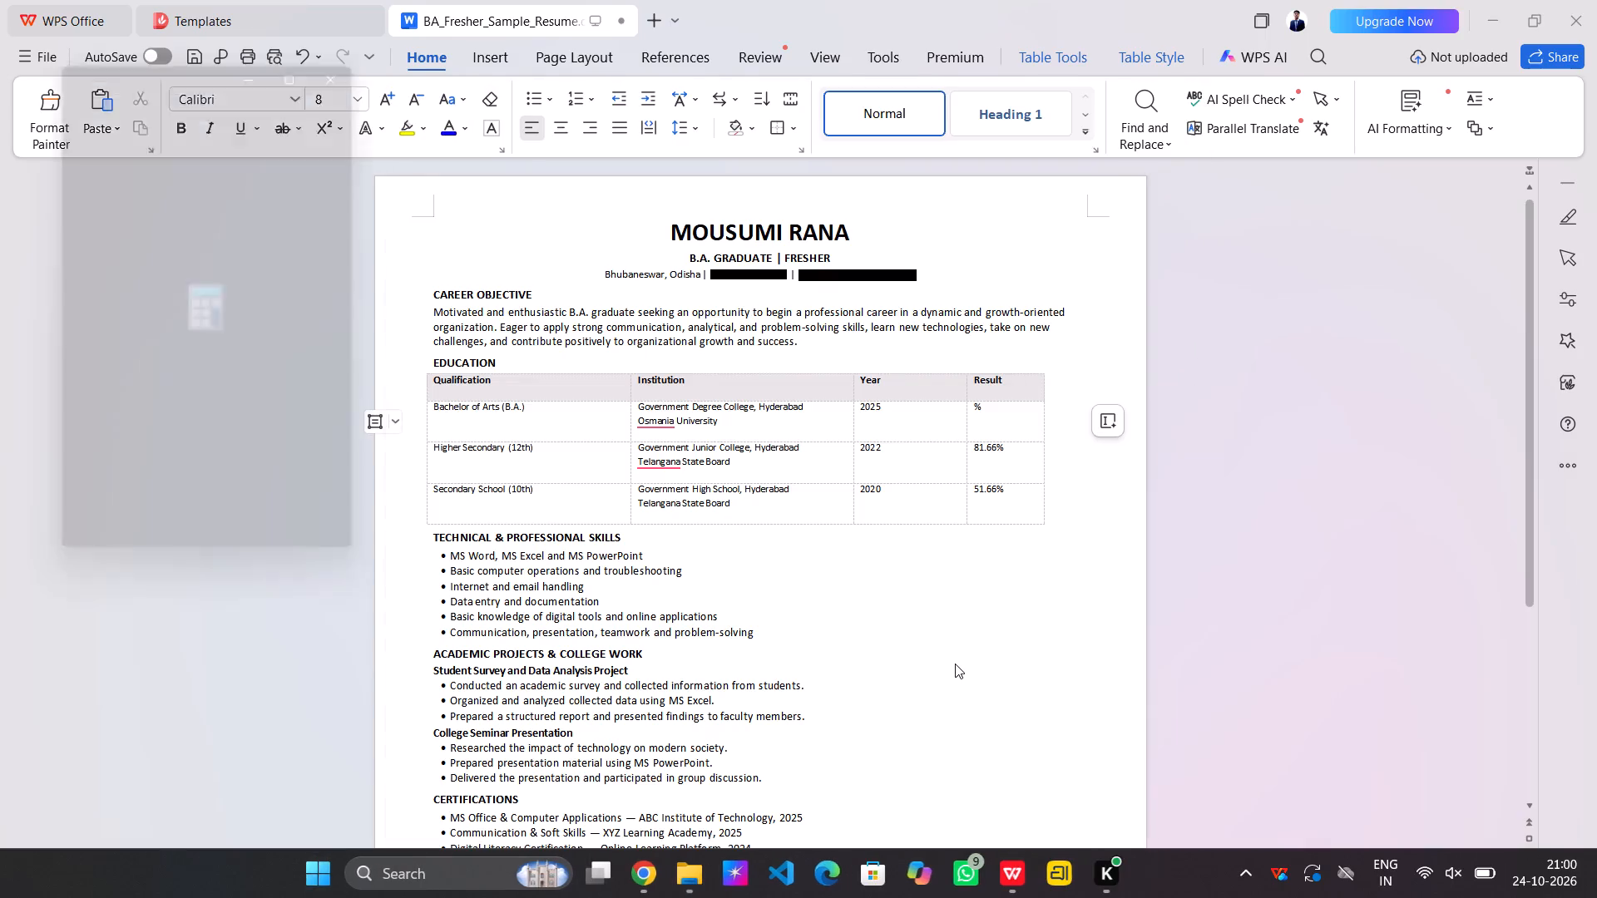
{"action": "key", "text": "7"}
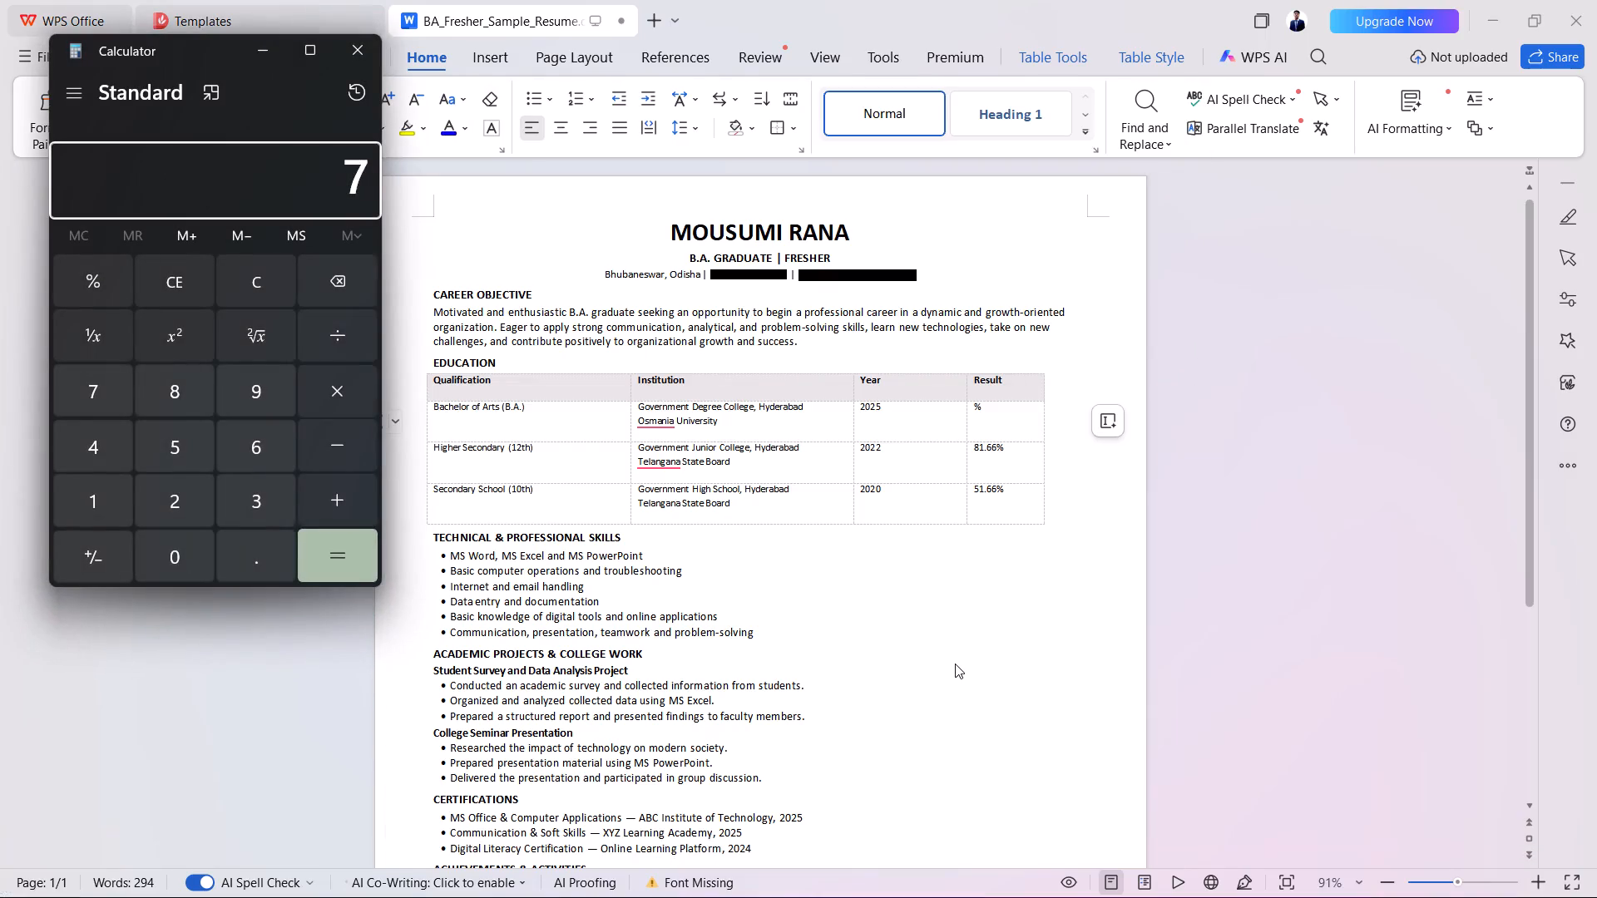
{"action": "type", "text": ".9"}
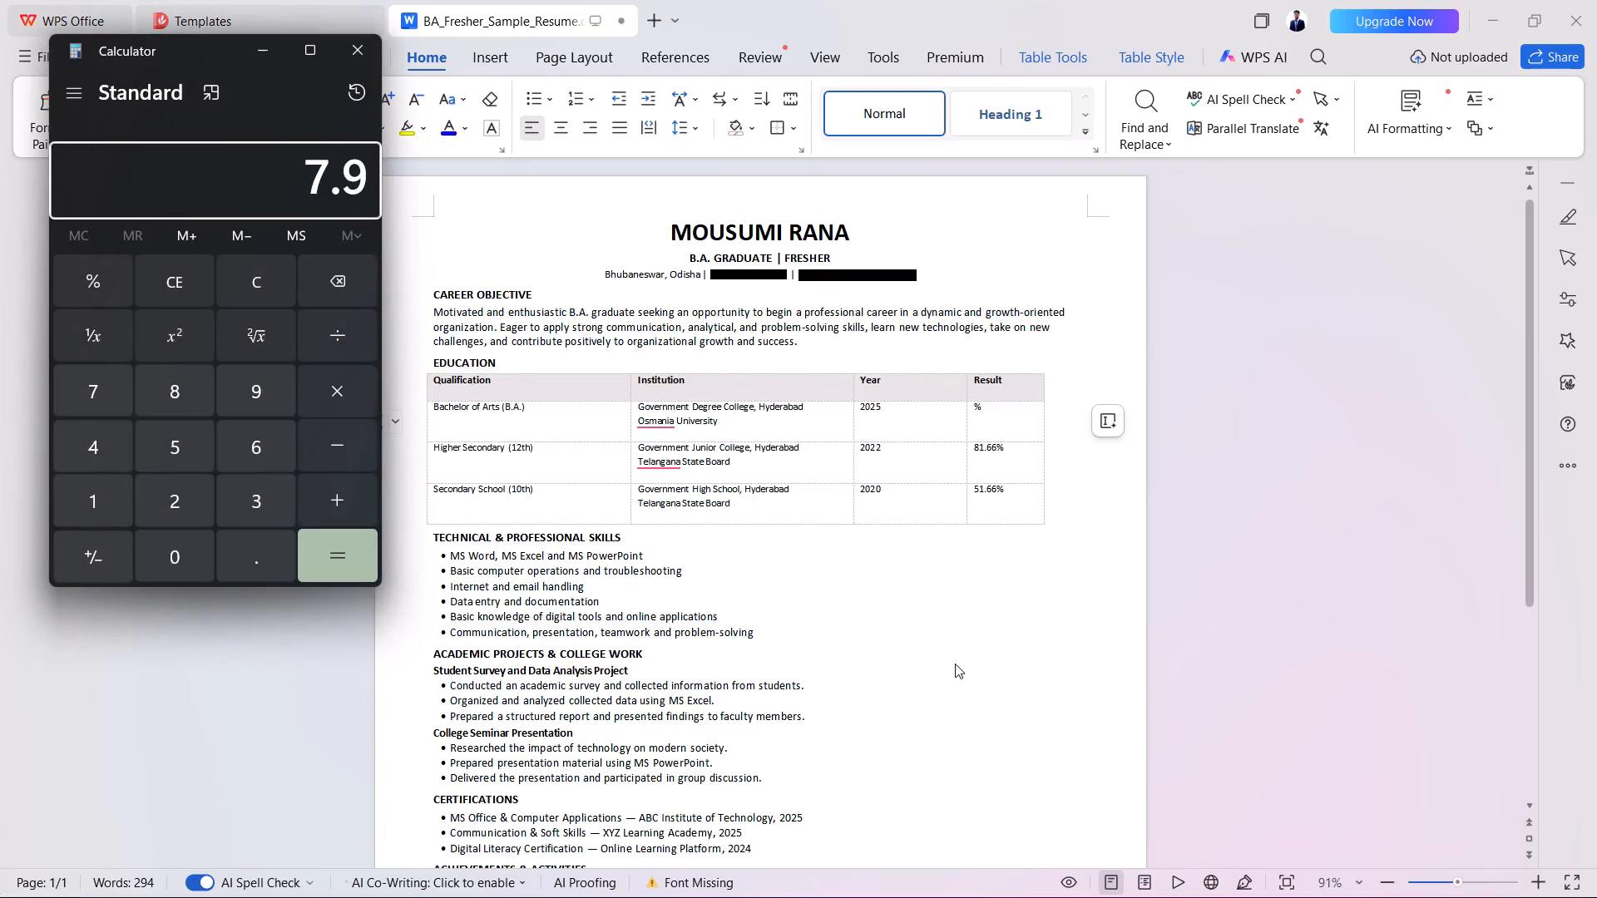
{"action": "key", "text": "asterisk"}
{"action": "type", "text": "9.5"}
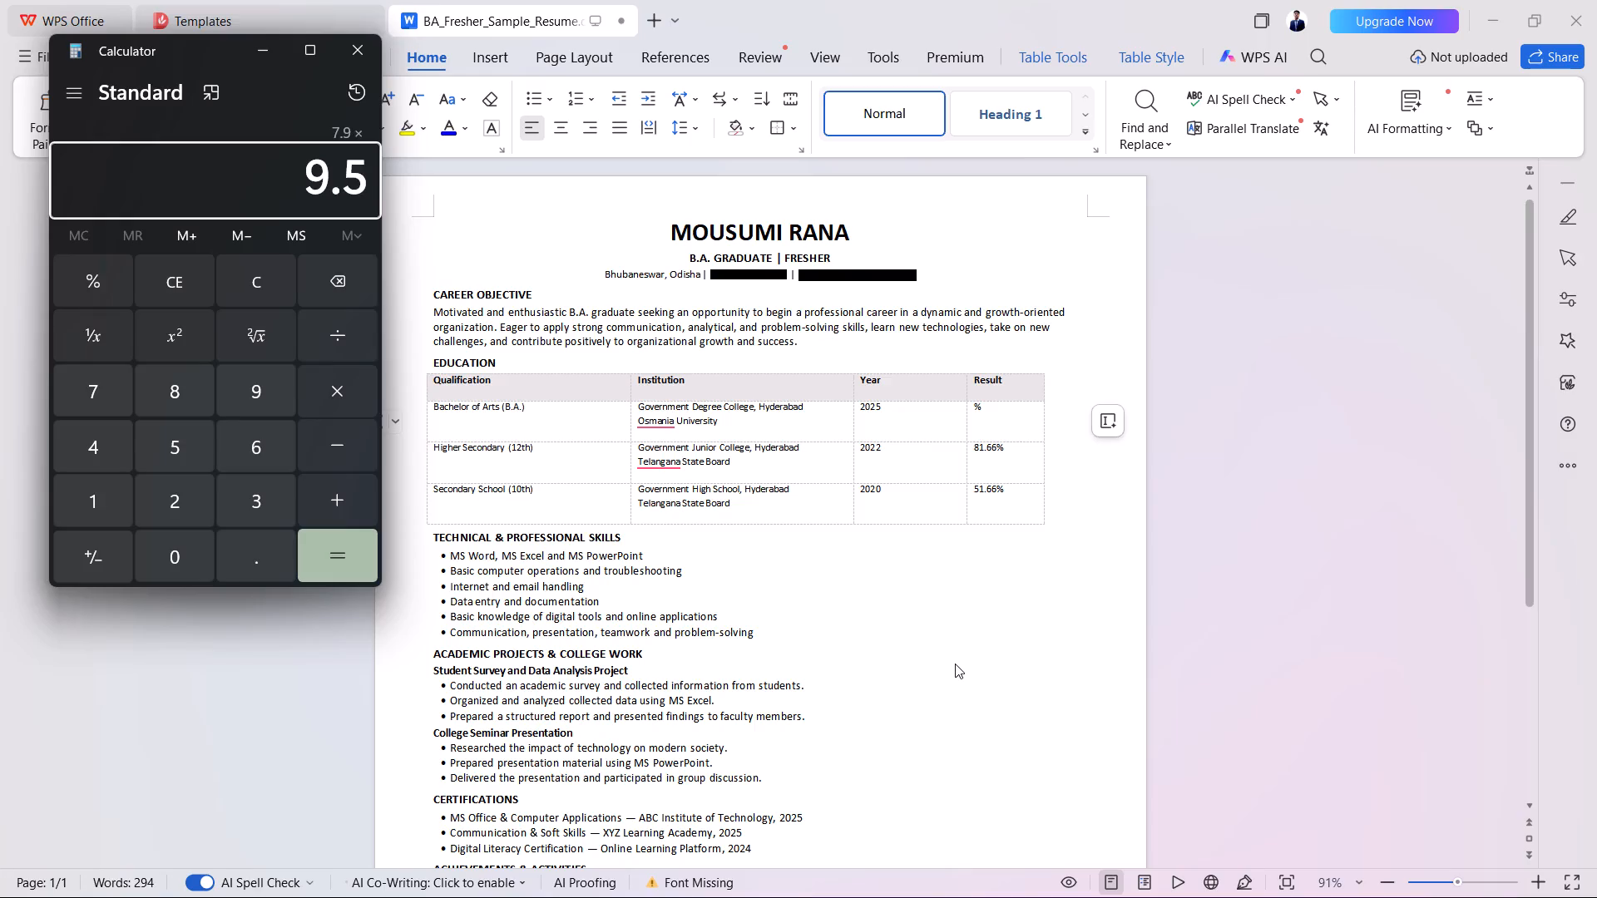
{"action": "key", "text": "Return"}
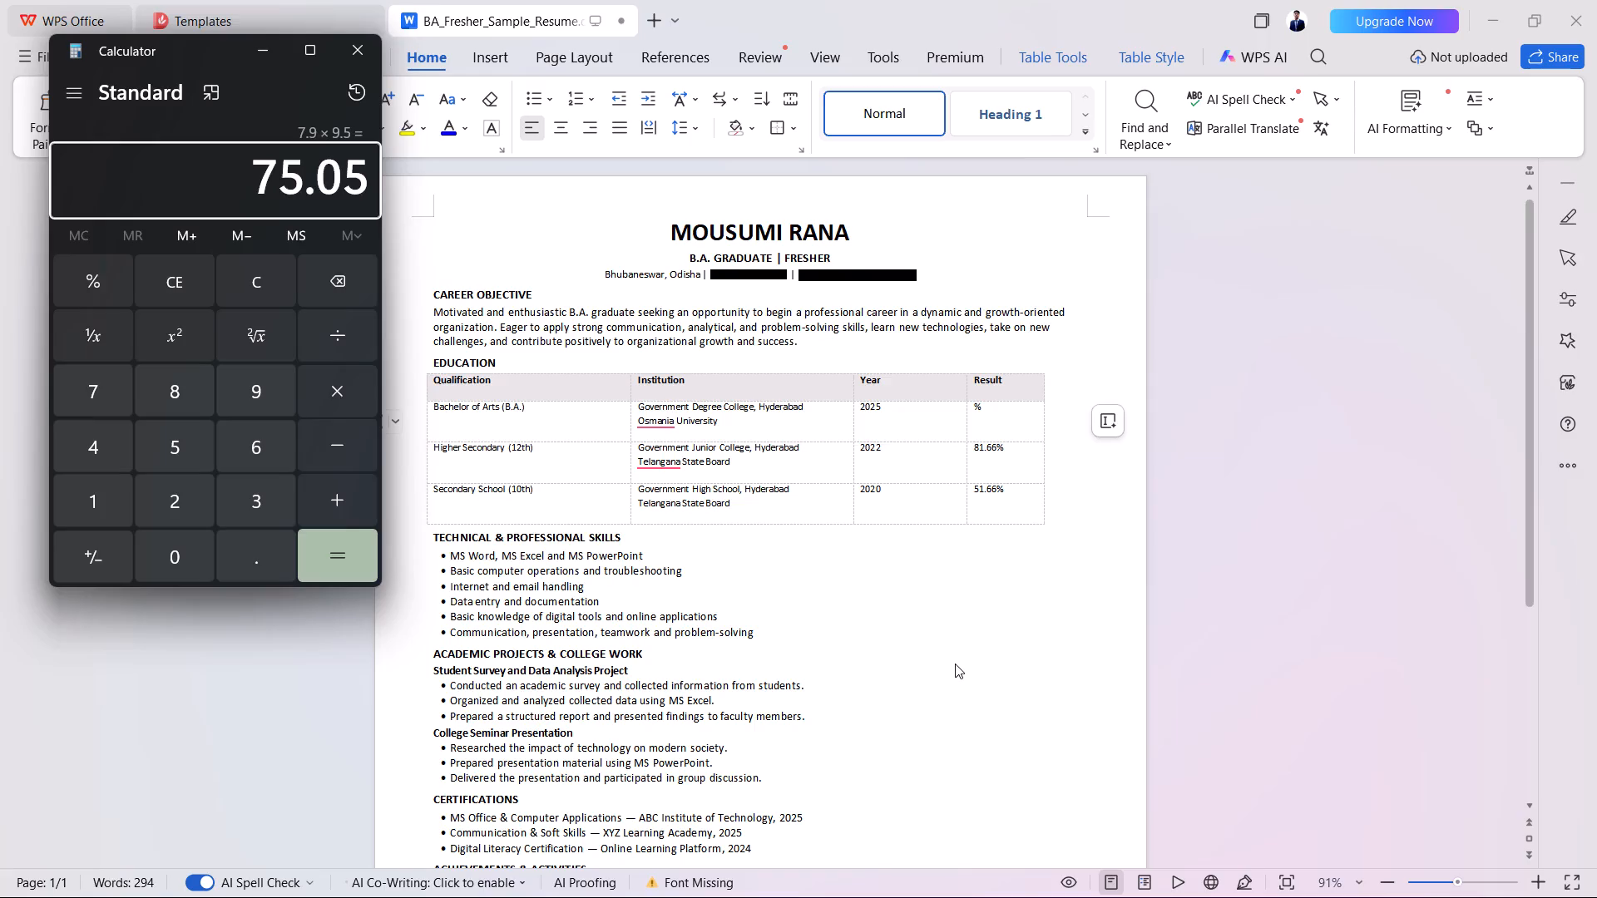
{"action": "left_click", "coordinate": [364, 49]}
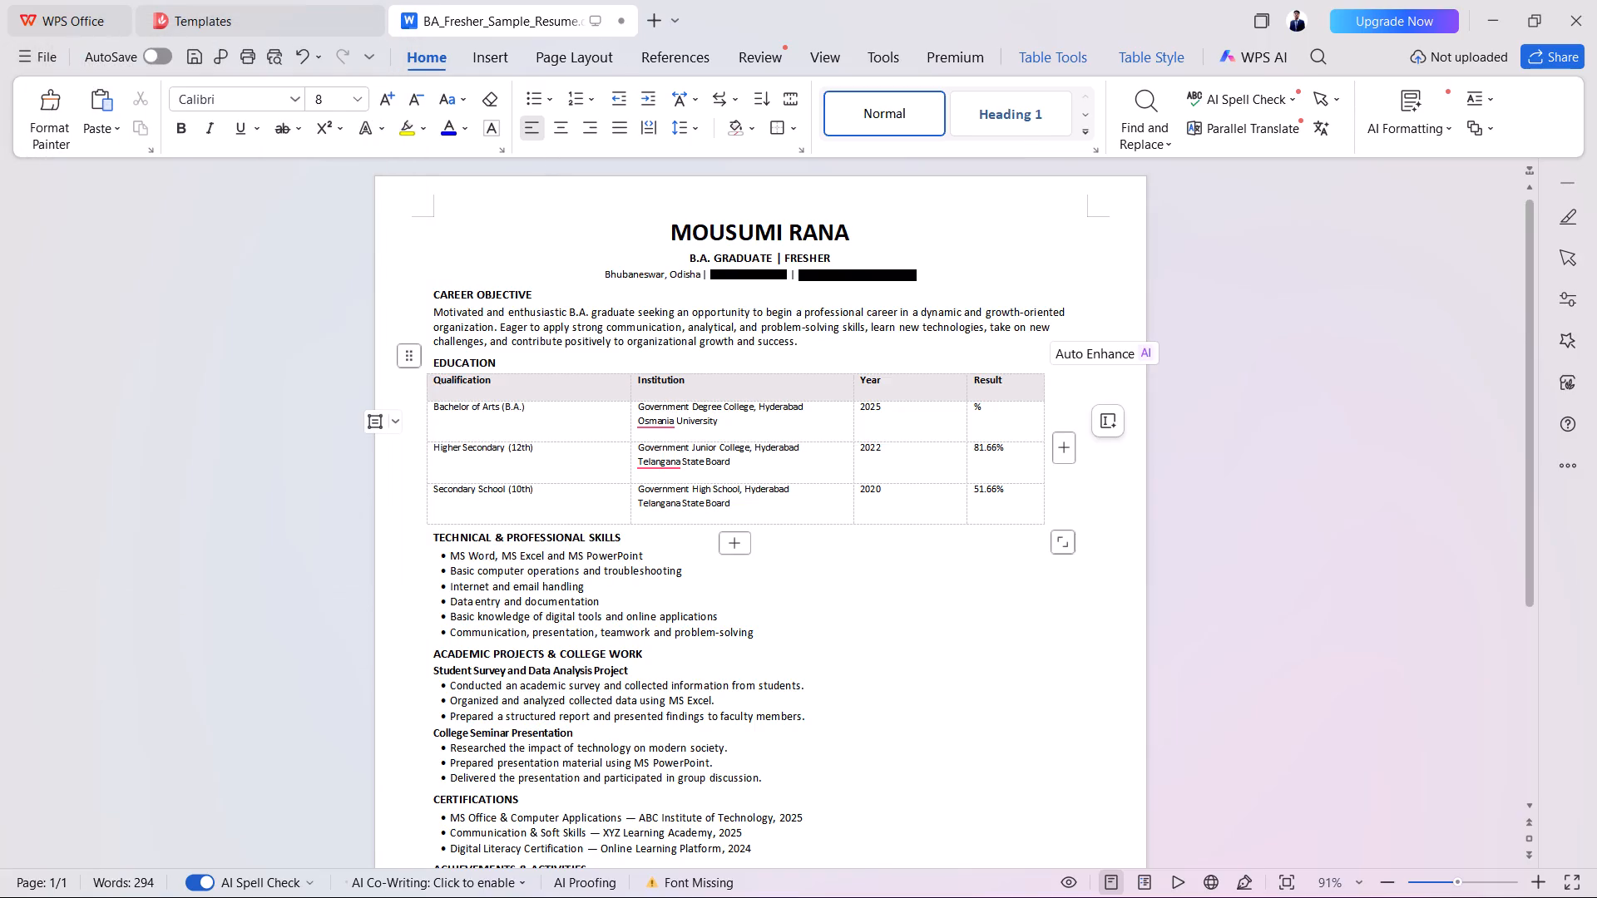
Enter 74 before the percent sign in the Bachelor of Arts row's Result cell.
{"action": "left_click", "coordinate": [978, 407]}
{"action": "key", "text": "Left"}
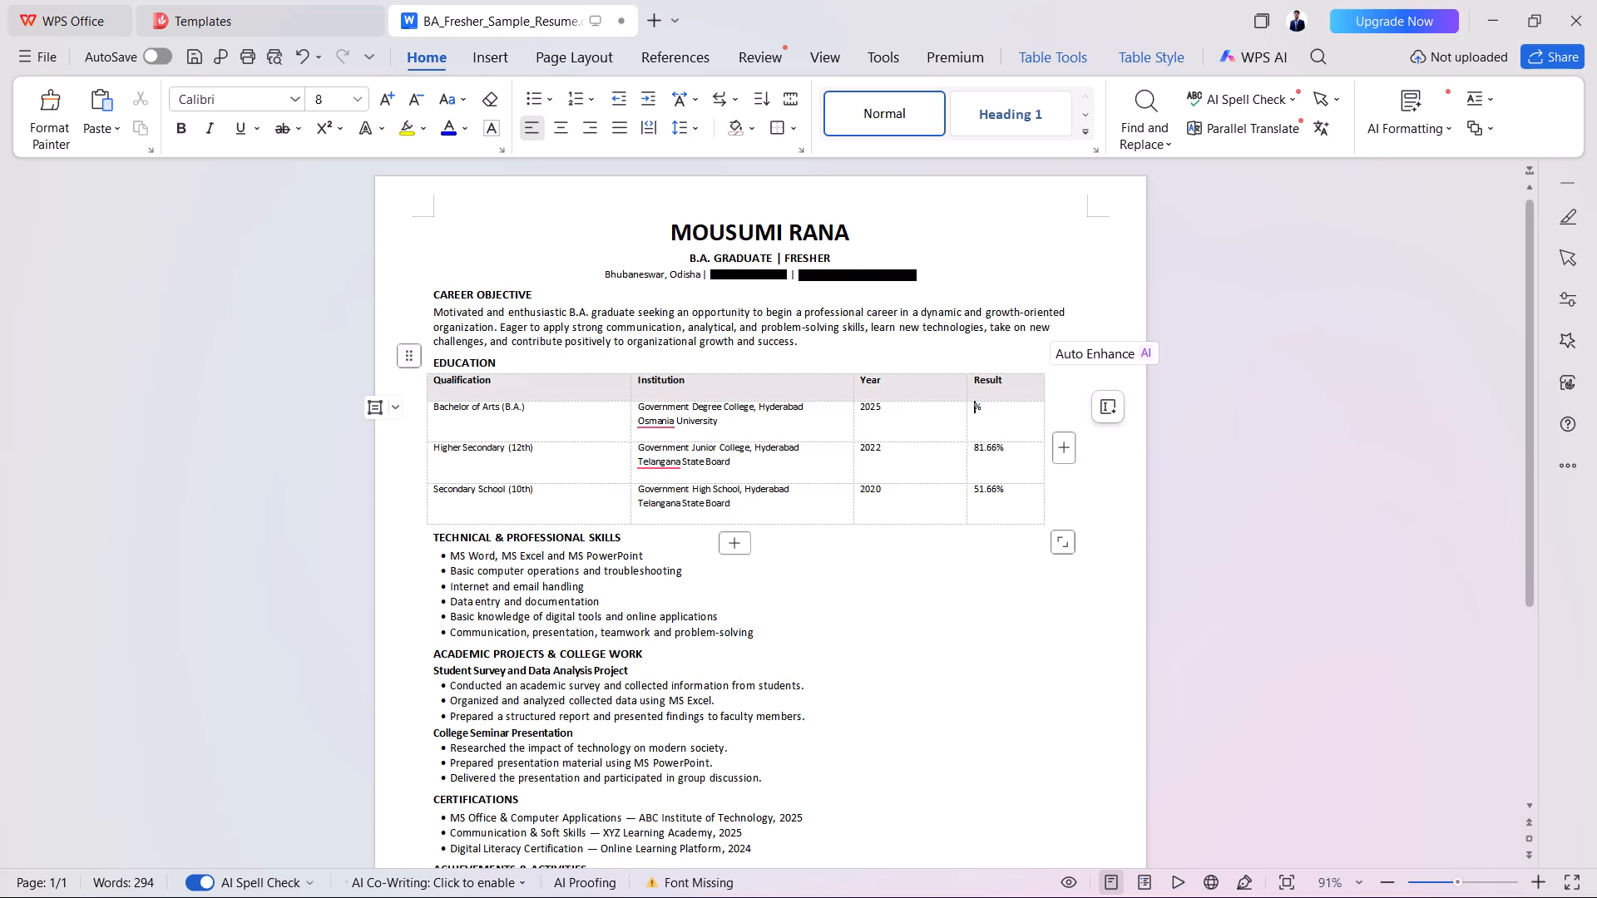
{"action": "type", "text": "74"}
Replace the Bachelor of Arts row's institution and university text with "Sri Venkateshwara degree college, kashinagar".
{"action": "scroll", "coordinate": [916, 521], "scroll_direction": "down", "scroll_amount": 1}
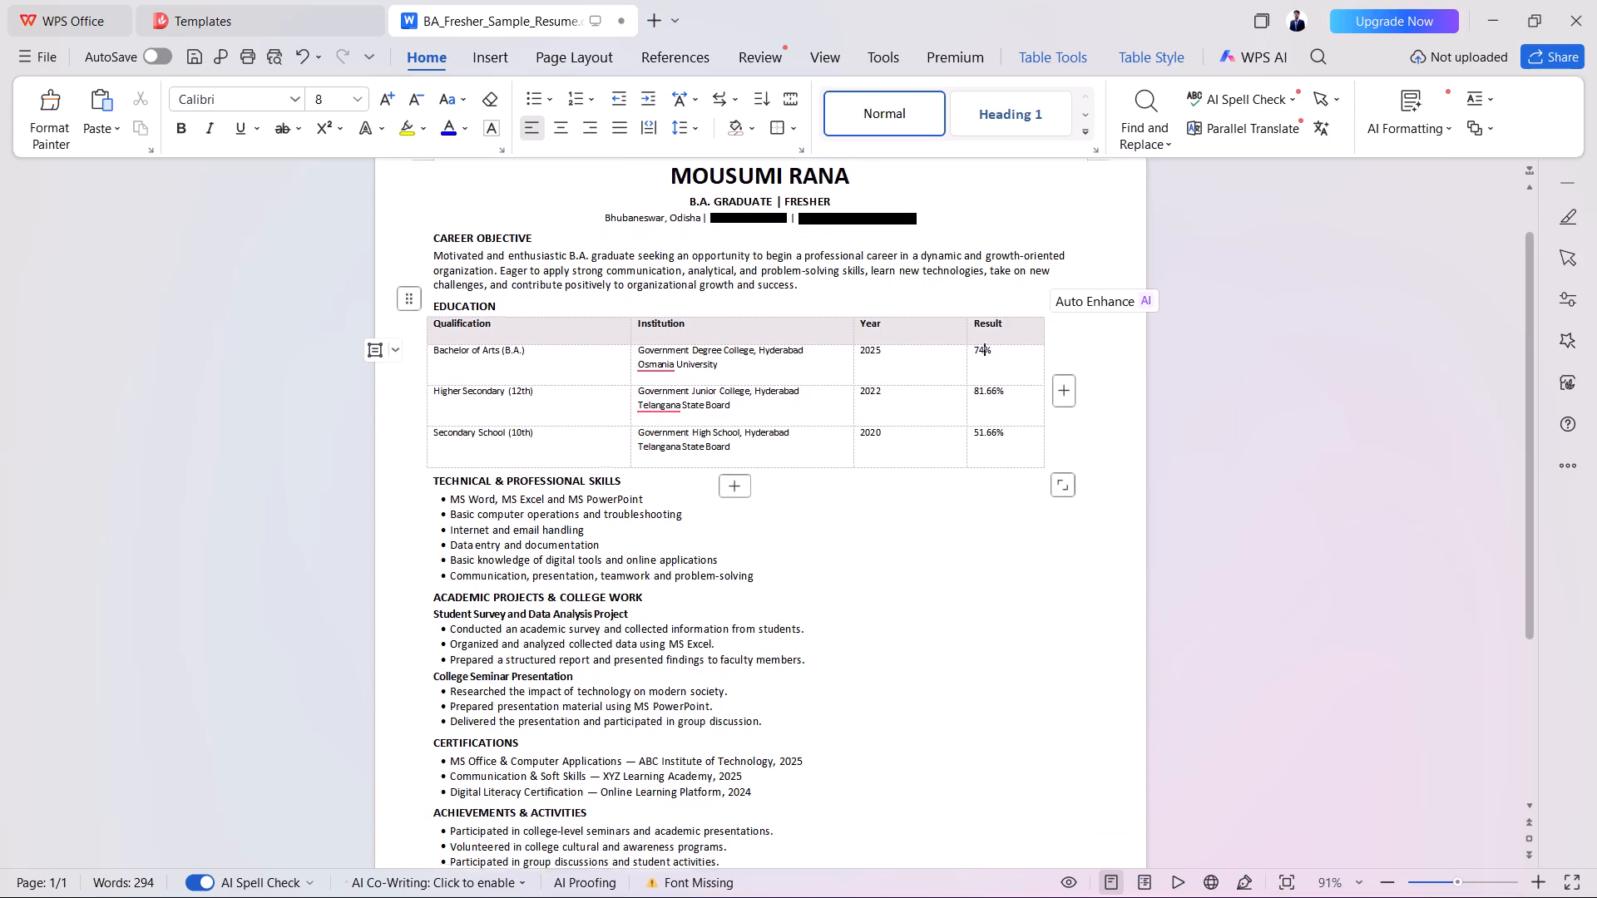
{"action": "scroll", "coordinate": [916, 521], "scroll_direction": "down", "scroll_amount": 1}
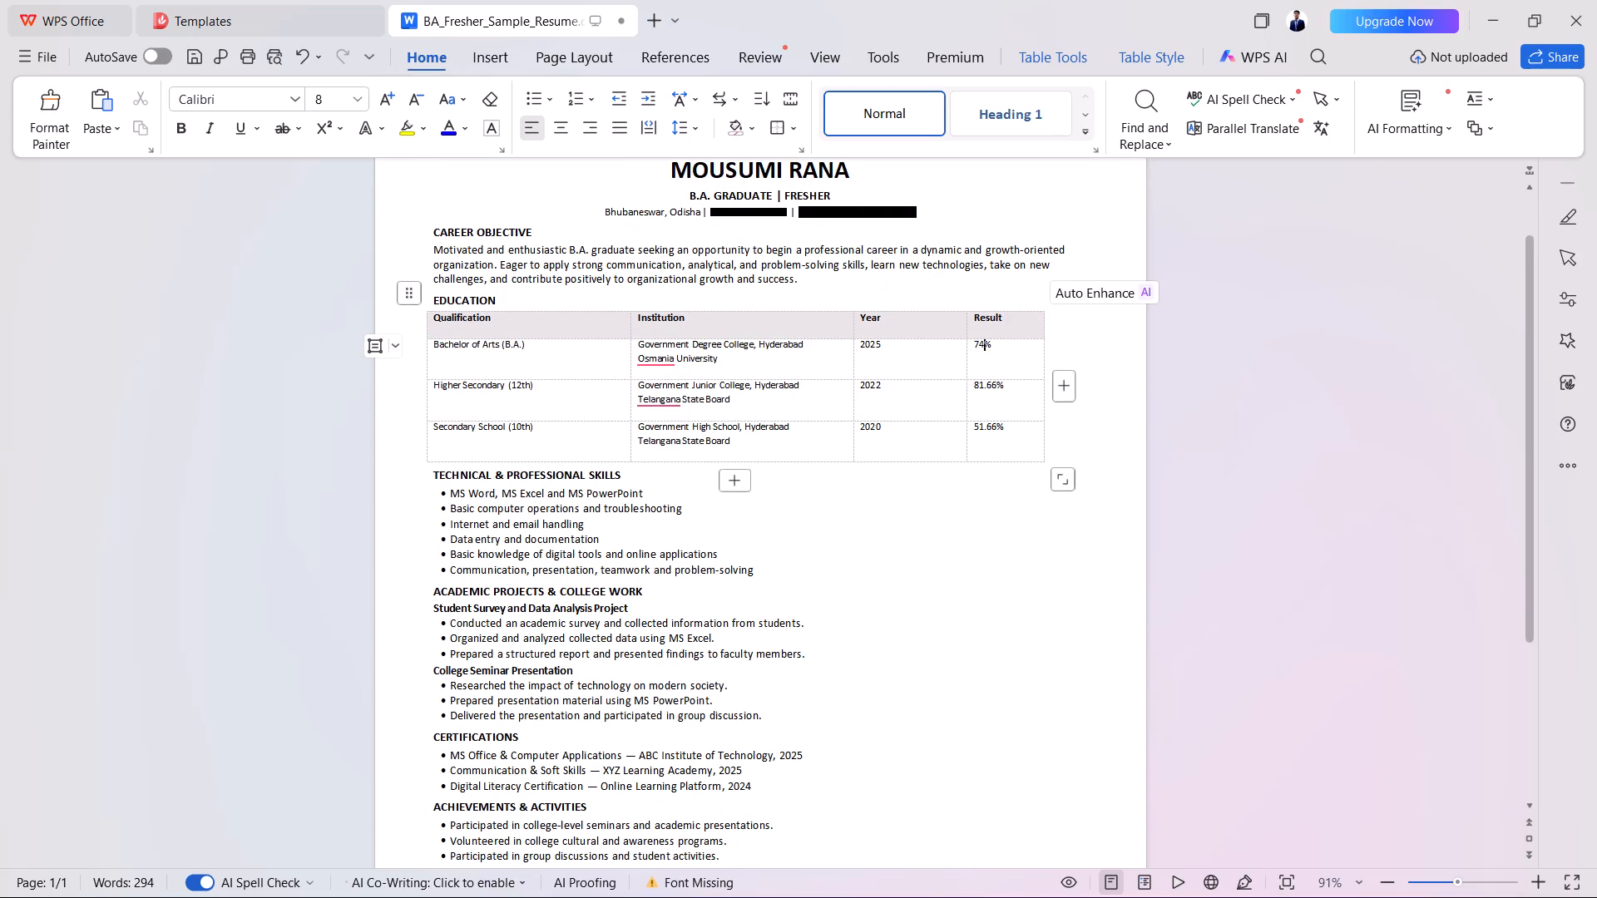
{"action": "left_click_drag", "start_coordinate": [718, 362], "coordinate": [634, 347]}
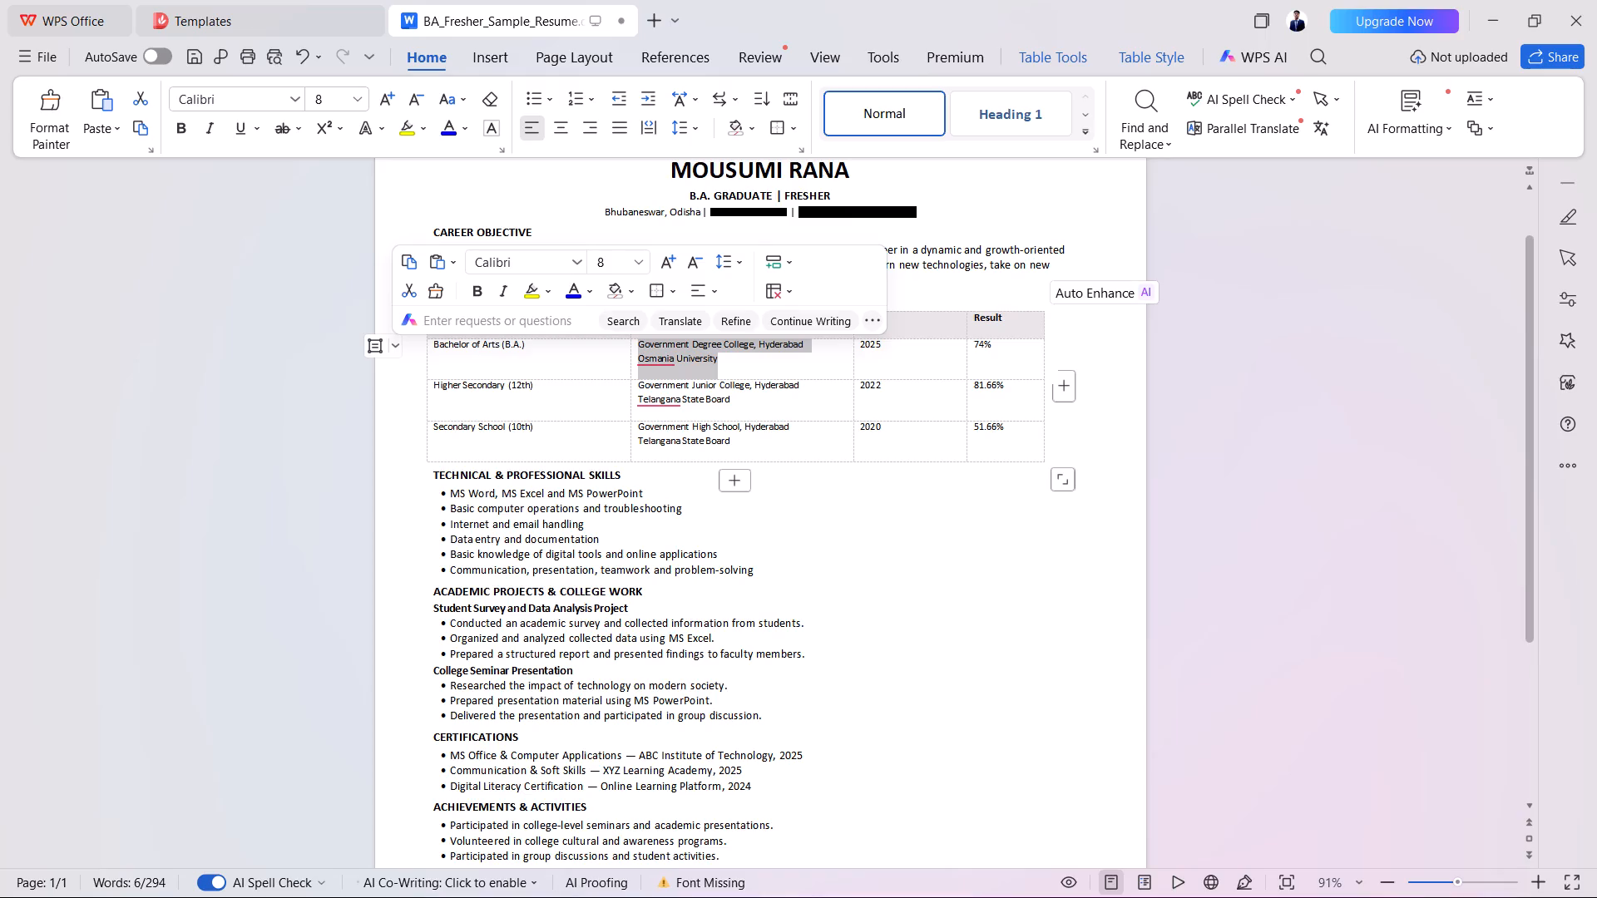
{"action": "key", "text": "shift+s"}
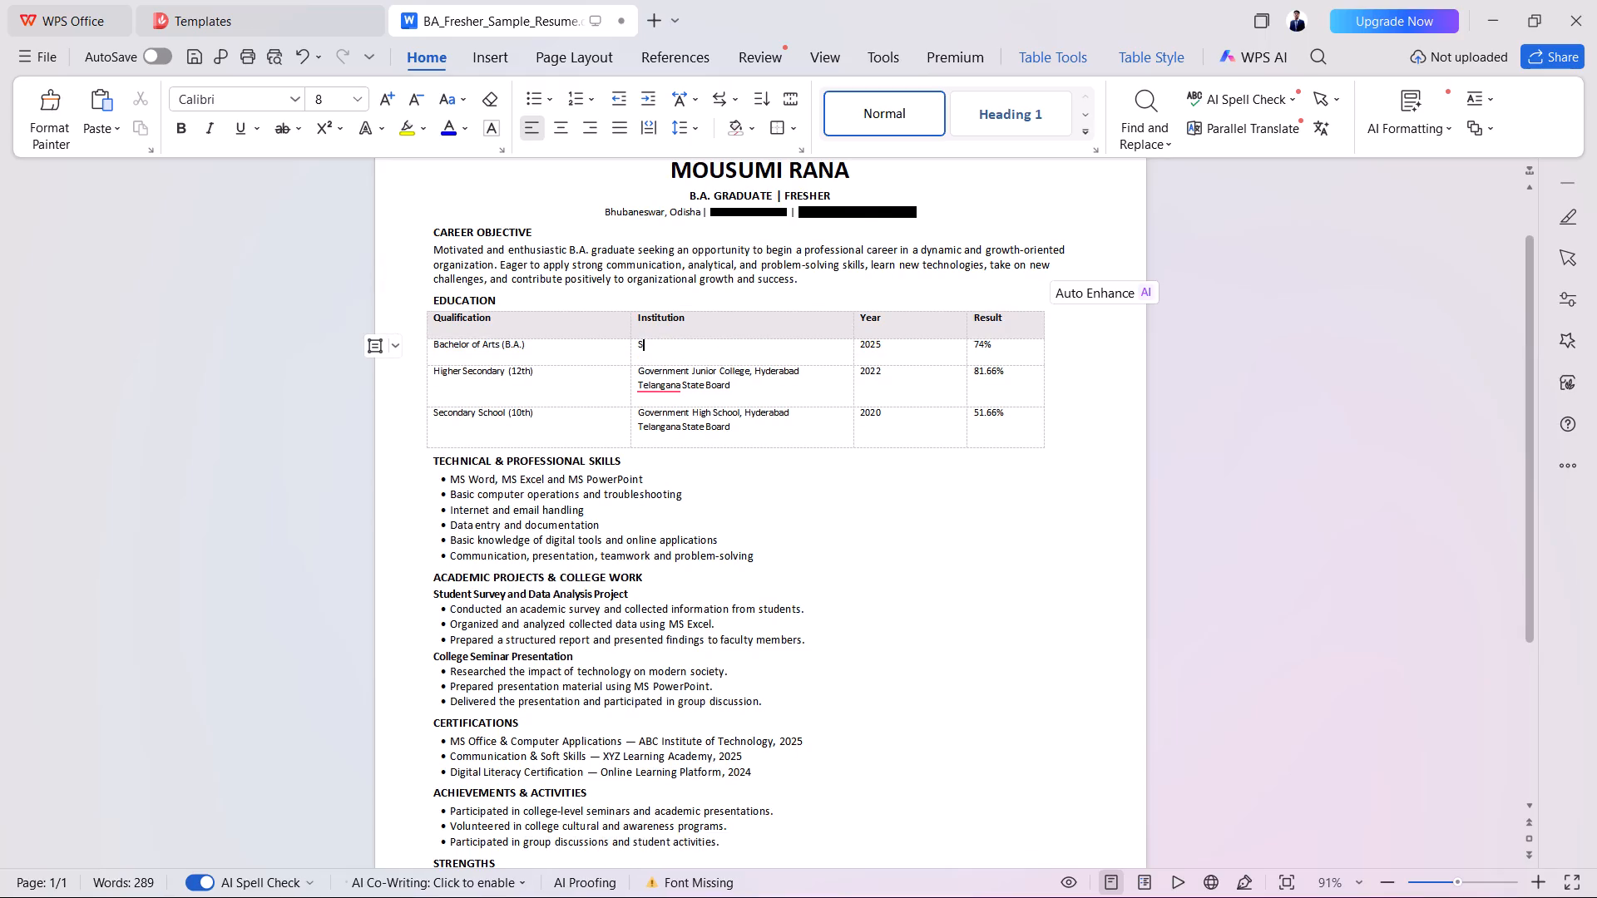
{"action": "type", "text": "ri"}
{"action": "key", "text": "space"}
{"action": "type", "text": "Venkatesh"}
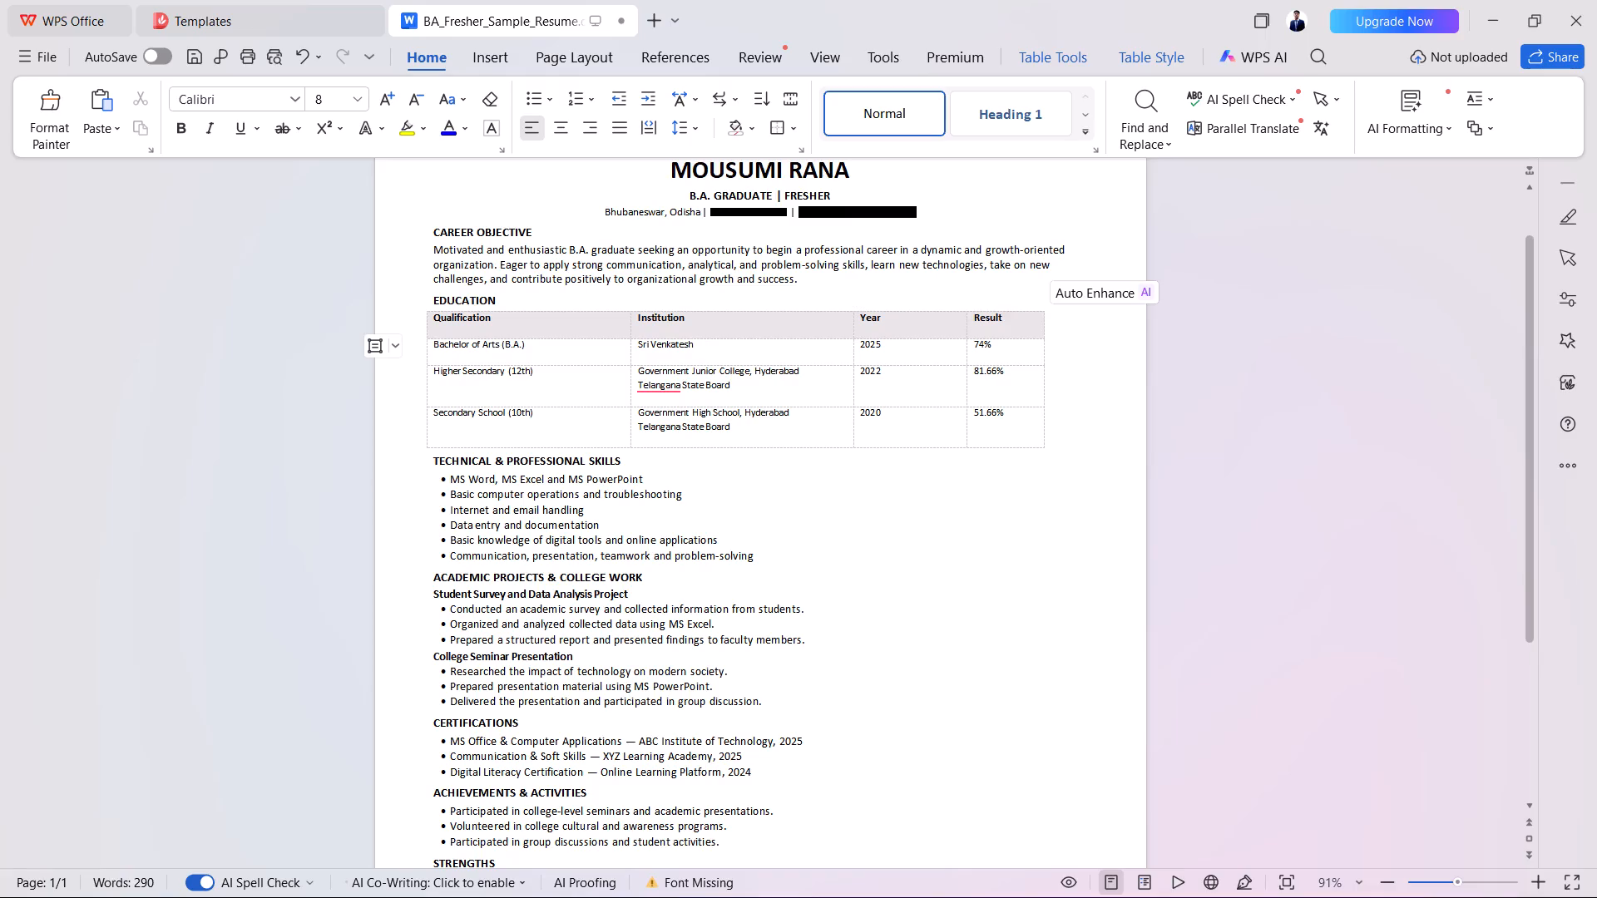
{"action": "type", "text": "wara"}
{"action": "key", "text": "space"}
{"action": "type", "text": "de"}
{"action": "type", "text": "gree"}
{"action": "key", "text": "space"}
{"action": "type", "text": "college"}
{"action": "type", "text": ","}
{"action": "key", "text": "space"}
{"action": "type", "text": "kashinagar"}
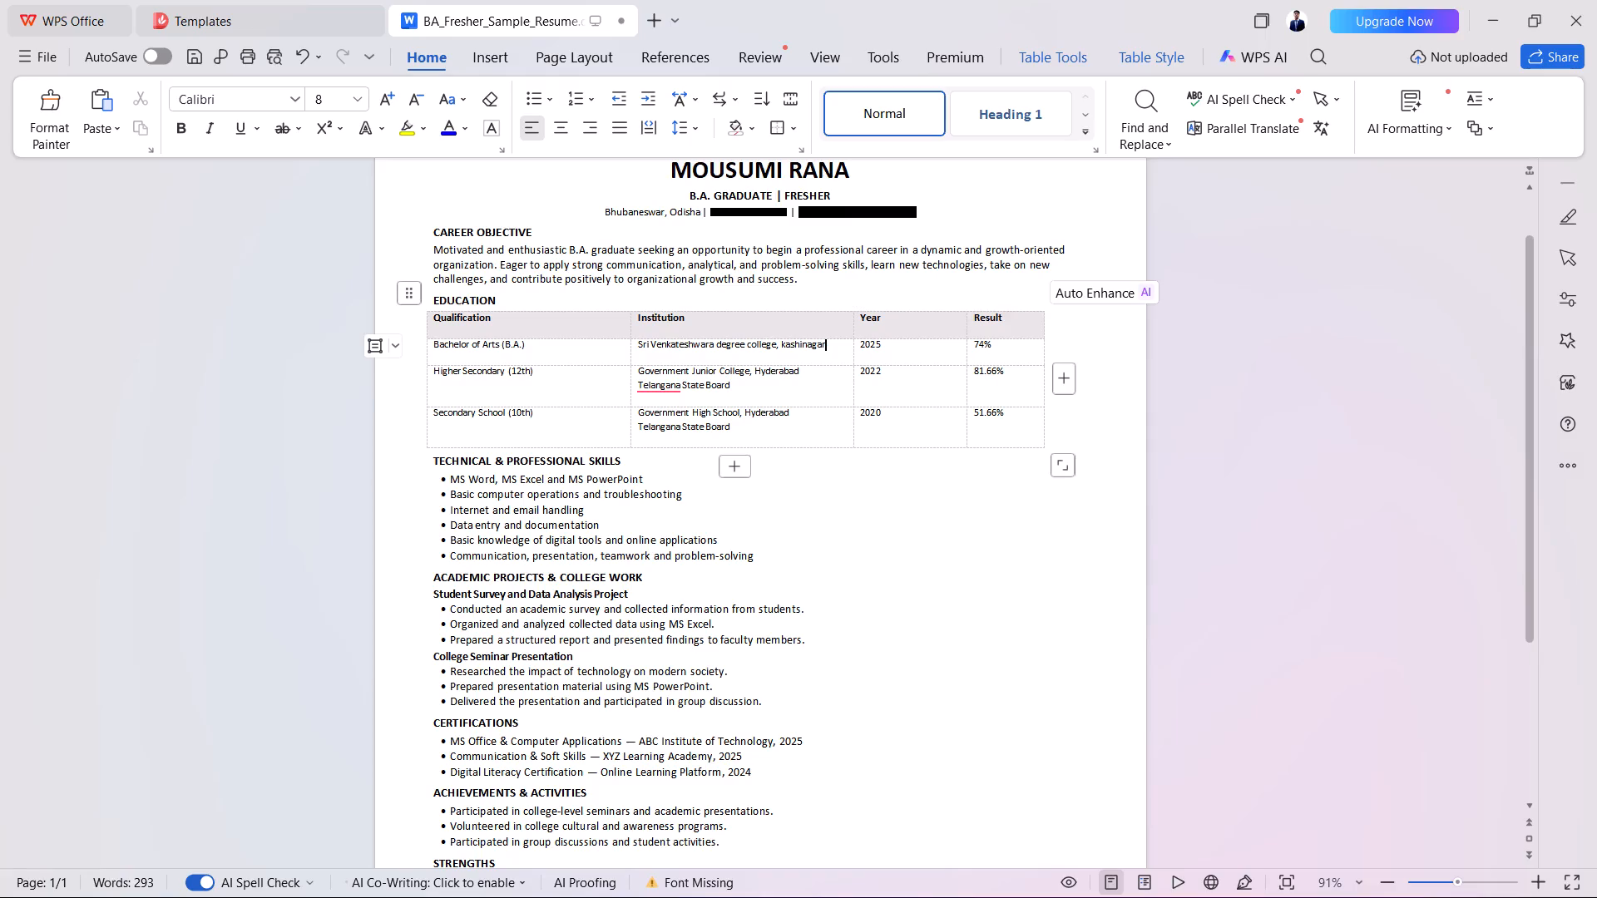
Replace the Higher Secondary (12th) row's institution and board text with "Tribeni arts h.s.sc, padmpapur".
{"action": "left_click_drag", "start_coordinate": [729, 386], "coordinate": [637, 378]}
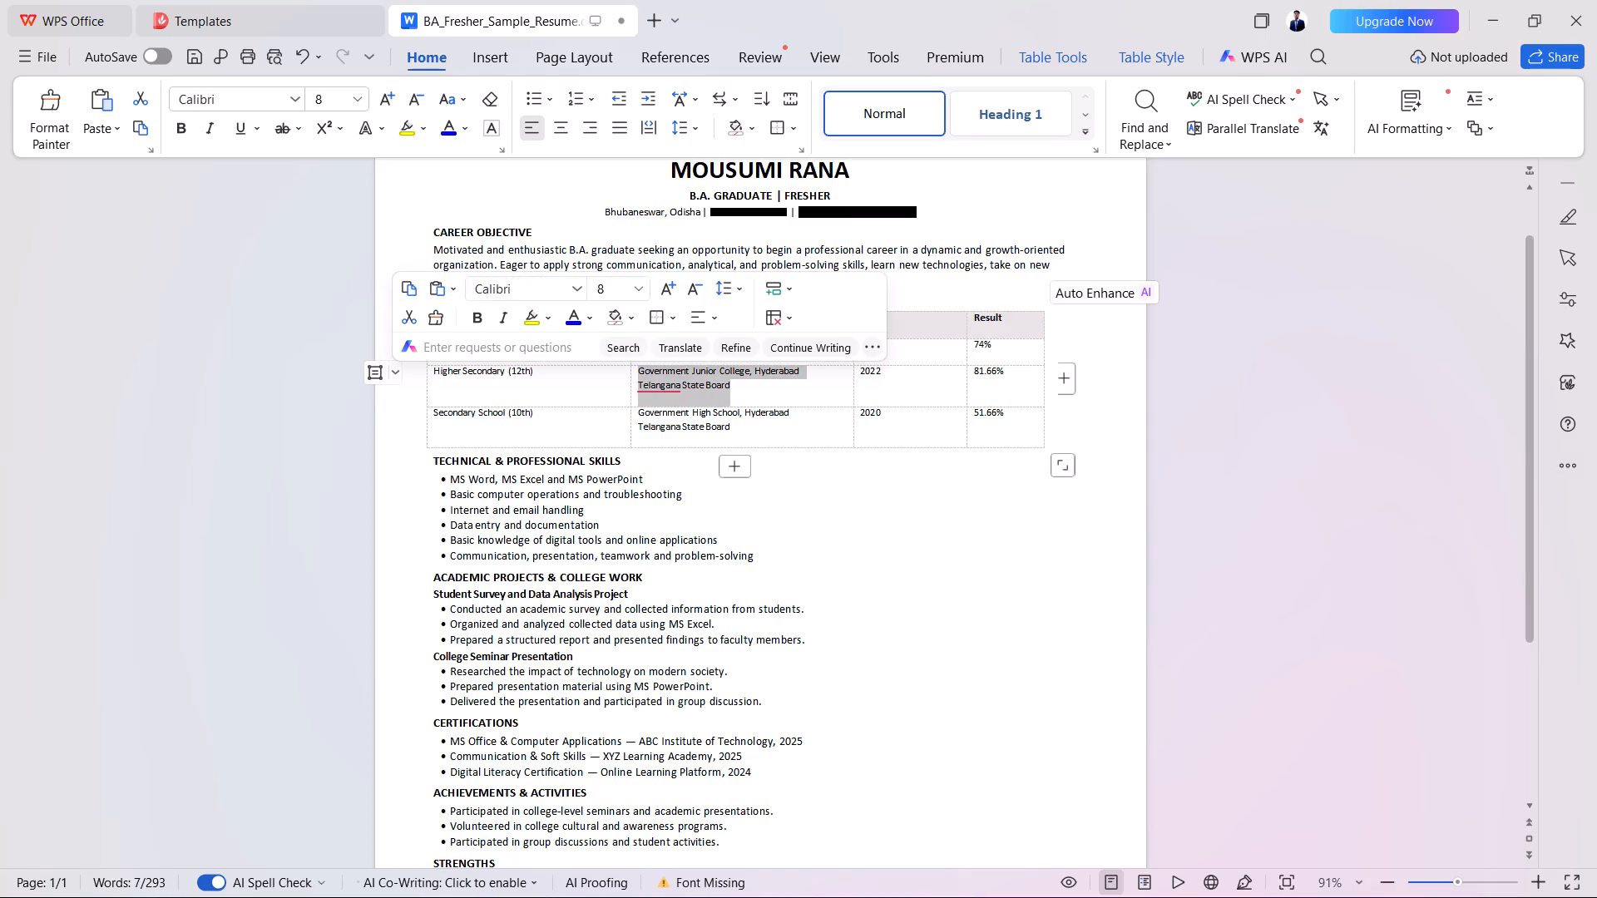
{"action": "type", "text": "Trin"}
{"action": "key", "text": "BackSpace"}
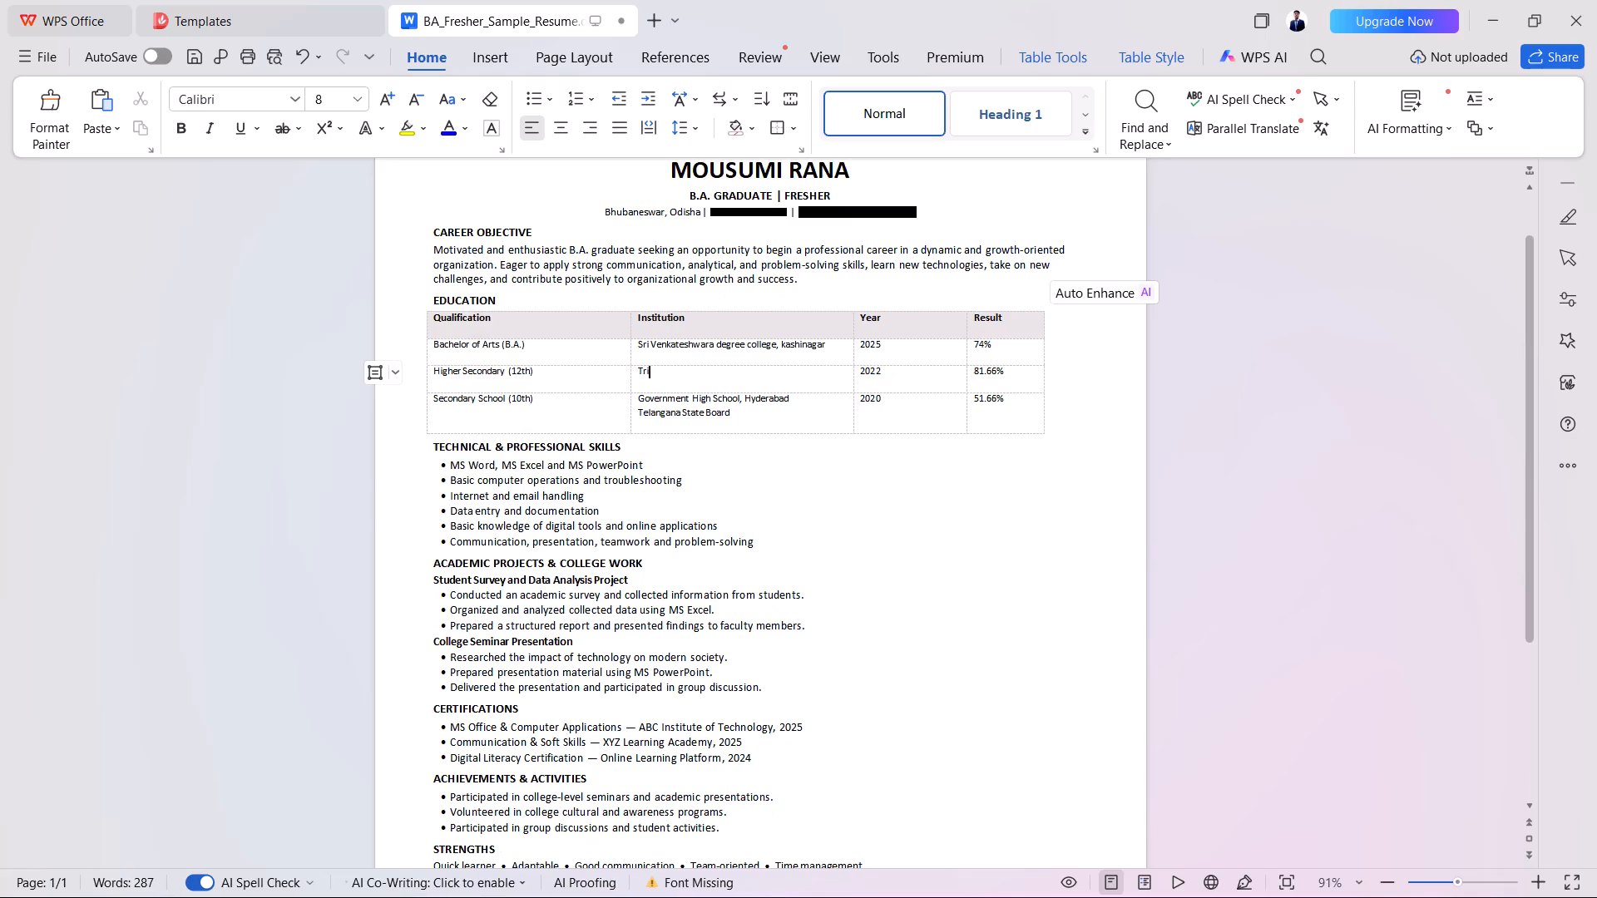
{"action": "key", "text": "v"}
{"action": "key", "text": "BackSpace"}
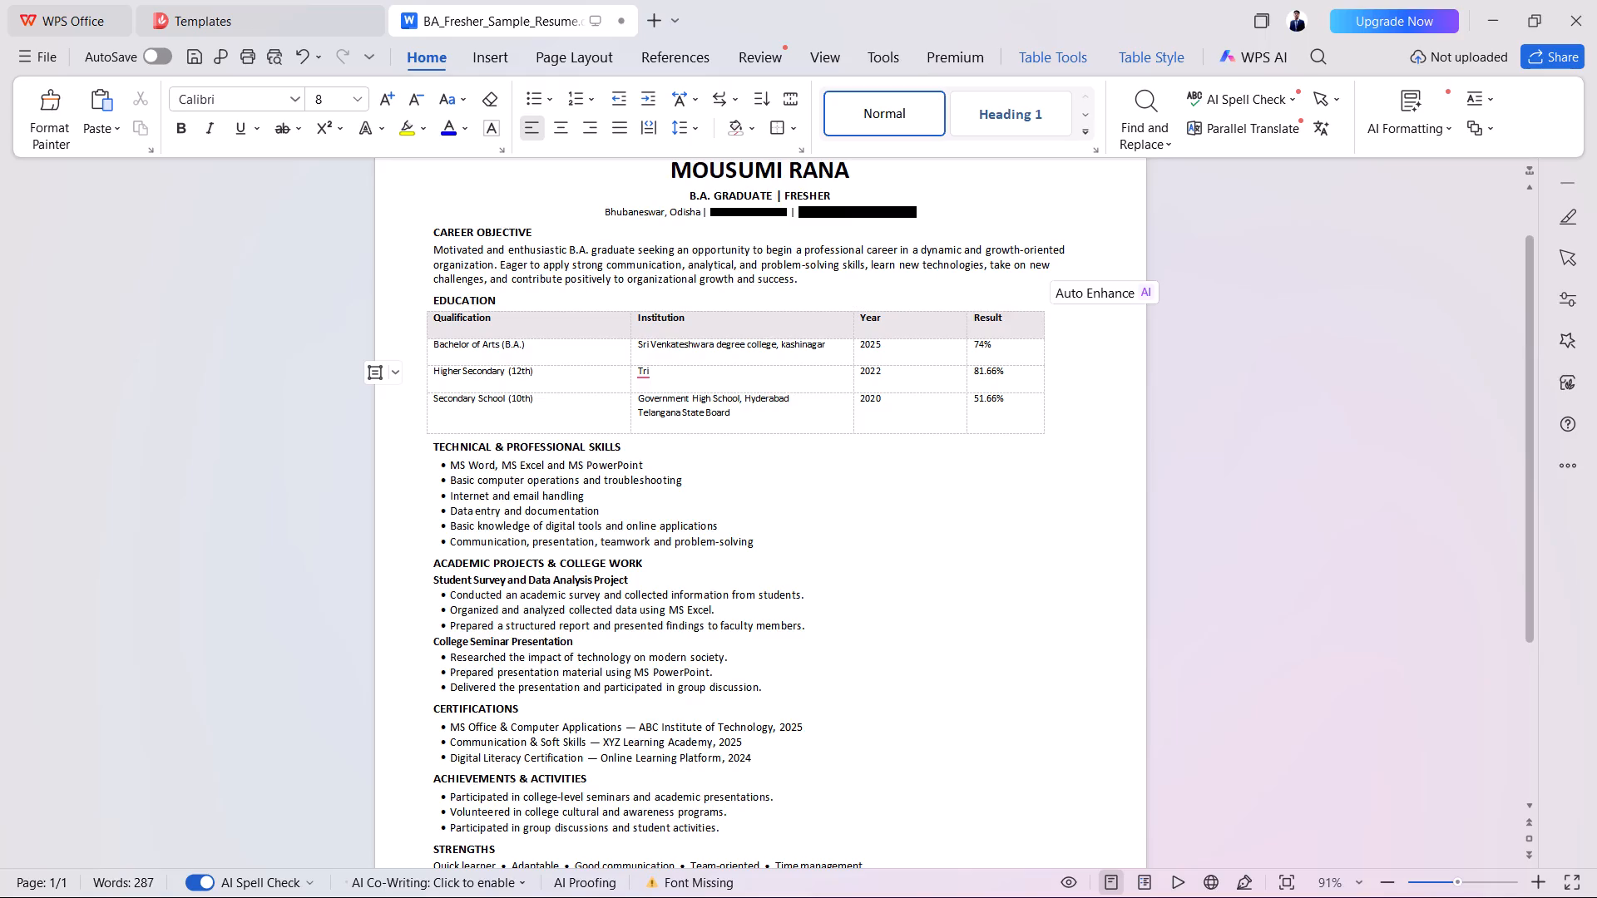
{"action": "type", "text": "beni"}
{"action": "key", "text": "space"}
{"action": "type", "text": "arts"}
{"action": "key", "text": "space"}
{"action": "type", "text": "h.s.sch"}
{"action": "key", "text": "BackSpace"}
{"action": "type", "text": ", padmpapur"}
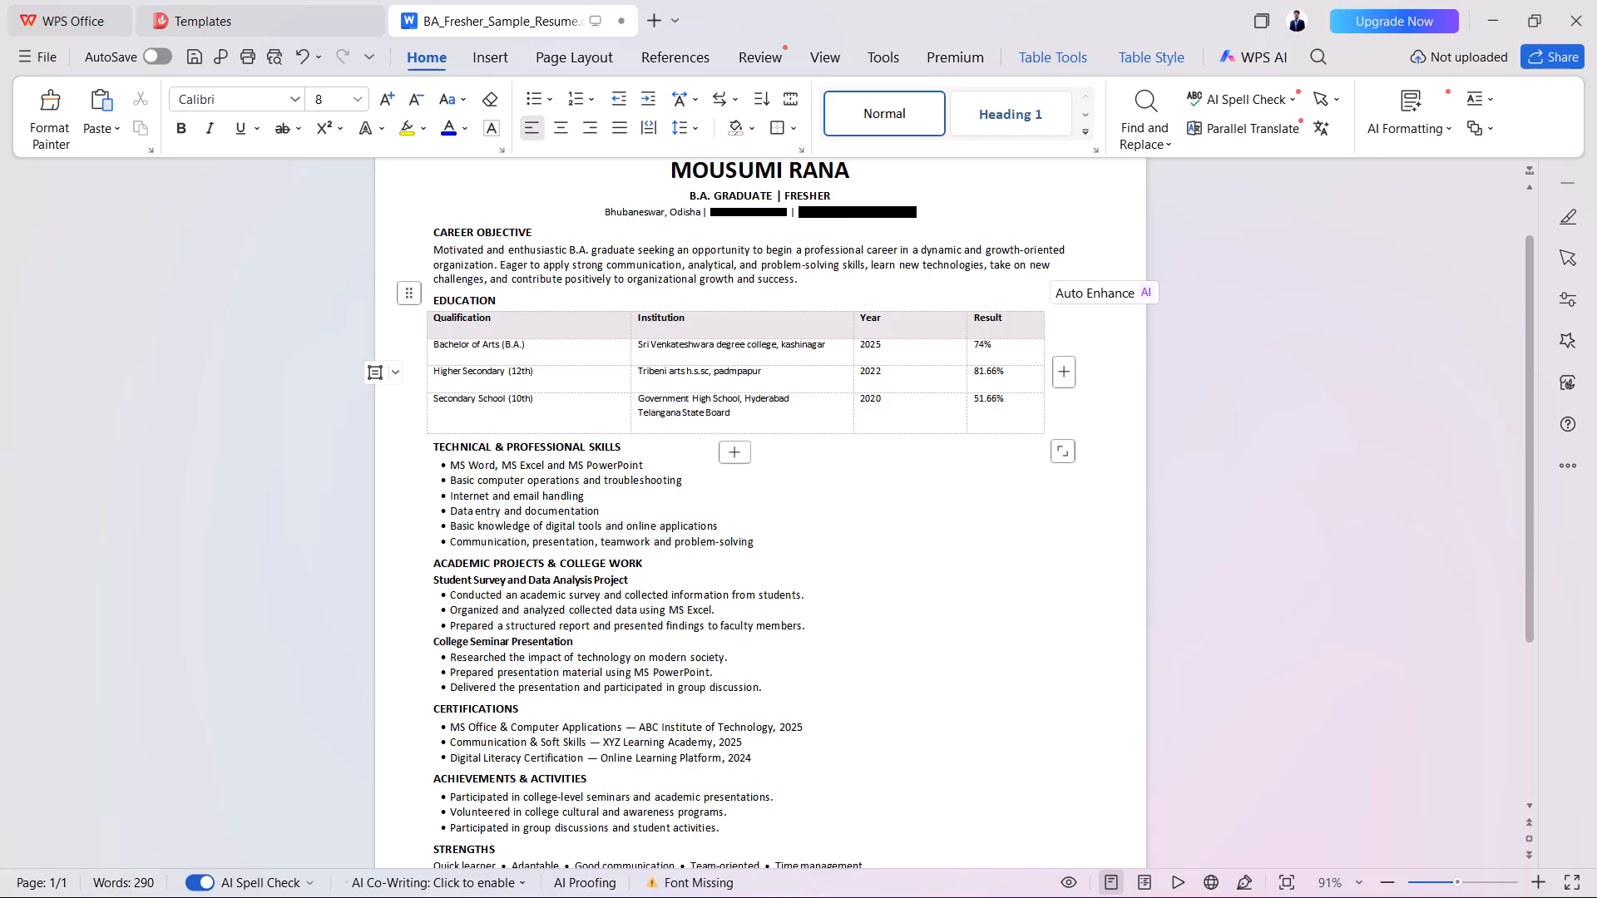
Replace the Secondary School (10th) row's institution and board text with "Jagannath girls high school, gumuda".
{"action": "left_click", "coordinate": [736, 410]}
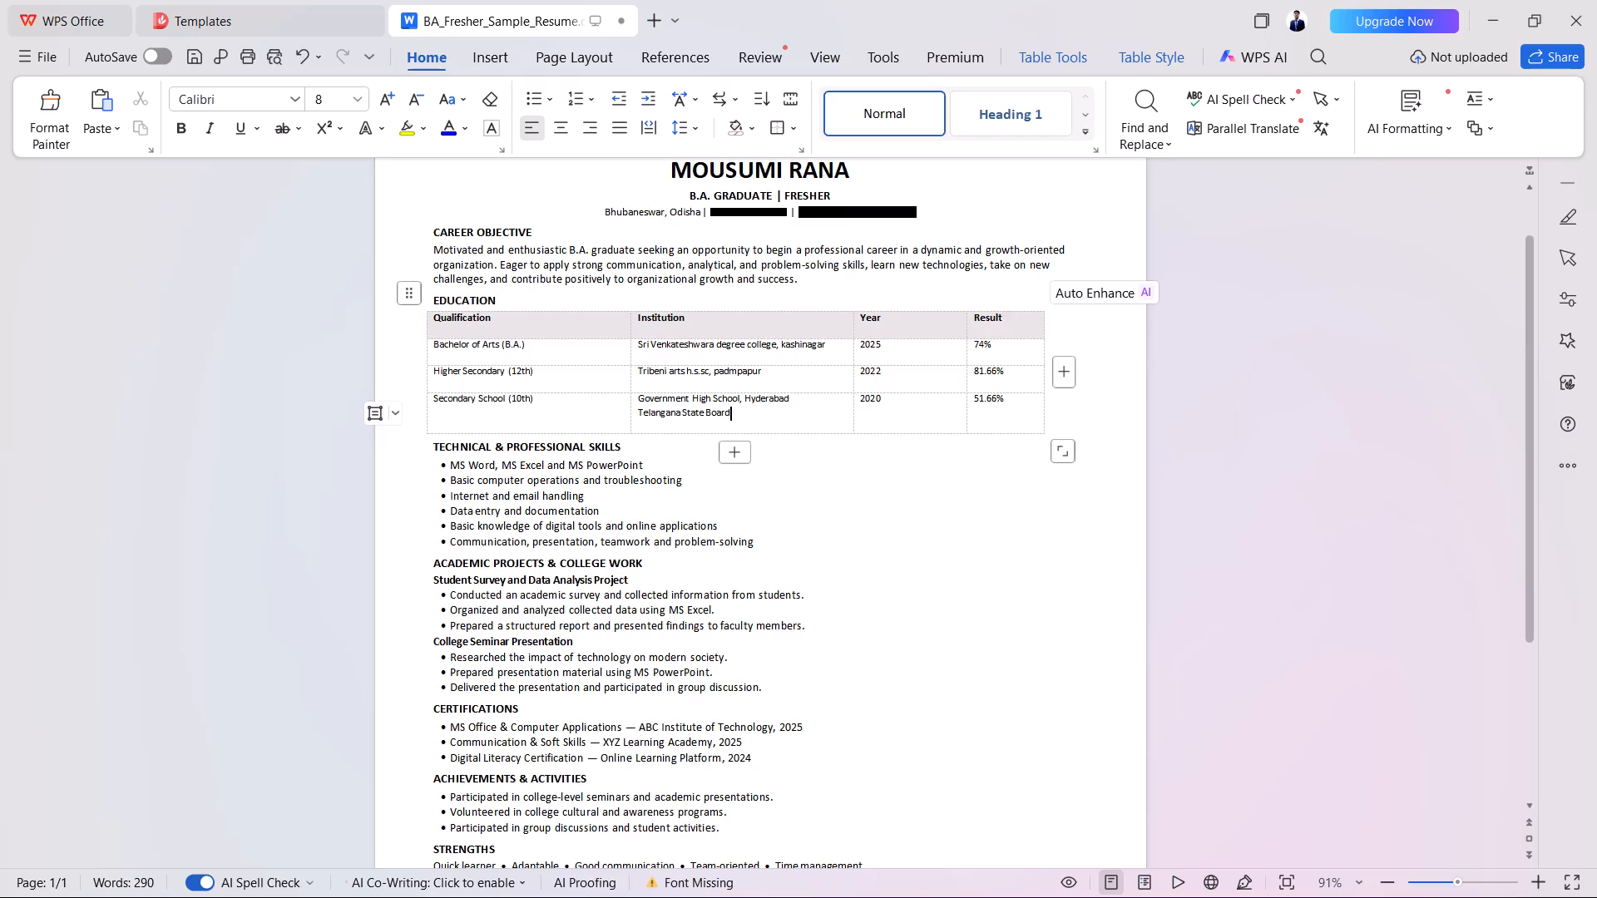
{"action": "type", "text": "jagannath"}
{"action": "left_click_drag", "start_coordinate": [772, 415], "coordinate": [637, 403]}
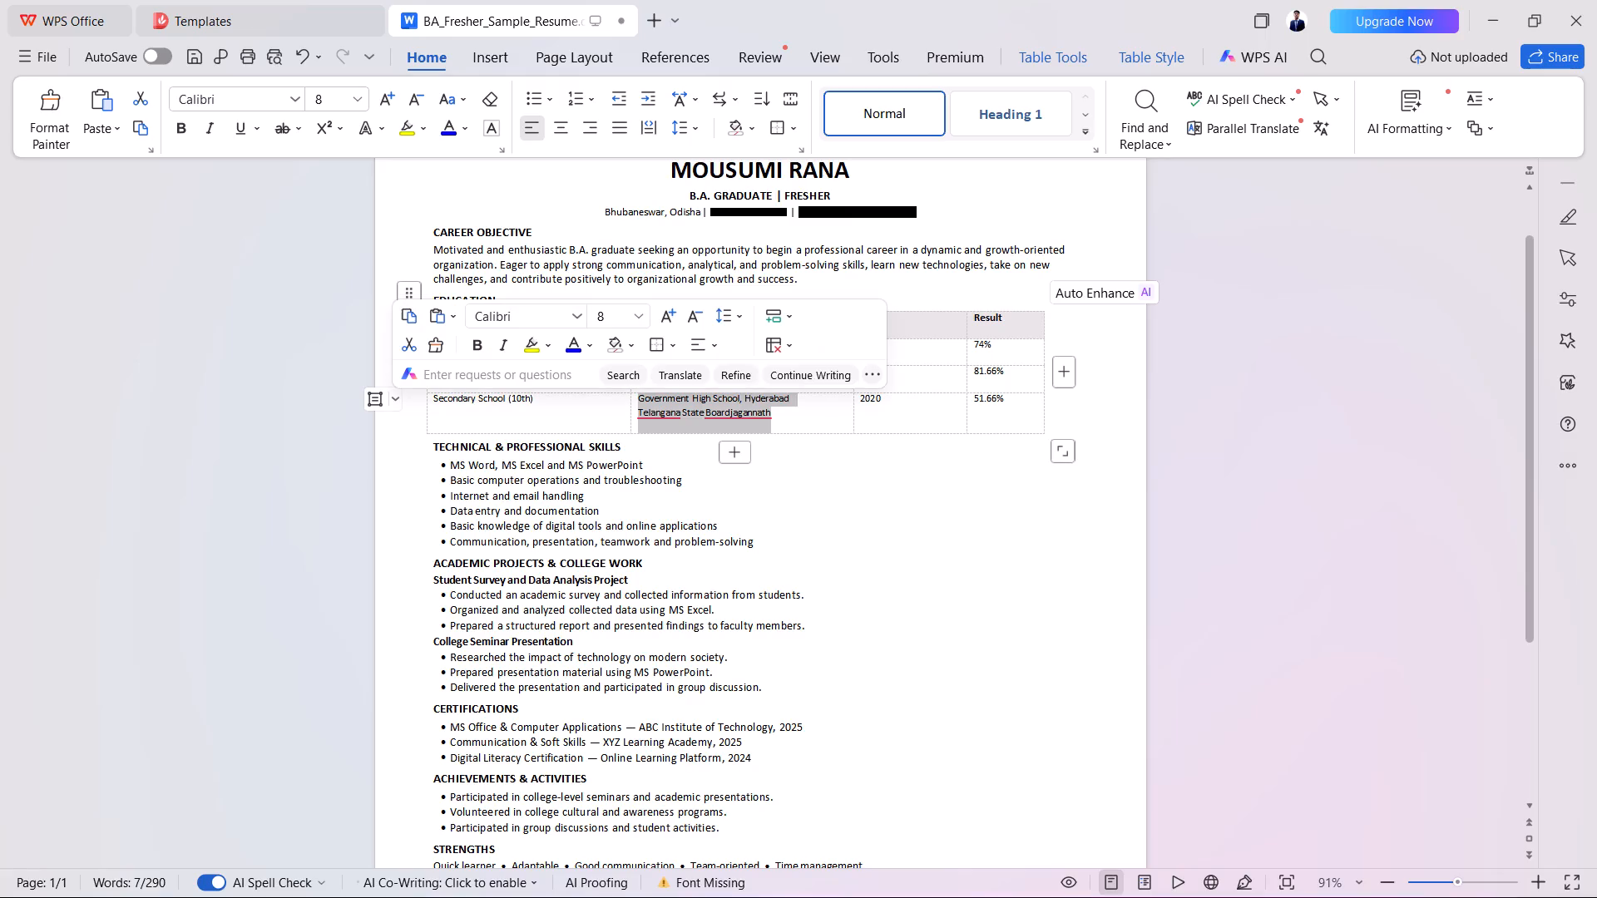
{"action": "type", "text": "Jagannath girls high school"}
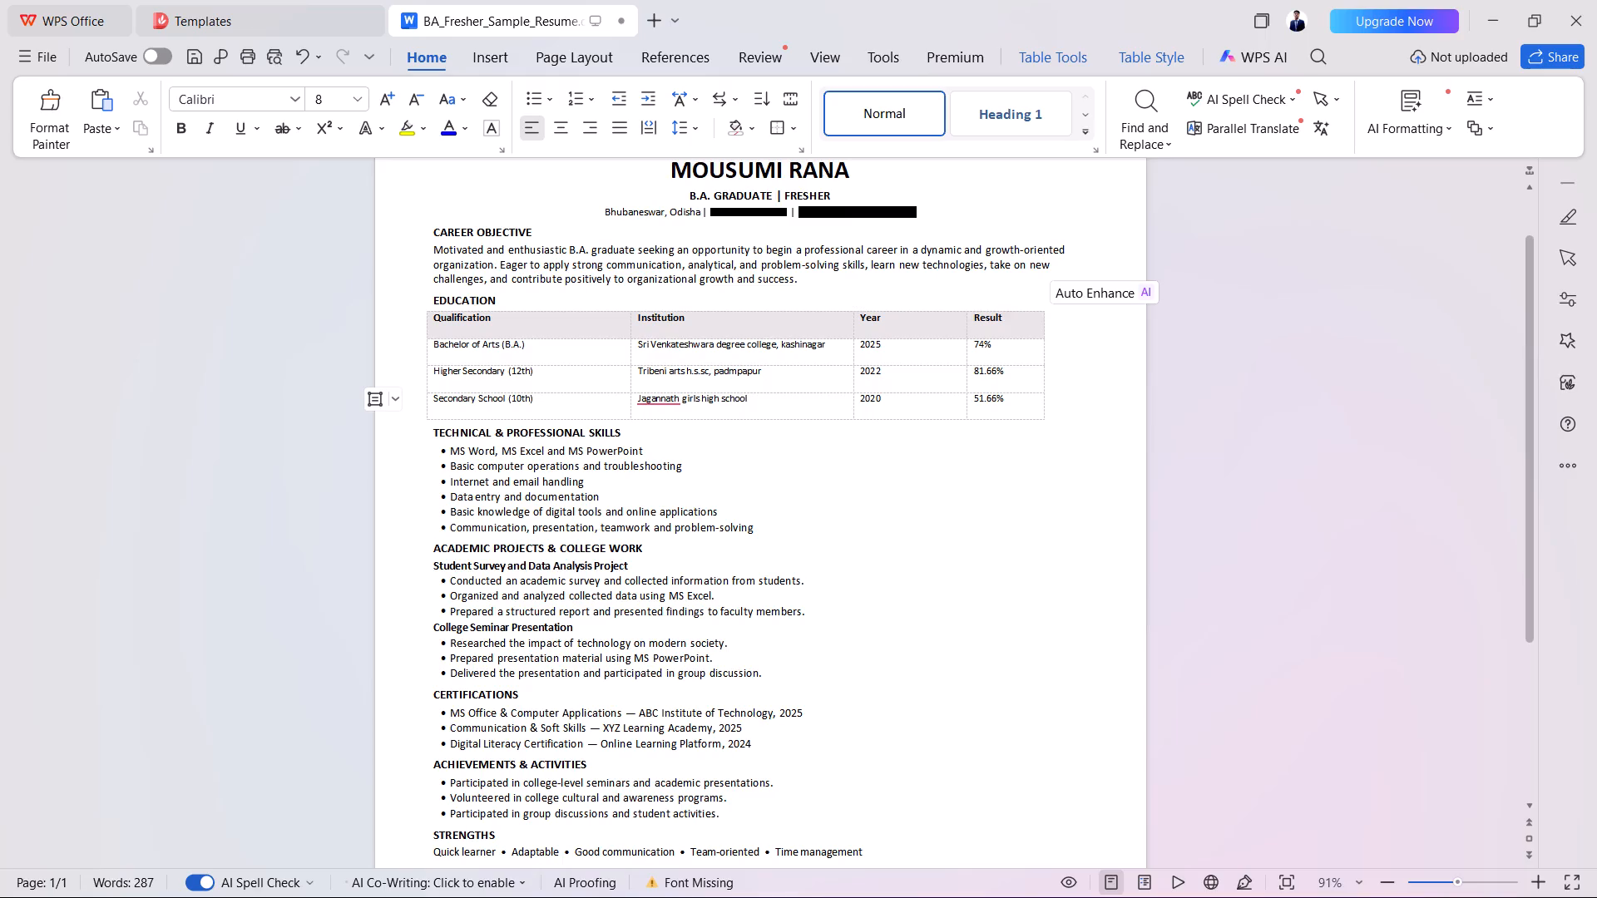
{"action": "type", "text": ","}
{"action": "key", "text": "space"}
{"action": "type", "text": "gumuda"}
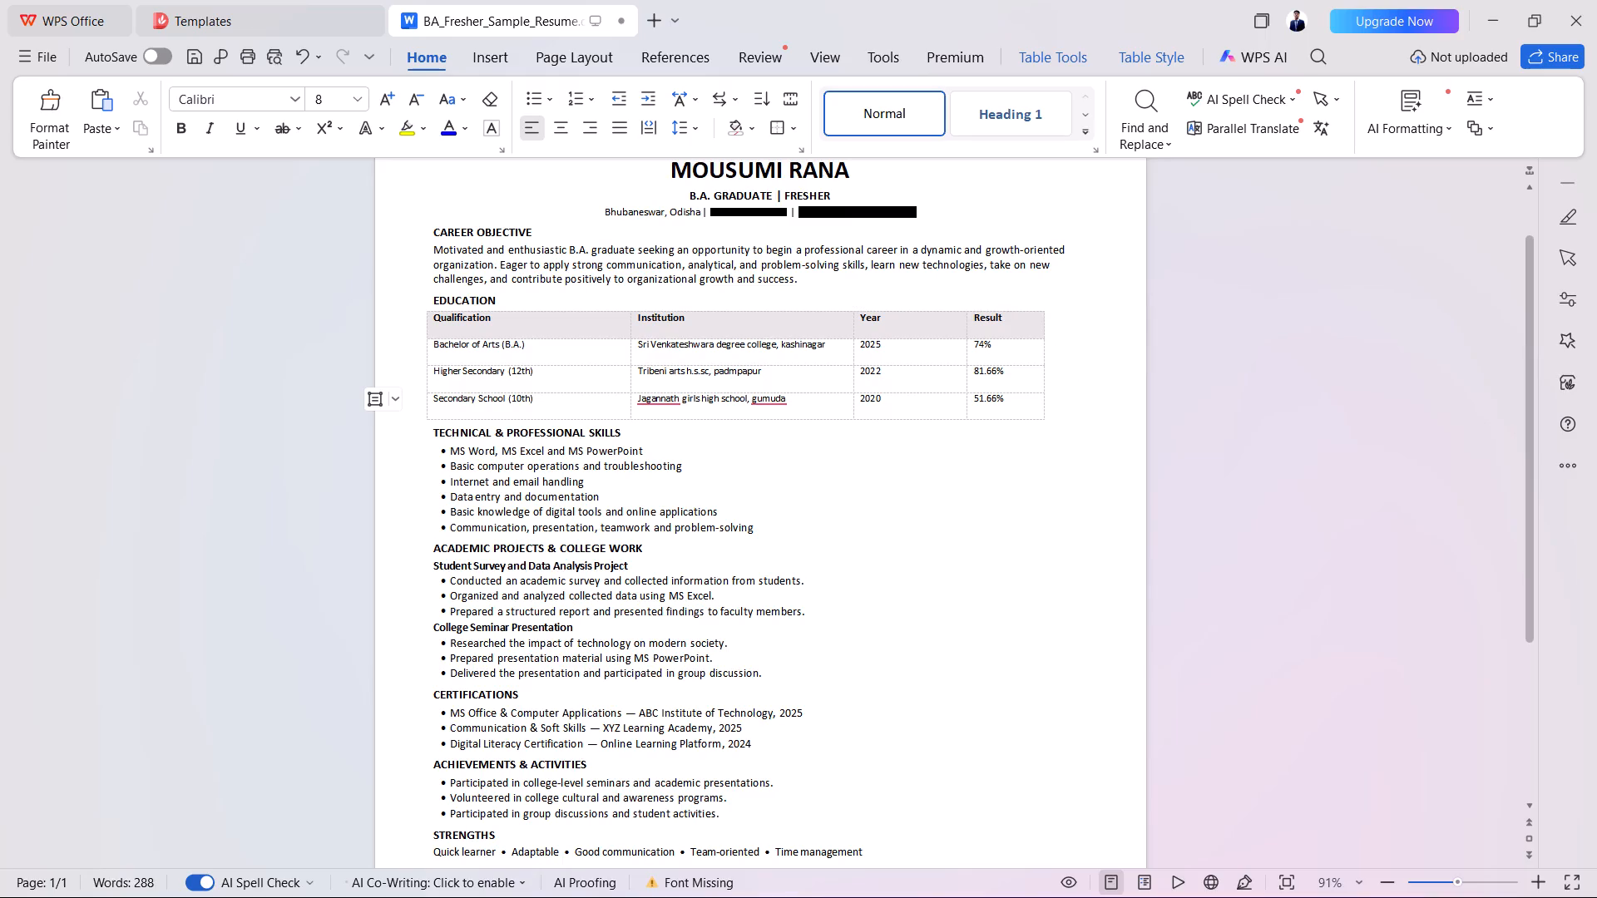
Delete "and troubleshooting" from the "Basic computer operations" bullet under Technical & Professional Skills.
{"action": "scroll", "coordinate": [688, 489], "scroll_direction": "down", "scroll_amount": 2}
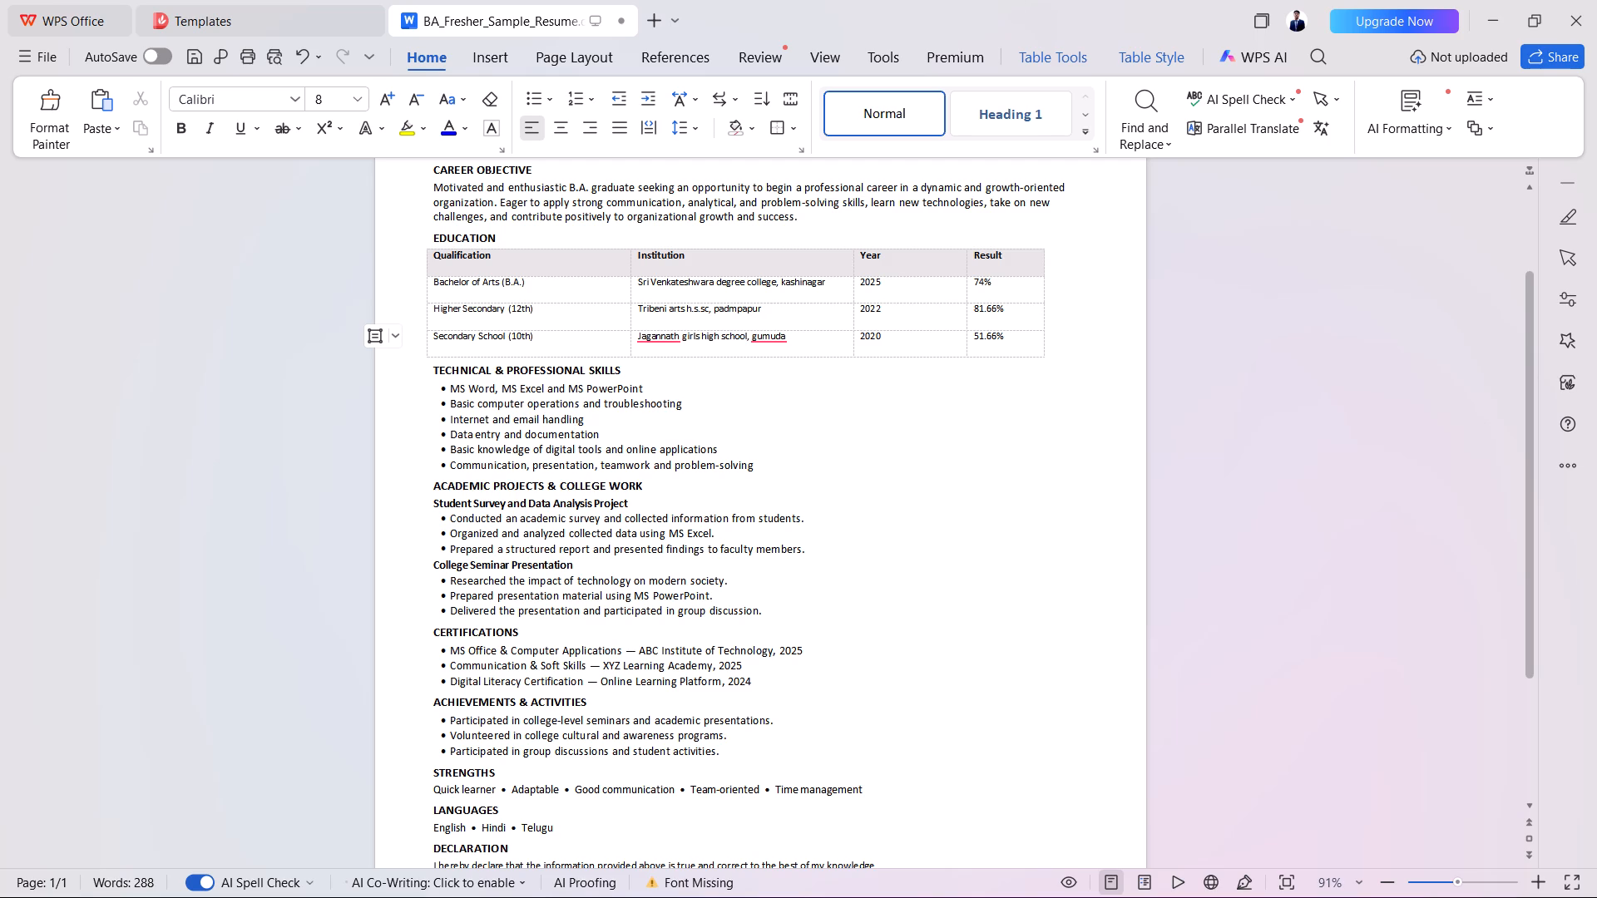
{"action": "left_click_drag", "start_coordinate": [694, 404], "coordinate": [584, 397]}
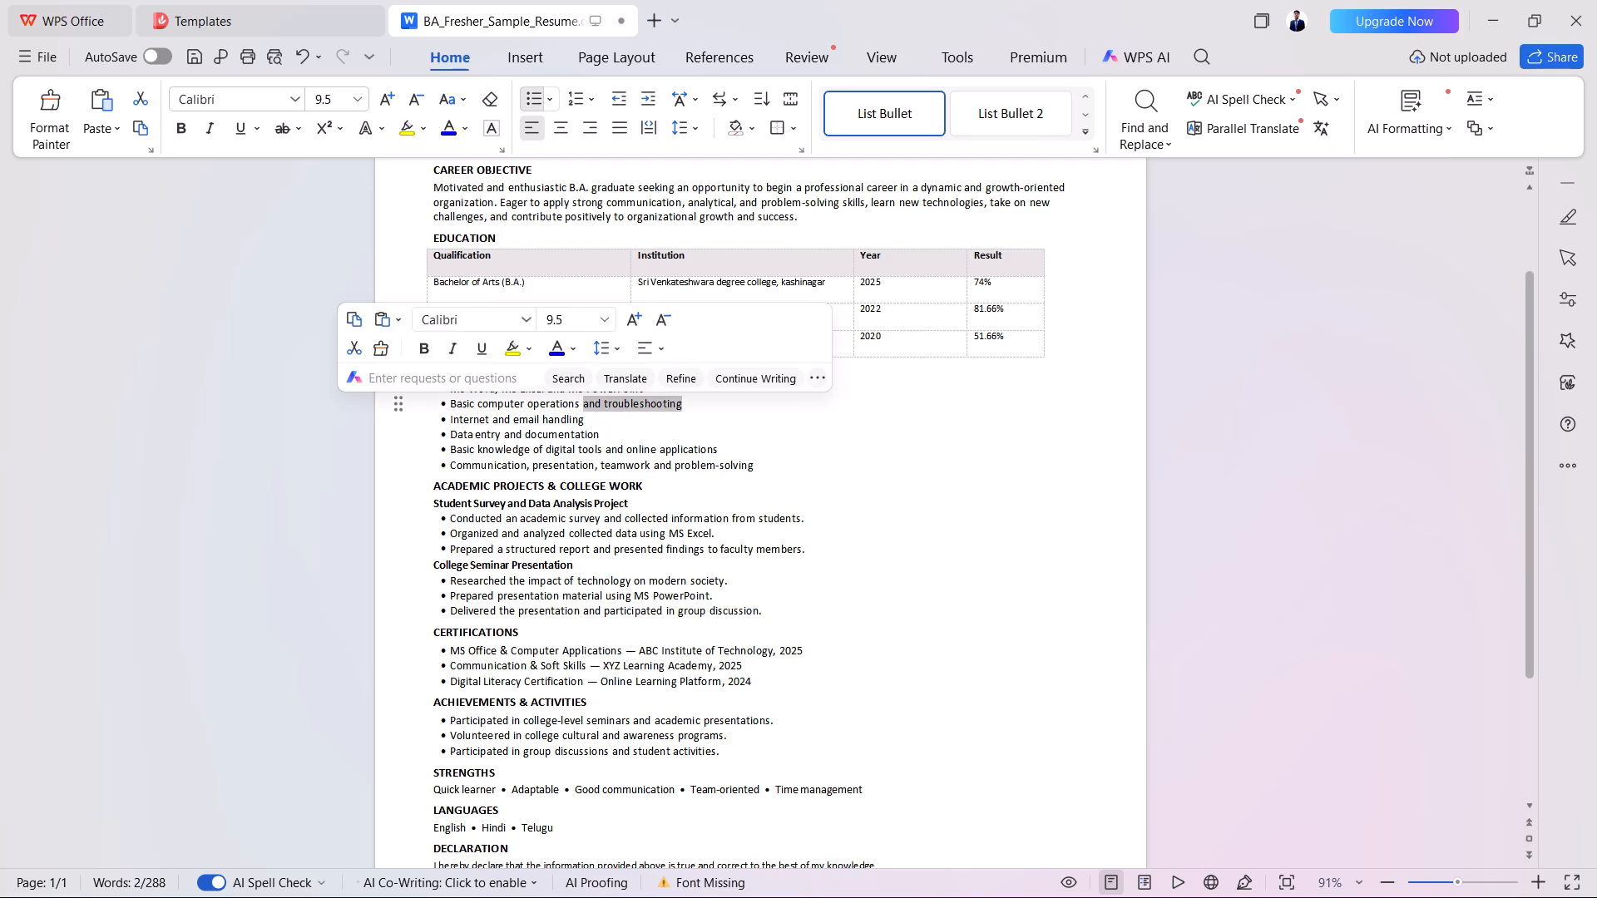
{"action": "key", "text": "BackSpace"}
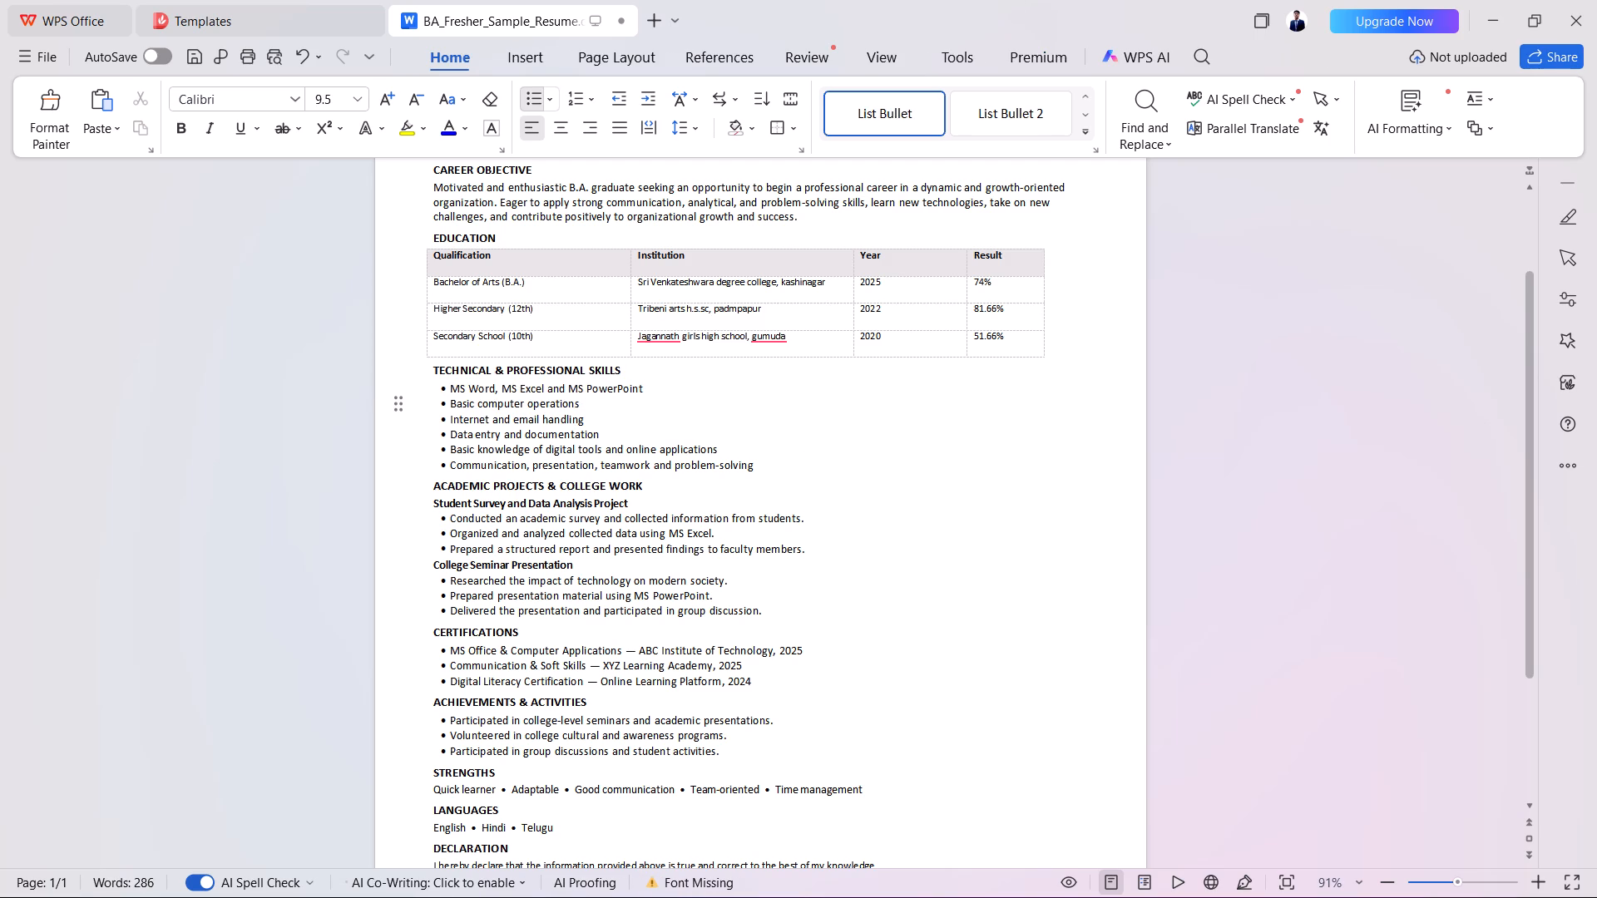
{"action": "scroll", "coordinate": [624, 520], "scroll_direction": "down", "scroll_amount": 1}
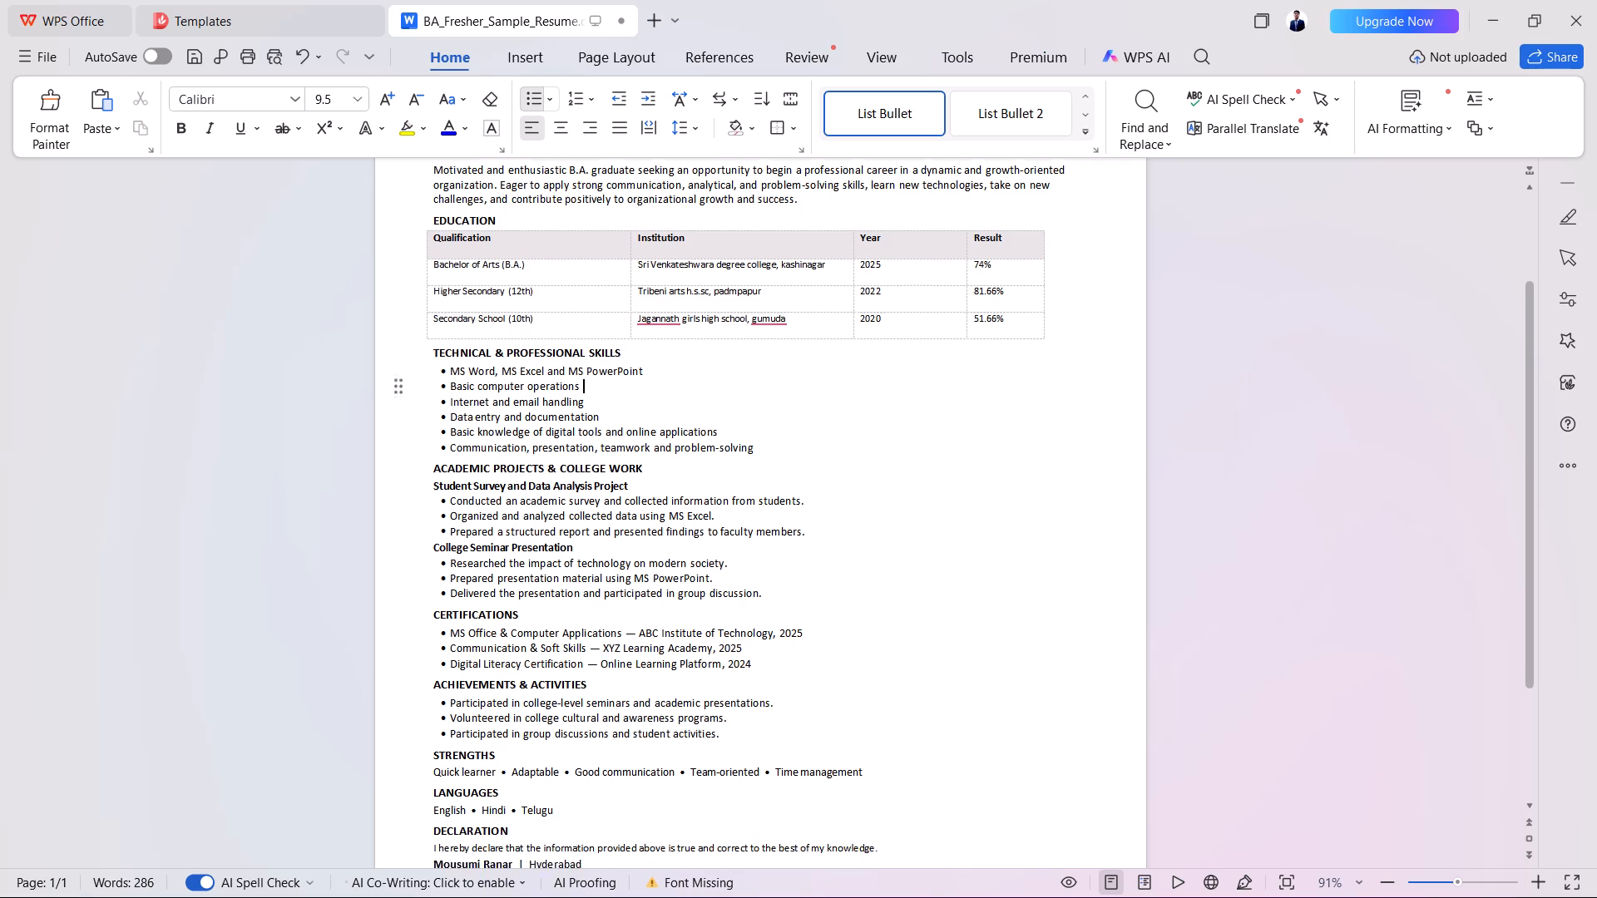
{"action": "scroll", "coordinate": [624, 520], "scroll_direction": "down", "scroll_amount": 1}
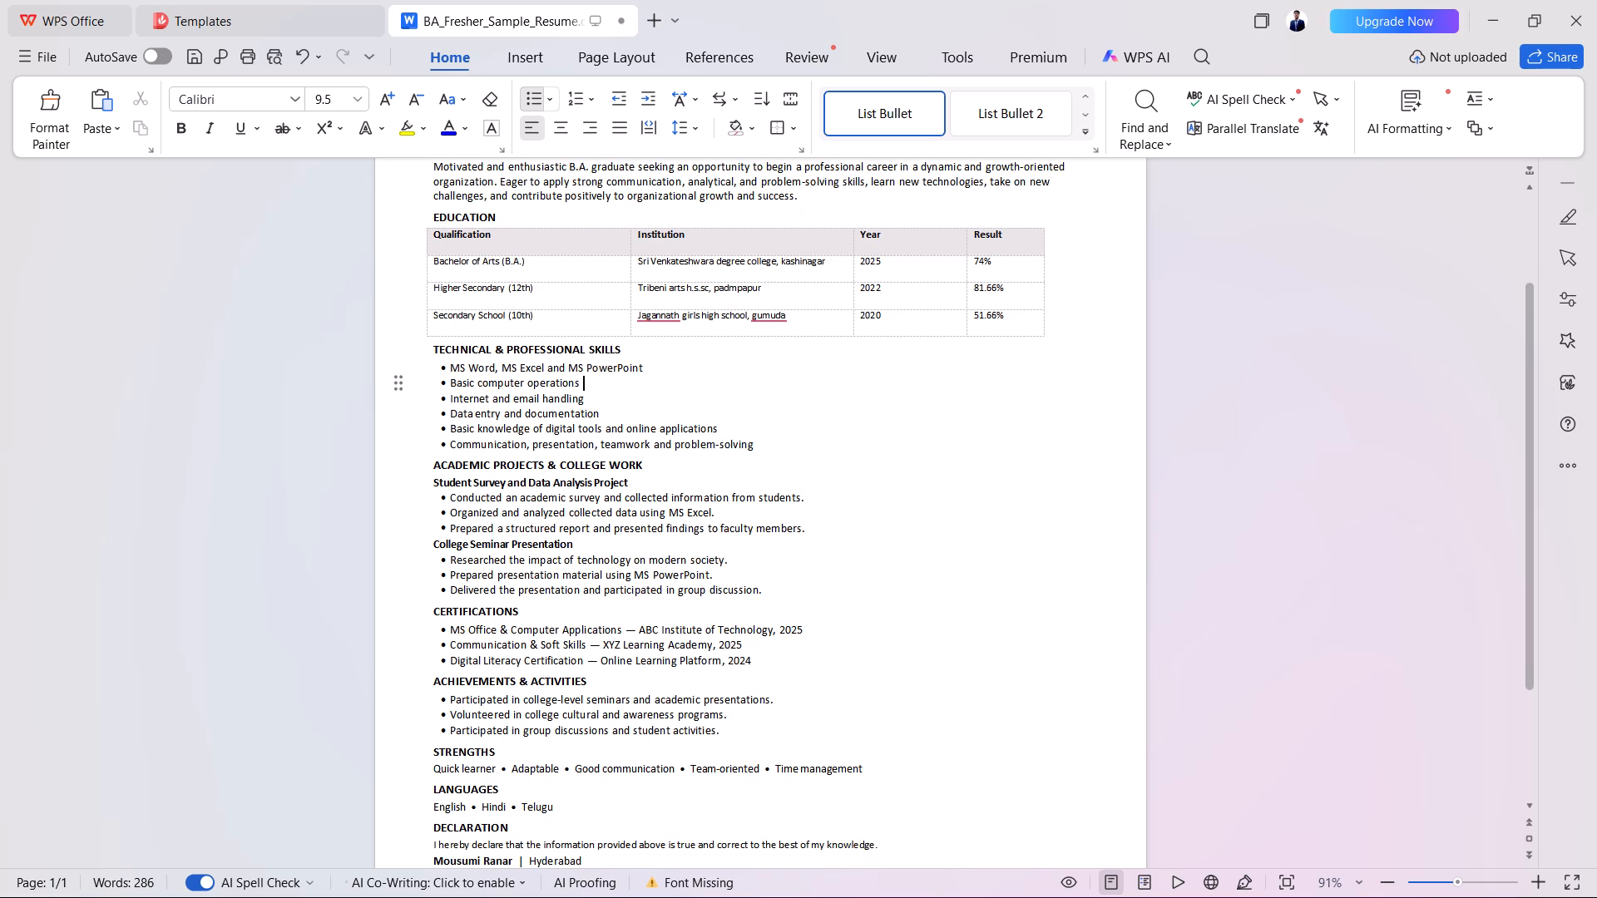
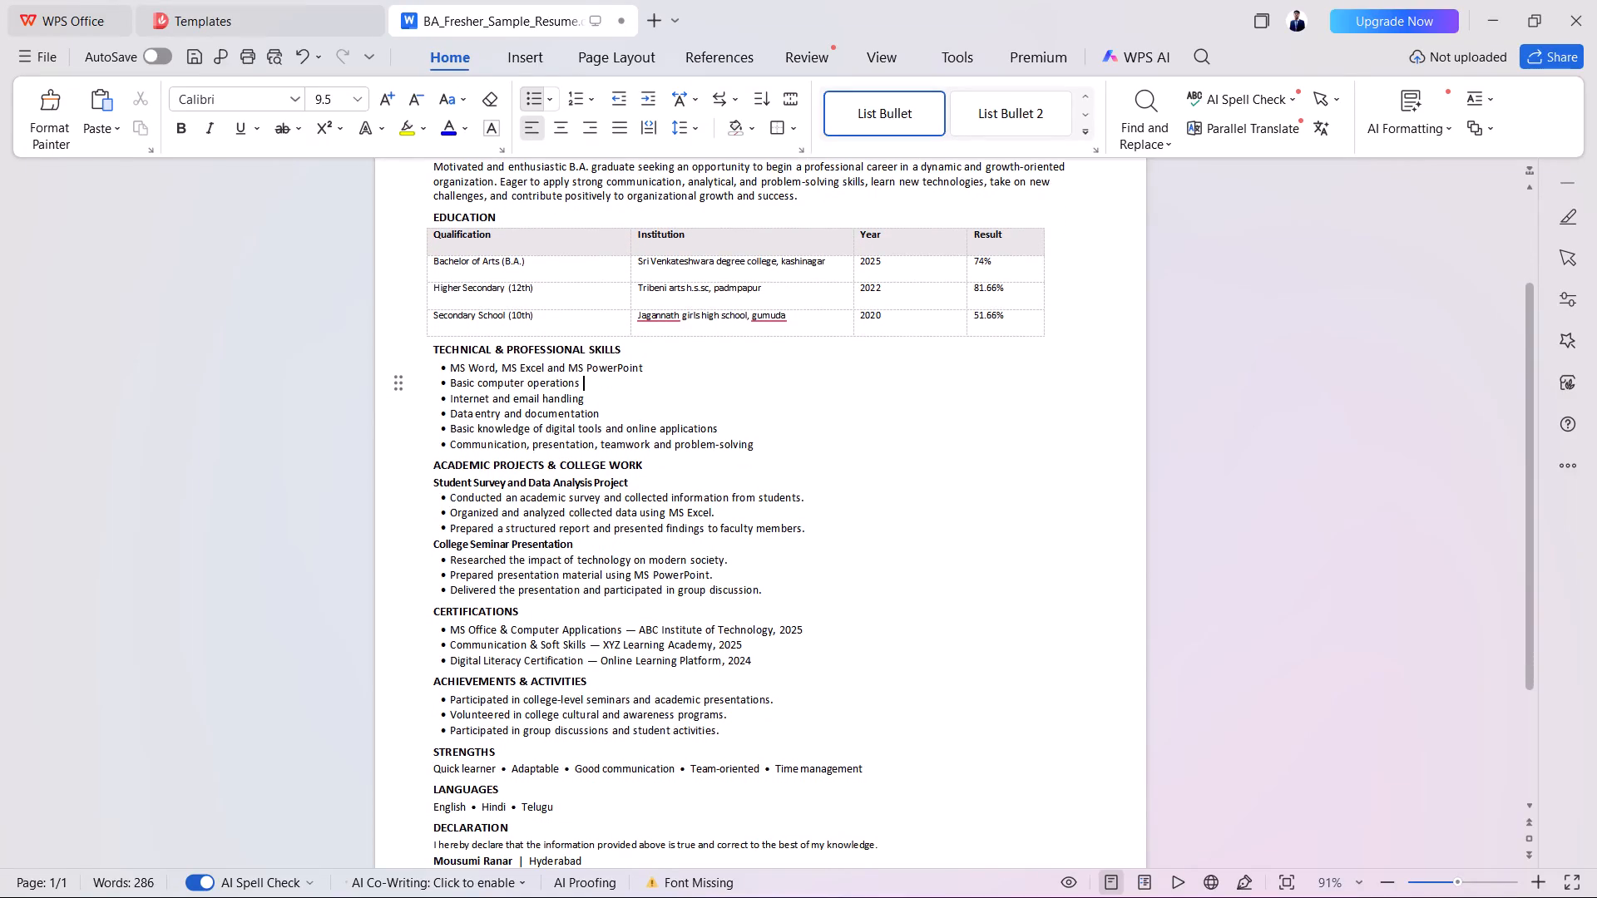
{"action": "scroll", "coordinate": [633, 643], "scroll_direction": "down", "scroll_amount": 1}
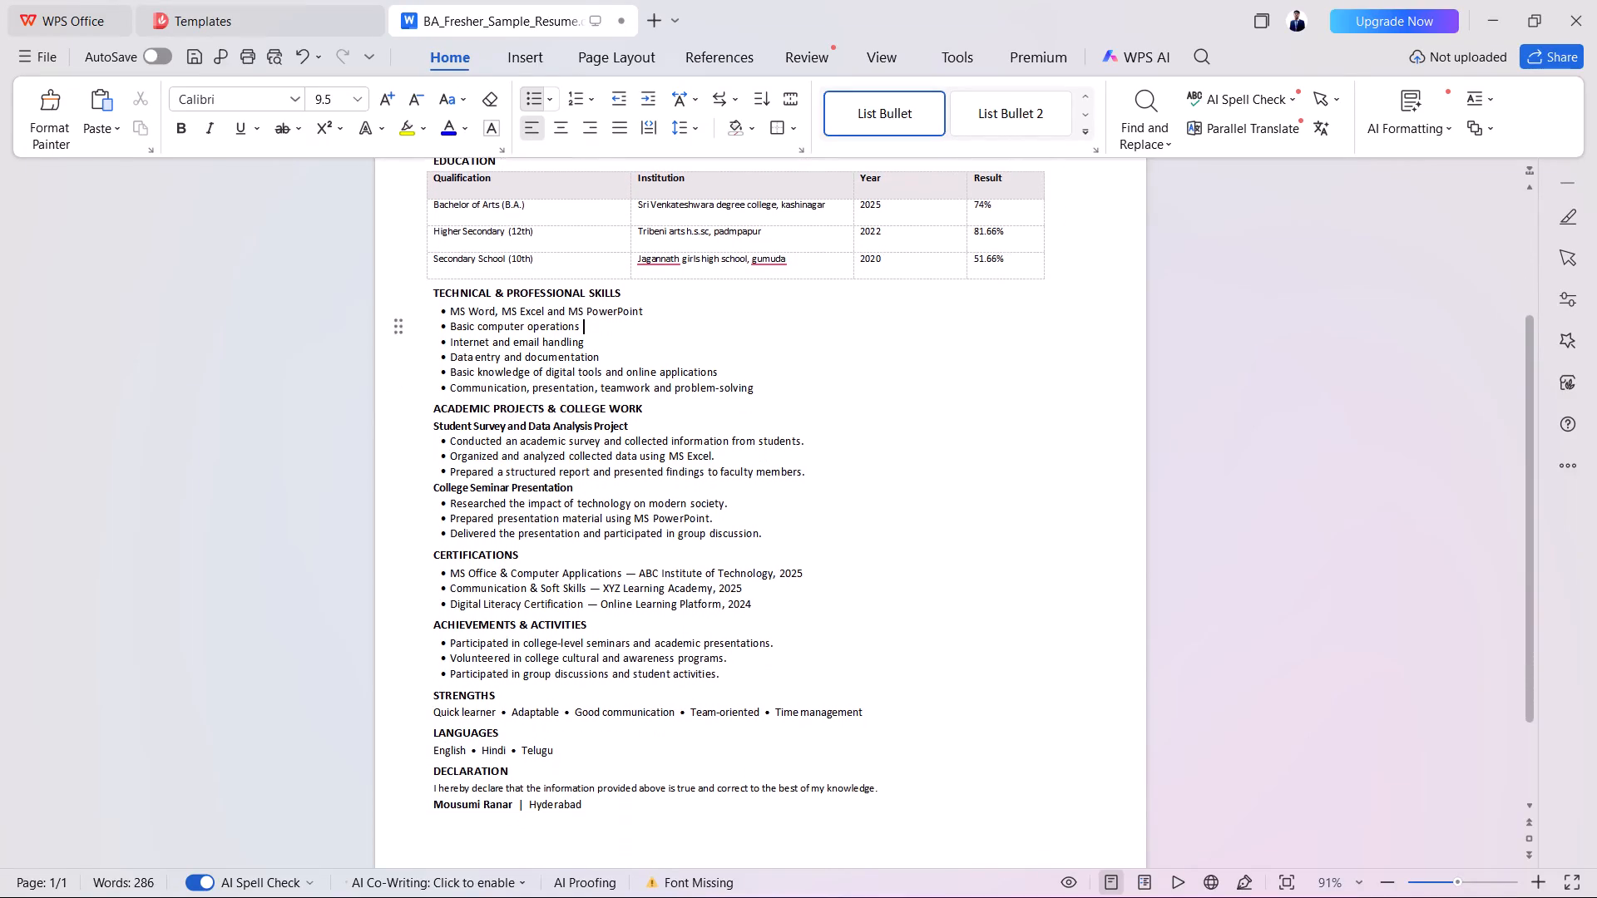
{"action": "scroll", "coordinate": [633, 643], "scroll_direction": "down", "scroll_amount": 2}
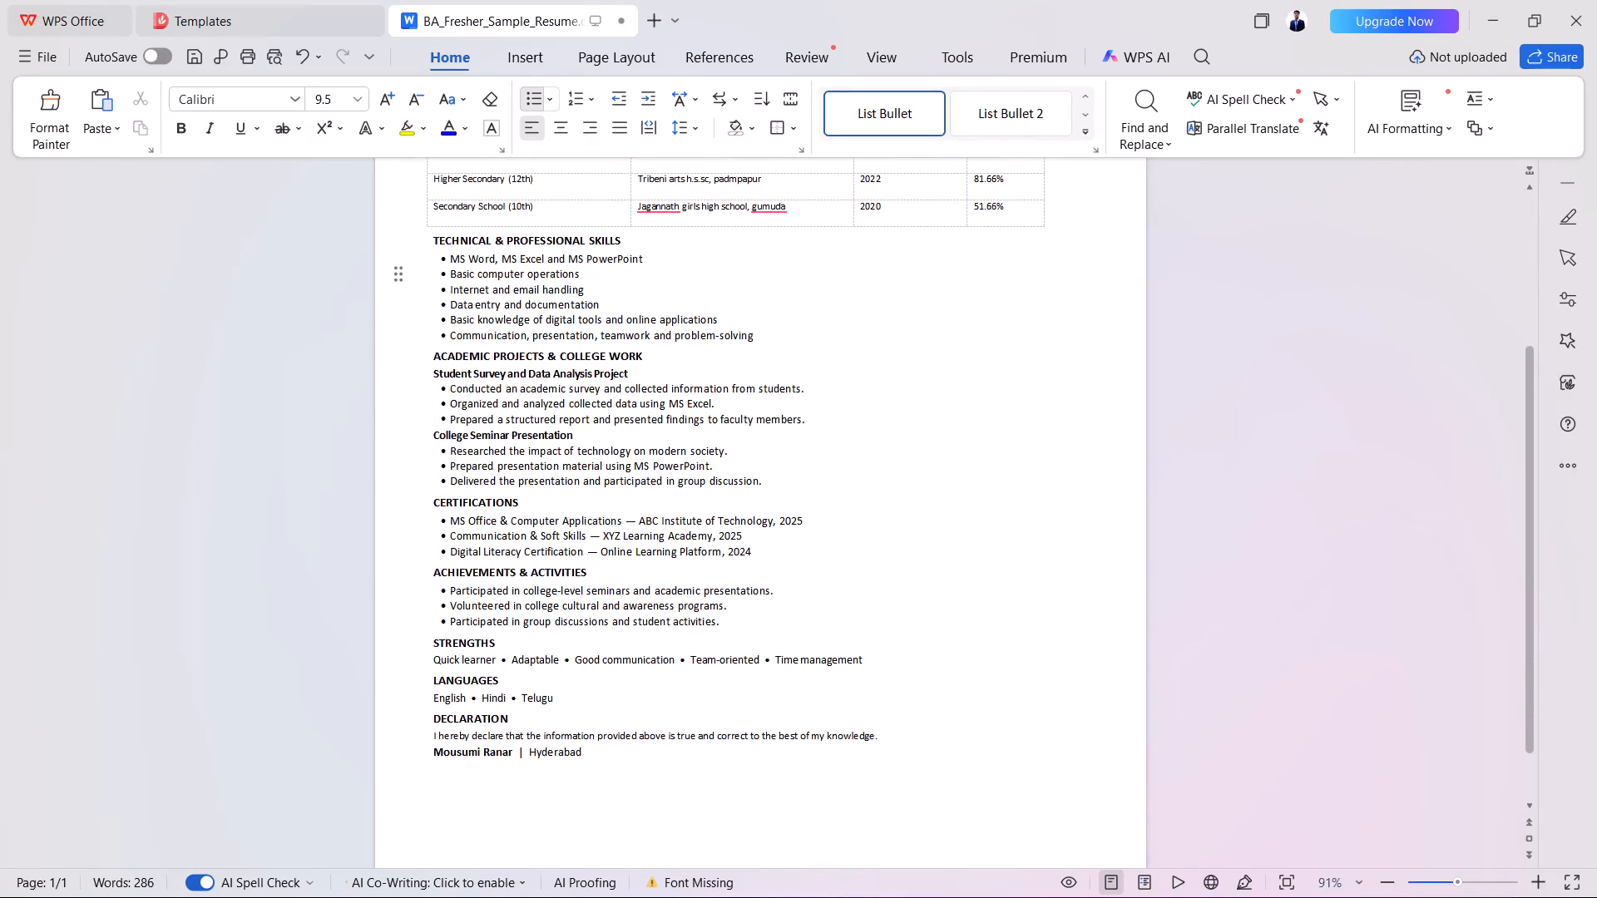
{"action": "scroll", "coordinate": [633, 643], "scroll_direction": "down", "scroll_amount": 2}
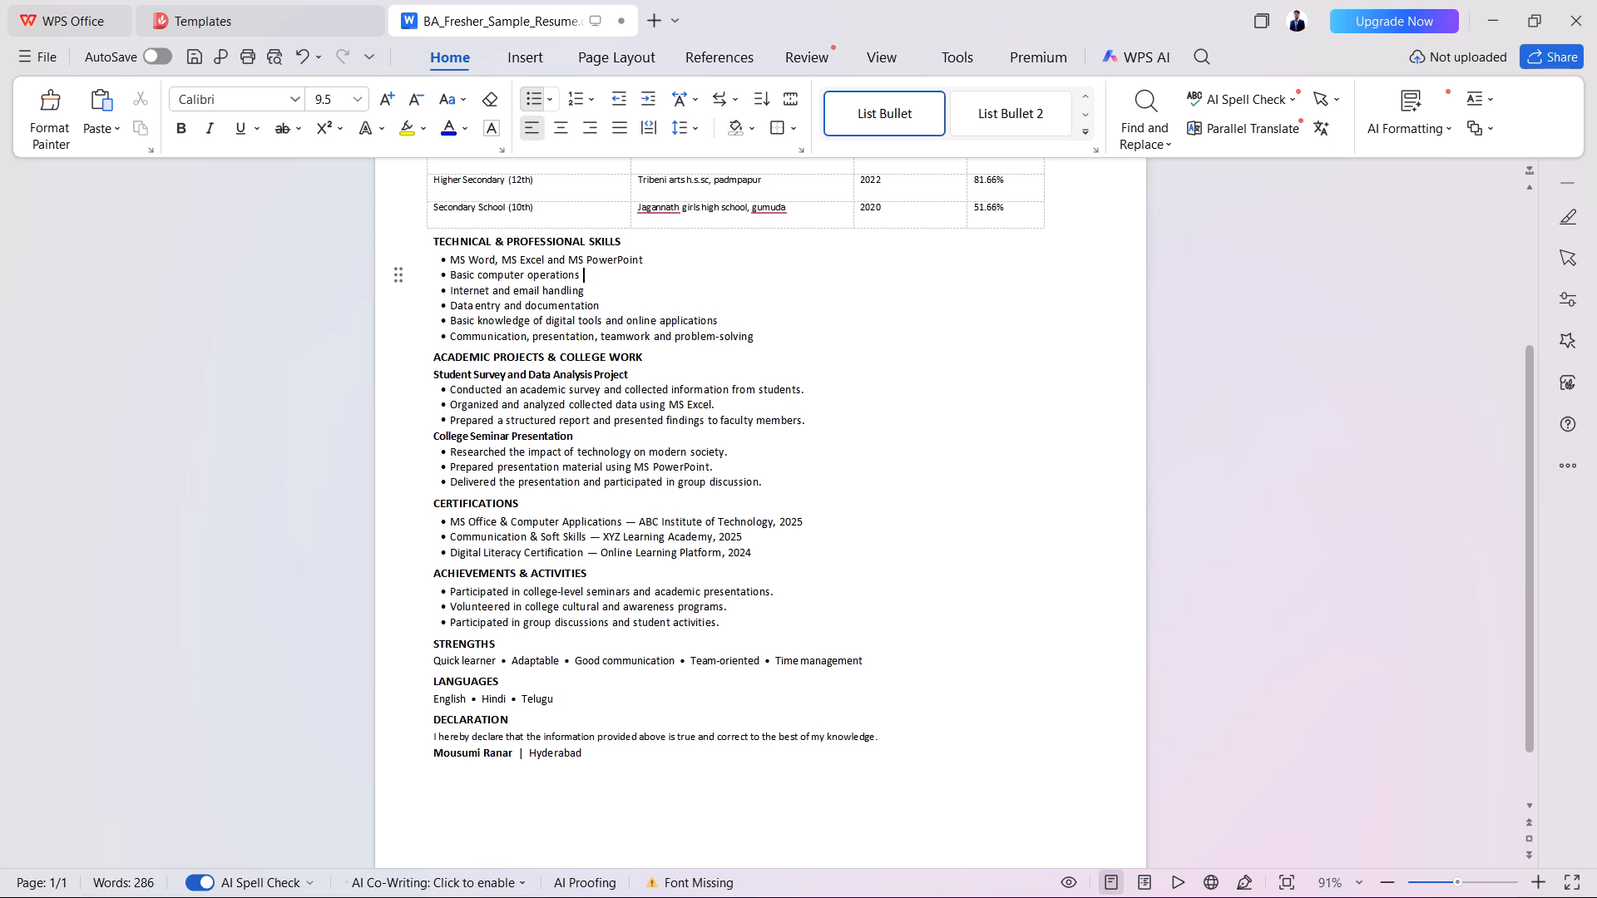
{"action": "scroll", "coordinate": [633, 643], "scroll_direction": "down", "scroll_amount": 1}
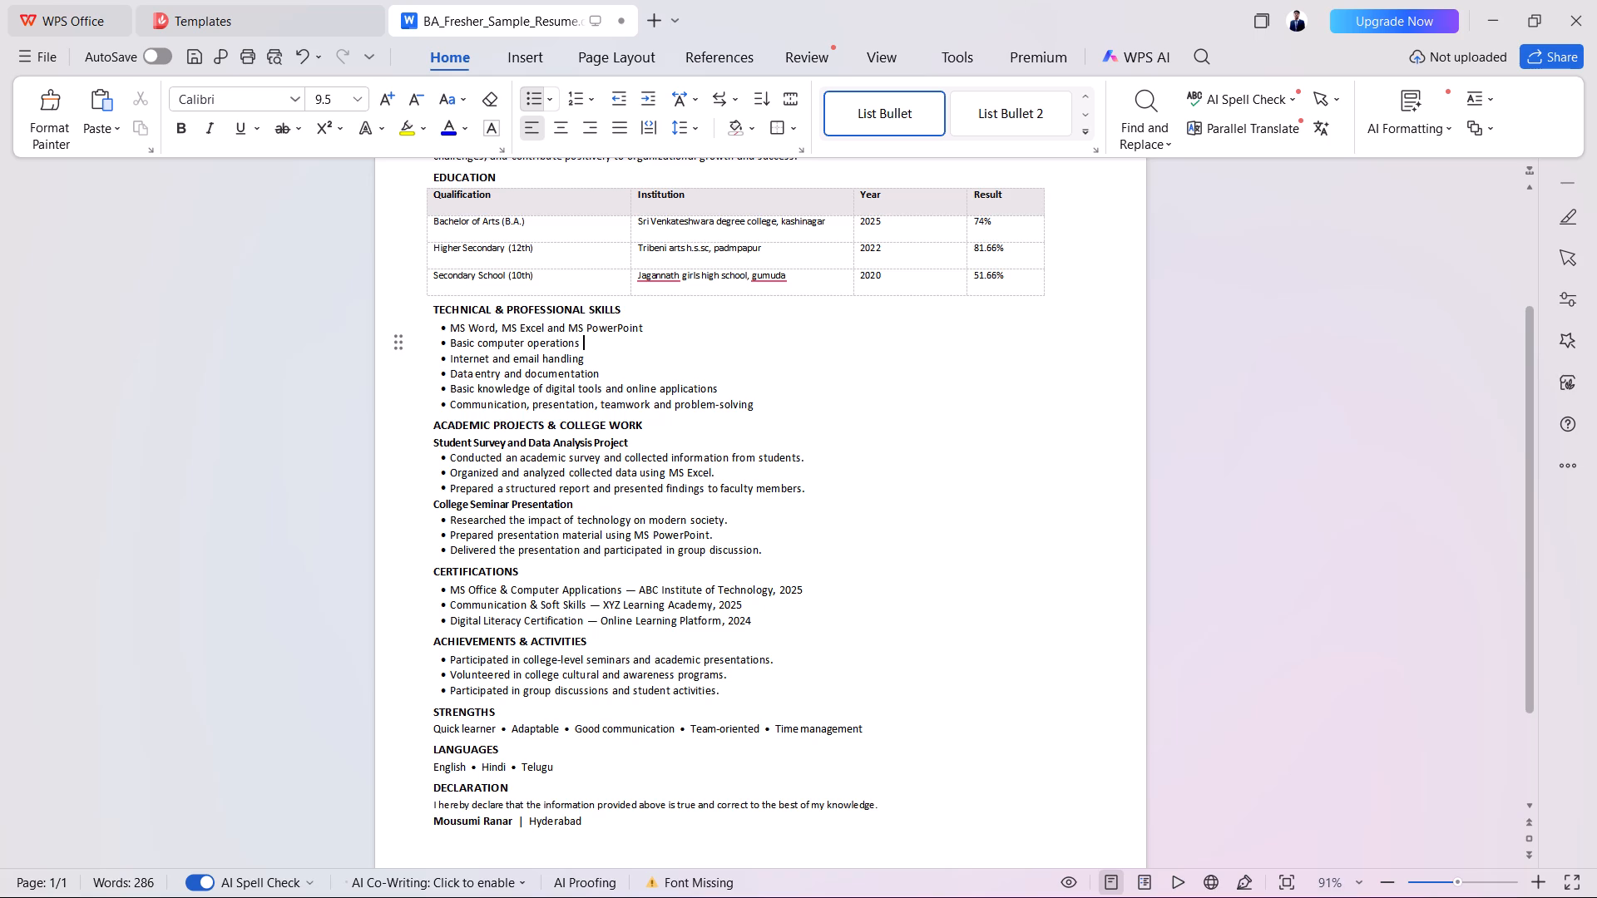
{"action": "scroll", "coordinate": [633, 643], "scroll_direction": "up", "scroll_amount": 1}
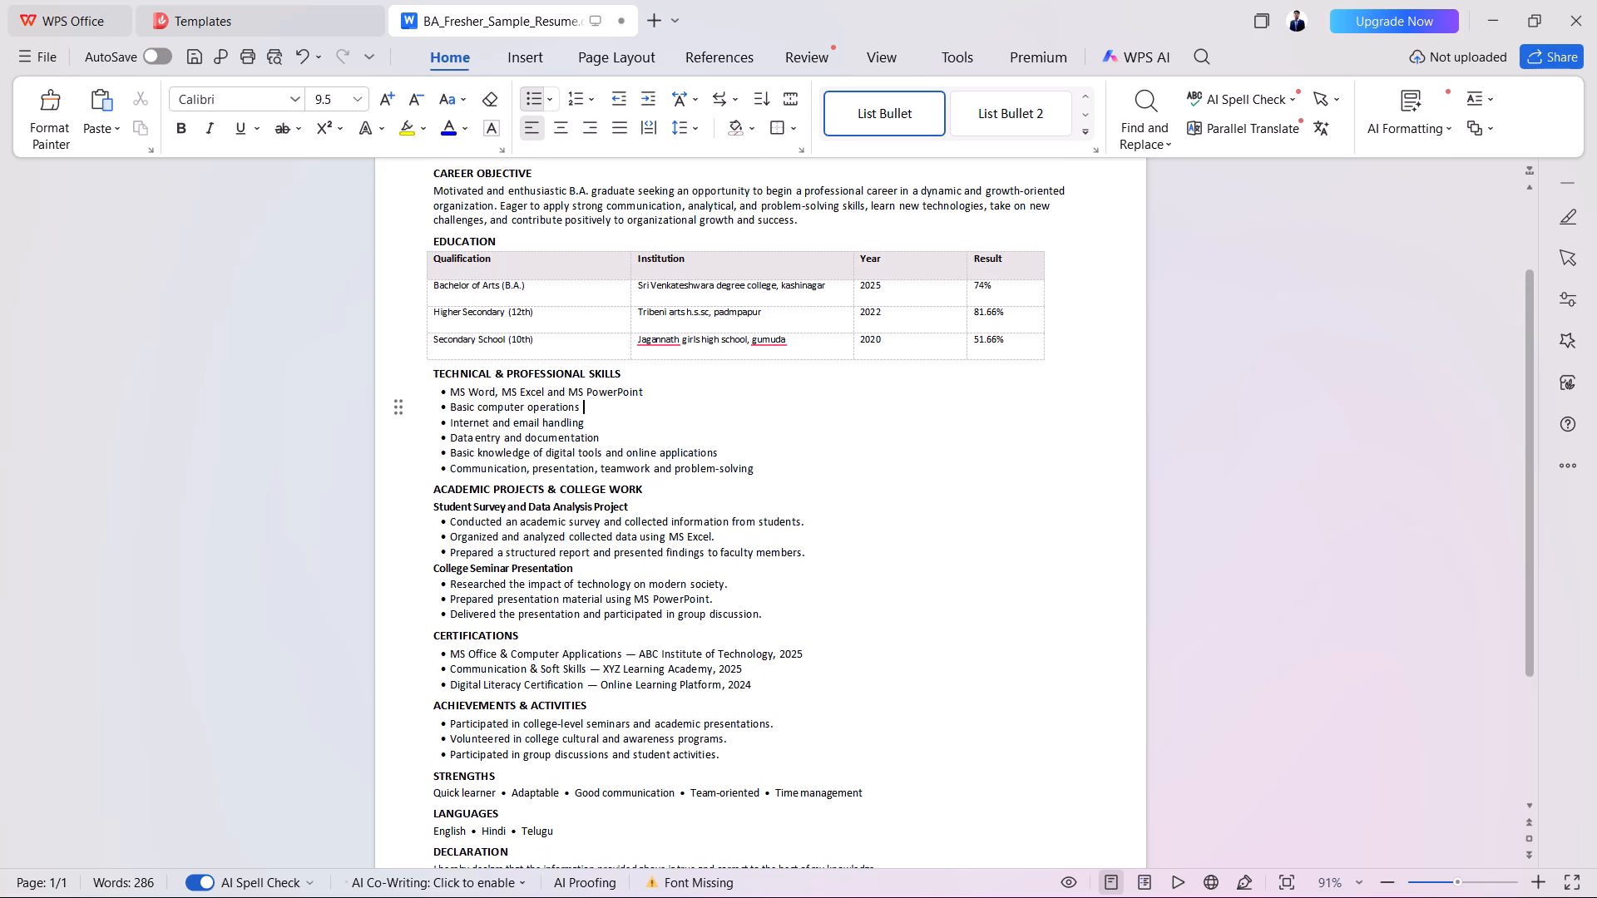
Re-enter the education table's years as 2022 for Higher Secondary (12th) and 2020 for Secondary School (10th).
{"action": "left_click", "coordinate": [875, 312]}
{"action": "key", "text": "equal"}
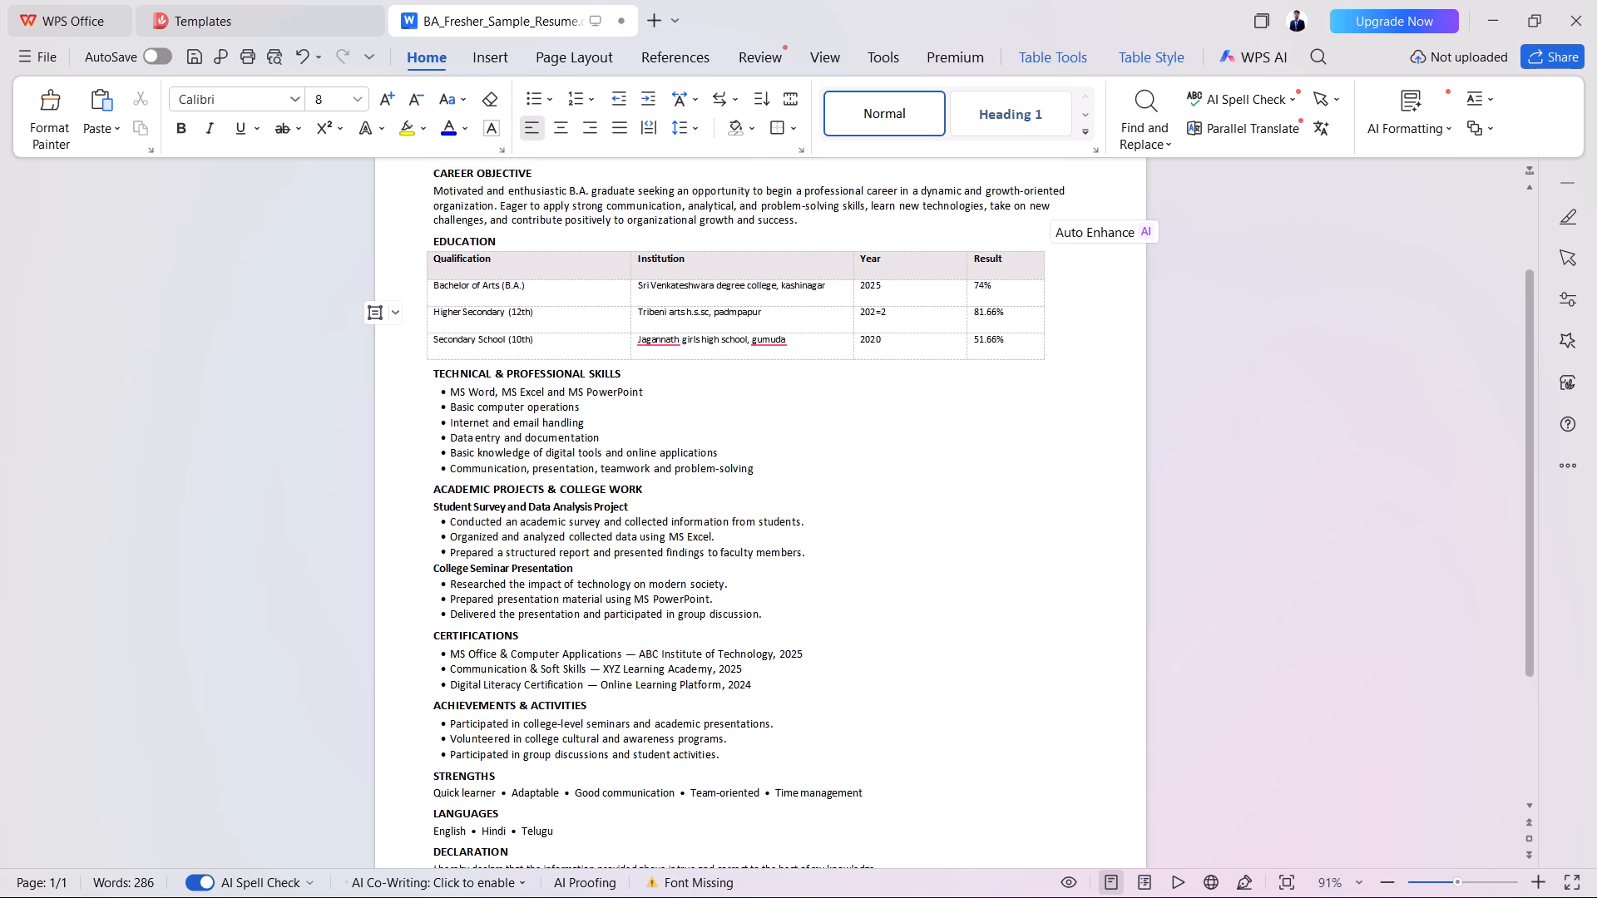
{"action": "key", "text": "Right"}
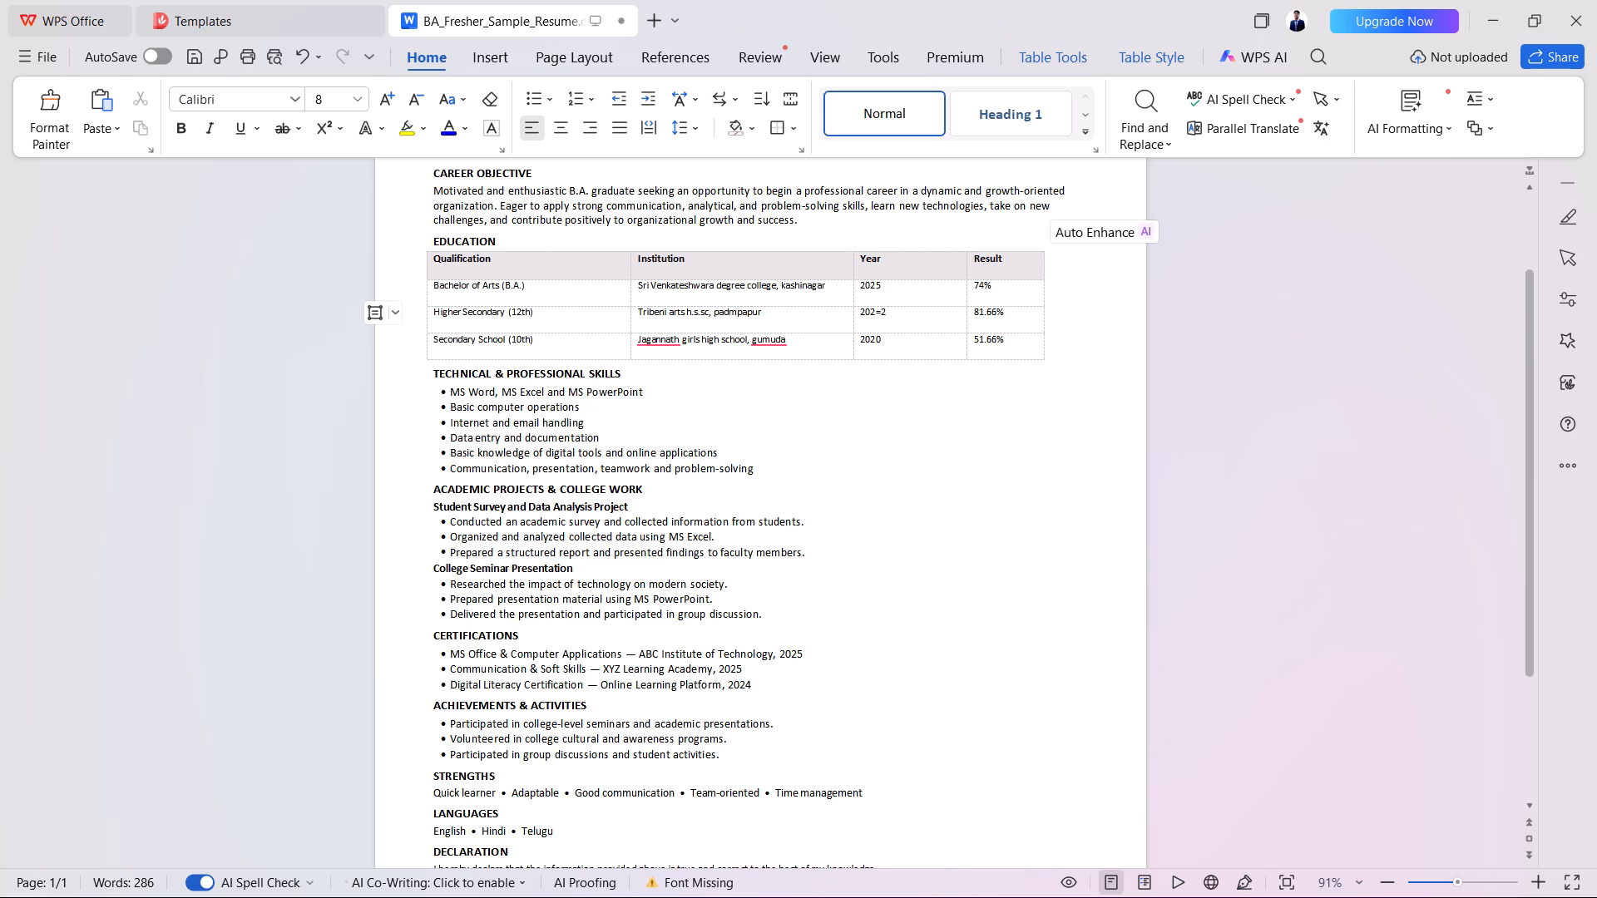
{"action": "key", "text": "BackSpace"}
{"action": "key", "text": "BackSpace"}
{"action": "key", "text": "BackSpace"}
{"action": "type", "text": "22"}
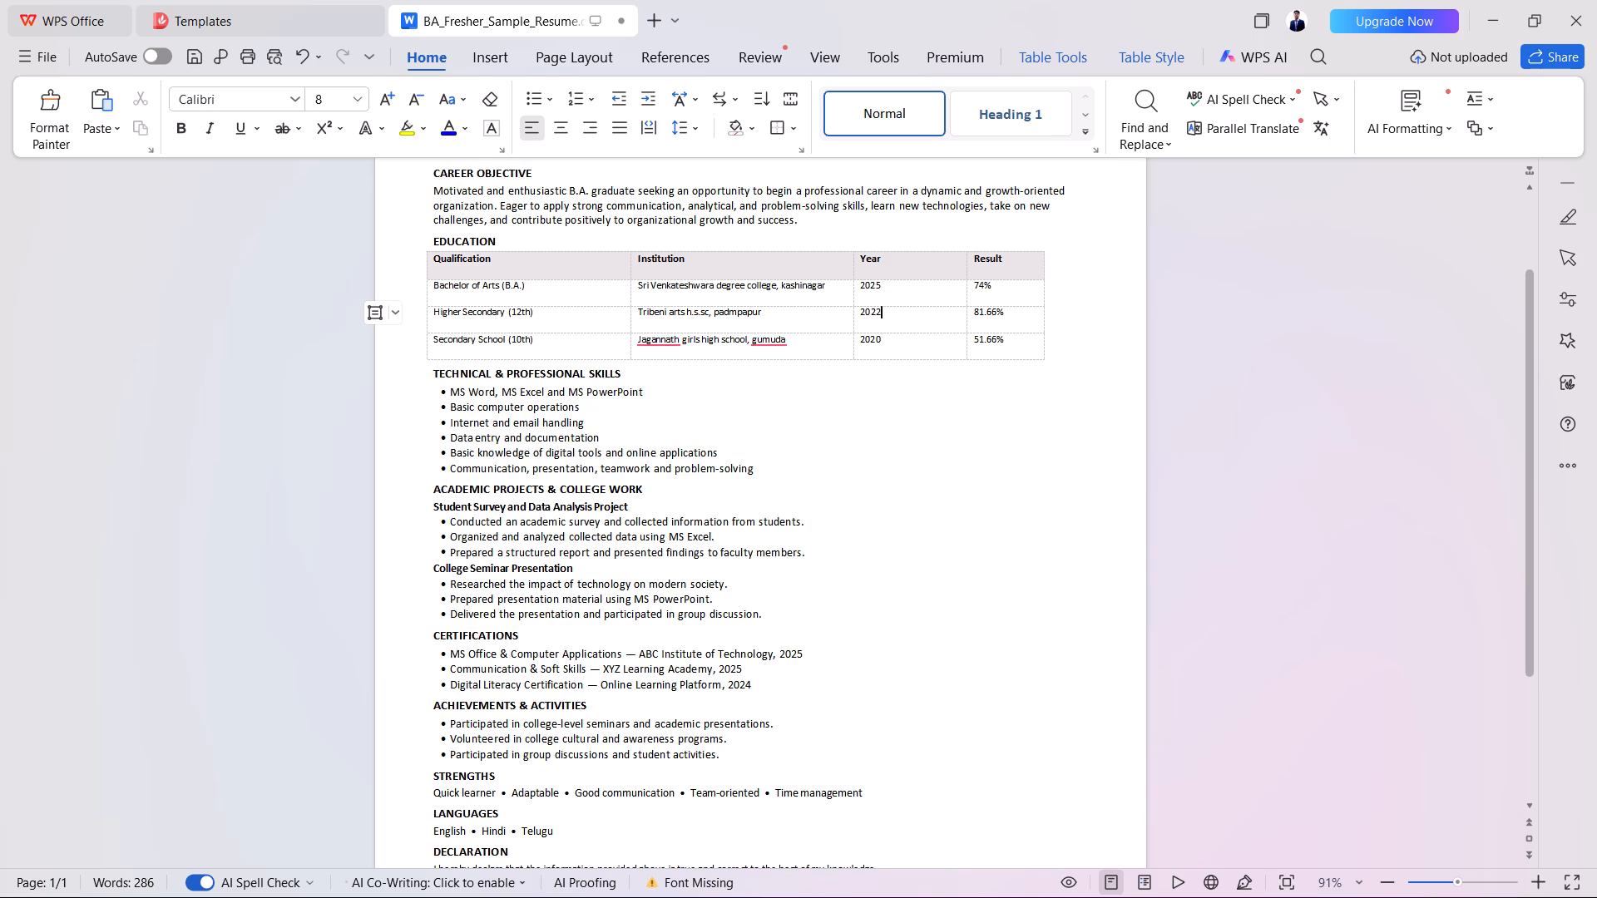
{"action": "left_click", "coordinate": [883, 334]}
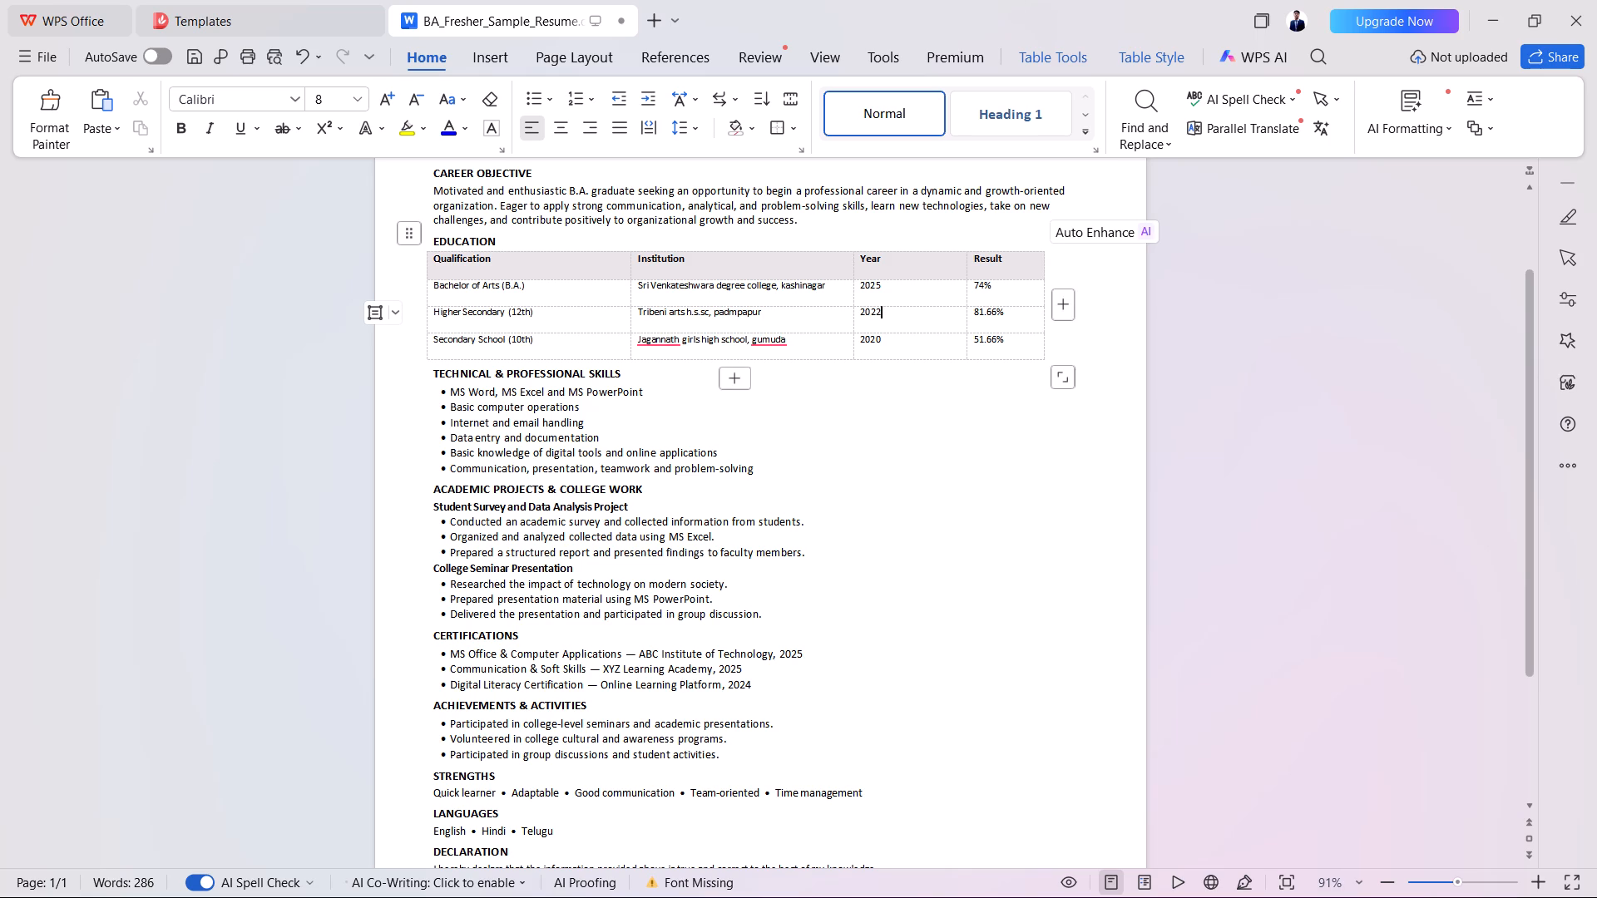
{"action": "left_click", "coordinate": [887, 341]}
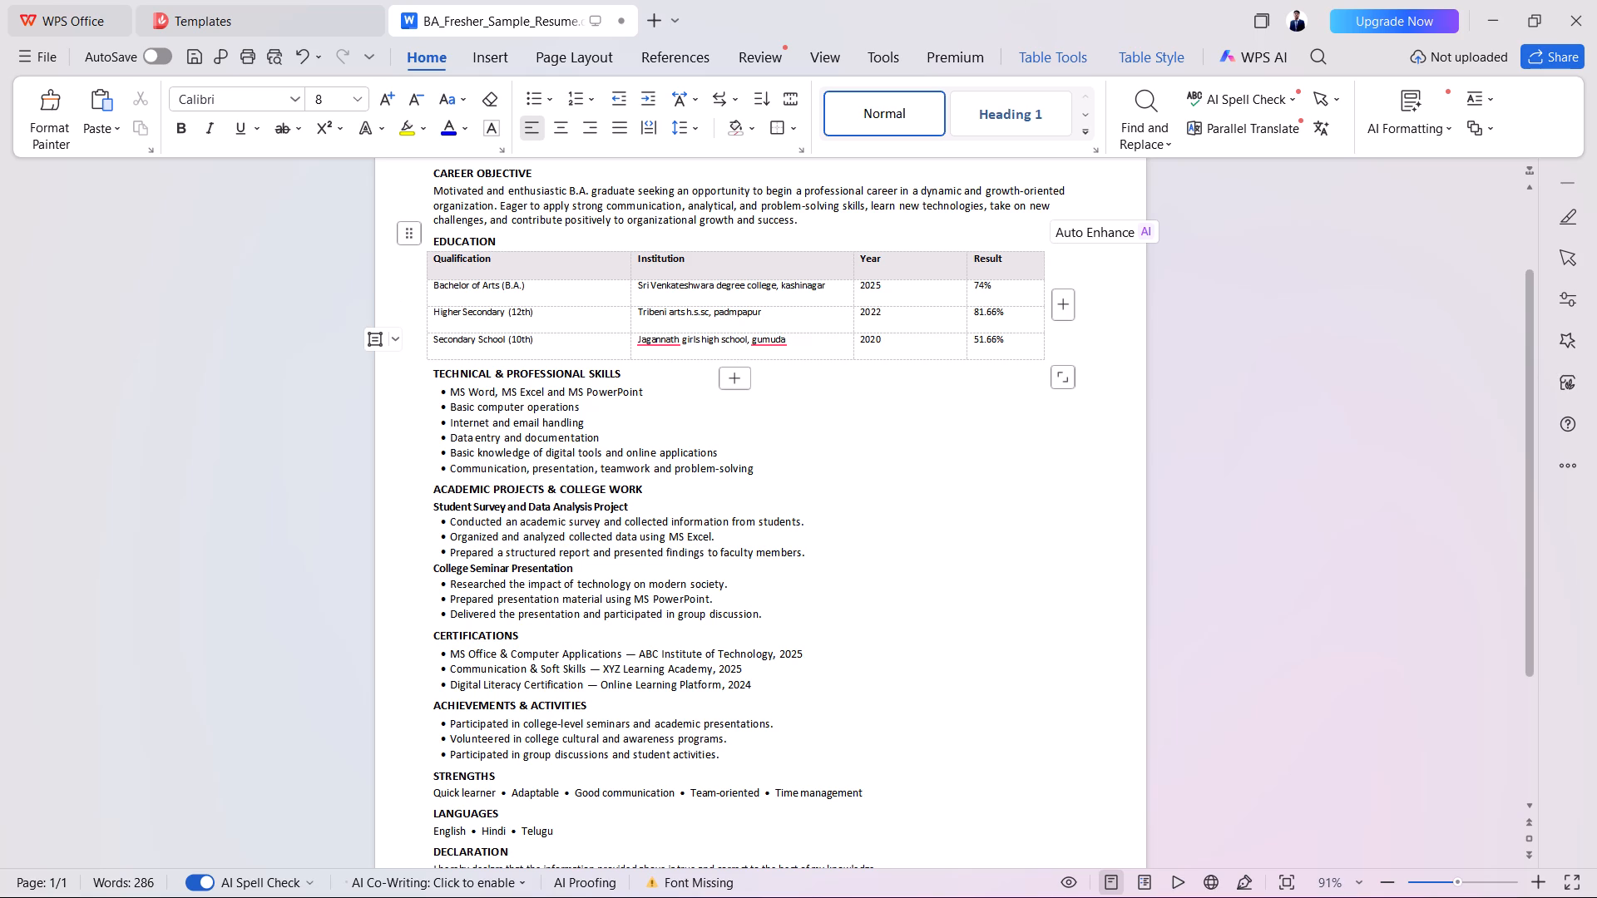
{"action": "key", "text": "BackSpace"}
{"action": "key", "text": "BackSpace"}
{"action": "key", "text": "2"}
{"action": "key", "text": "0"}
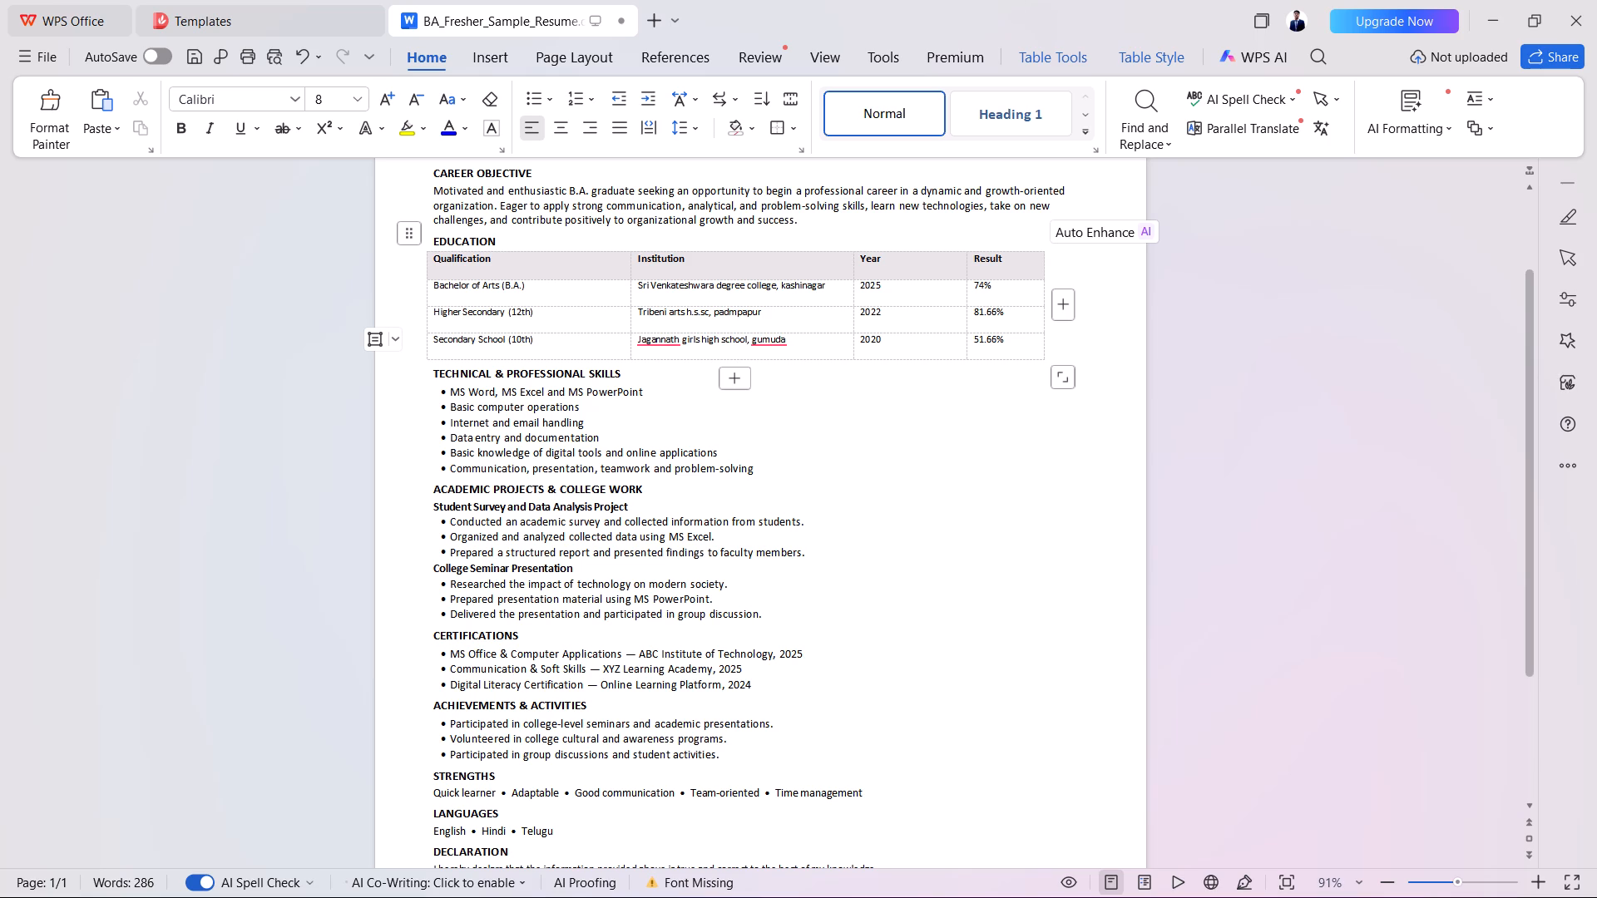
Capitalise the initials of "Degree", "College" and "Kashinagar" in the Bachelor of Arts row's institution text.
{"action": "left_click", "coordinate": [724, 283]}
{"action": "key", "text": "Left"}
{"action": "key", "text": "BackSpace"}
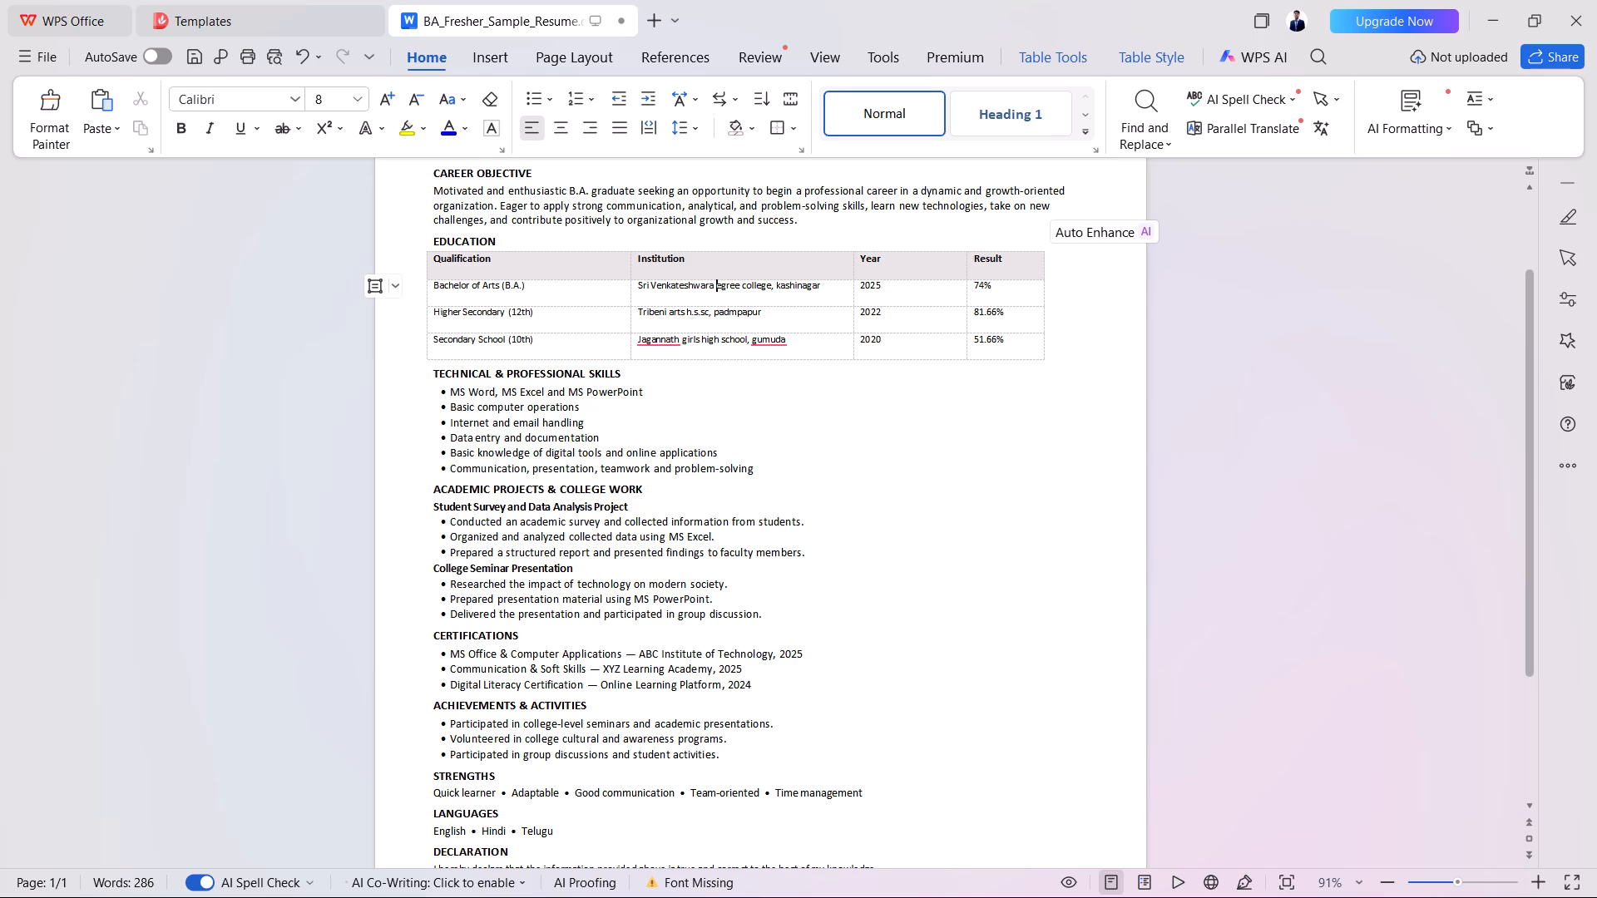
{"action": "key", "text": "shift+d"}
{"action": "key", "text": "Right"}
{"action": "key", "text": "Right"}
{"action": "key", "text": "Right"}
{"action": "key", "text": "Right"}
{"action": "key", "text": "Right"}
{"action": "key", "text": "Right"}
{"action": "key", "text": "Right"}
{"action": "key", "text": "BackSpace"}
{"action": "key", "text": "shift+c"}
{"action": "key", "text": "Right"}
{"action": "key", "text": "Right"}
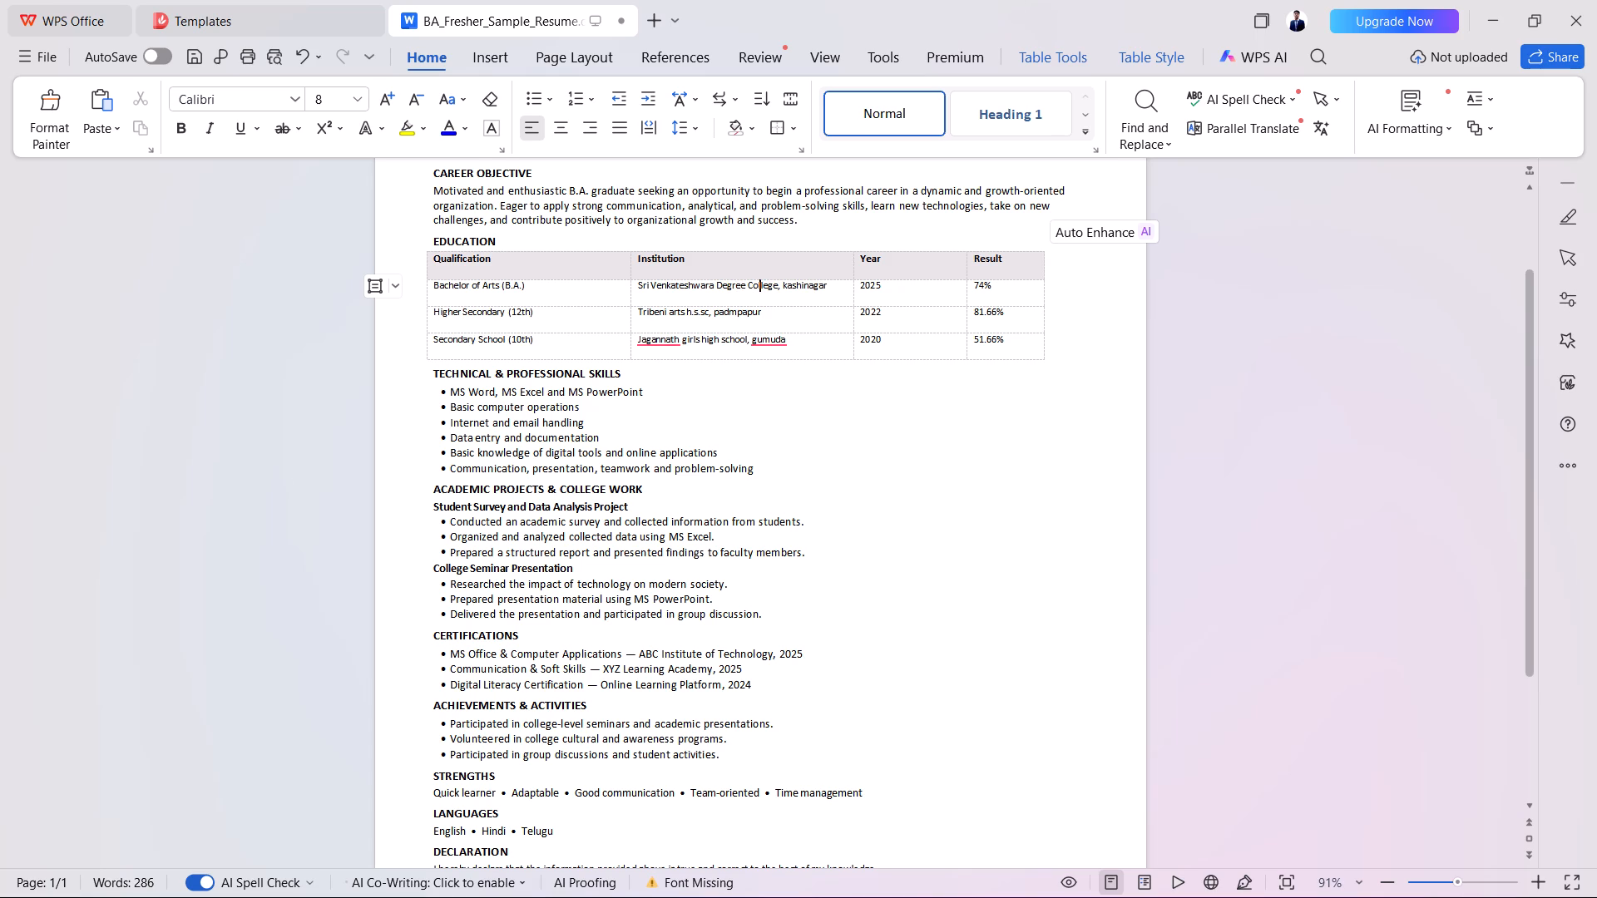
{"action": "key", "text": "Right"}
{"action": "key", "text": "Right"}
{"action": "key", "text": "Right"}
{"action": "key", "text": "Right"}
{"action": "key", "text": "Right"}
{"action": "key", "text": "Right"}
{"action": "key", "text": "Right"}
{"action": "key", "text": "BackSpace"}
{"action": "key", "text": "shift+k"}
{"action": "key", "text": "Down"}
{"action": "key", "text": "Up"}
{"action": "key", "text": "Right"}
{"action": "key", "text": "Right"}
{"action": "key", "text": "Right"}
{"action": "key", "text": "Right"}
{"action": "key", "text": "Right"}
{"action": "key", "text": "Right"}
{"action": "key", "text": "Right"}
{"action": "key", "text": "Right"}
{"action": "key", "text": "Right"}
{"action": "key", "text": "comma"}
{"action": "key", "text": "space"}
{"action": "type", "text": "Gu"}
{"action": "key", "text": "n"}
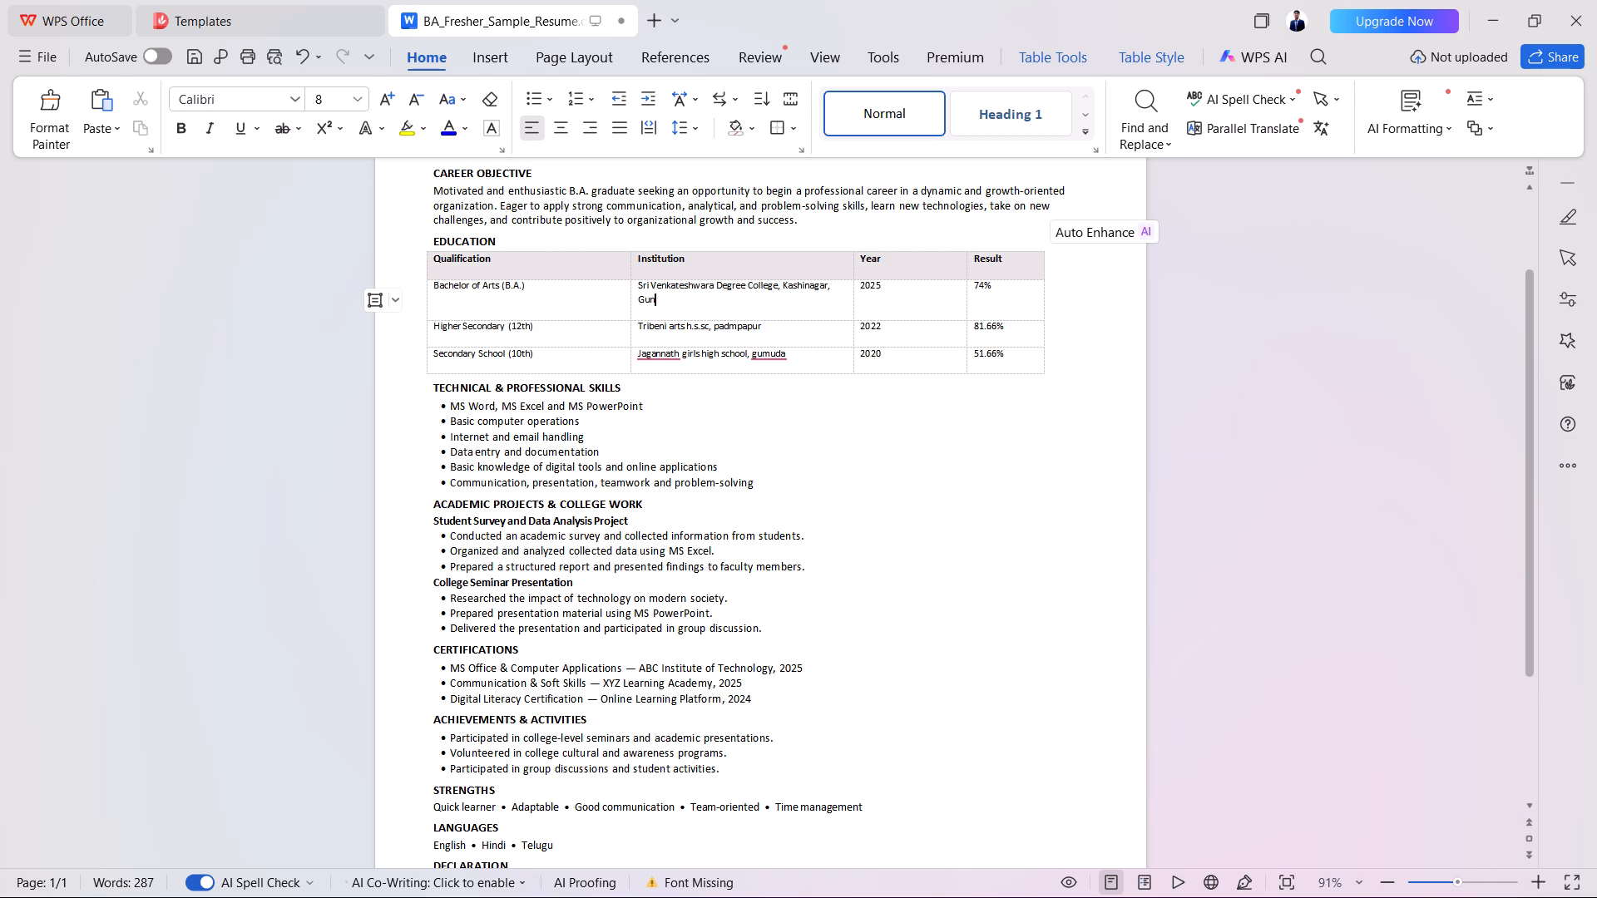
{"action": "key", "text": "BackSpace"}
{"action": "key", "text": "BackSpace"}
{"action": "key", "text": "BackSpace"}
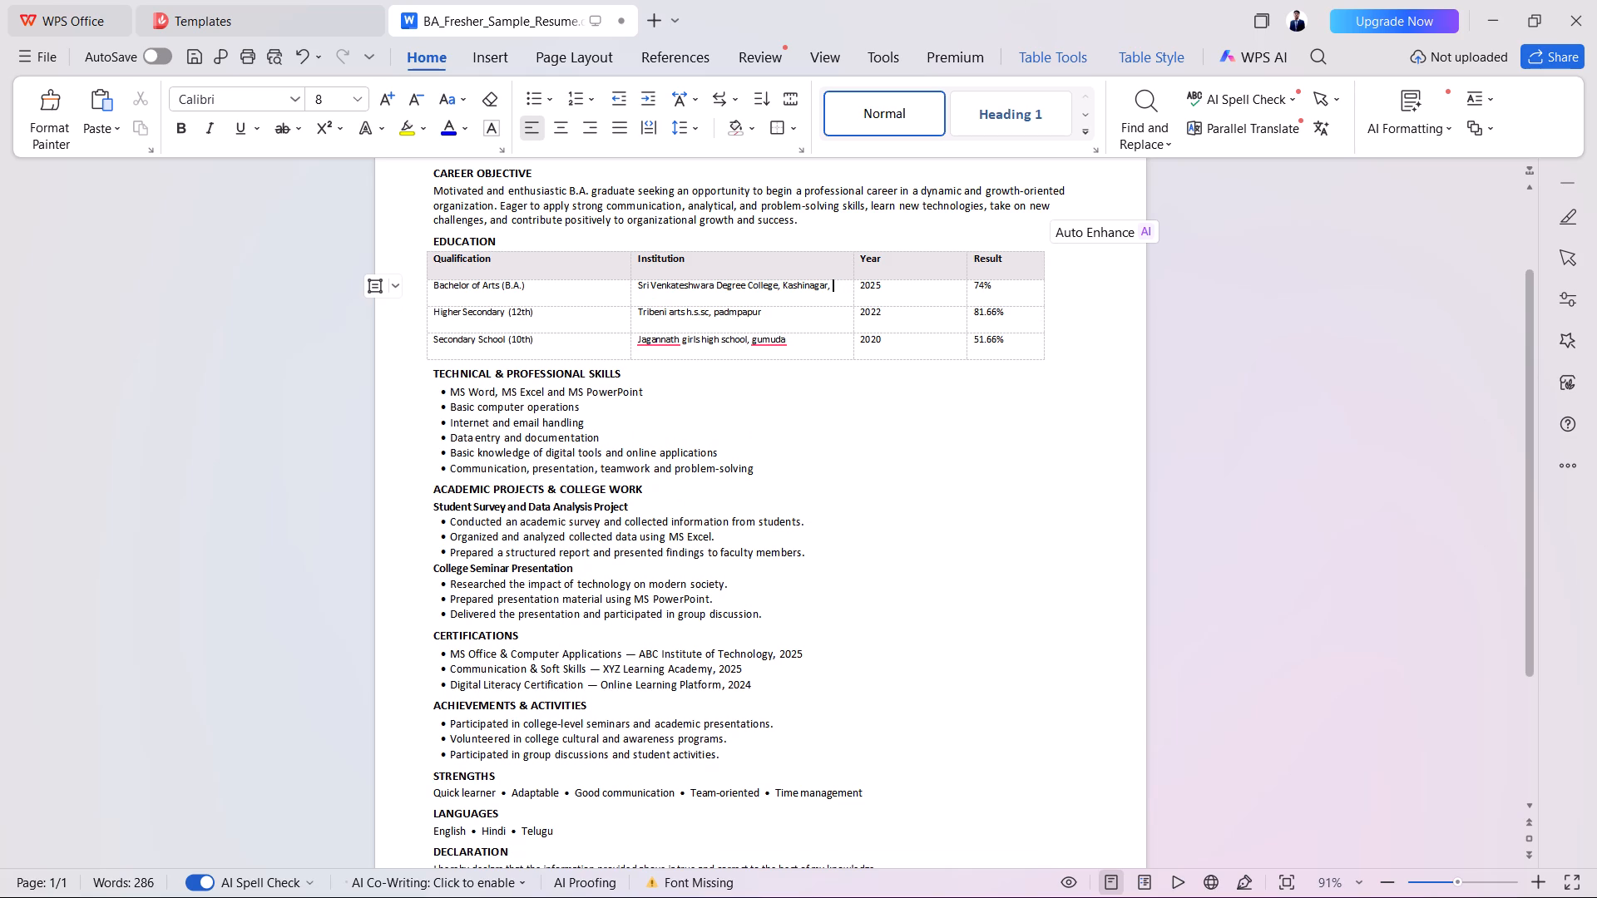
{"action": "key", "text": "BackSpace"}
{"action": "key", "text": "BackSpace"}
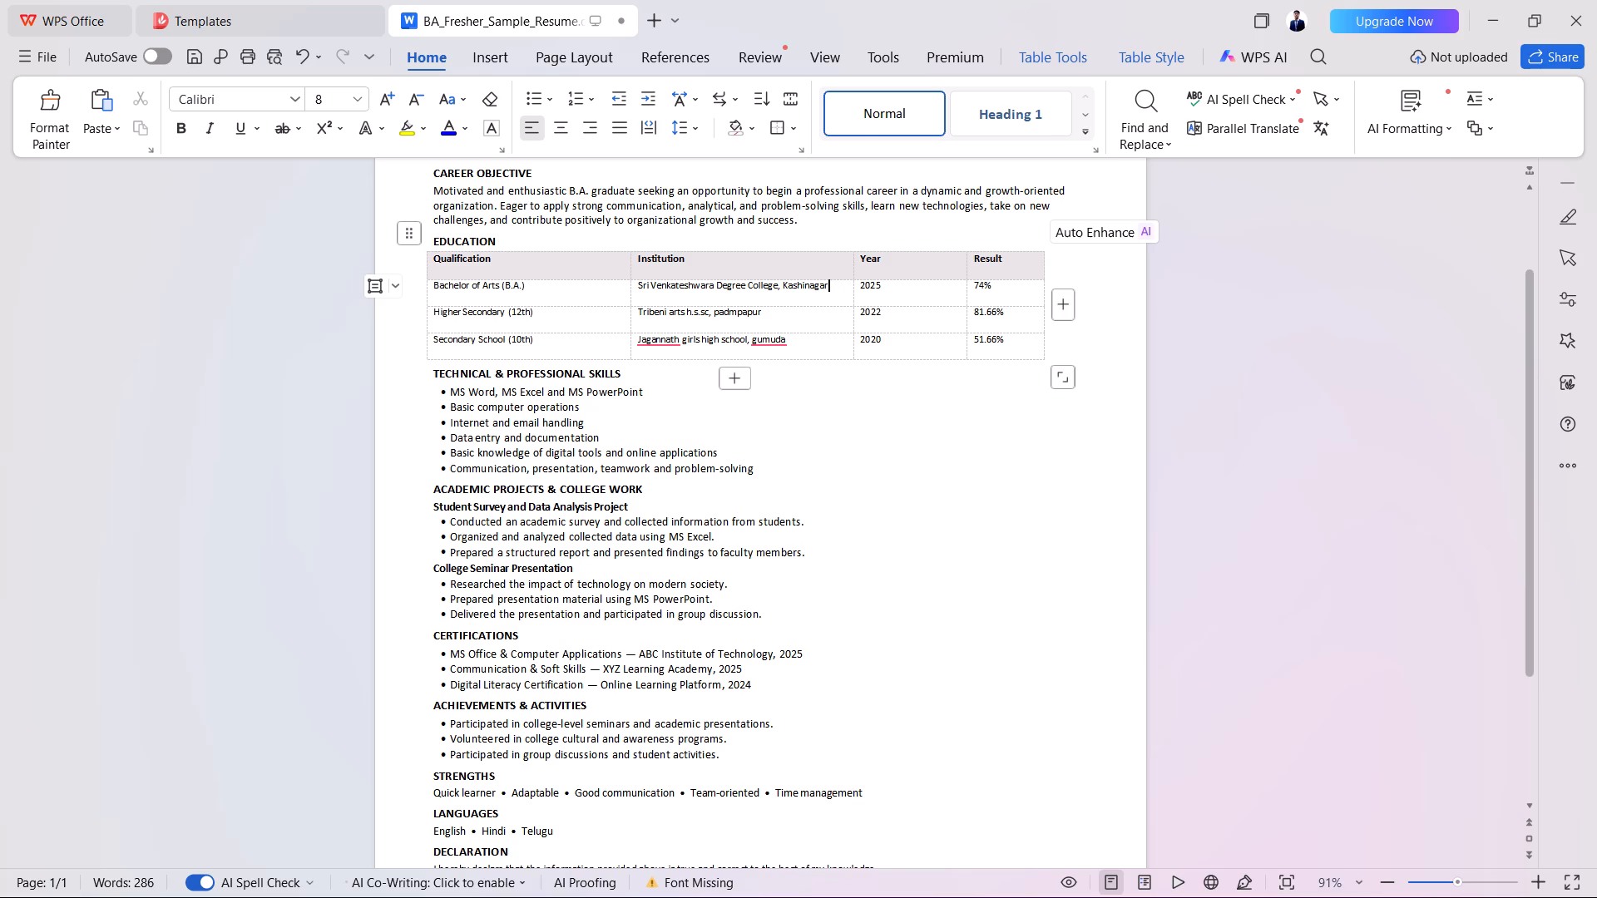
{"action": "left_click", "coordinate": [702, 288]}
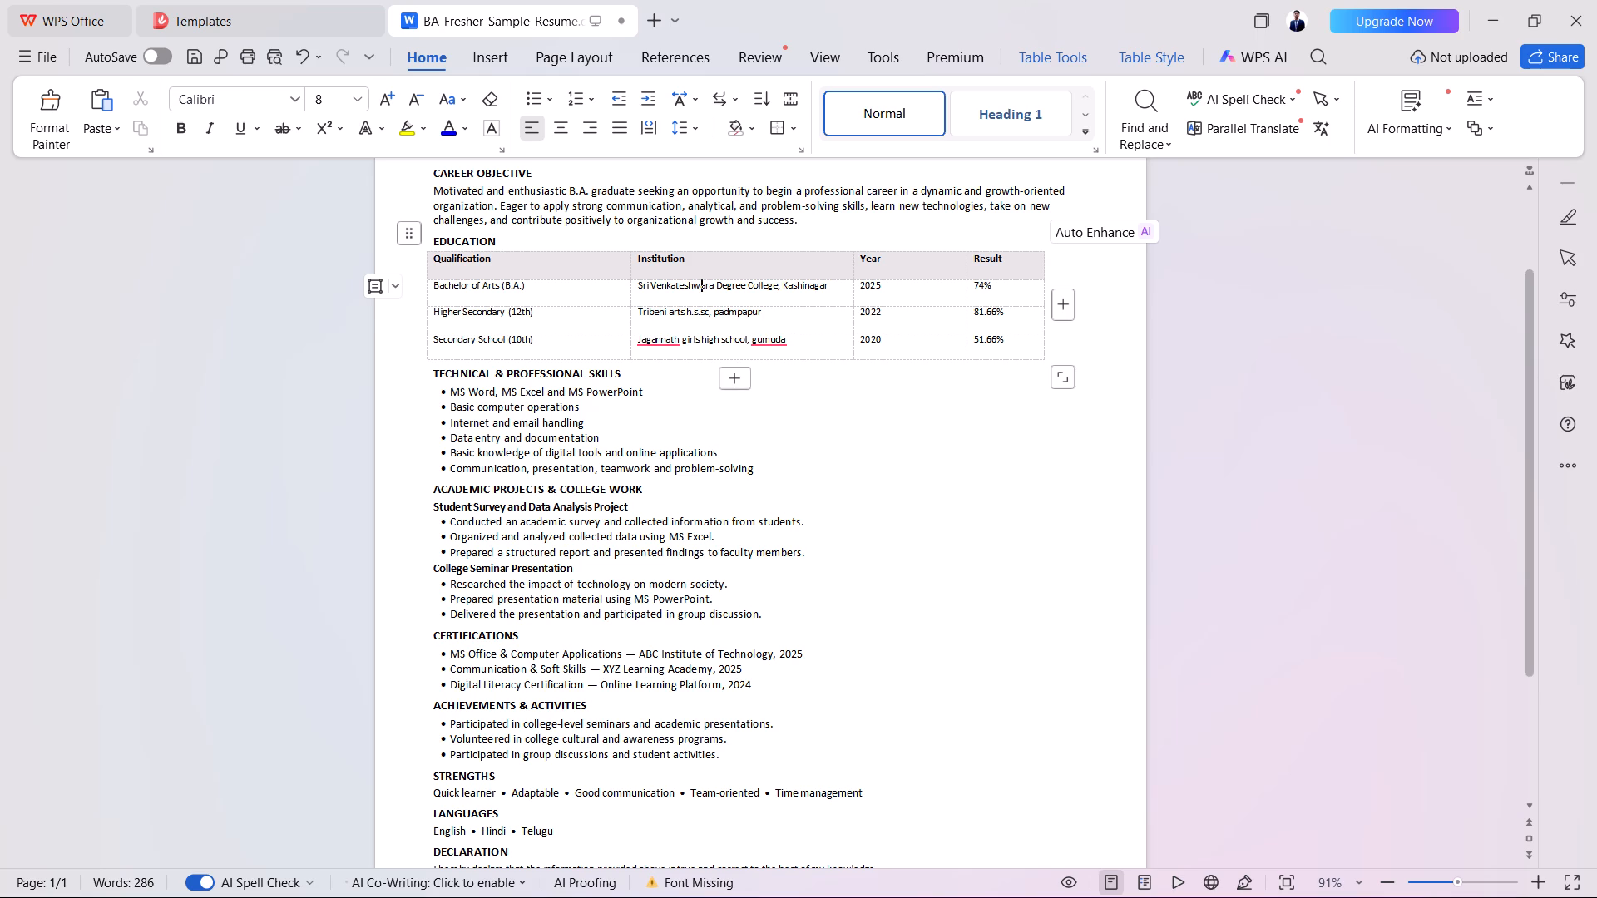
Capitalise the place names "Padmpapur" and "Gumuda" in the Higher Secondary (12th) and Secondary School (10th) institution texts.
{"action": "left_click", "coordinate": [716, 309]}
{"action": "key", "text": "Right"}
{"action": "key", "text": "BackSpace"}
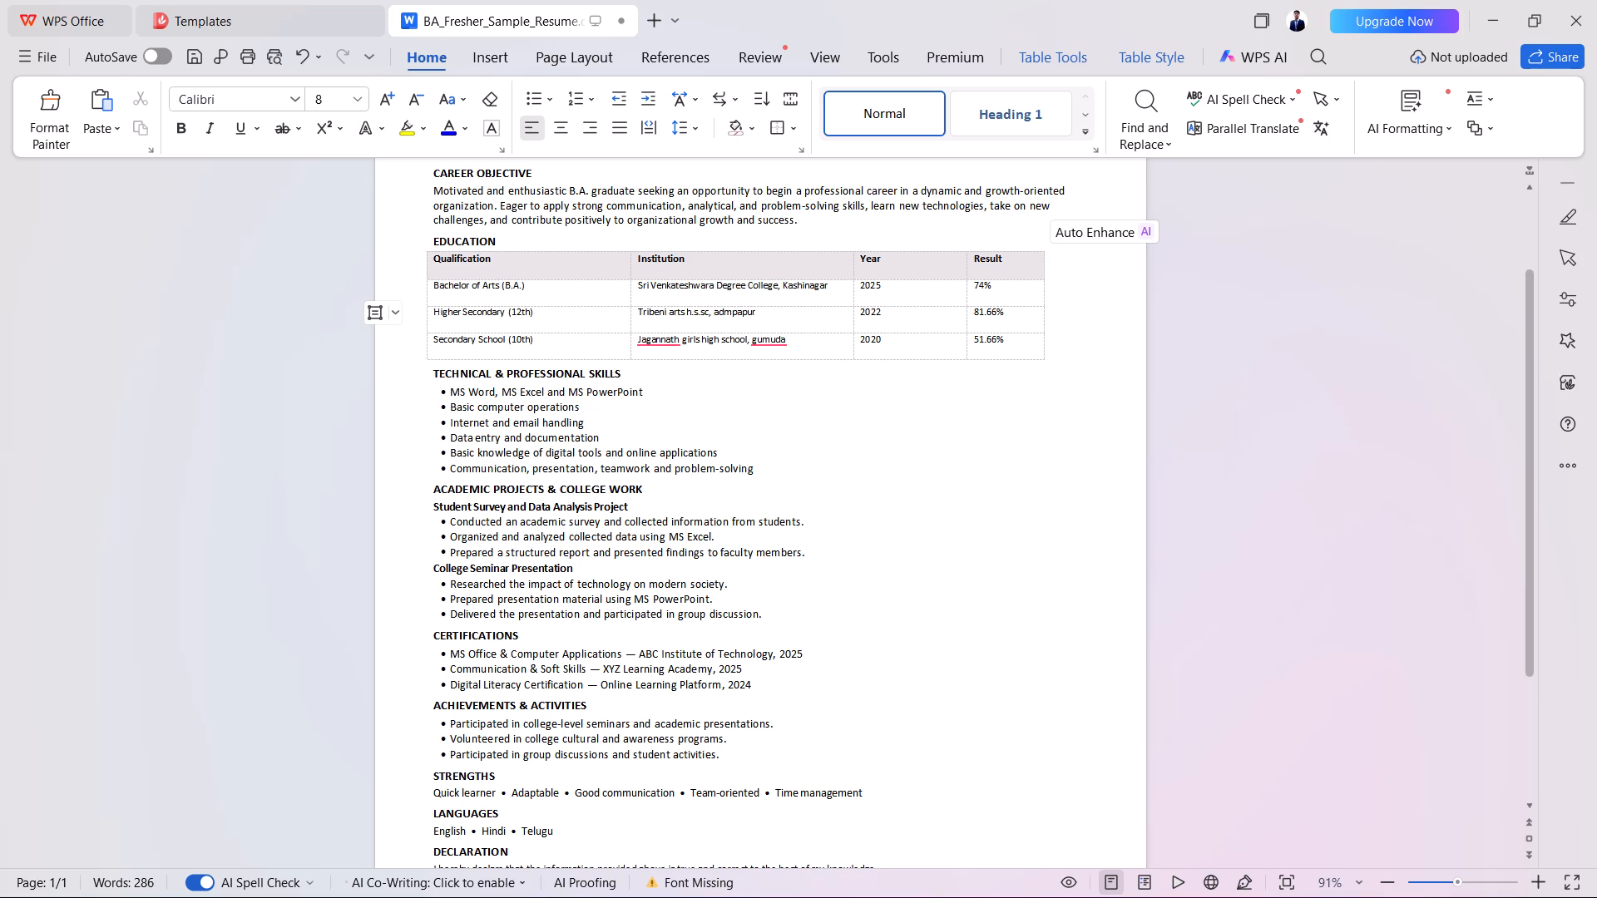
{"action": "key", "text": "shift+p"}
{"action": "left_click", "coordinate": [754, 338]}
{"action": "key", "text": "Right"}
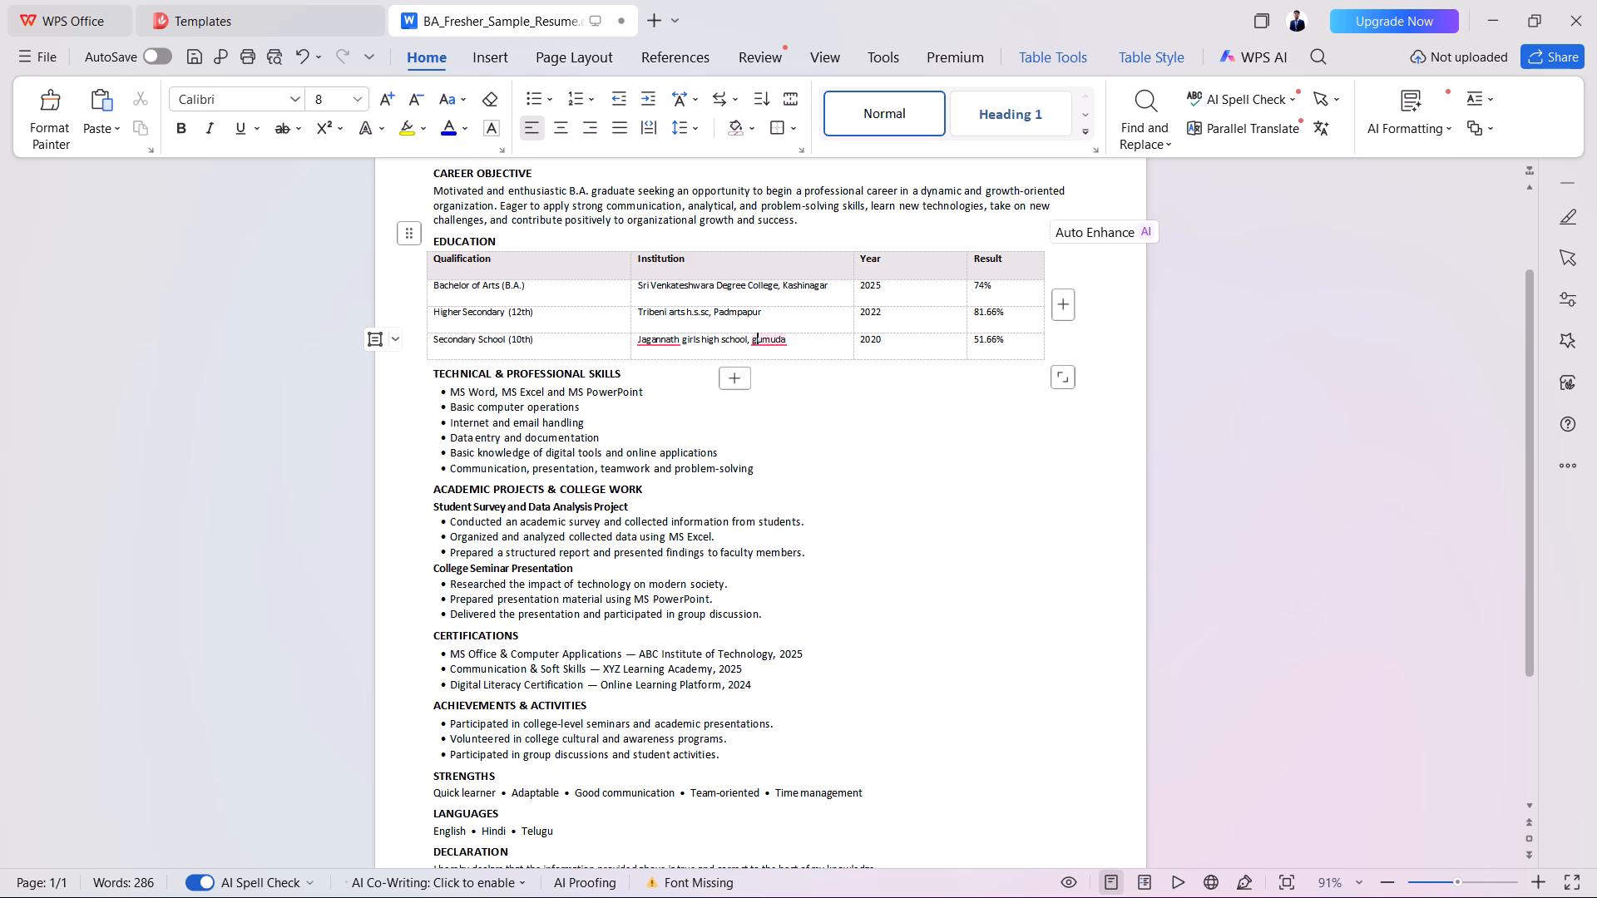
{"action": "key", "text": "BackSpace"}
{"action": "key", "text": "shift+g"}
Capitalise the initial of "Arts" in the Higher Secondary (12th) row's institution text.
{"action": "left_click", "coordinate": [671, 310]}
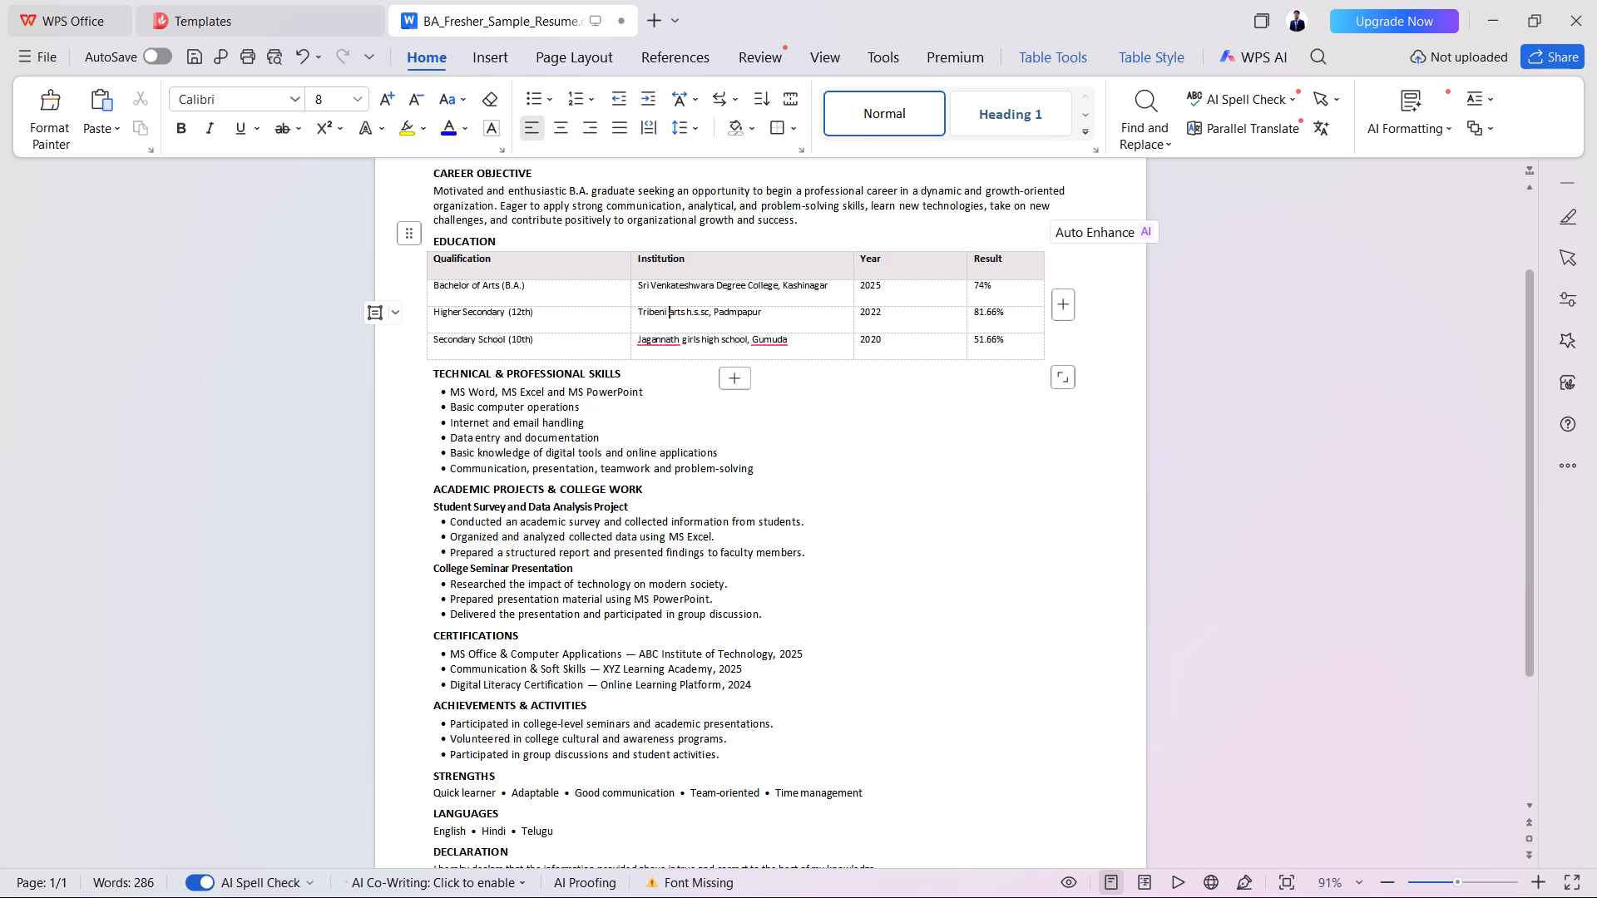
{"action": "key", "text": "Right"}
{"action": "key", "text": "BackSpace"}
{"action": "key", "text": "shift+a"}
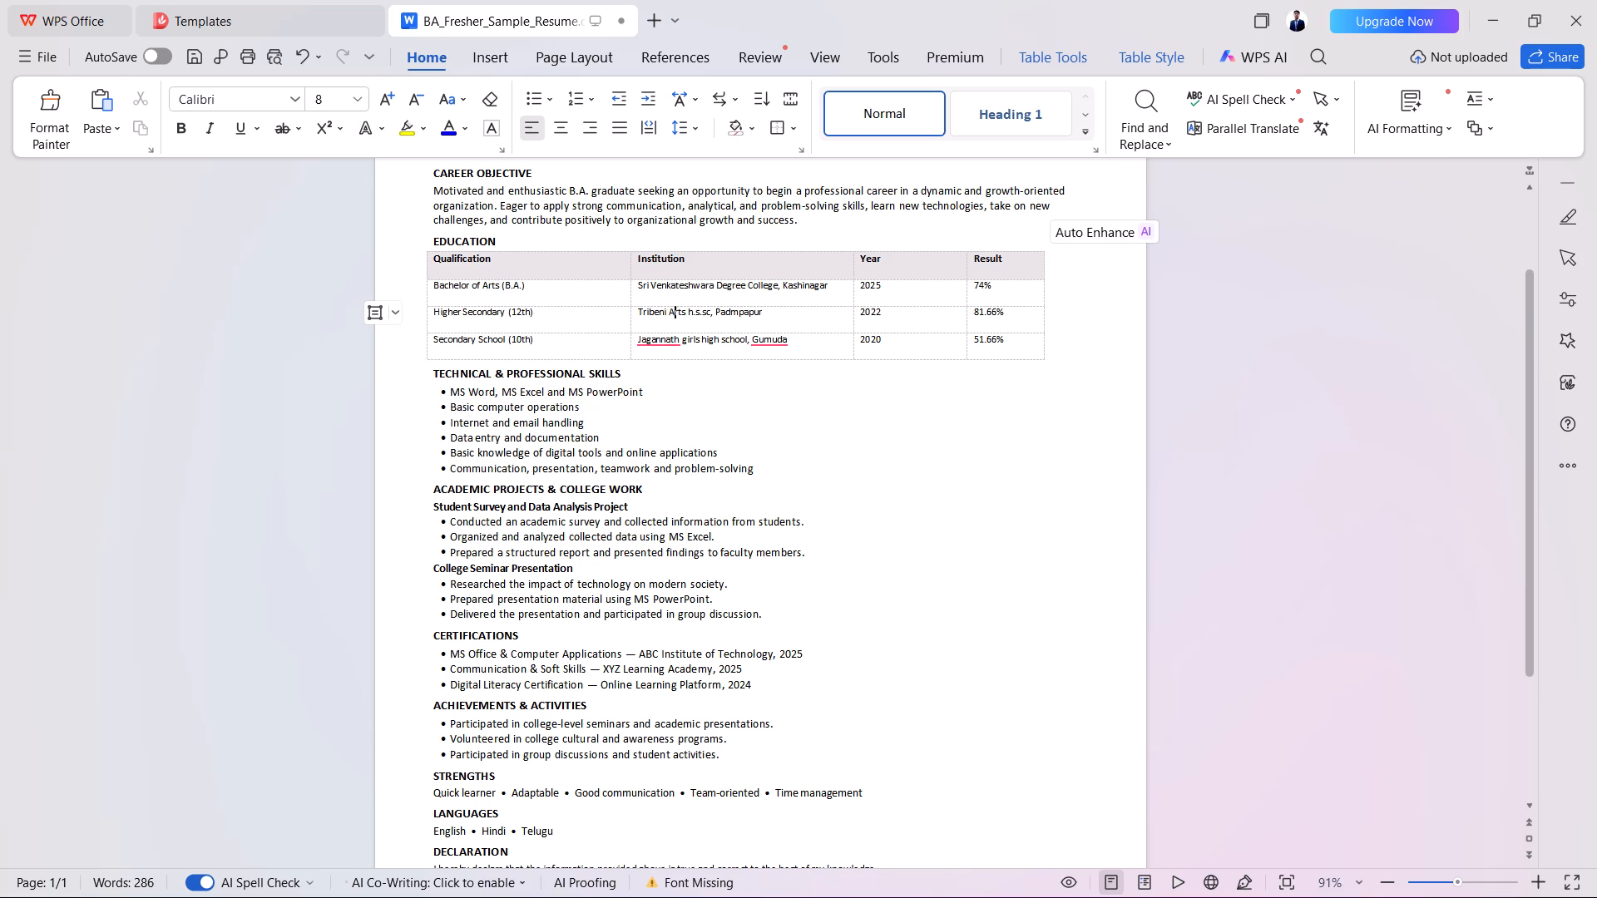
Capitalise the "H" and the first "S" of the abbreviation after "Arts" in the Higher Secondary (12th) institution text.
{"action": "key", "text": "Right"}
{"action": "key", "text": "Right"}
{"action": "key", "text": "Right"}
{"action": "key", "text": "Right"}
{"action": "key", "text": "Right"}
{"action": "key", "text": "BackSpace"}
{"action": "key", "text": "shift+h"}
{"action": "key", "text": "Right"}
{"action": "key", "text": "Right"}
{"action": "key", "text": "BackSpace"}
{"action": "type", "text": "AS"}
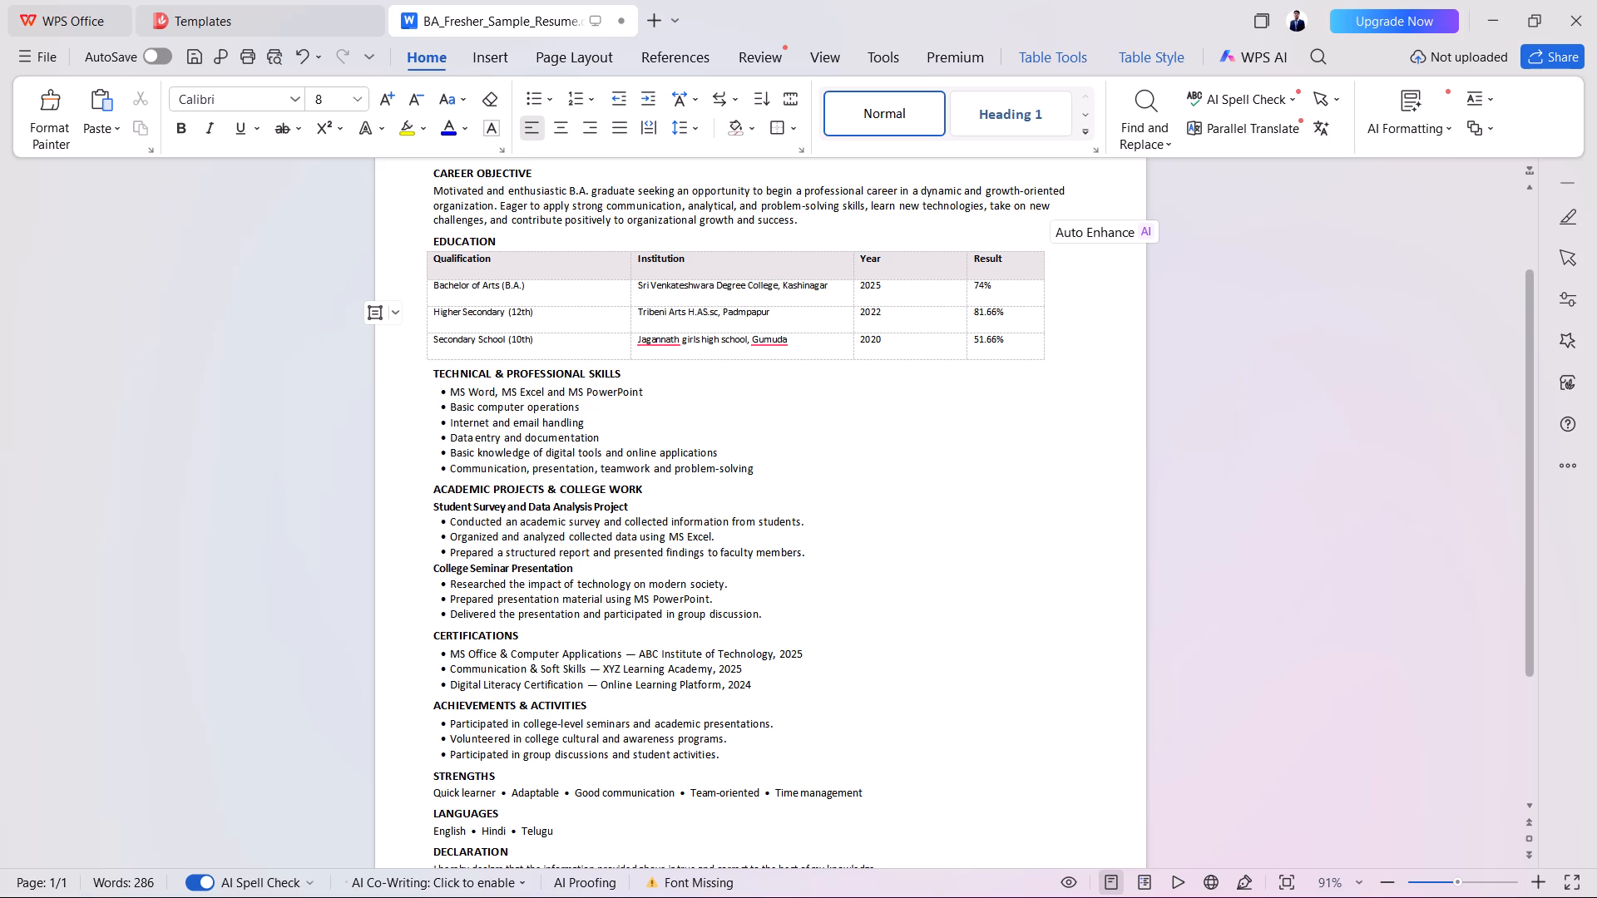
{"action": "key", "text": "Left"}
{"action": "key", "text": "BackSpace"}
{"action": "key", "text": "Right"}
{"action": "key", "text": "Right"}
{"action": "key", "text": "Right"}
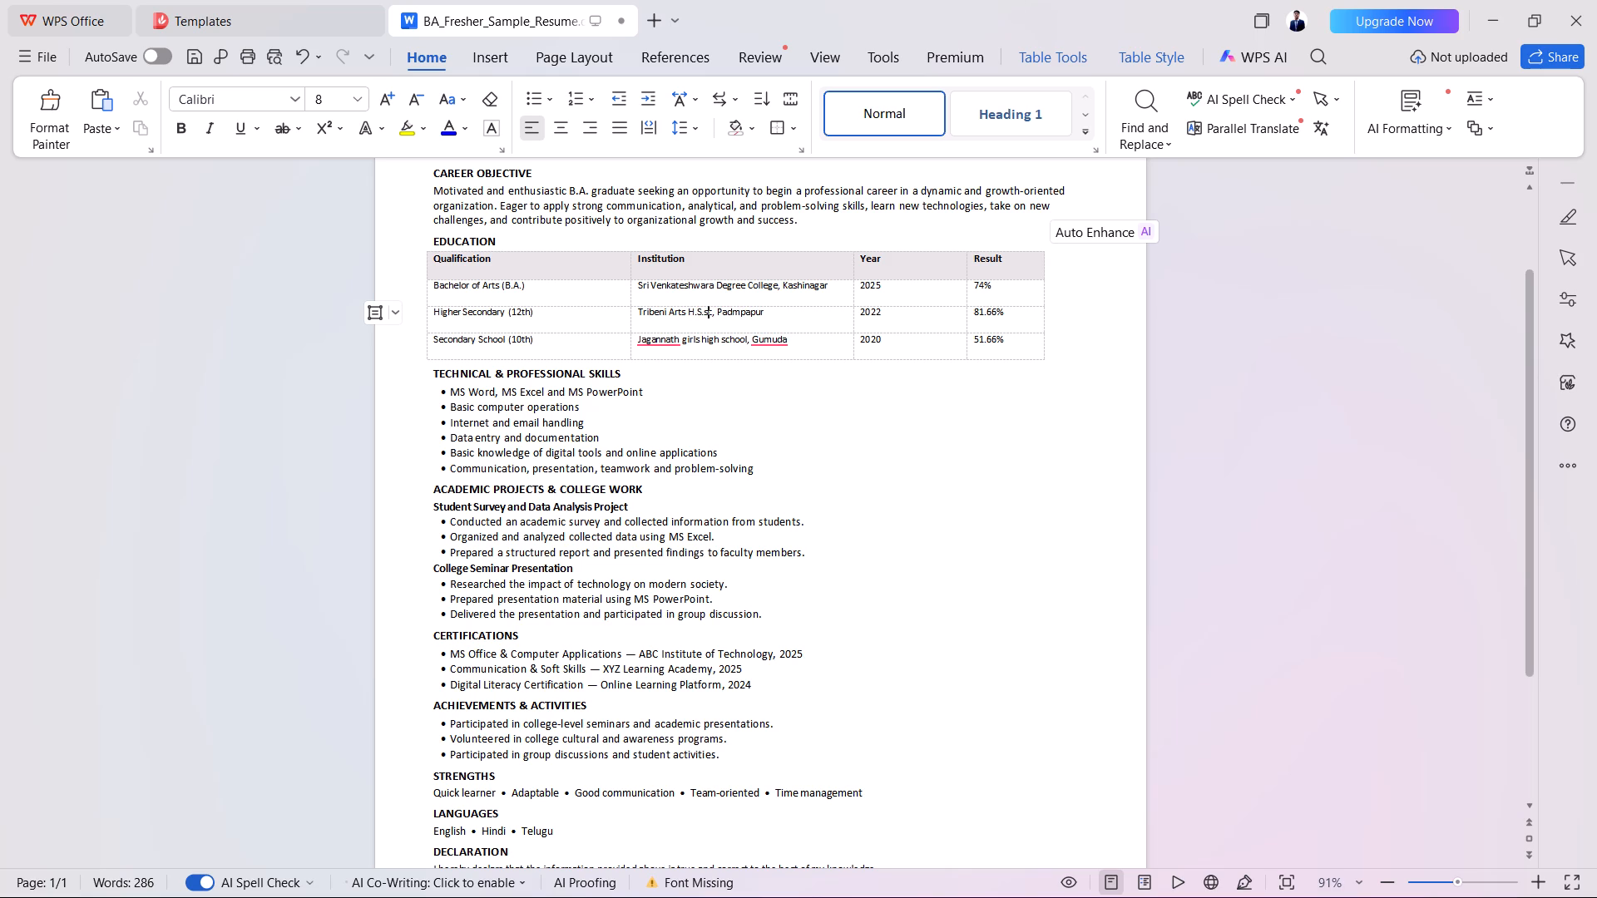
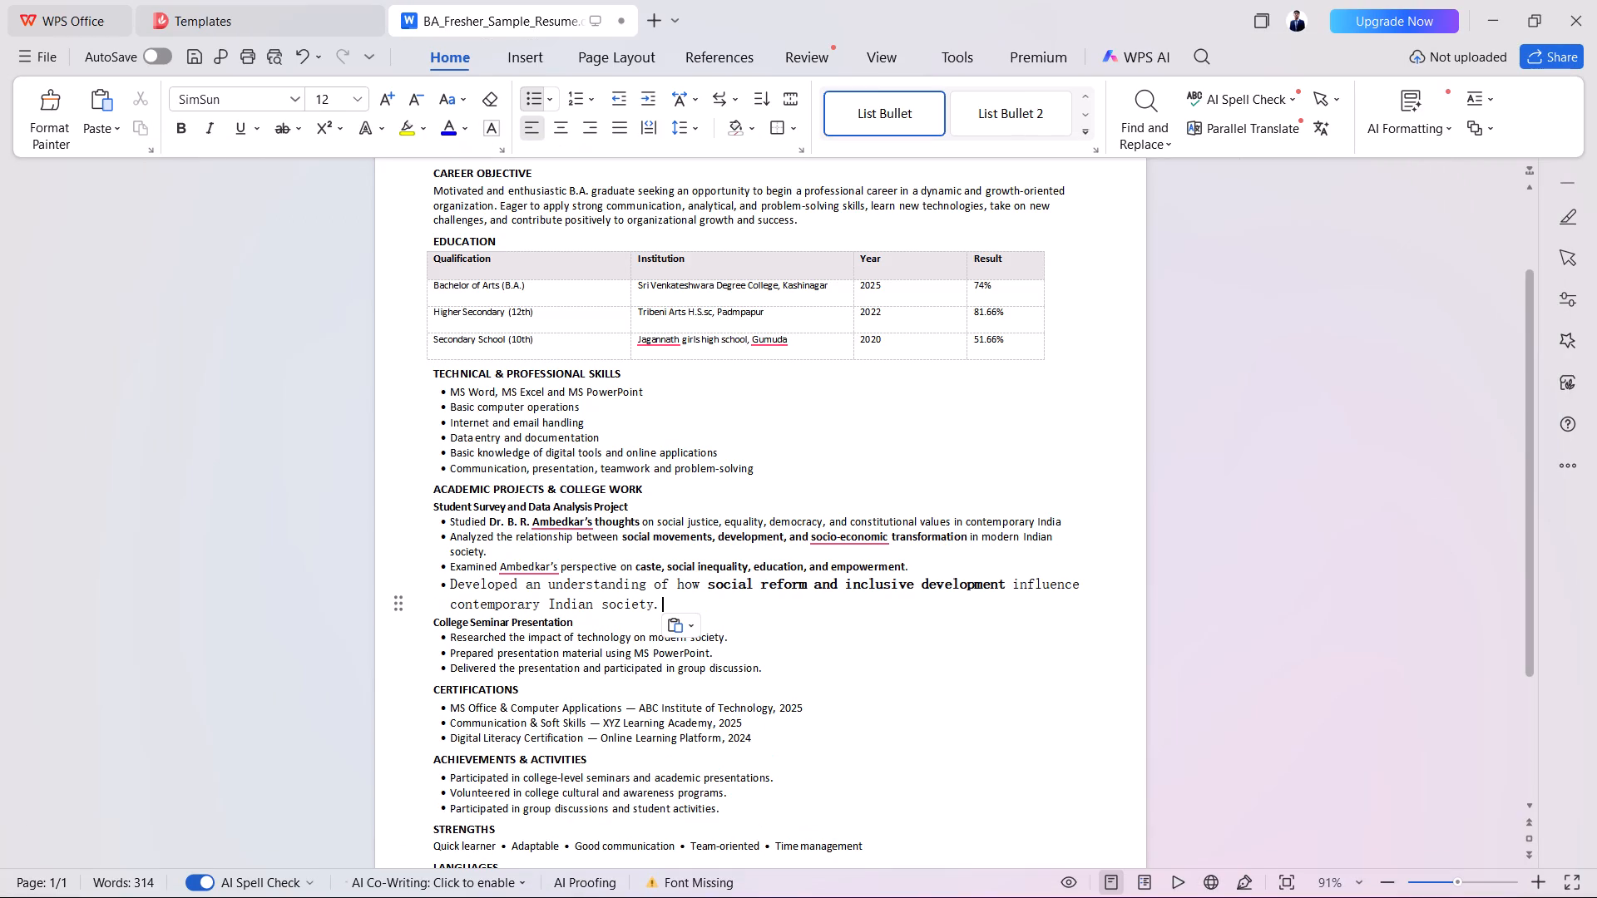
Format the pasted bullet on social reform and inclusive development in Calibri at font size 9.5.
{"action": "left_click_drag", "start_coordinate": [665, 602], "coordinate": [446, 581]}
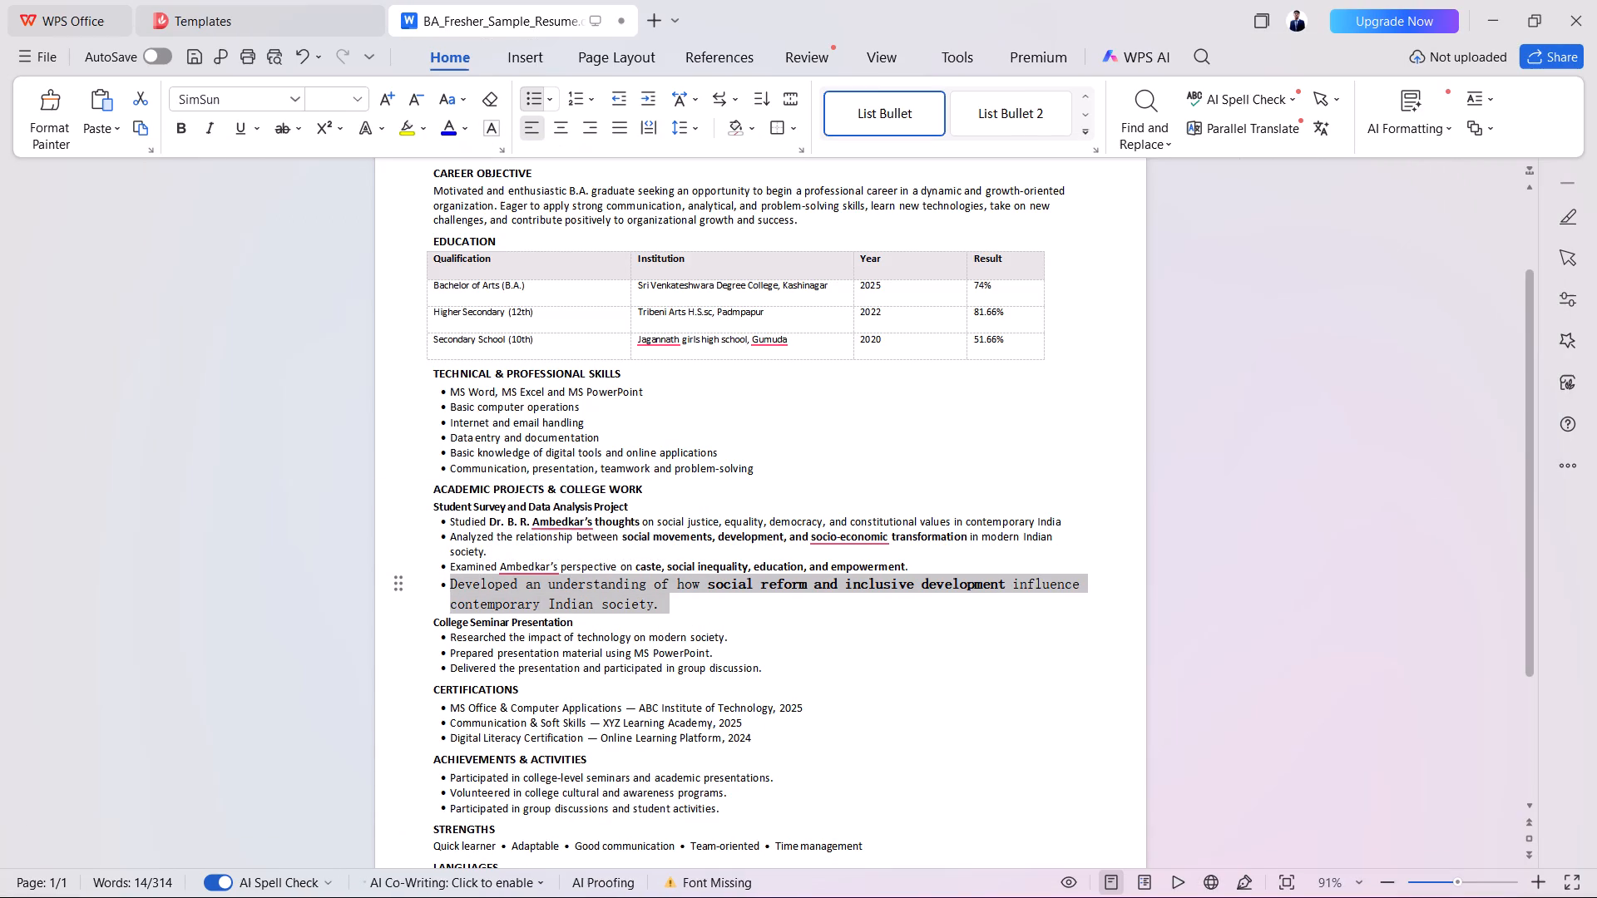
{"action": "left_click", "coordinate": [349, 97]}
{"action": "type", "text": "9.5"}
{"action": "key", "text": "Return"}
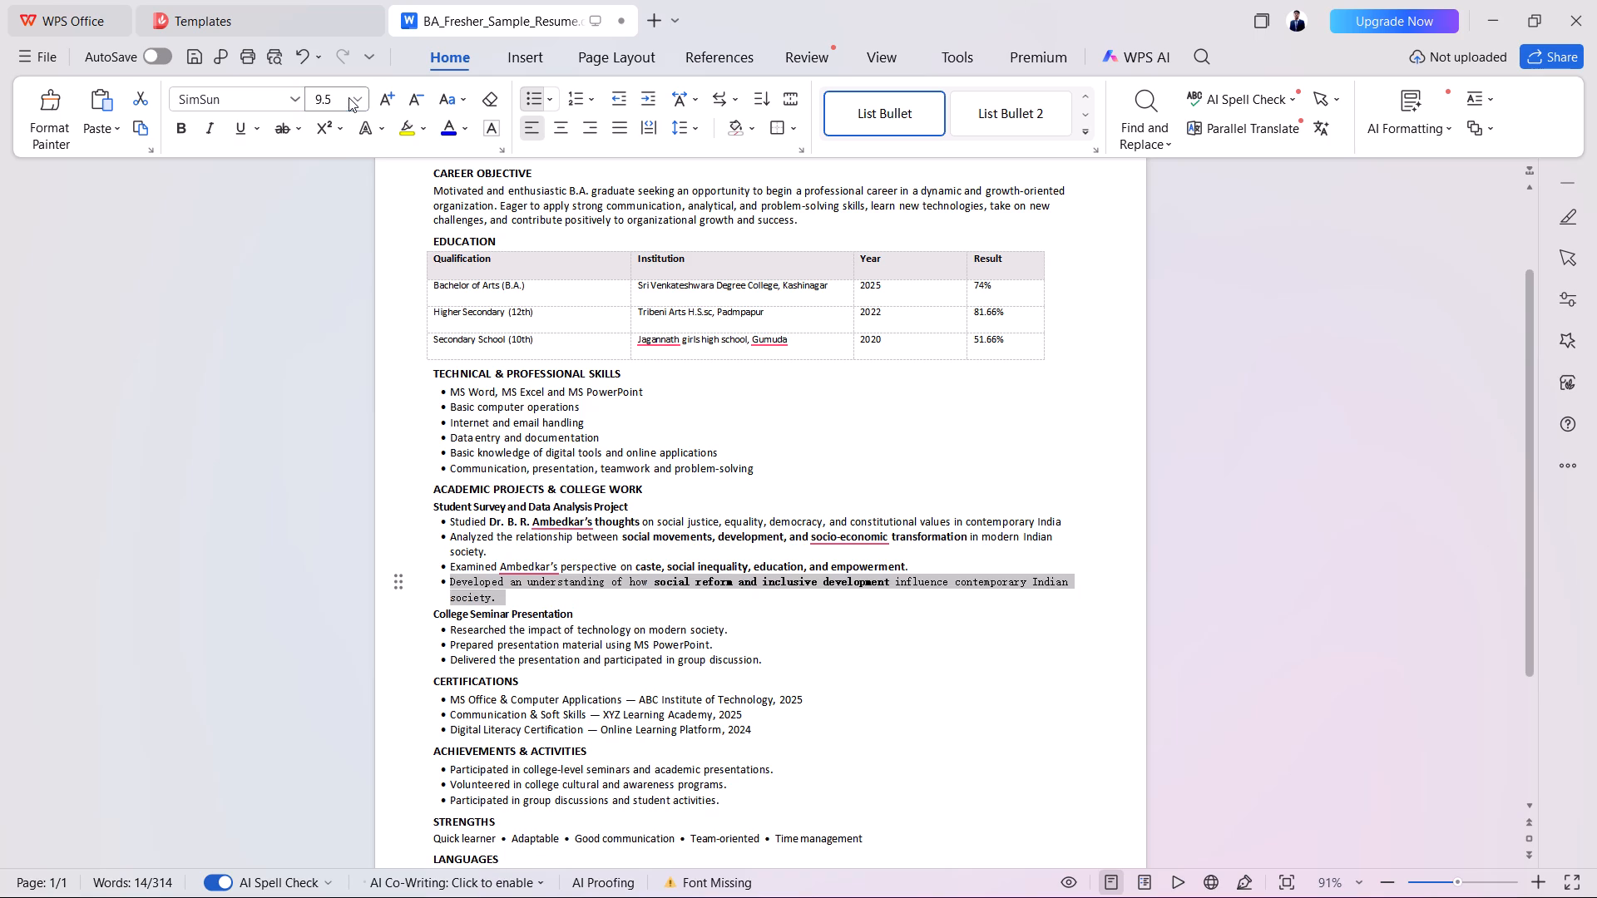
{"action": "left_click", "coordinate": [294, 101]}
{"action": "left_click", "coordinate": [240, 196]}
{"action": "left_click", "coordinate": [780, 644]}
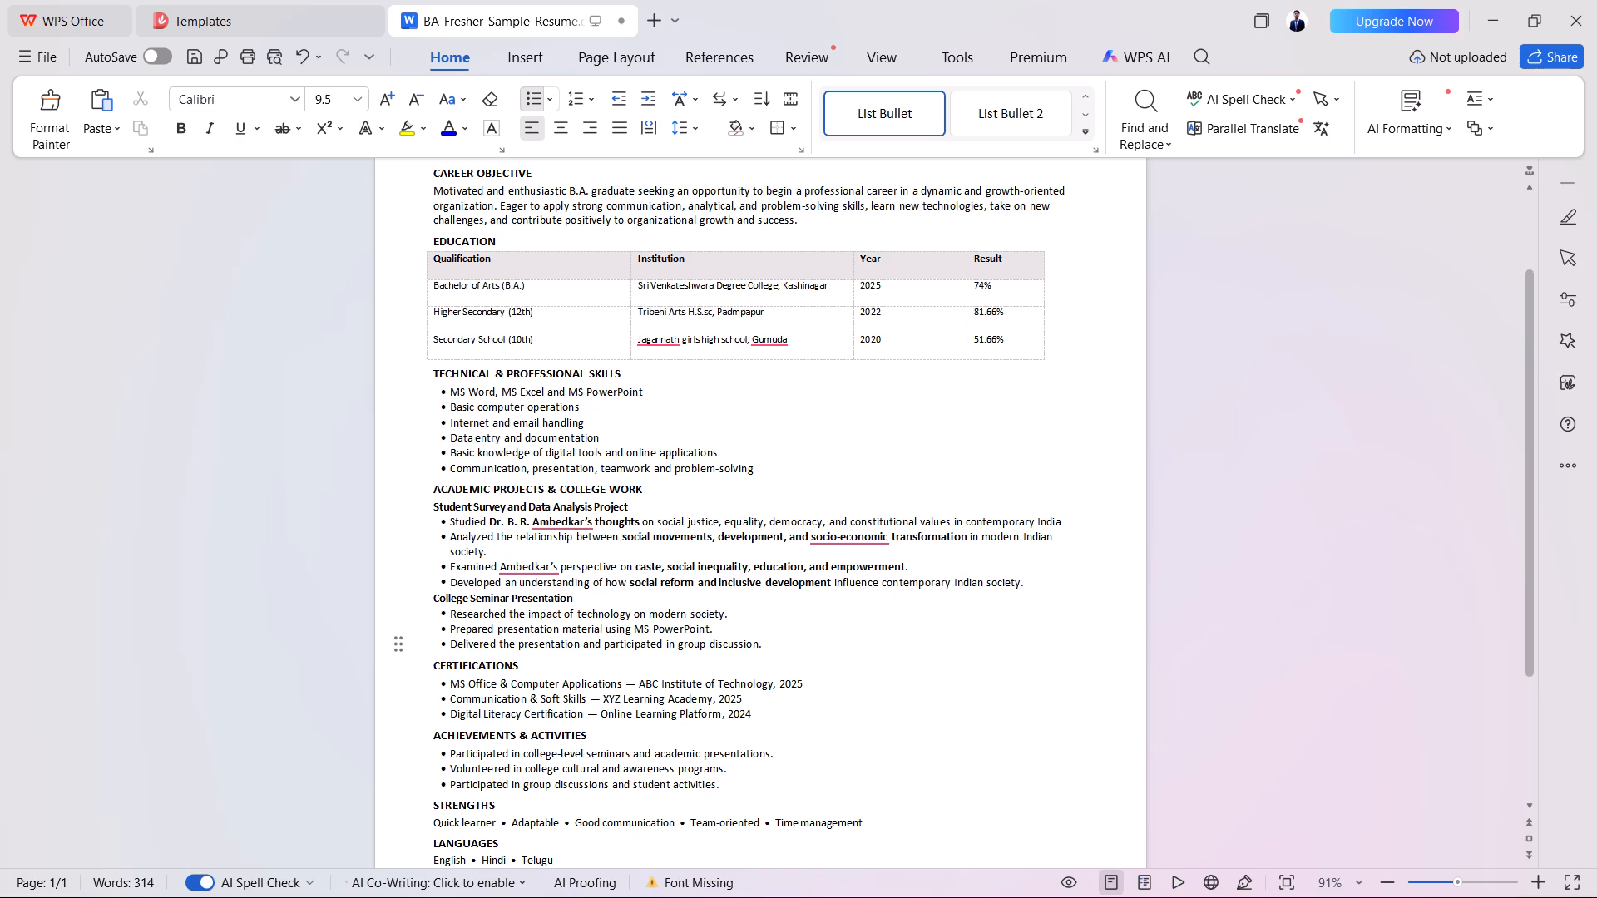
Set all six bullets under Technical & Professional Skills to font size 10.5.
{"action": "scroll", "coordinate": [924, 603], "scroll_direction": "down", "scroll_amount": 2}
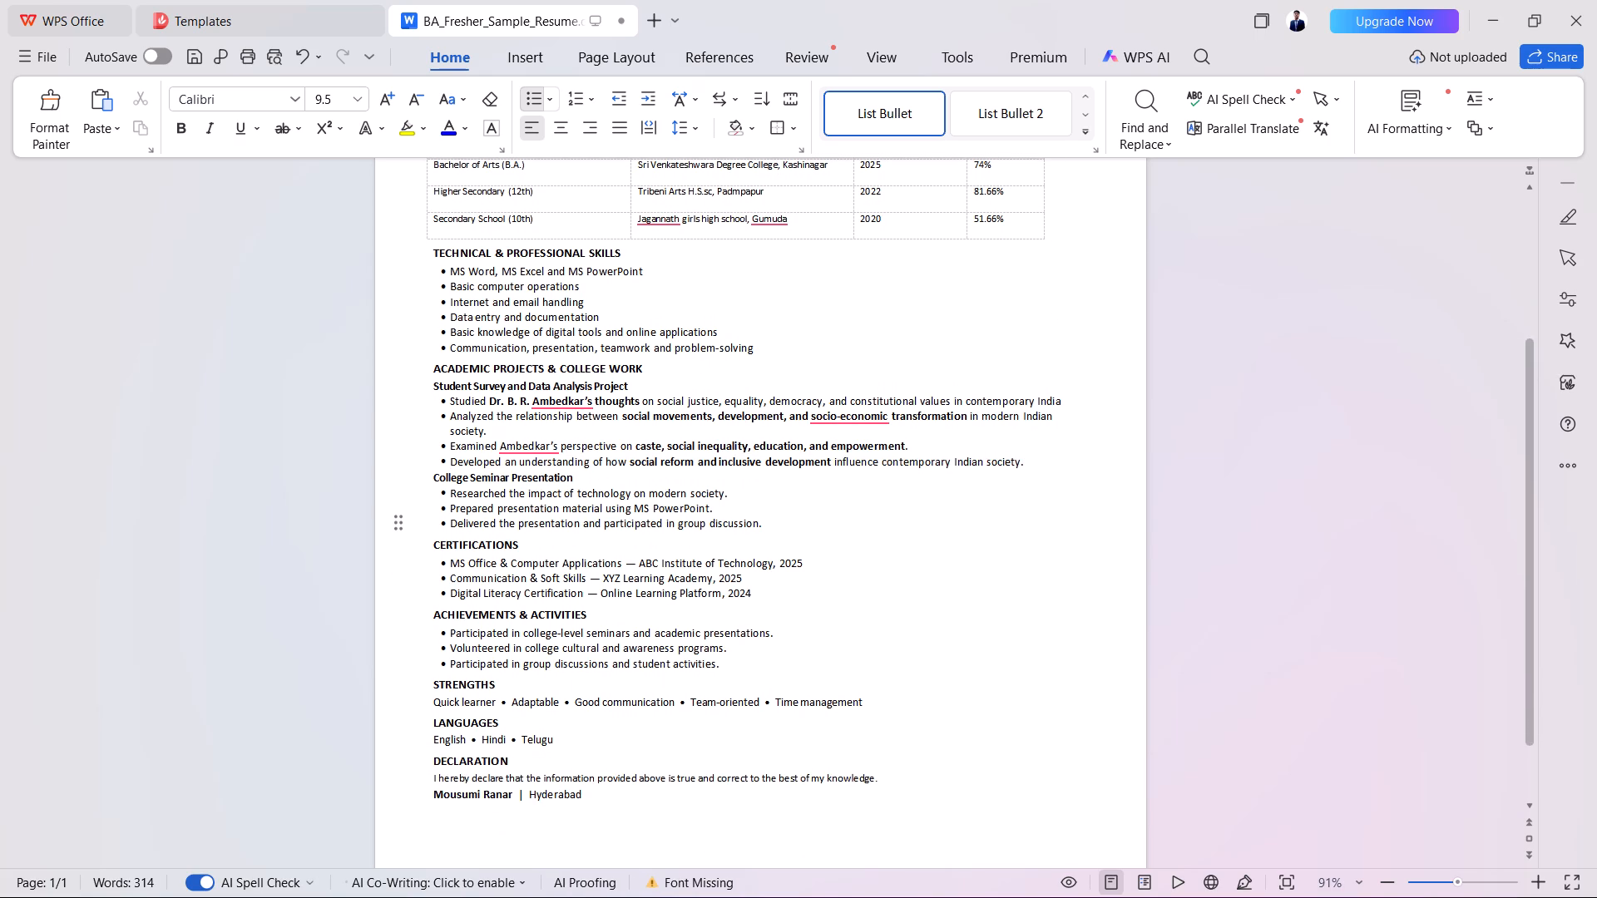
{"action": "left_click", "coordinate": [719, 344]}
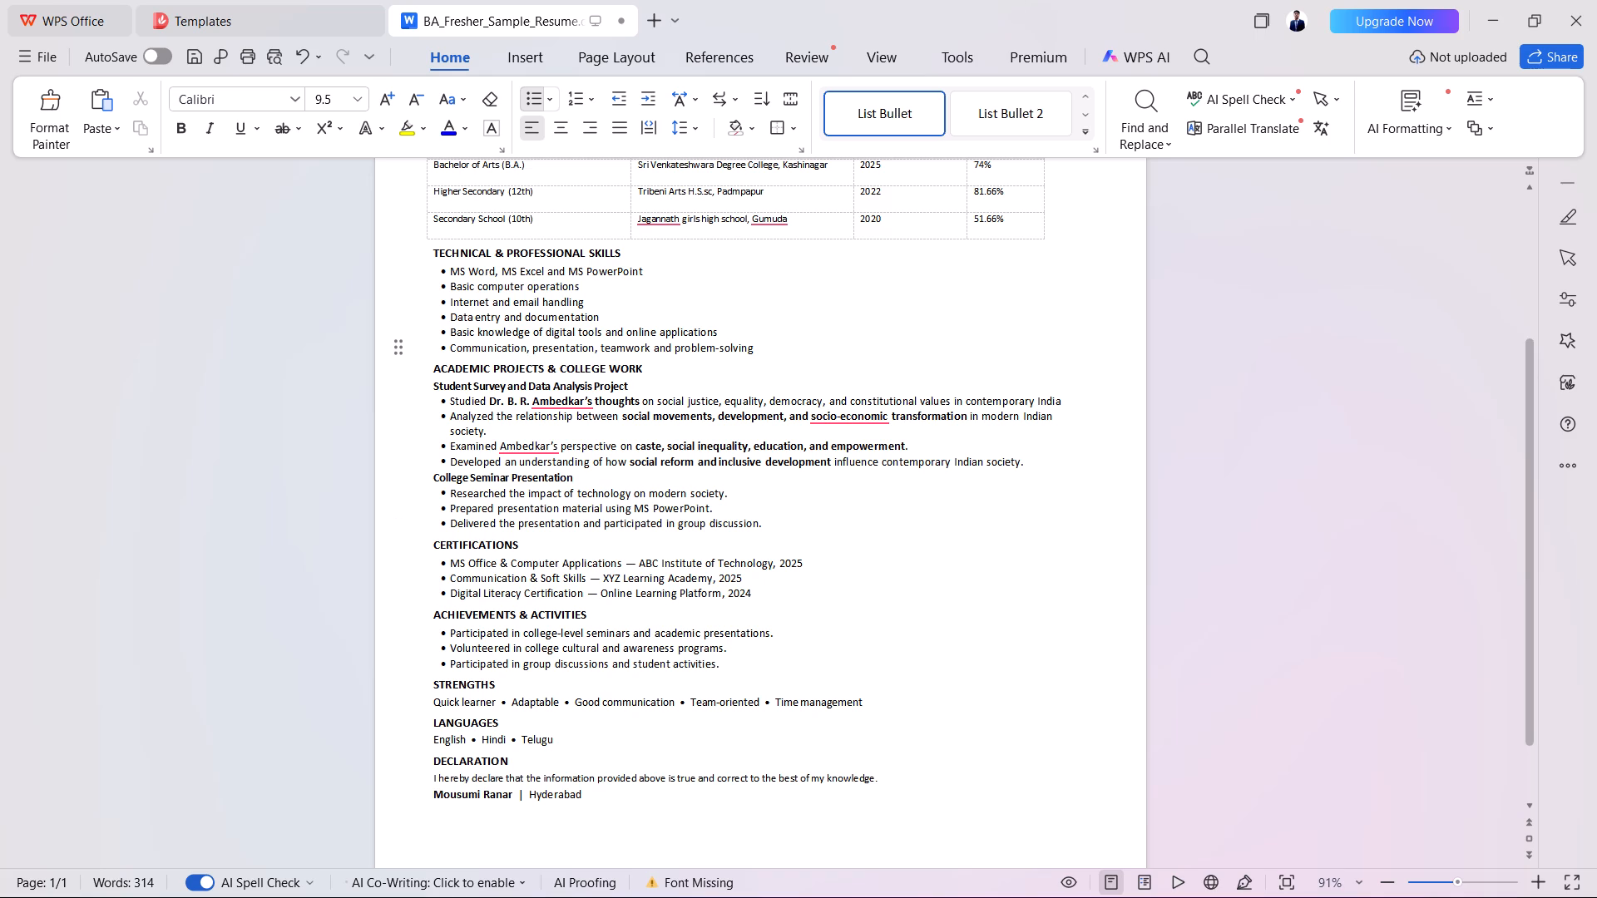
{"action": "left_click_drag", "start_coordinate": [762, 350], "coordinate": [457, 289]}
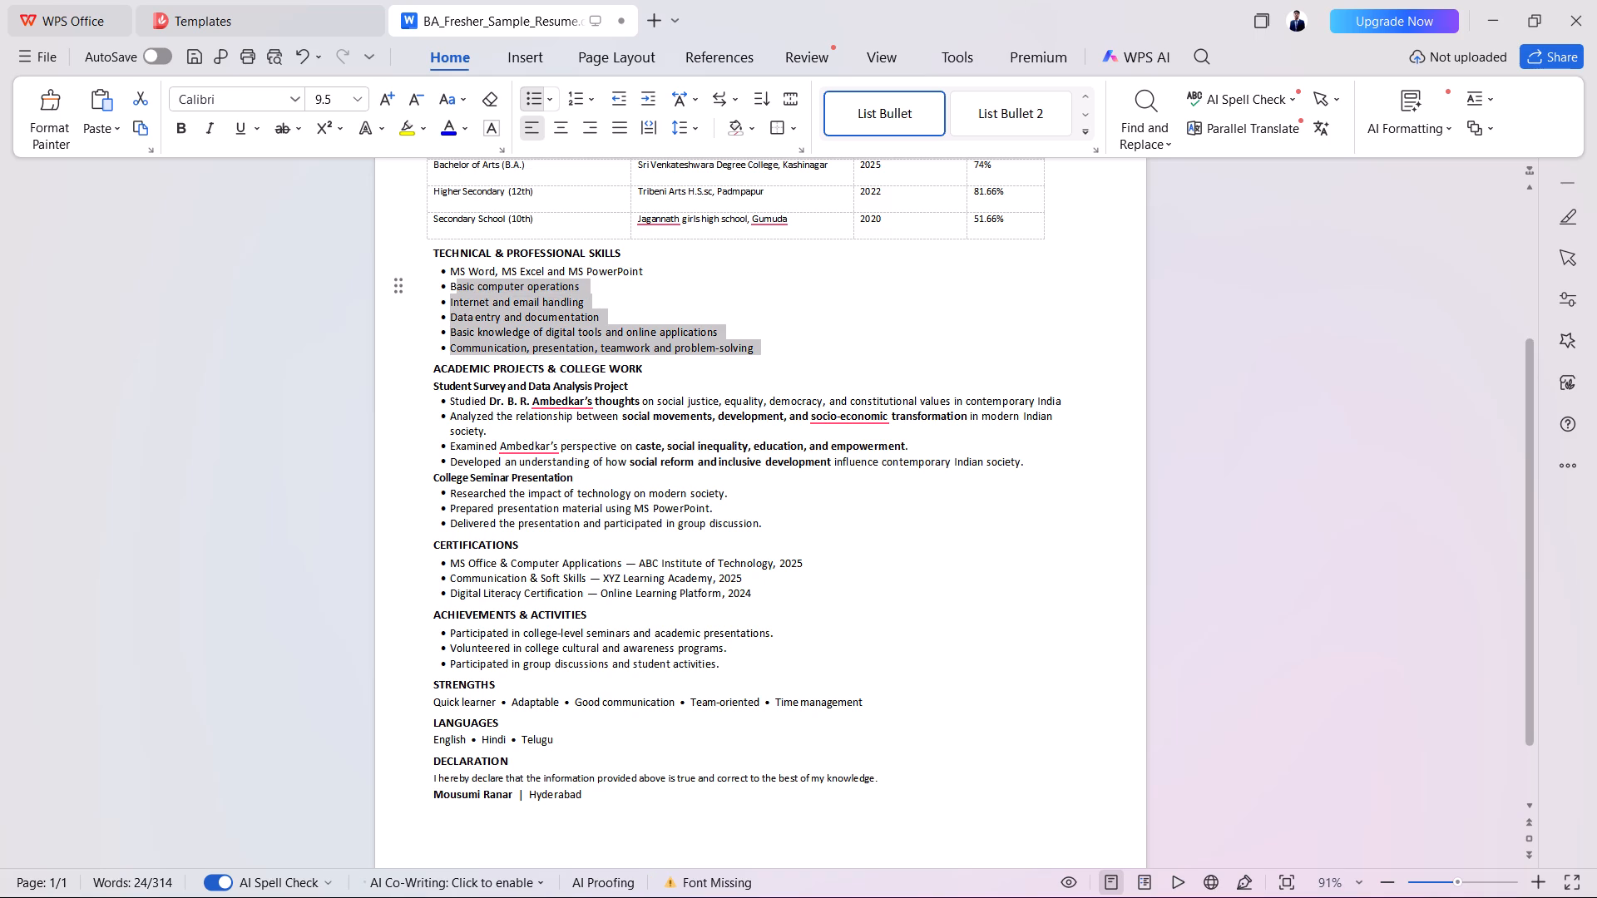
{"action": "left_click_drag", "start_coordinate": [457, 289], "coordinate": [450, 276]}
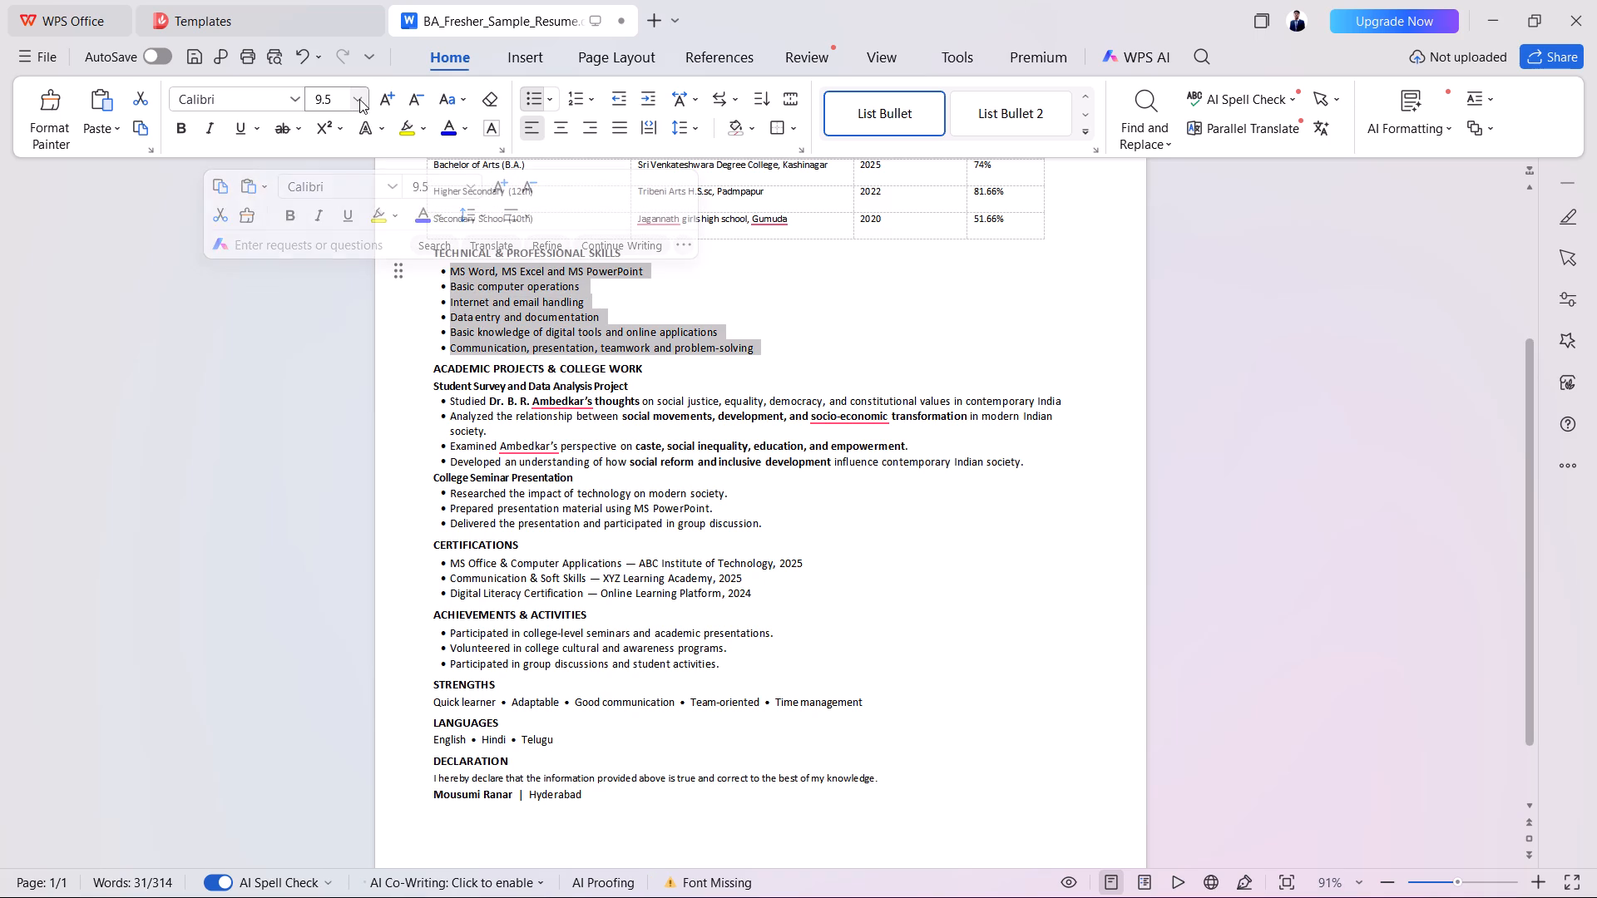
{"action": "left_click", "coordinate": [358, 99]}
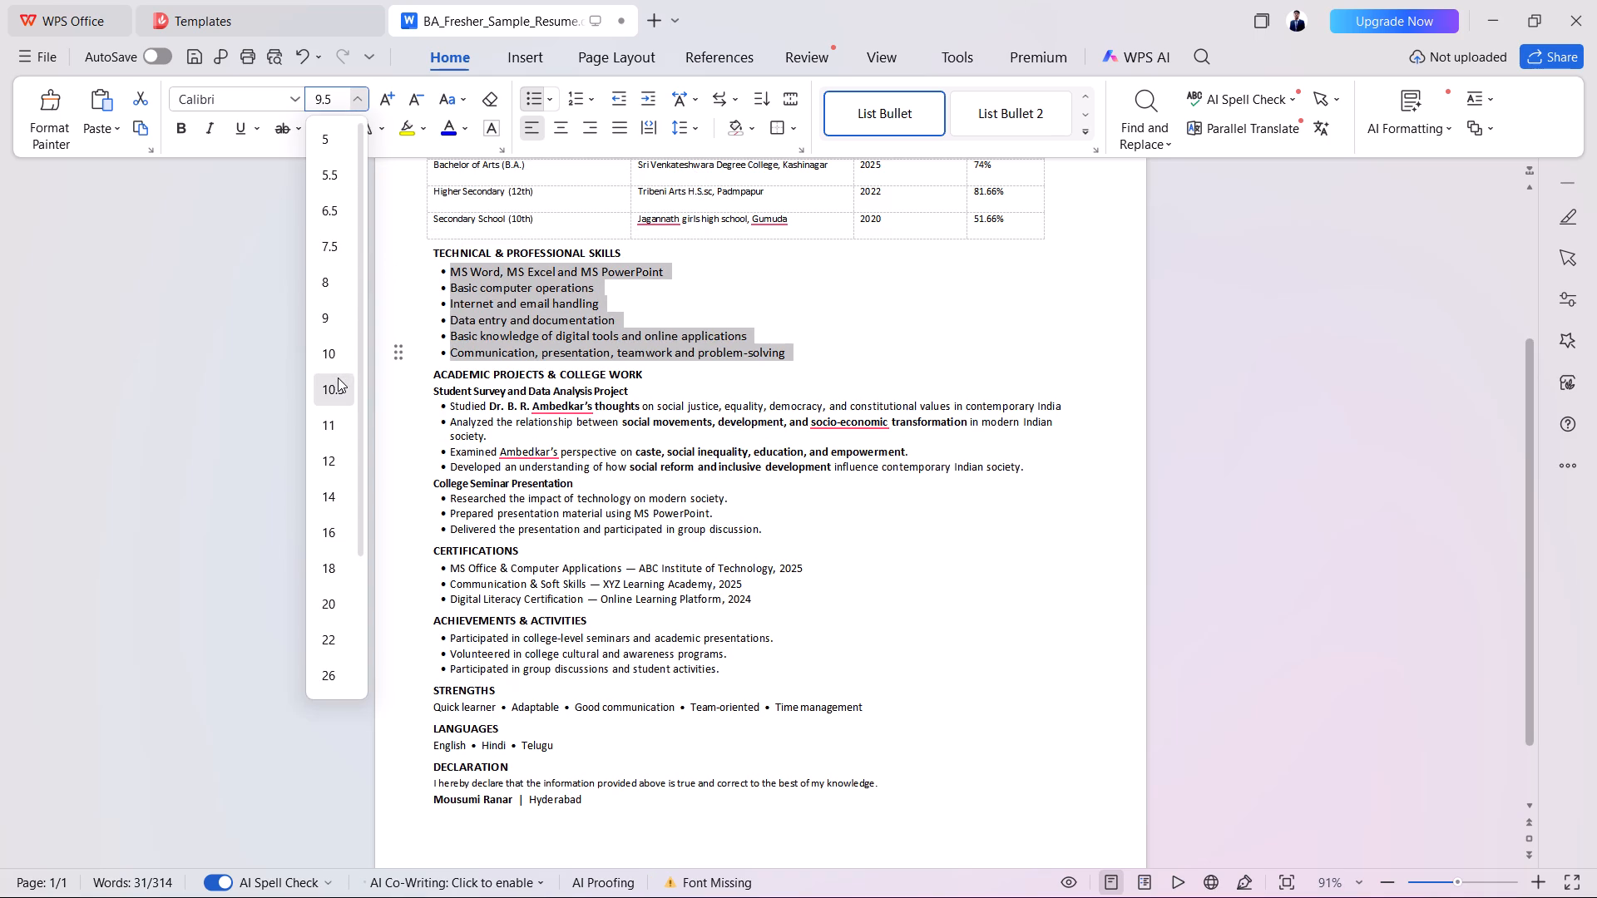
{"action": "left_click", "coordinate": [338, 377]}
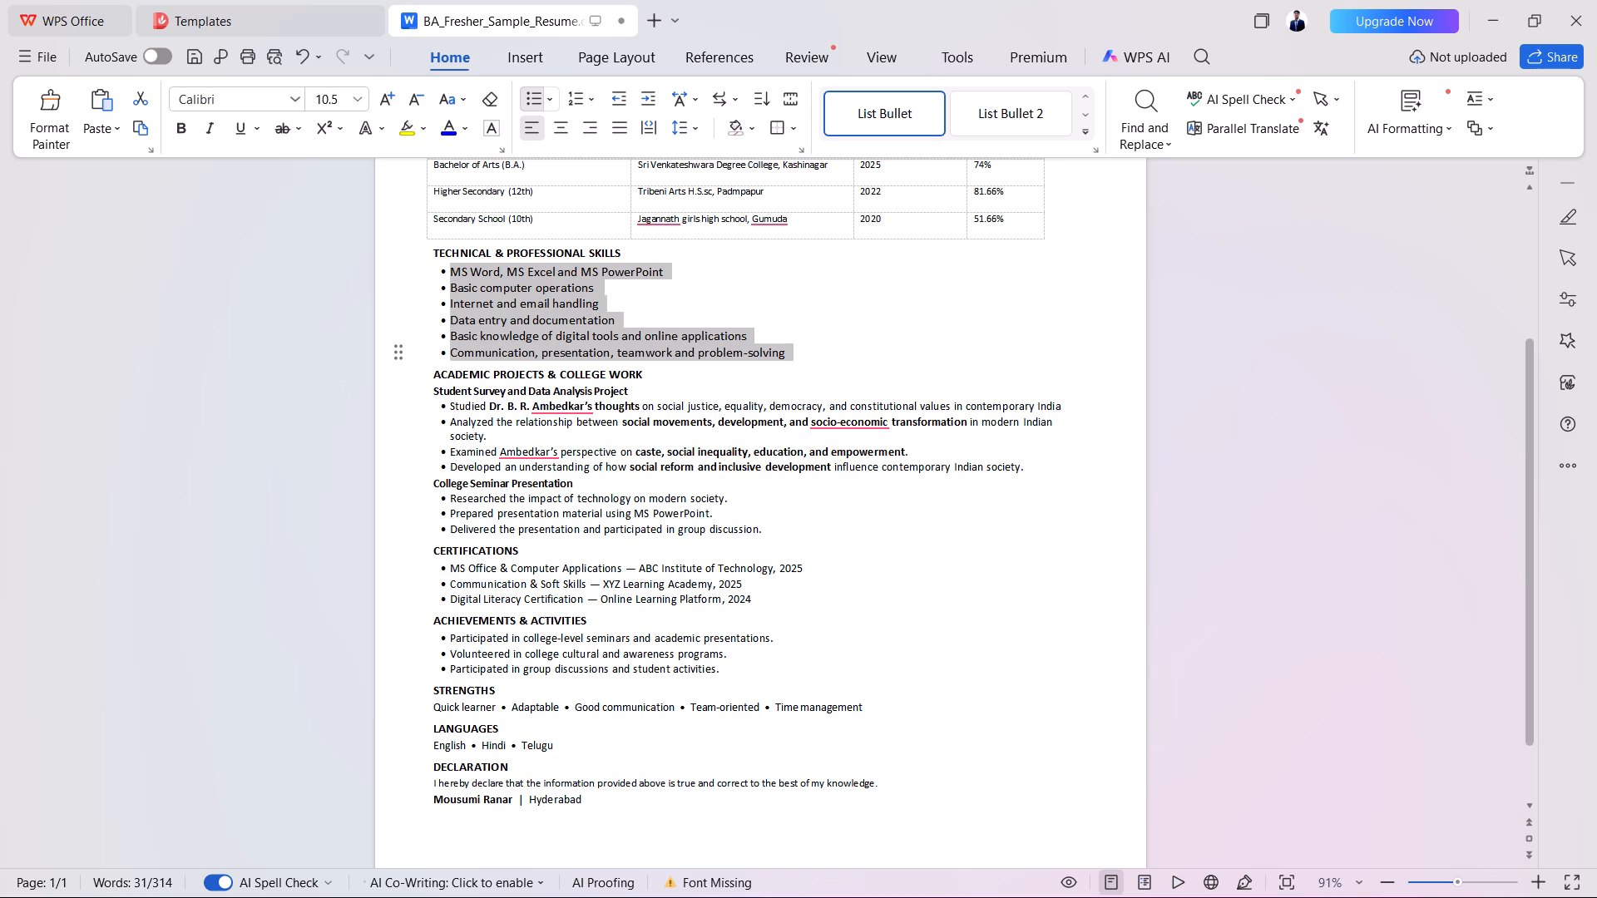
Set the section headings Technical & Professional Skills and Academic Projects & College Work to font size 12.
{"action": "left_click", "coordinate": [637, 251]}
{"action": "left_click_drag", "start_coordinate": [637, 251], "coordinate": [446, 248]}
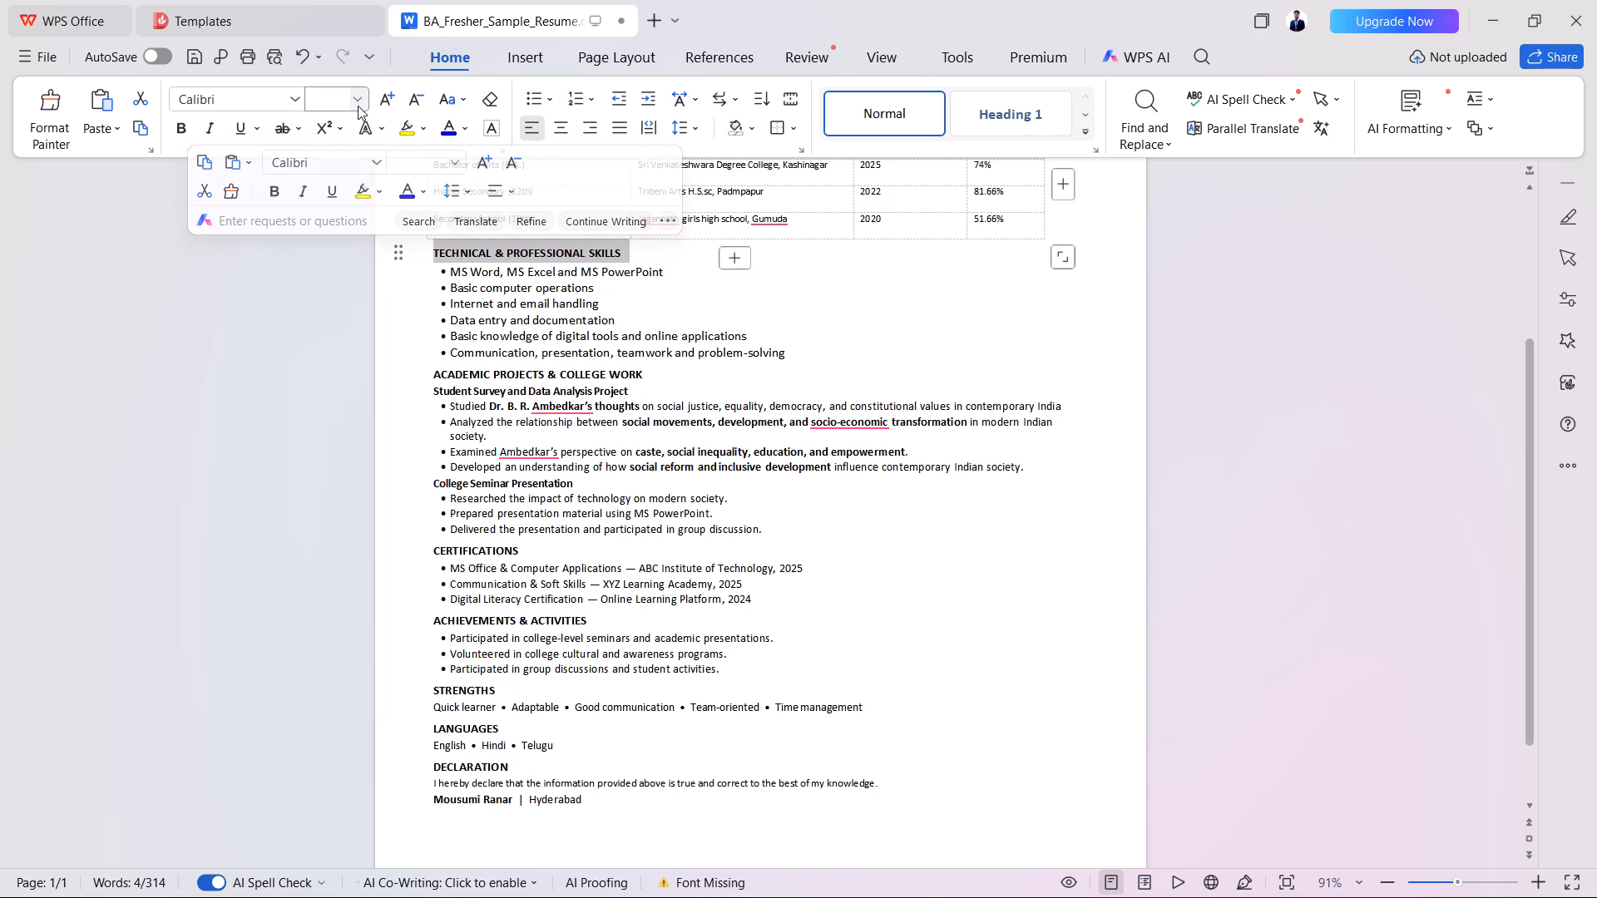
{"action": "left_click", "coordinate": [362, 103]}
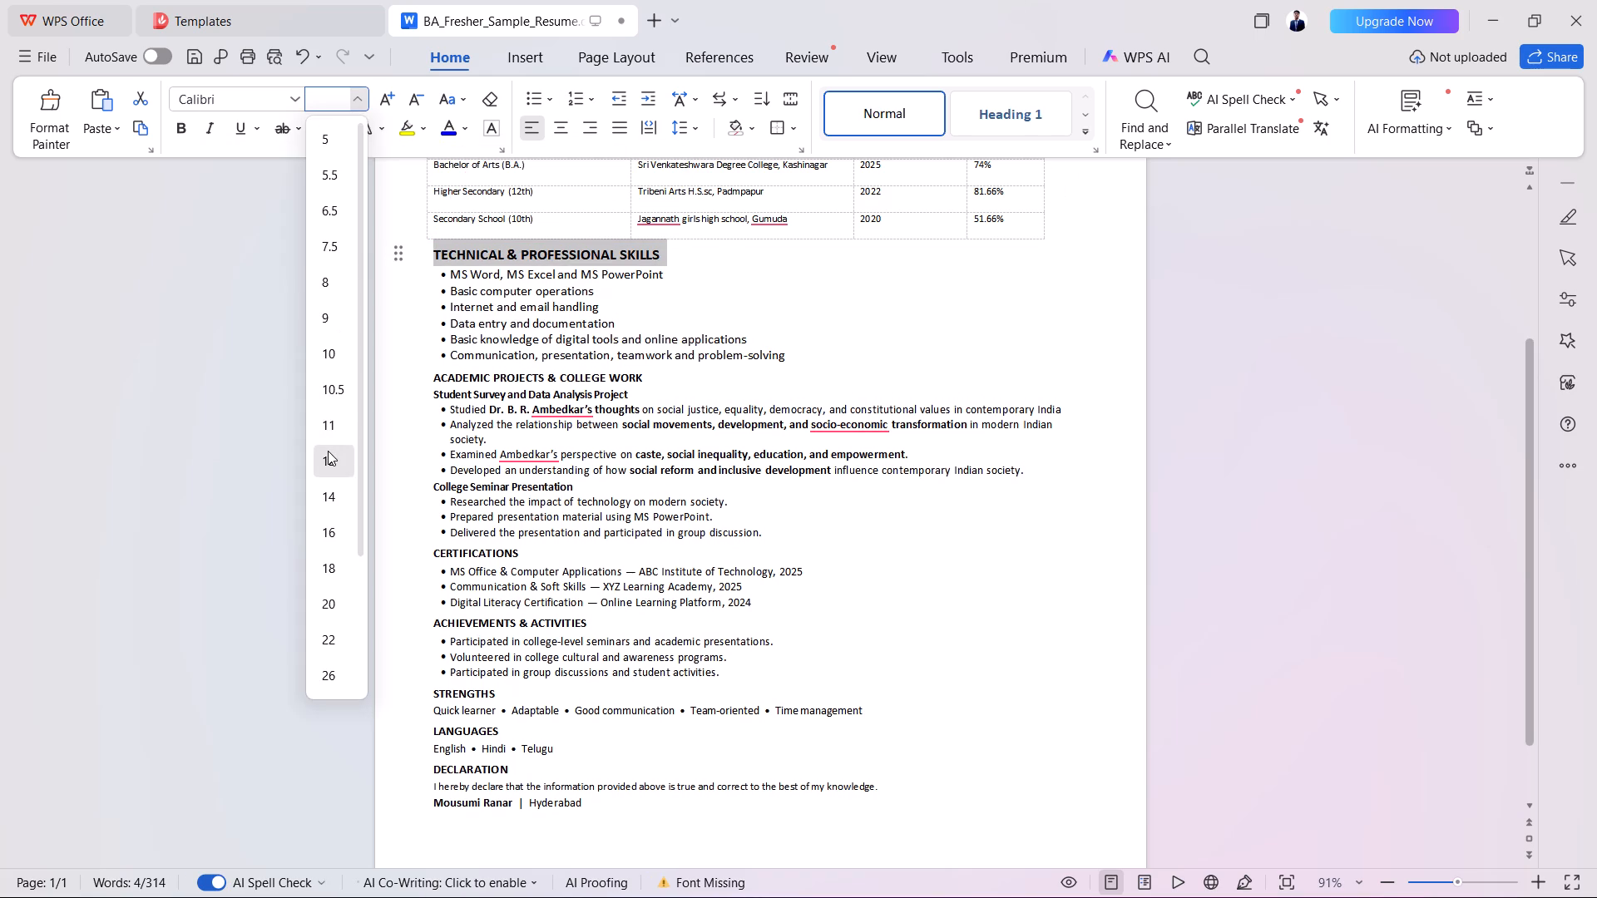
{"action": "left_click", "coordinate": [328, 451]}
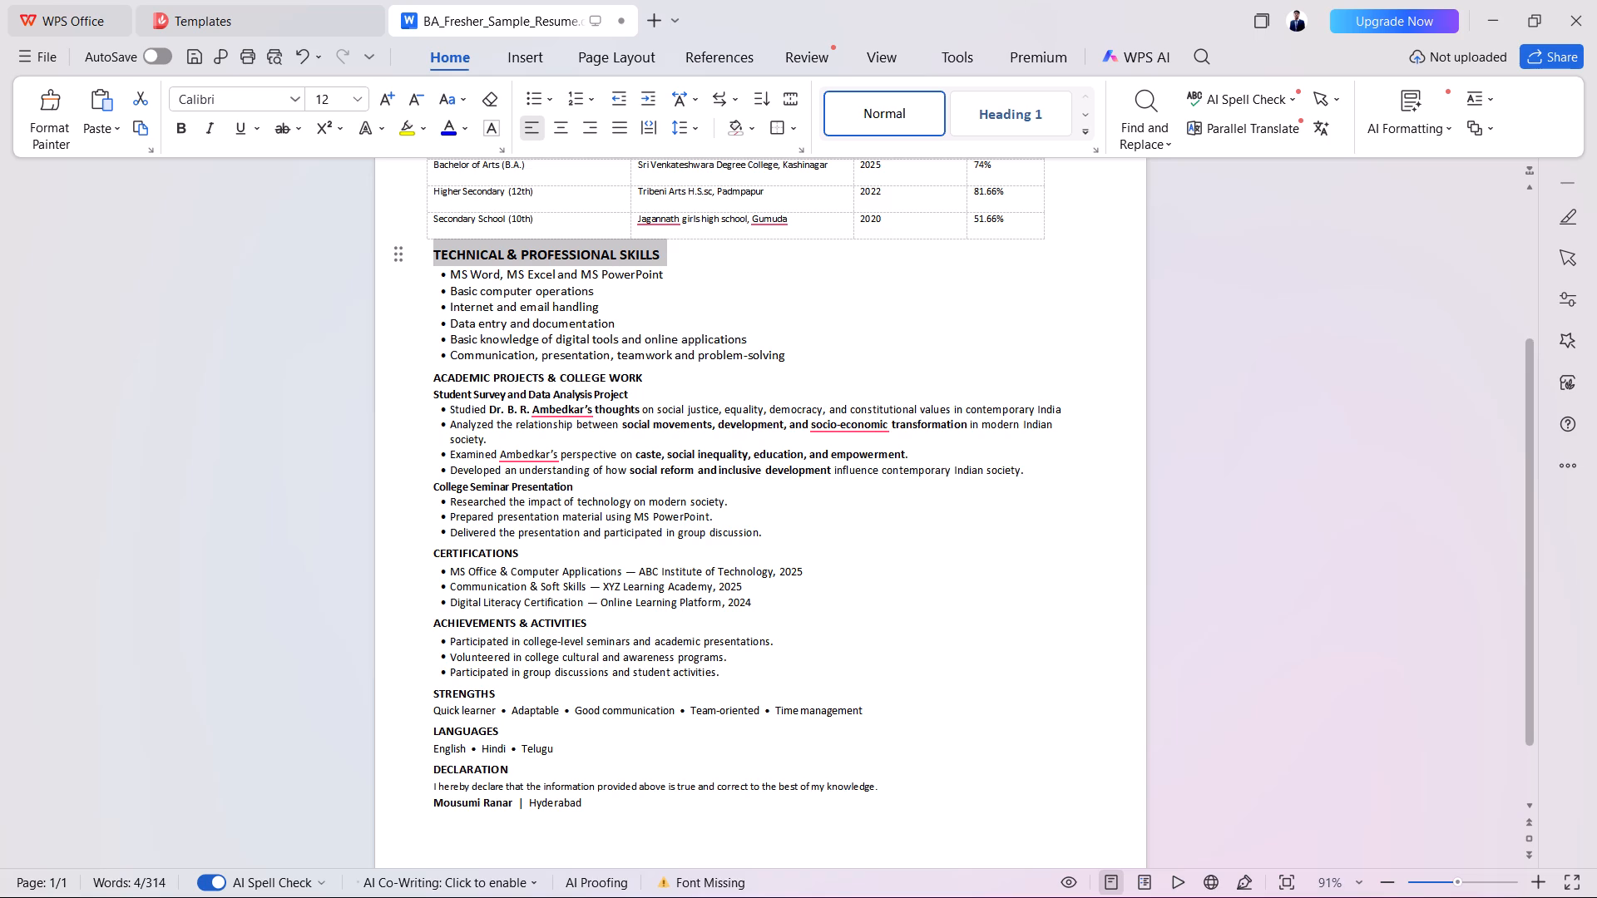
{"action": "left_click_drag", "start_coordinate": [644, 376], "coordinate": [469, 358]}
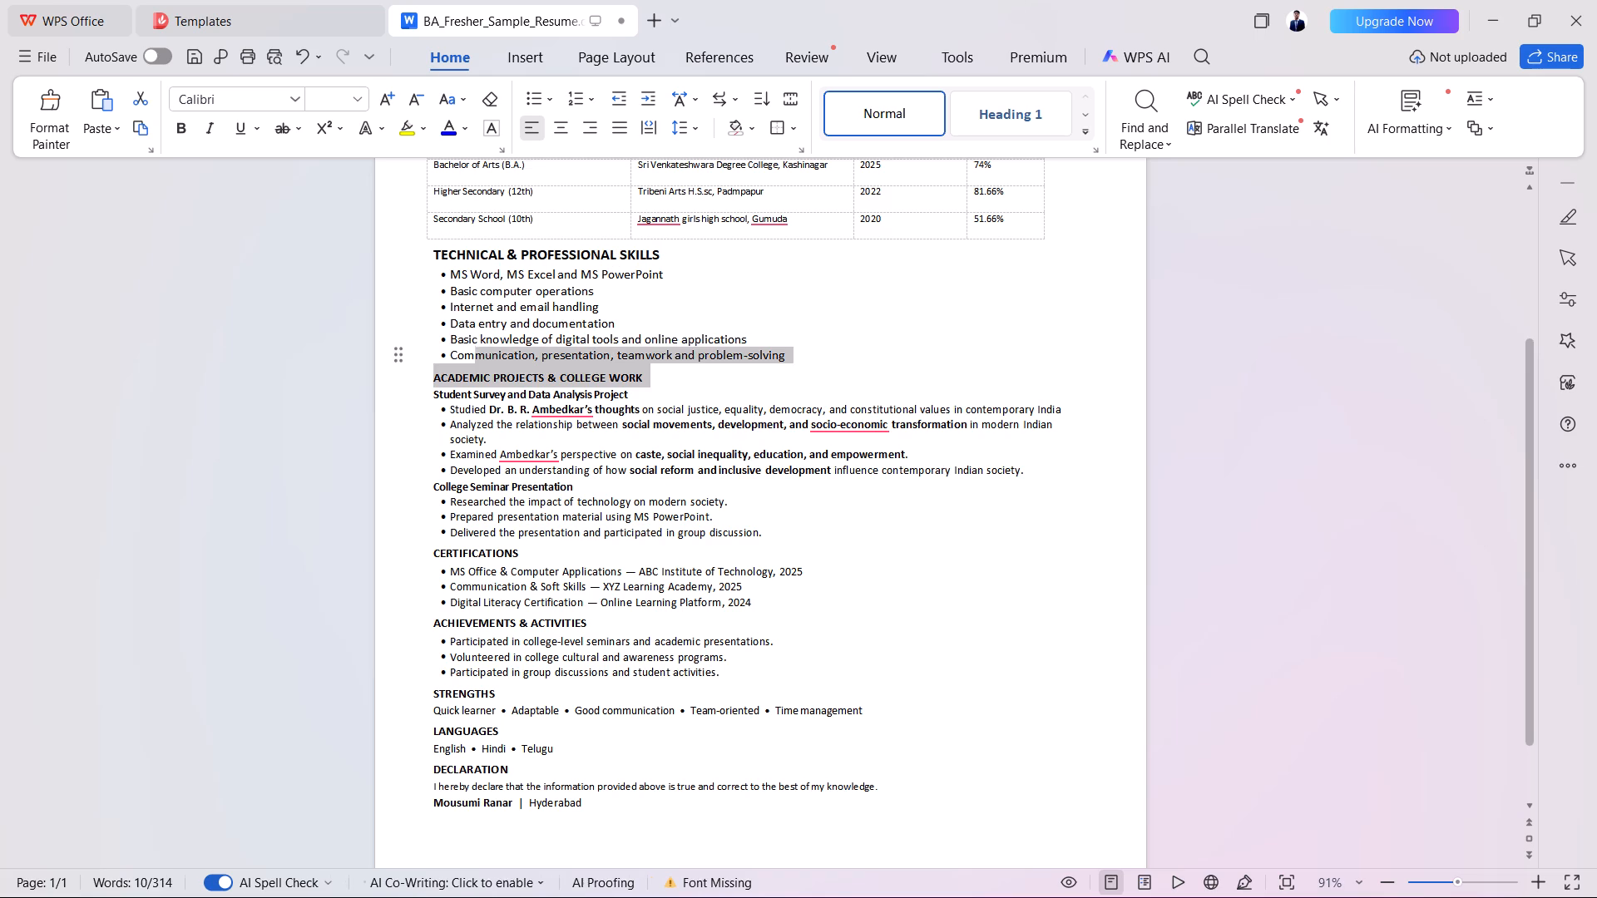
{"action": "left_click_drag", "start_coordinate": [469, 358], "coordinate": [430, 377]}
{"action": "left_click", "coordinate": [360, 93]}
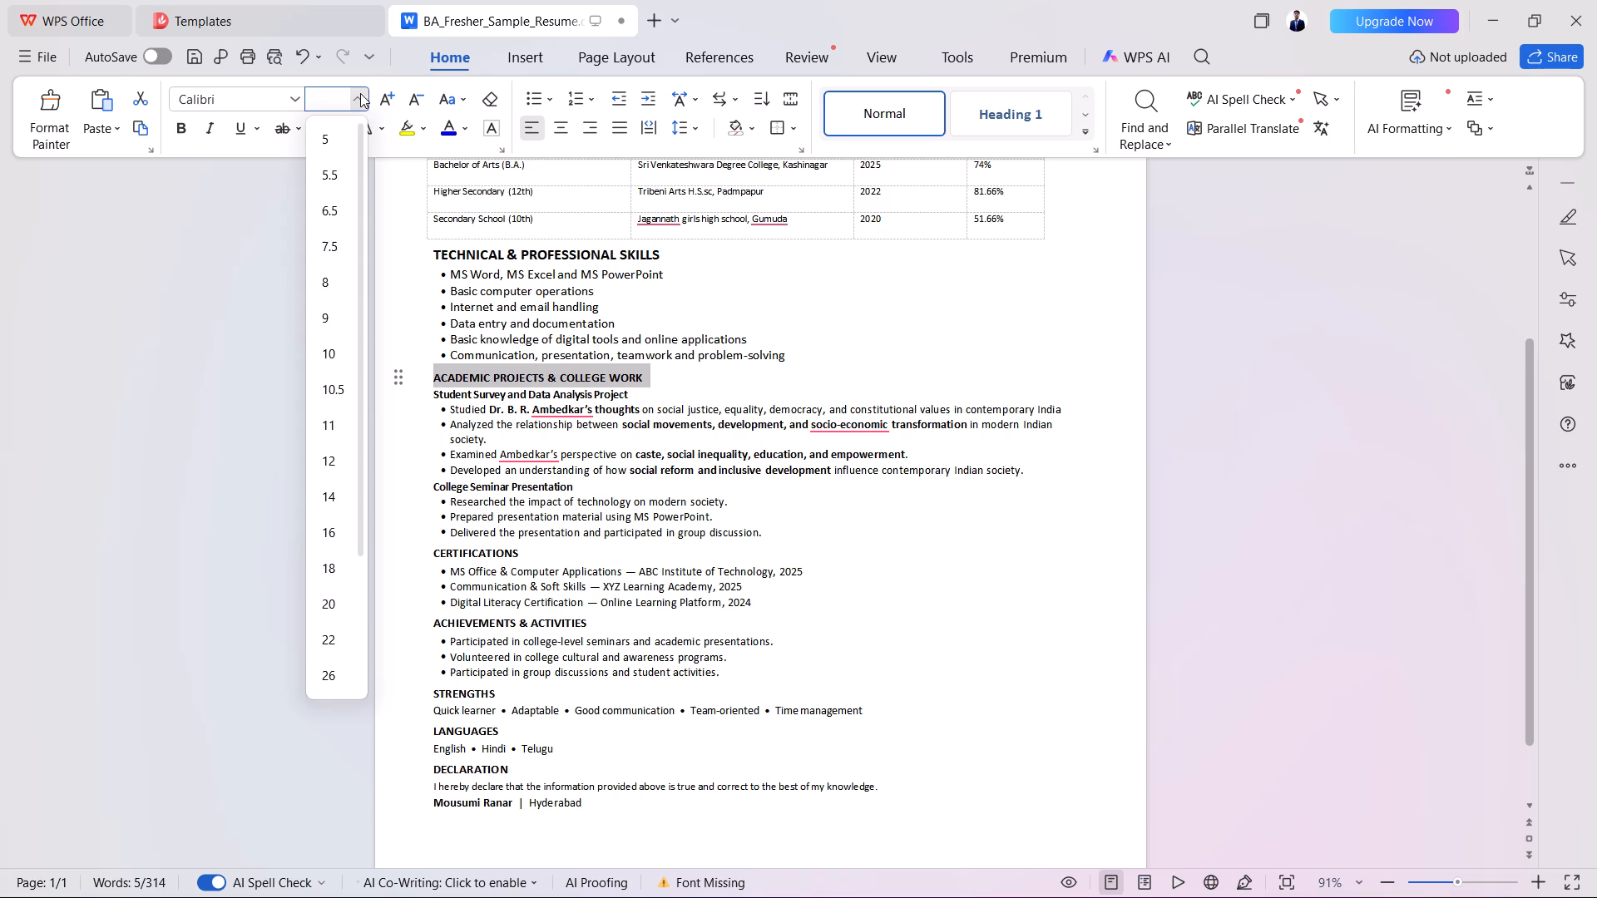
{"action": "left_click", "coordinate": [320, 466]}
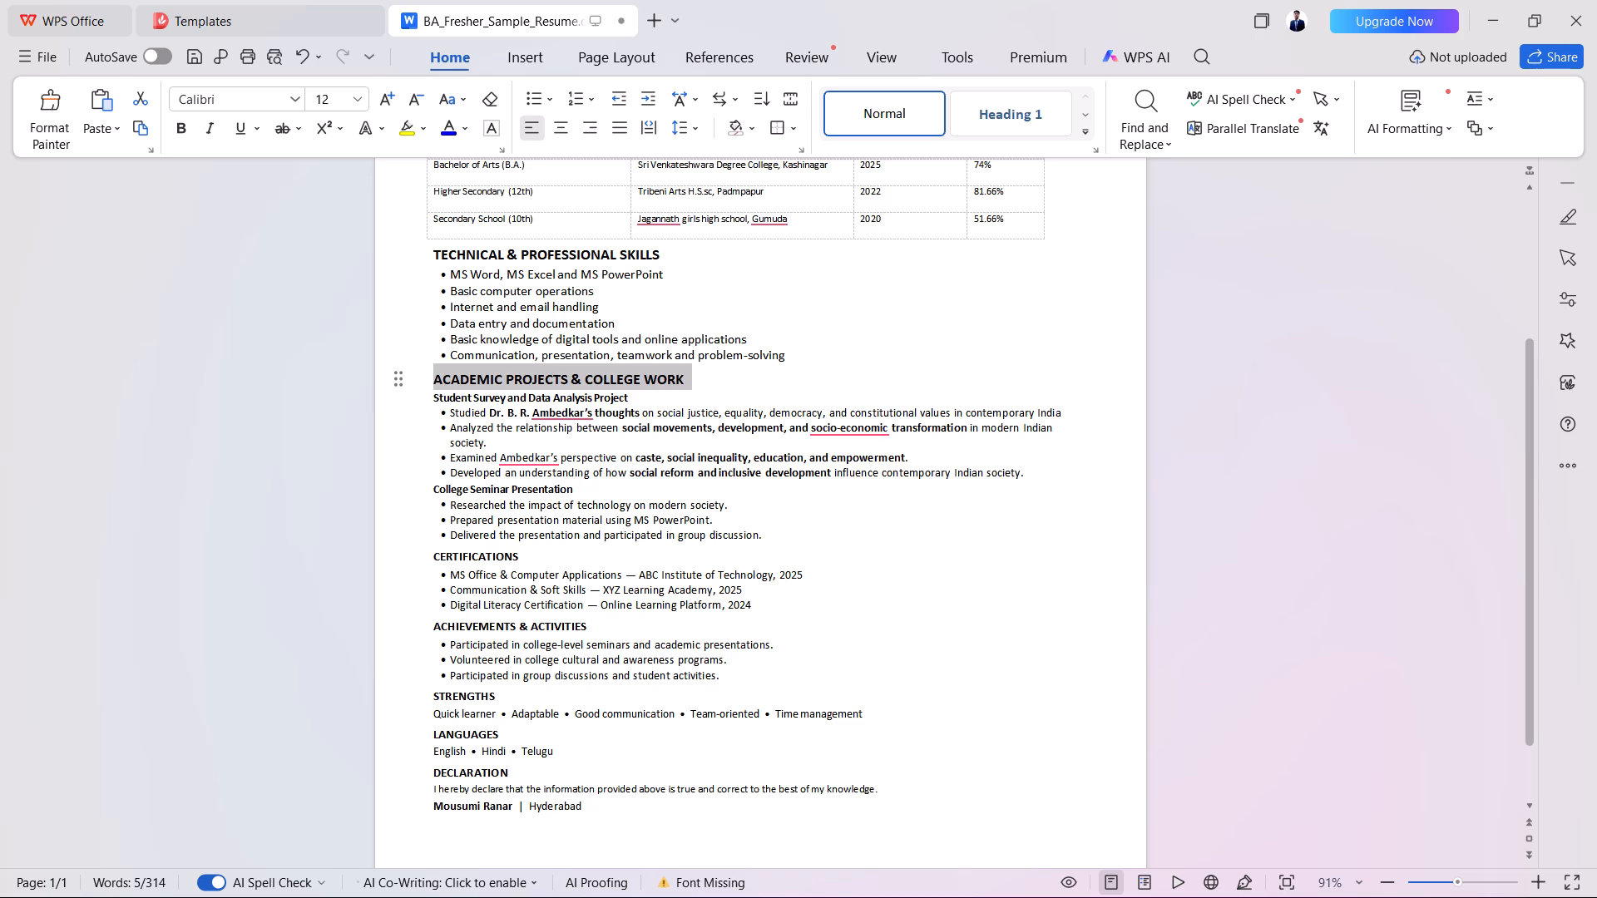
Set the section headings Certifications and Achievements & Activities to font size 12.
{"action": "left_click_drag", "start_coordinate": [530, 558], "coordinate": [409, 560]}
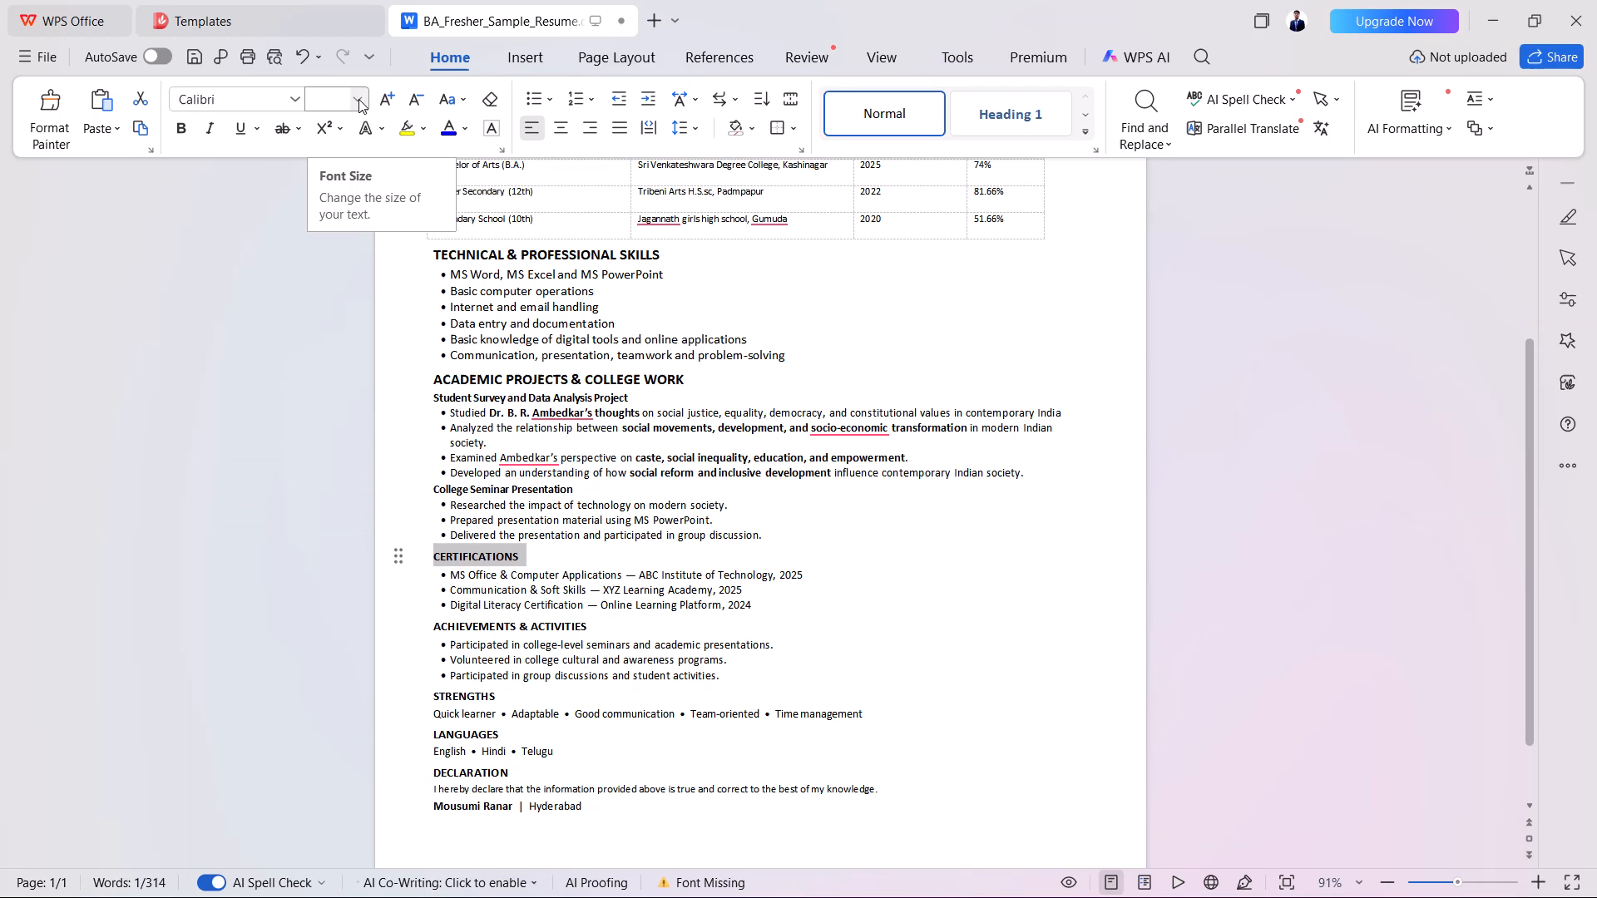
{"action": "left_click", "coordinate": [358, 99]}
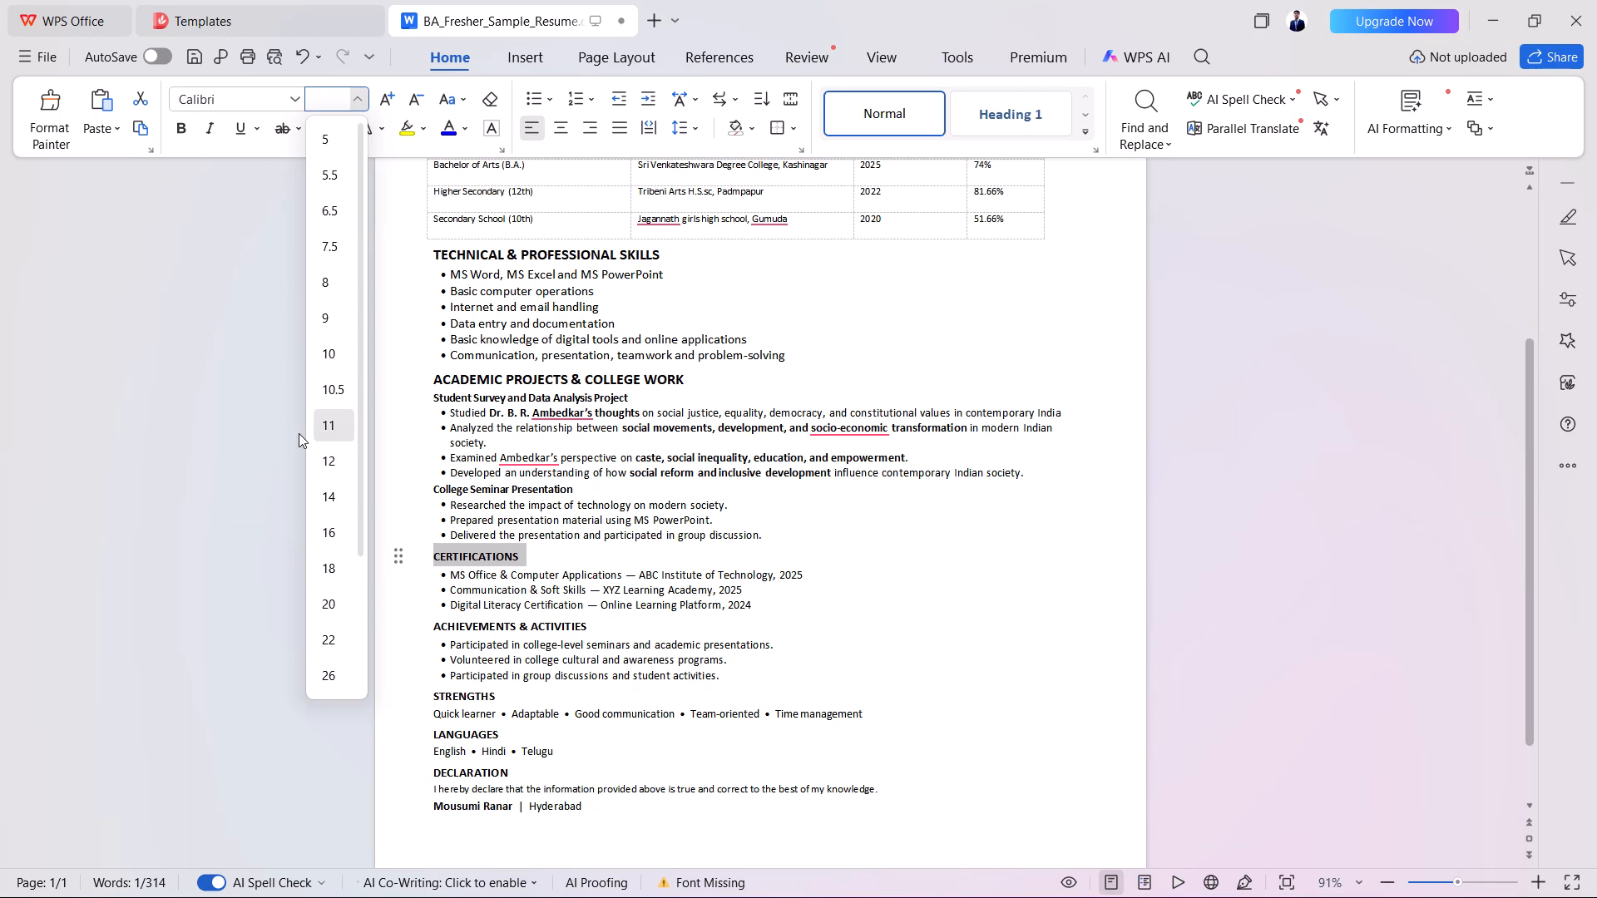
{"action": "left_click", "coordinate": [323, 466]}
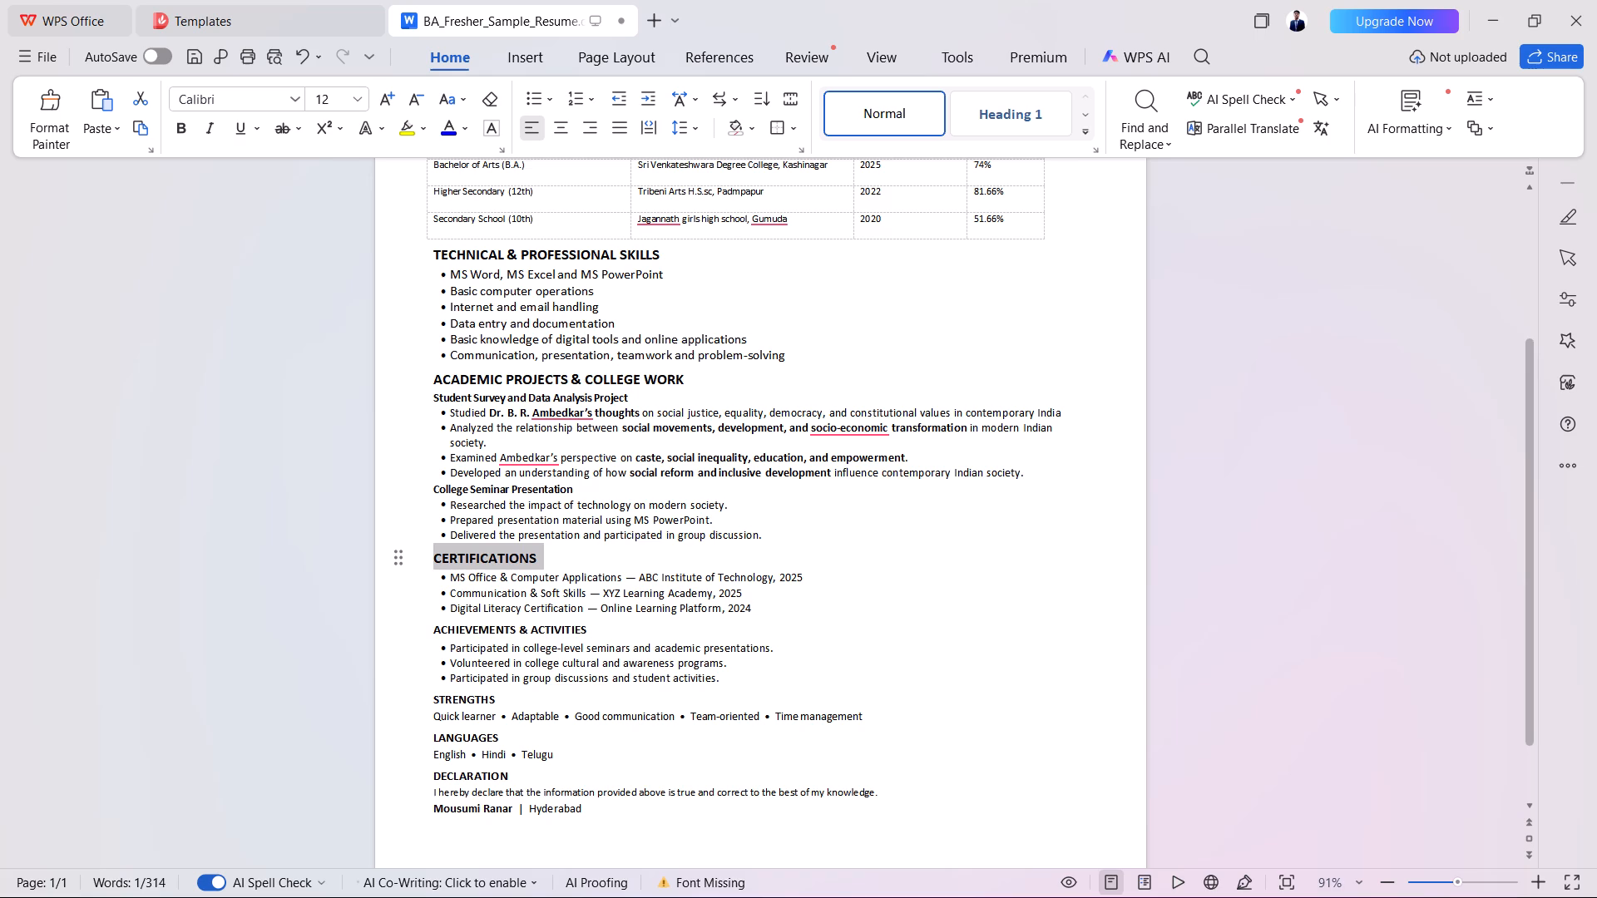
{"action": "left_click_drag", "start_coordinate": [599, 632], "coordinate": [403, 610]}
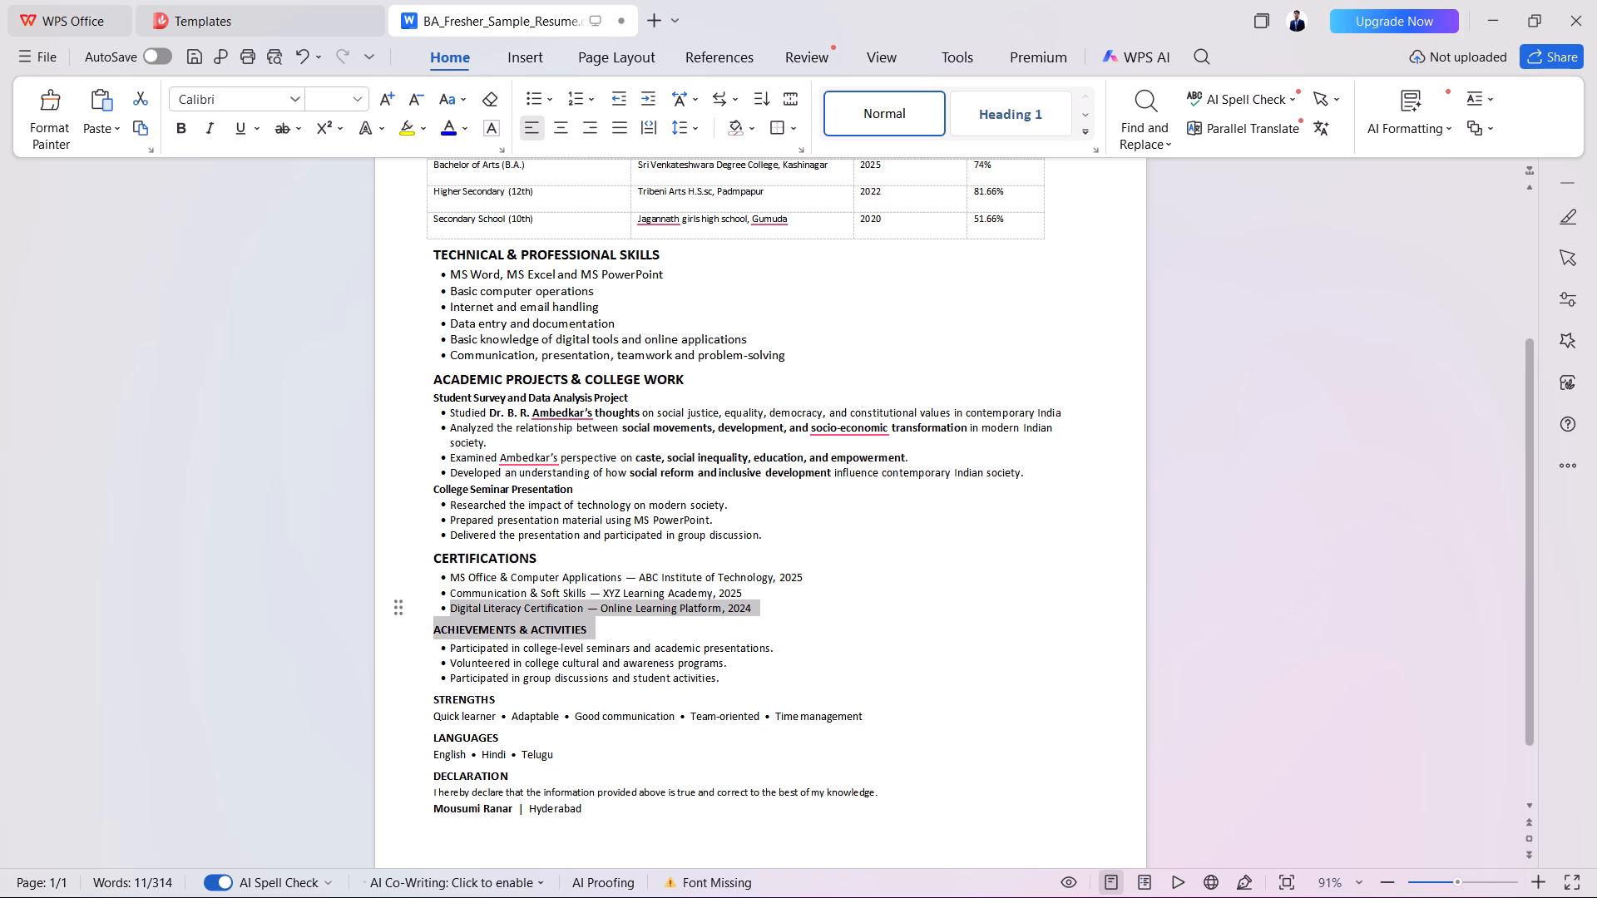
{"action": "left_click_drag", "start_coordinate": [403, 610], "coordinate": [397, 628]}
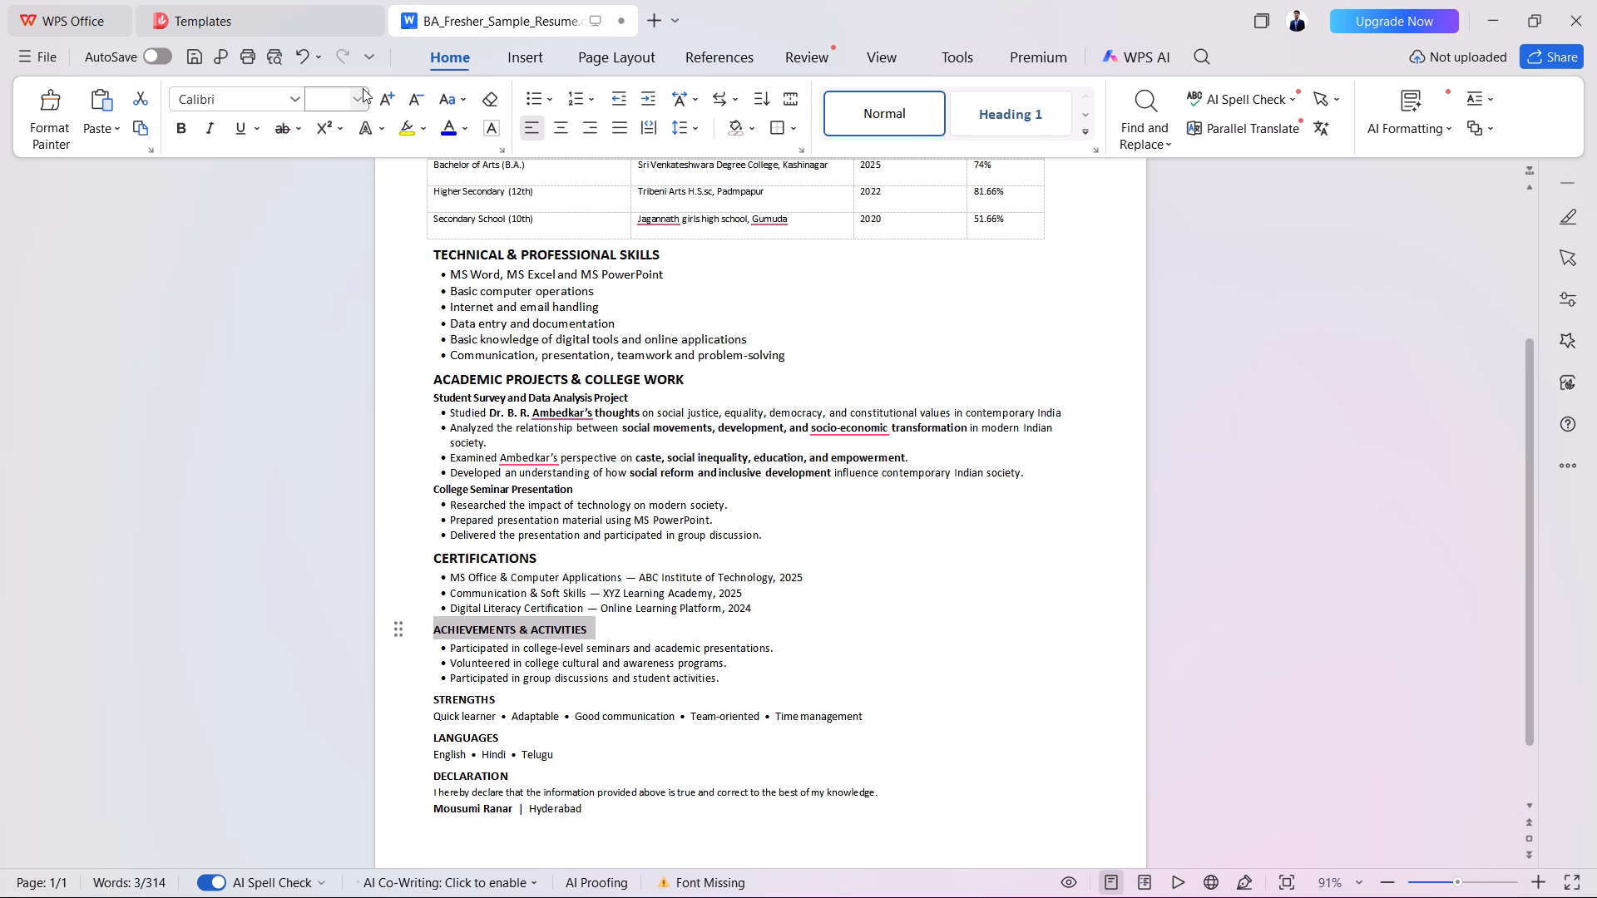
{"action": "left_click", "coordinate": [359, 88]}
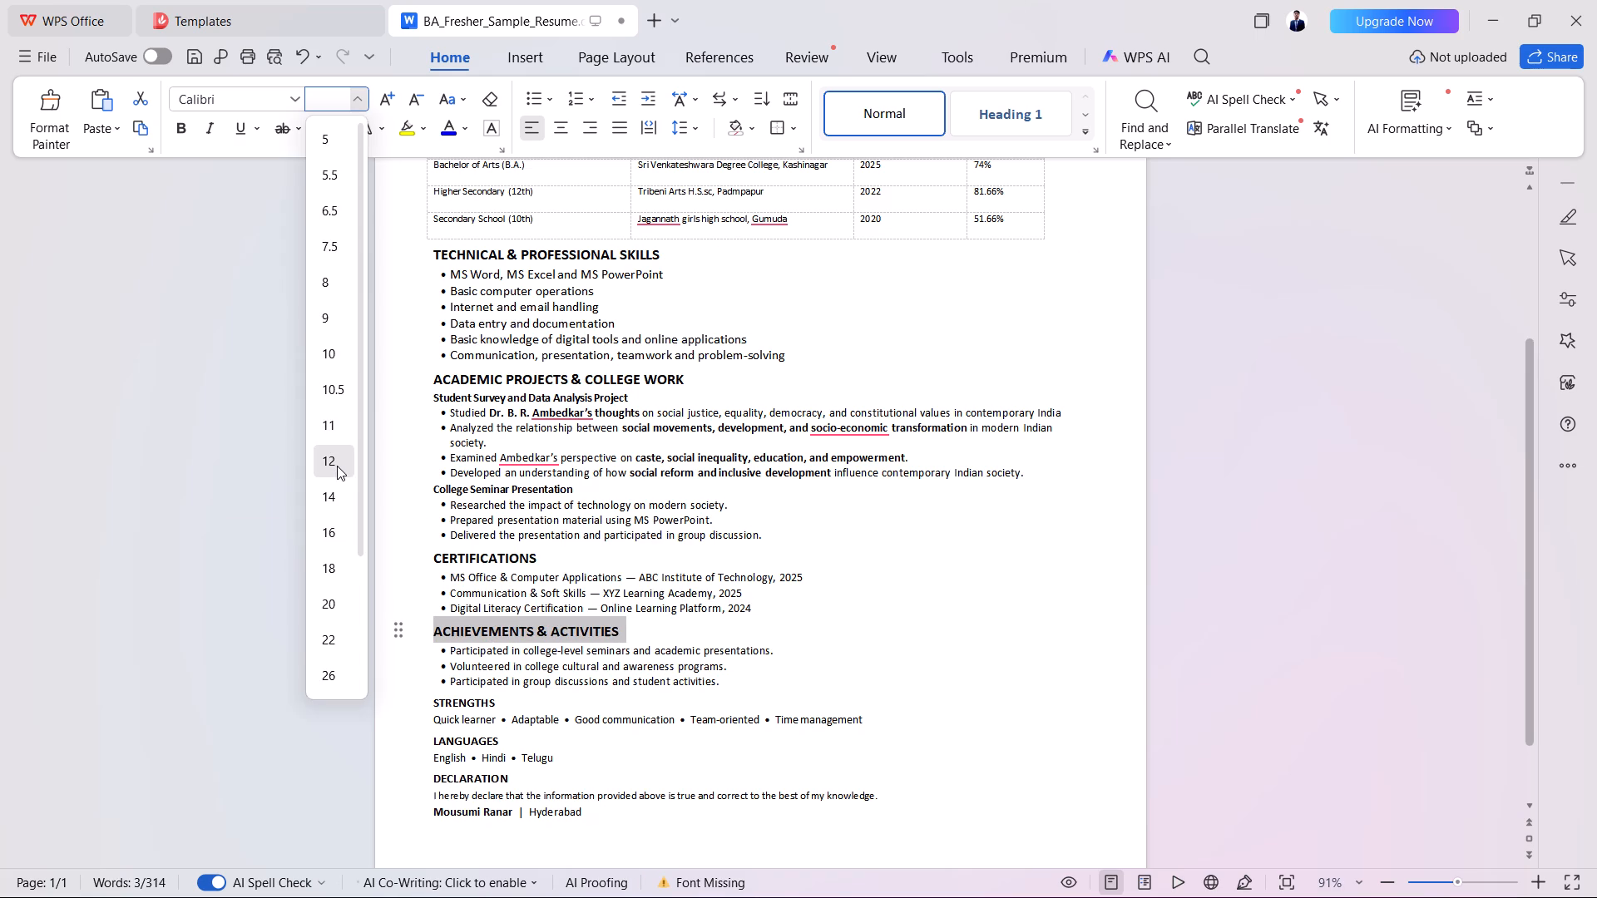
{"action": "left_click", "coordinate": [337, 466]}
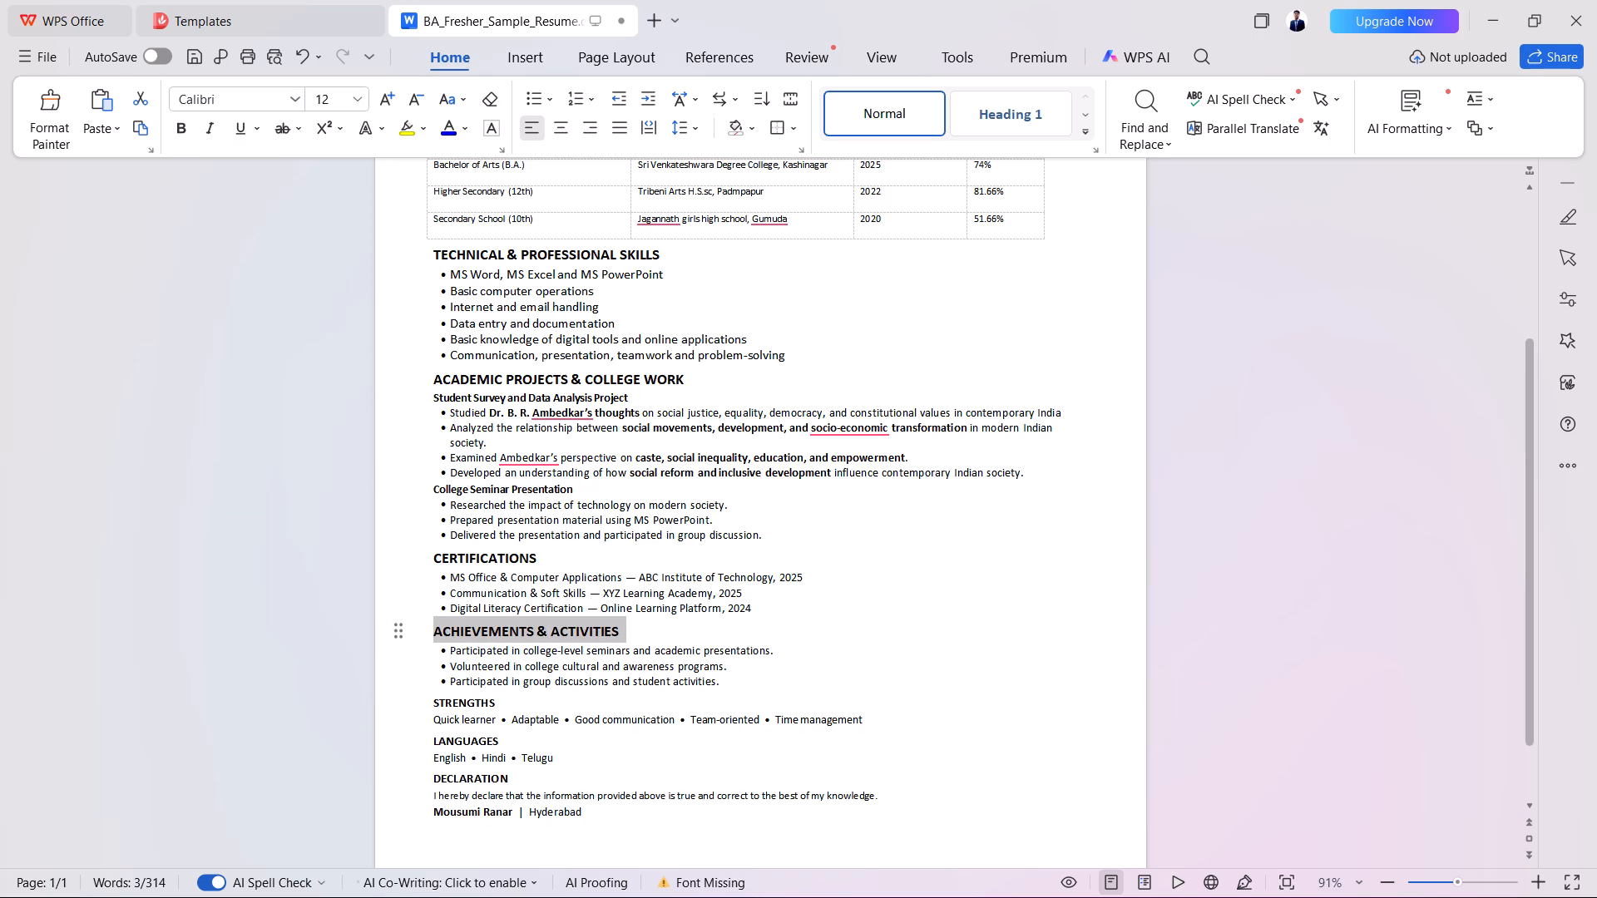
Set the section headings Strengths, Languages and Declaration to font size 12.
{"action": "left_click_drag", "start_coordinate": [501, 703], "coordinate": [406, 704]}
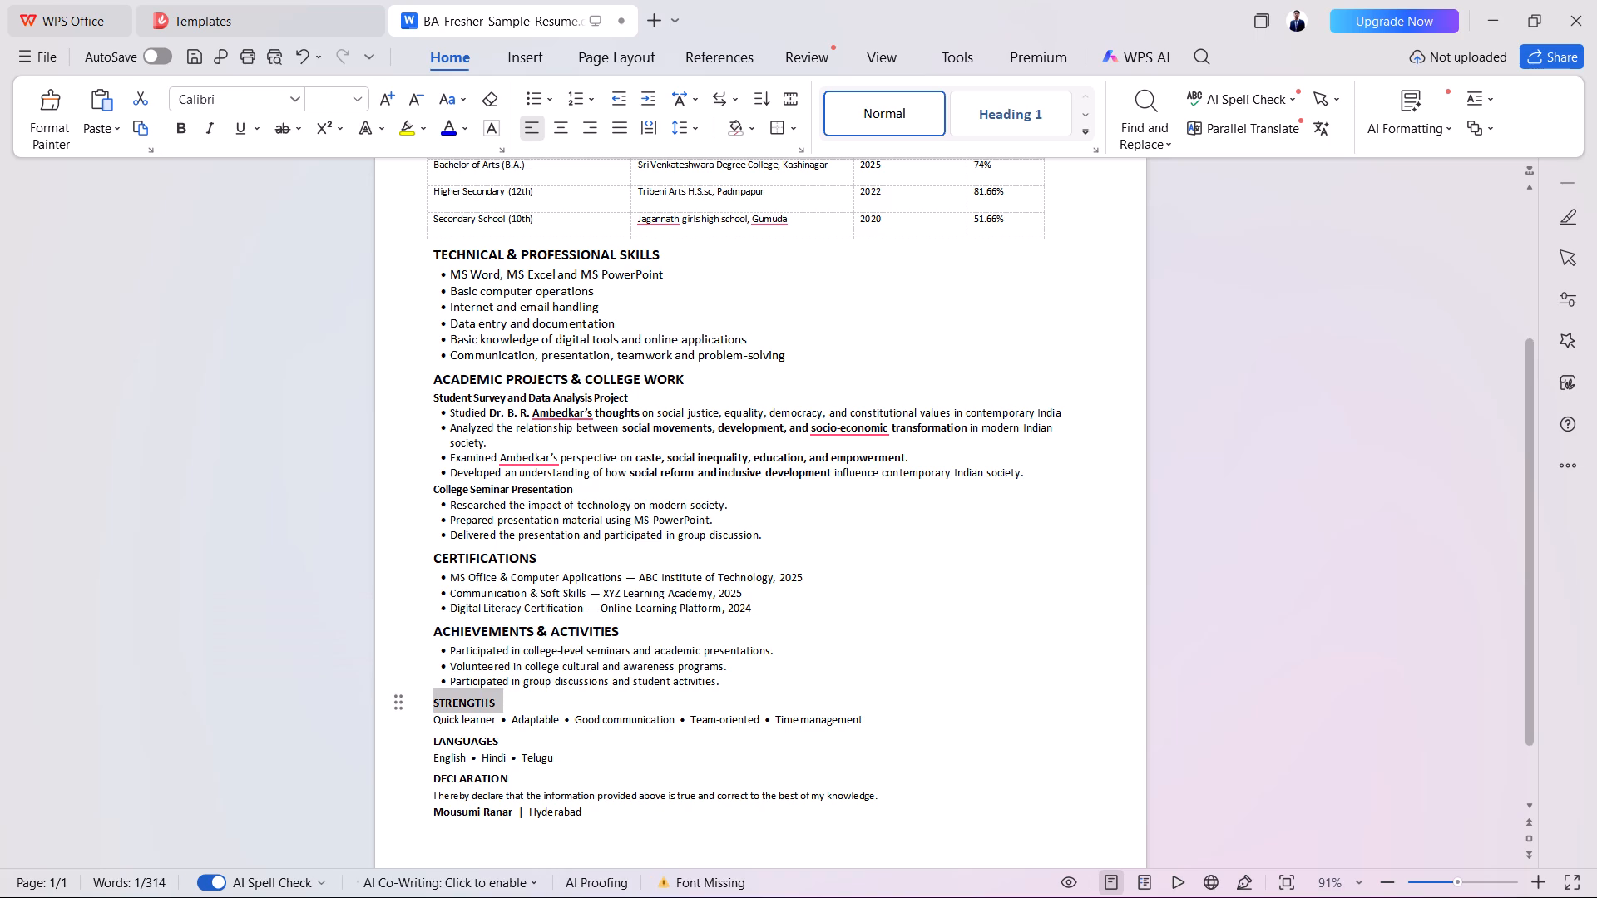
{"action": "left_click", "coordinate": [360, 98]}
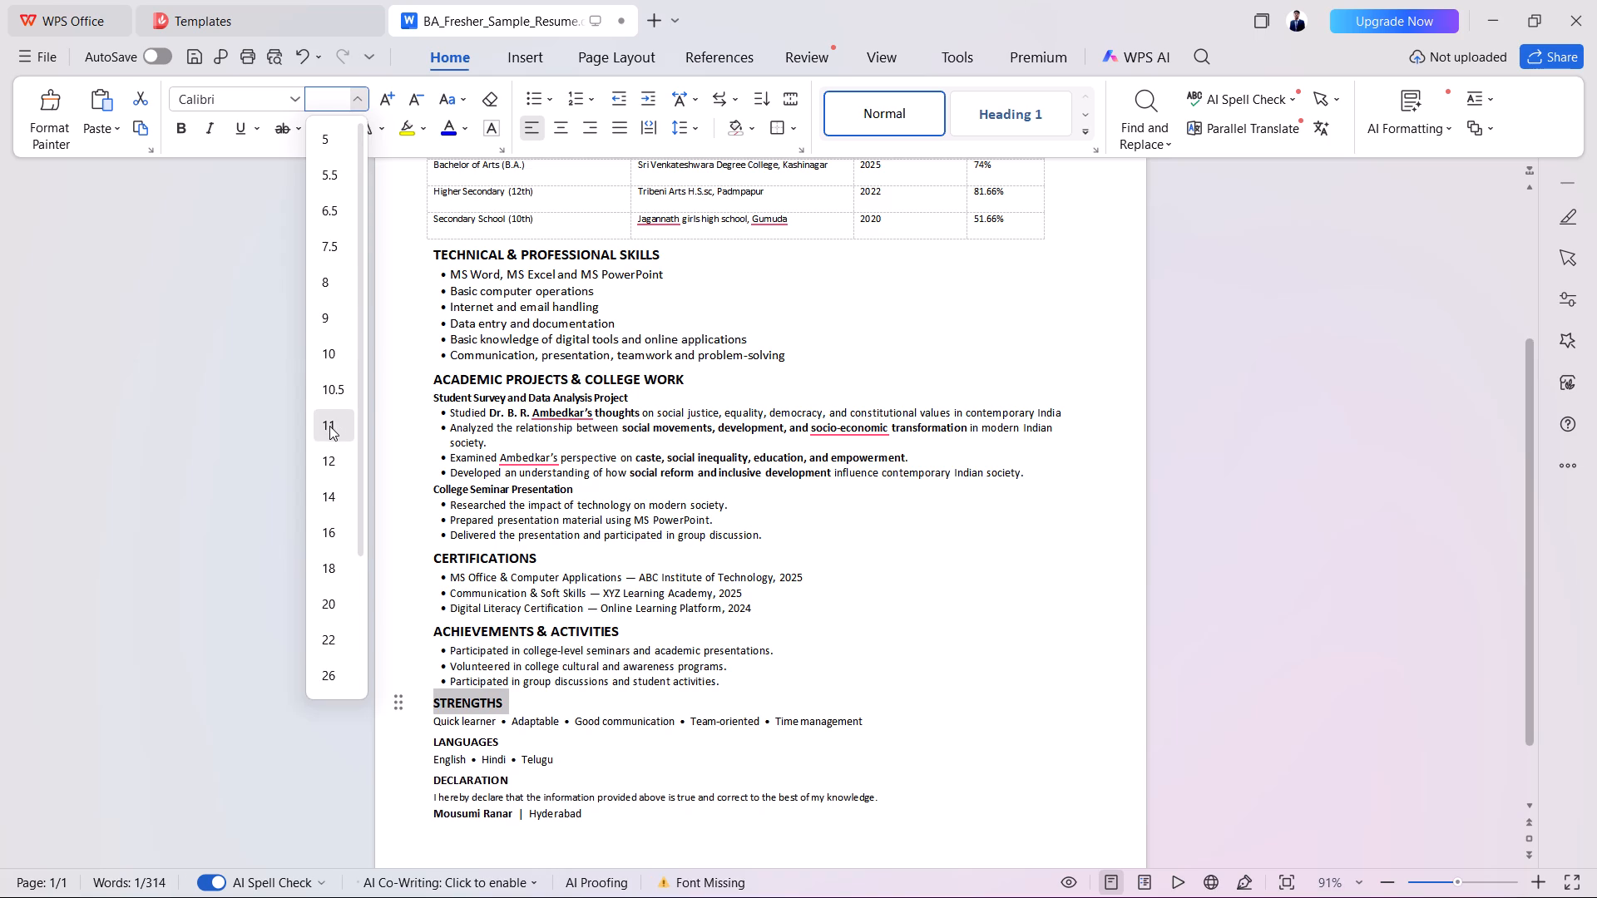
{"action": "left_click", "coordinate": [335, 461]}
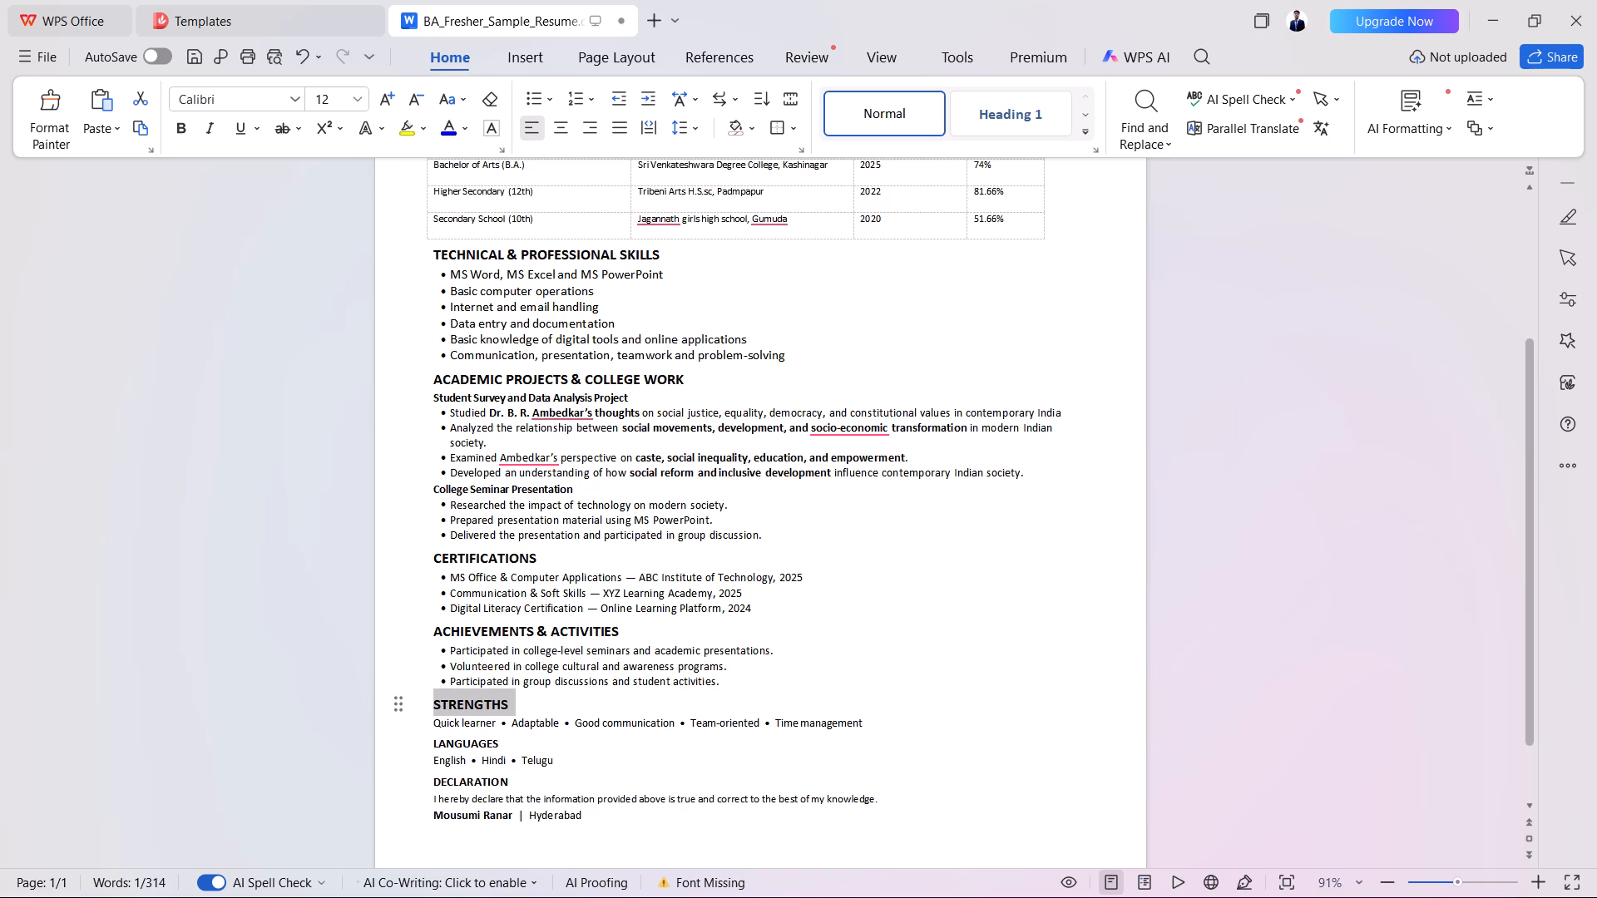
{"action": "left_click_drag", "start_coordinate": [501, 743], "coordinate": [436, 747]}
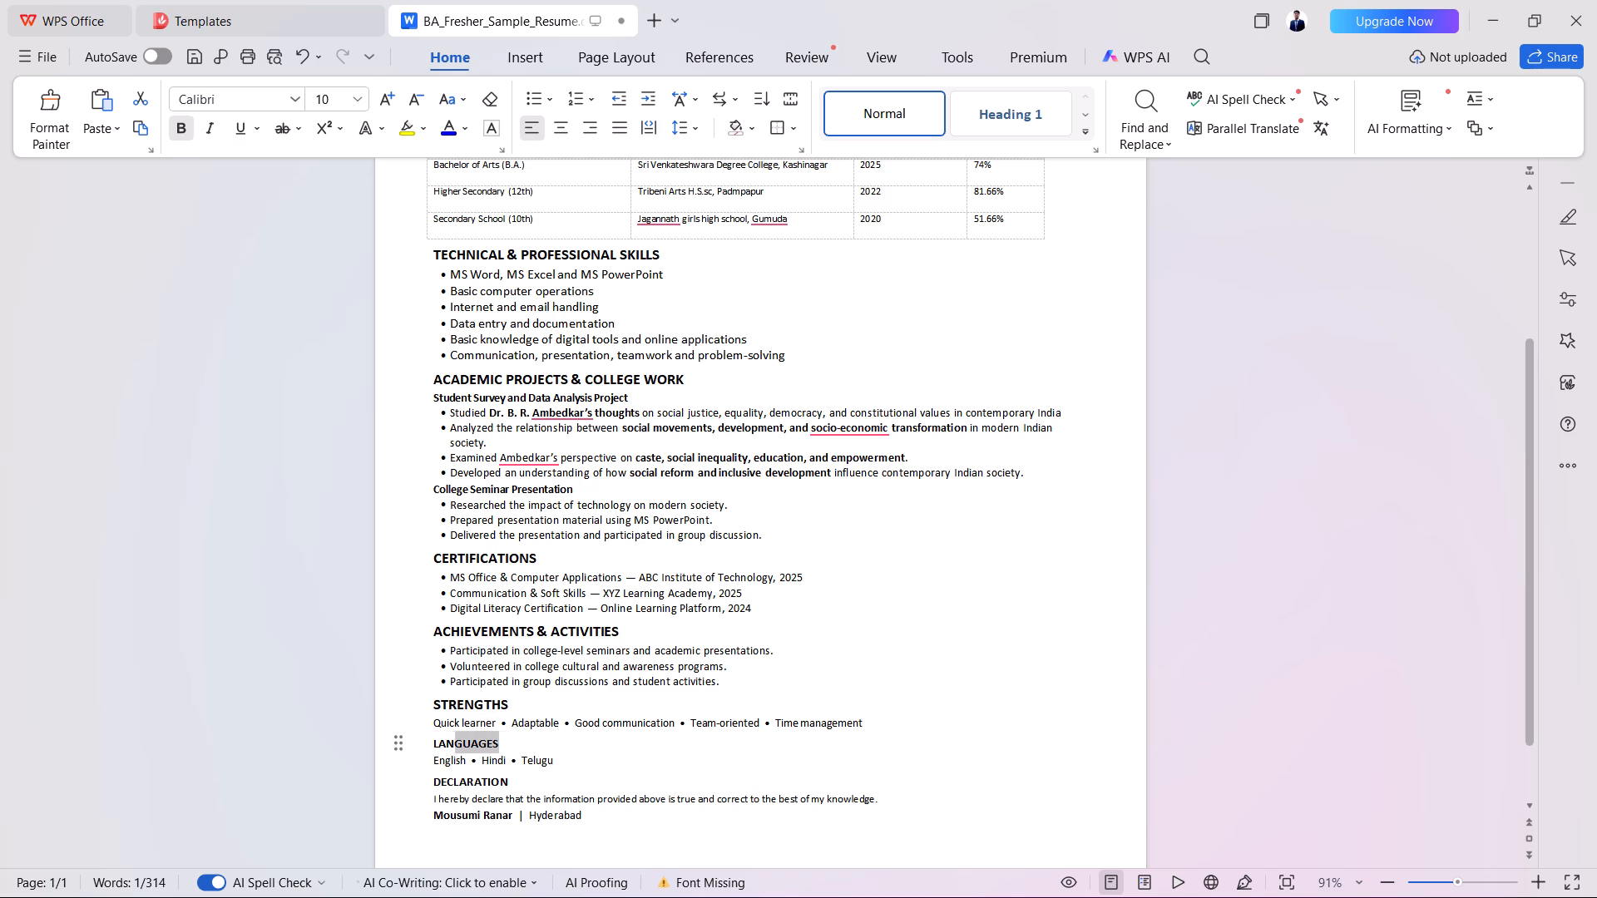
{"action": "left_click_drag", "start_coordinate": [436, 747], "coordinate": [422, 747]}
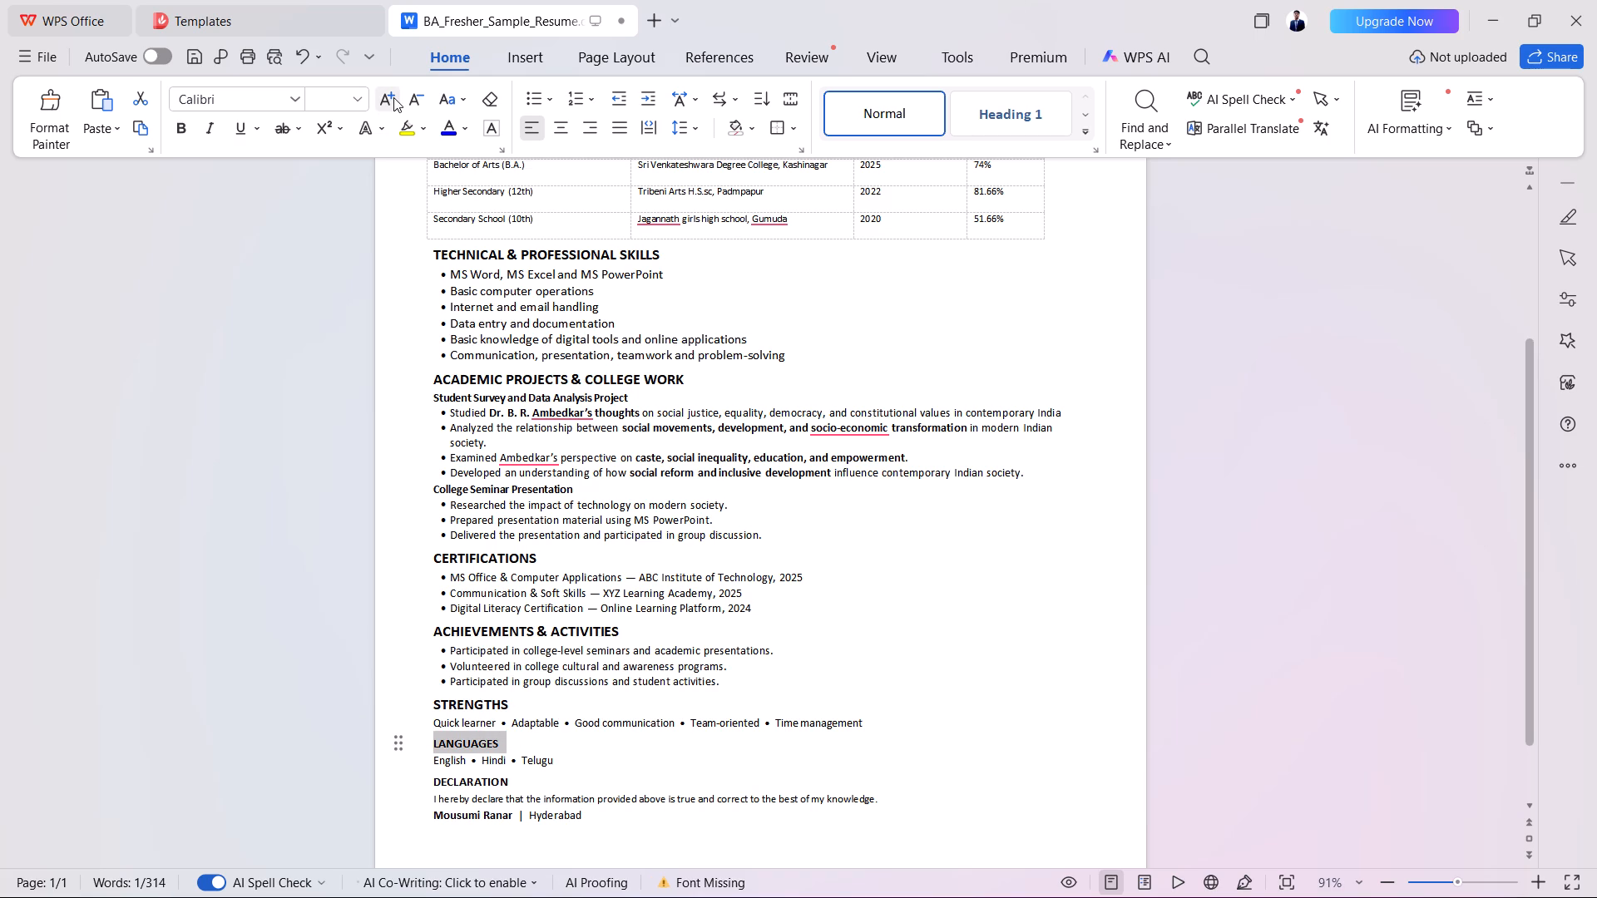
{"action": "double_click", "coordinate": [393, 97]}
{"action": "left_click", "coordinate": [358, 97]}
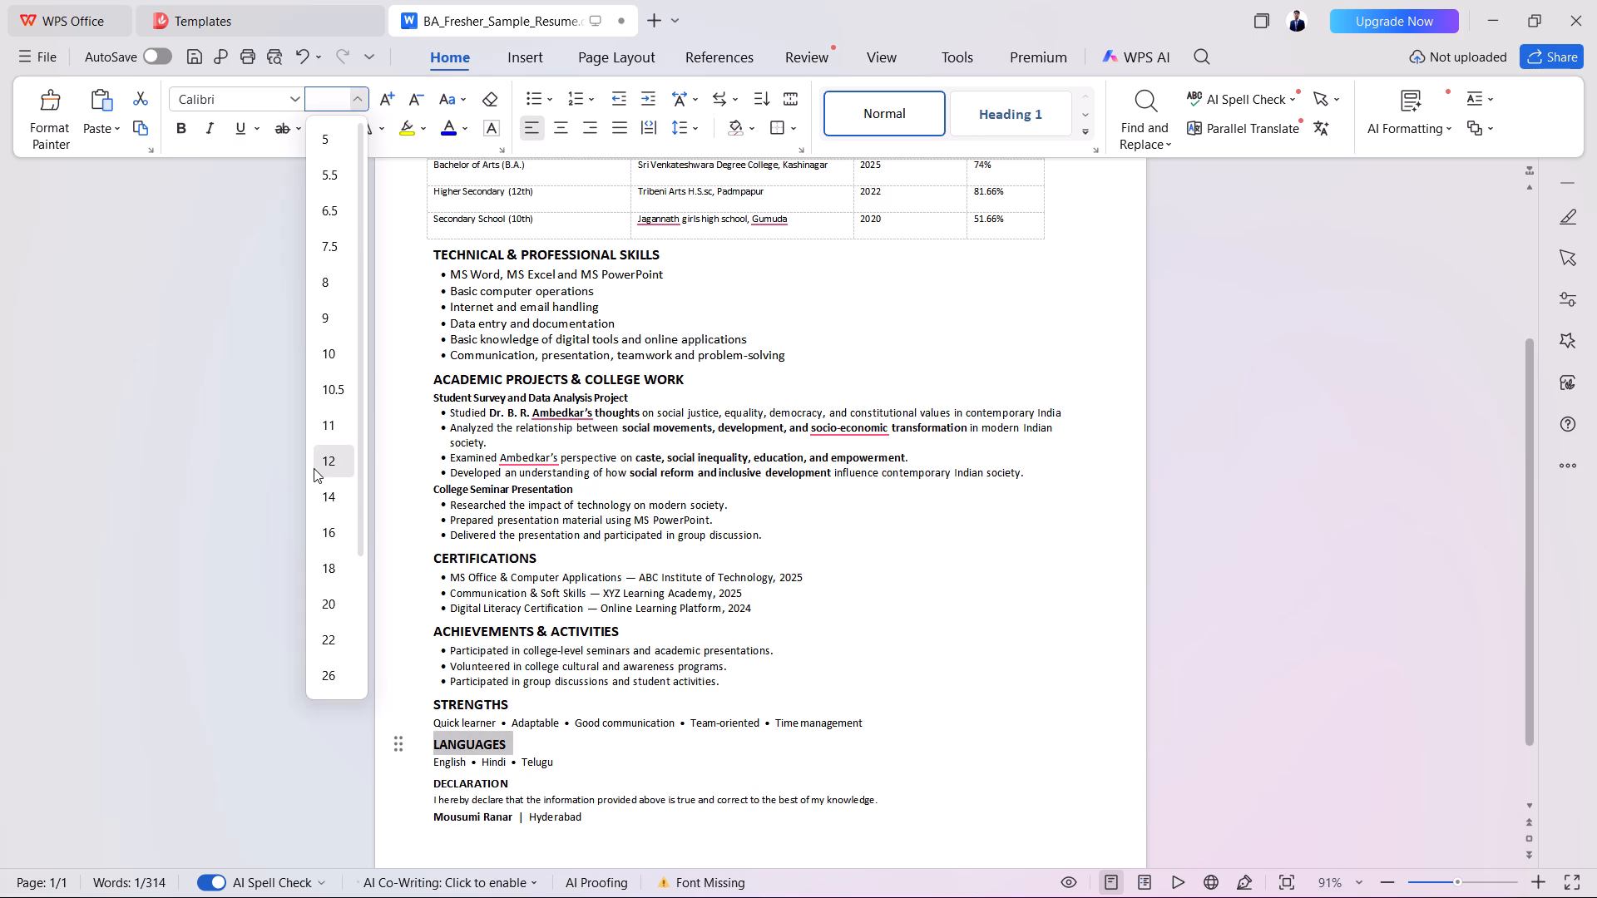
{"action": "left_click", "coordinate": [319, 468]}
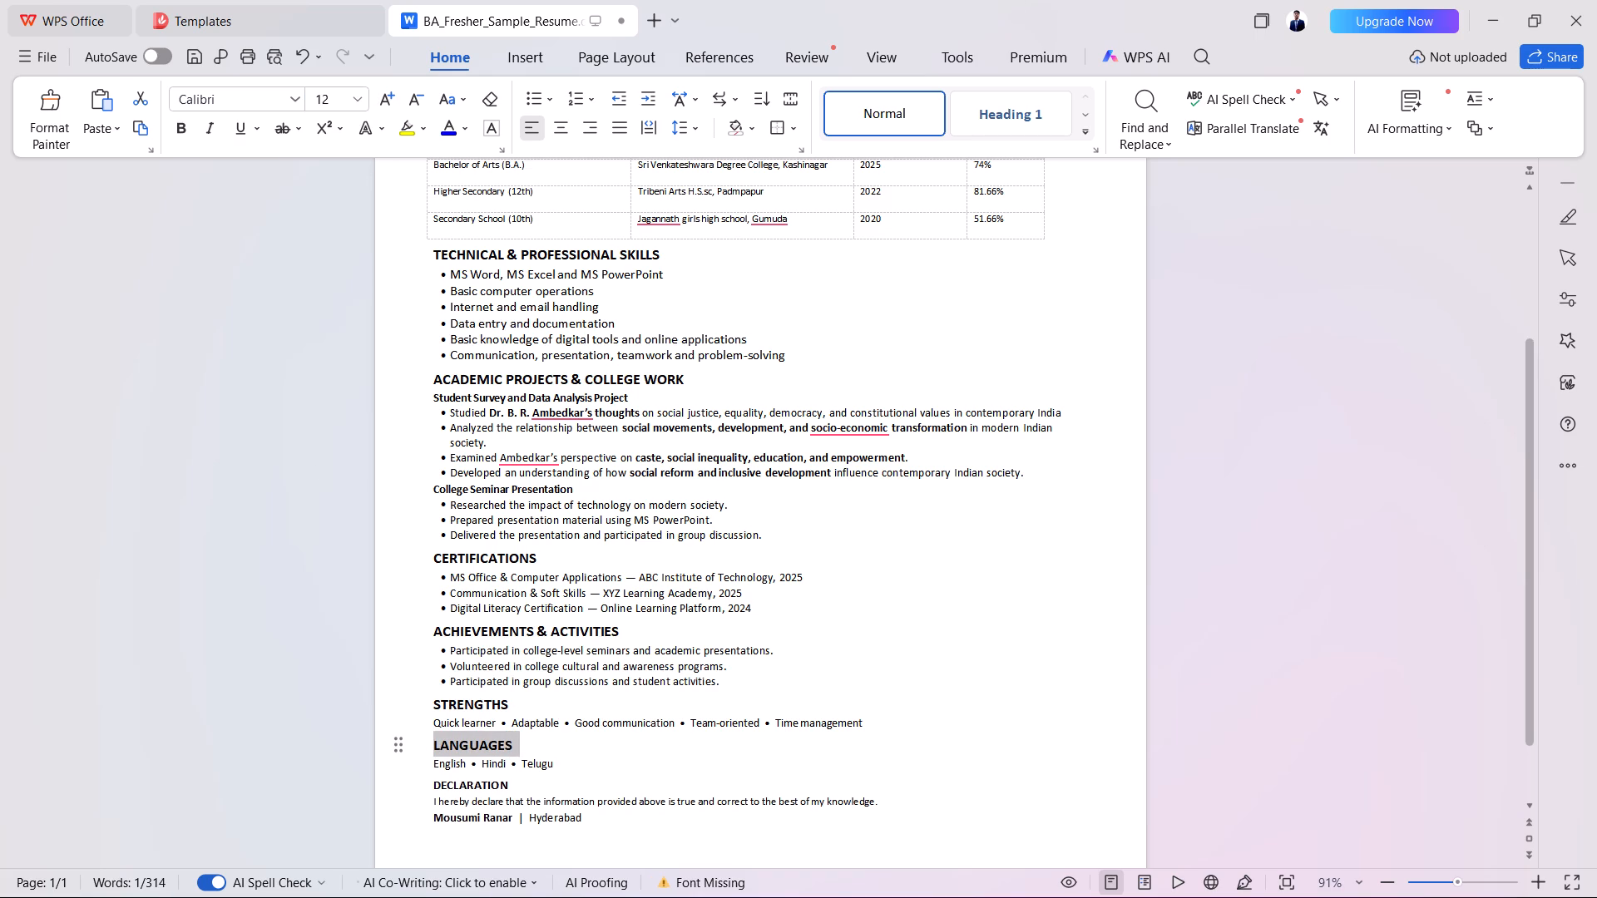
{"action": "left_click_drag", "start_coordinate": [505, 785], "coordinate": [402, 786]}
{"action": "left_click", "coordinate": [362, 94]}
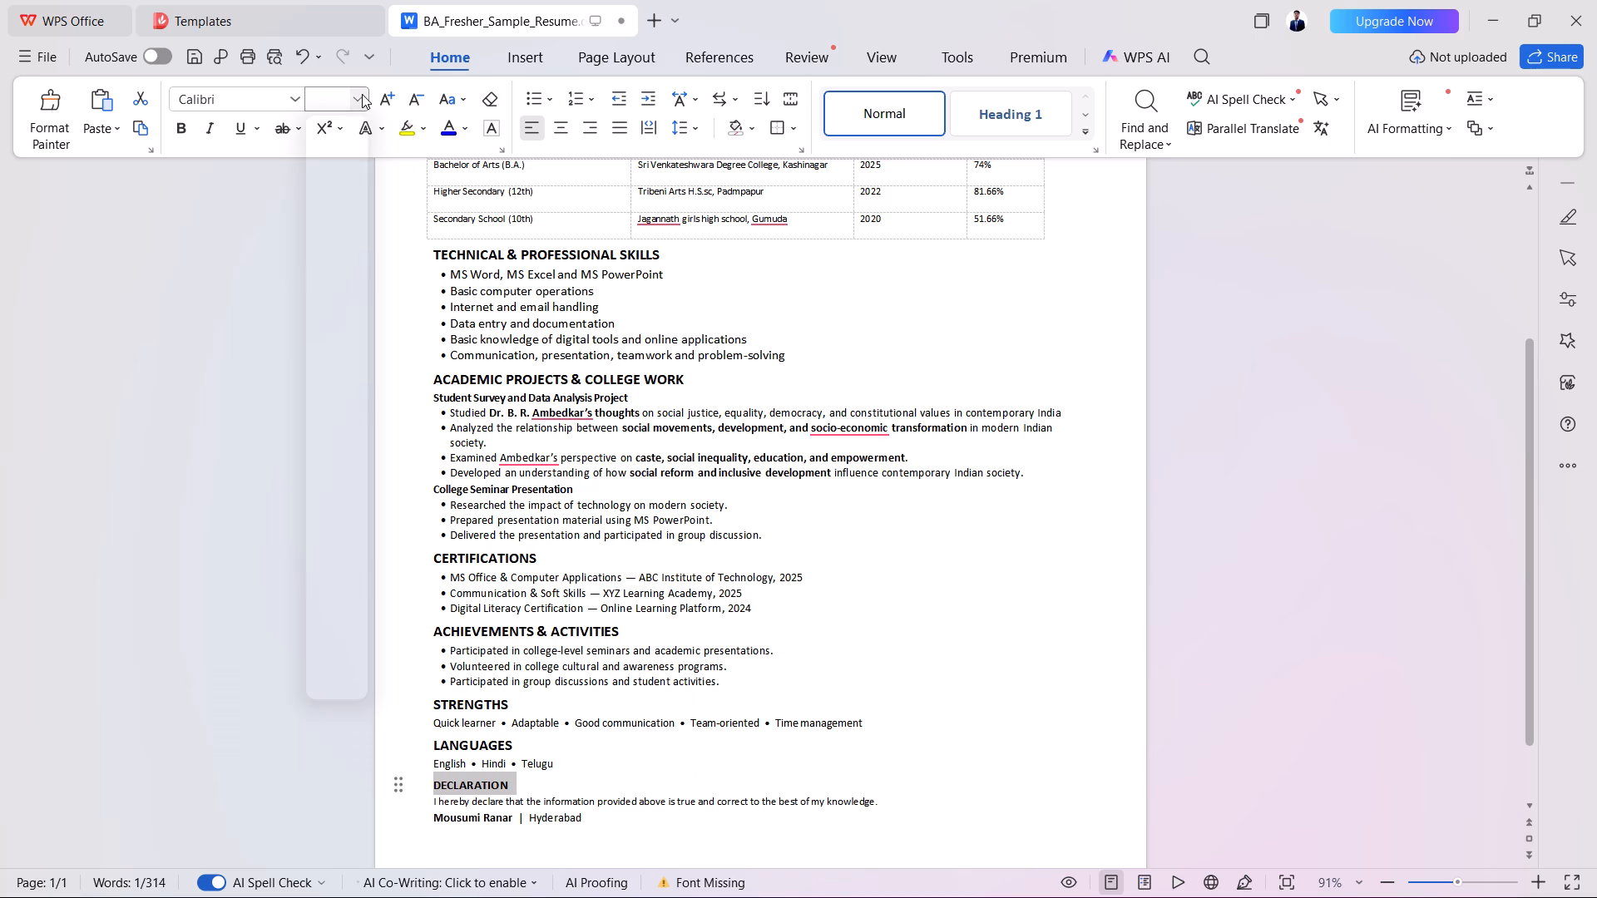
{"action": "left_click", "coordinate": [334, 466]}
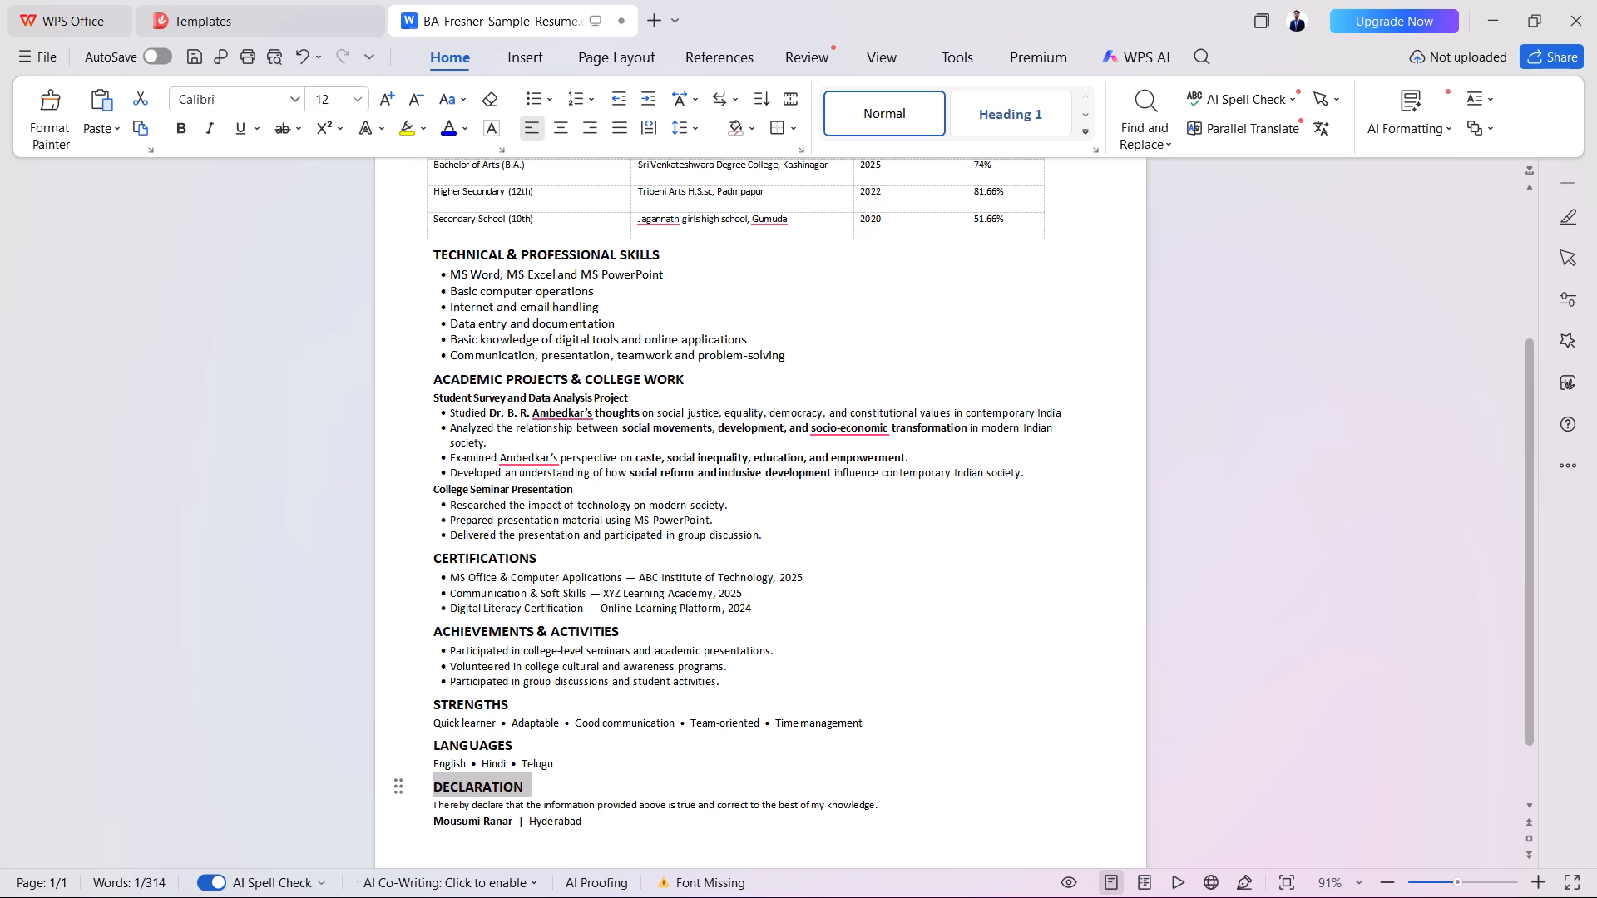
{"action": "left_click", "coordinate": [911, 586]}
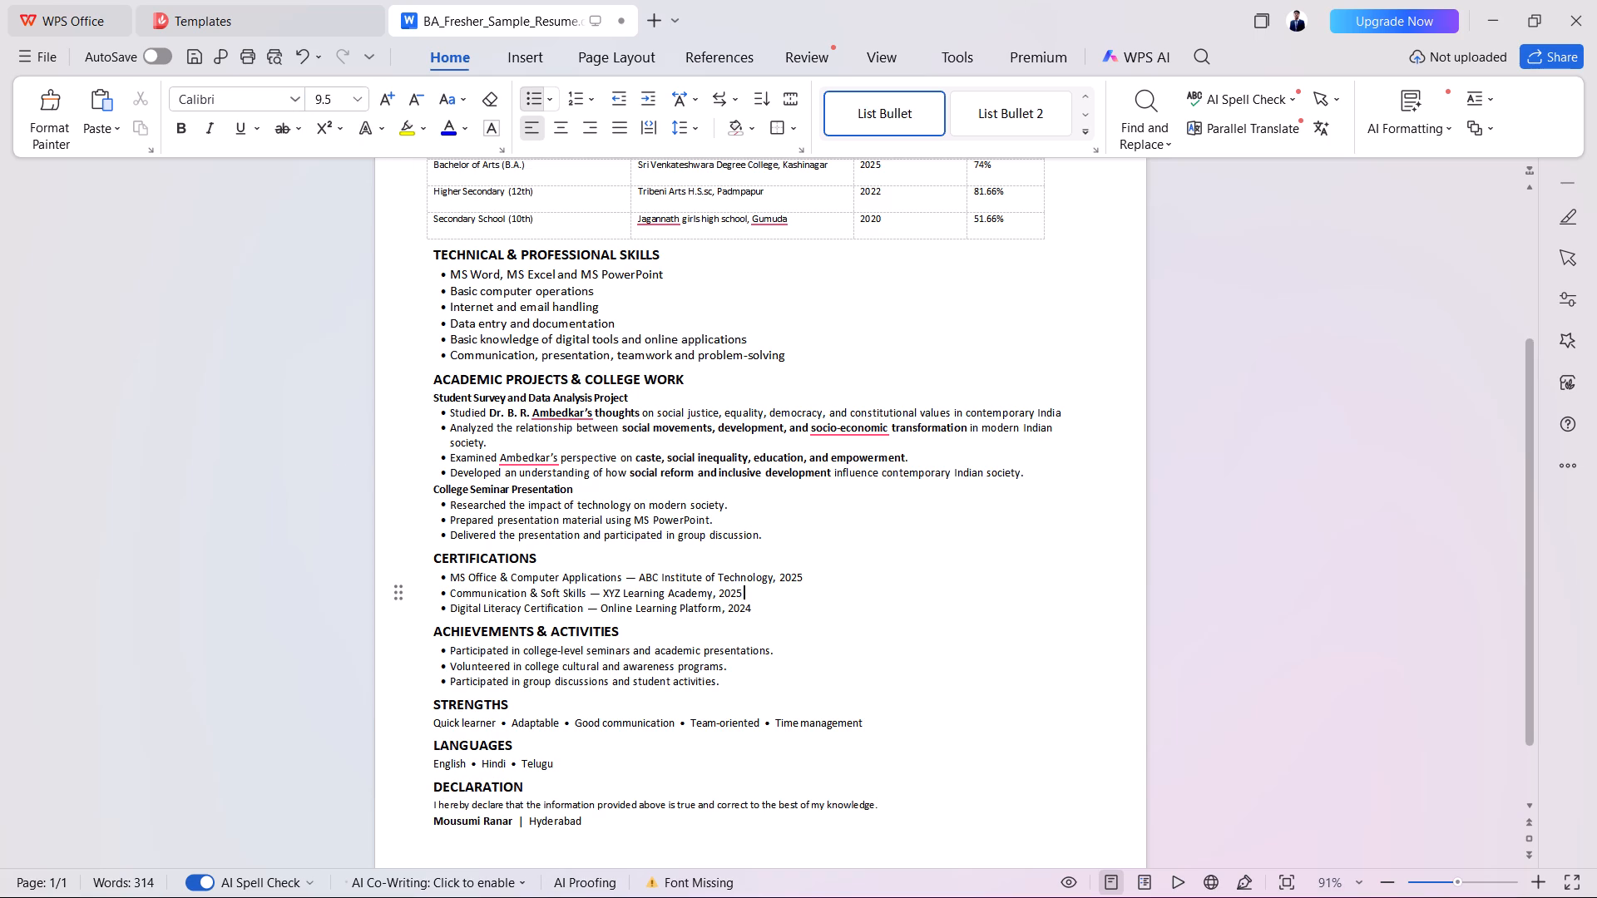
Set the four Ambedkar bullets under Student Survey and Data Analysis Project to font size 10.5.
{"action": "left_click_drag", "start_coordinate": [1035, 476], "coordinate": [433, 419]}
{"action": "left_click", "coordinate": [359, 105]}
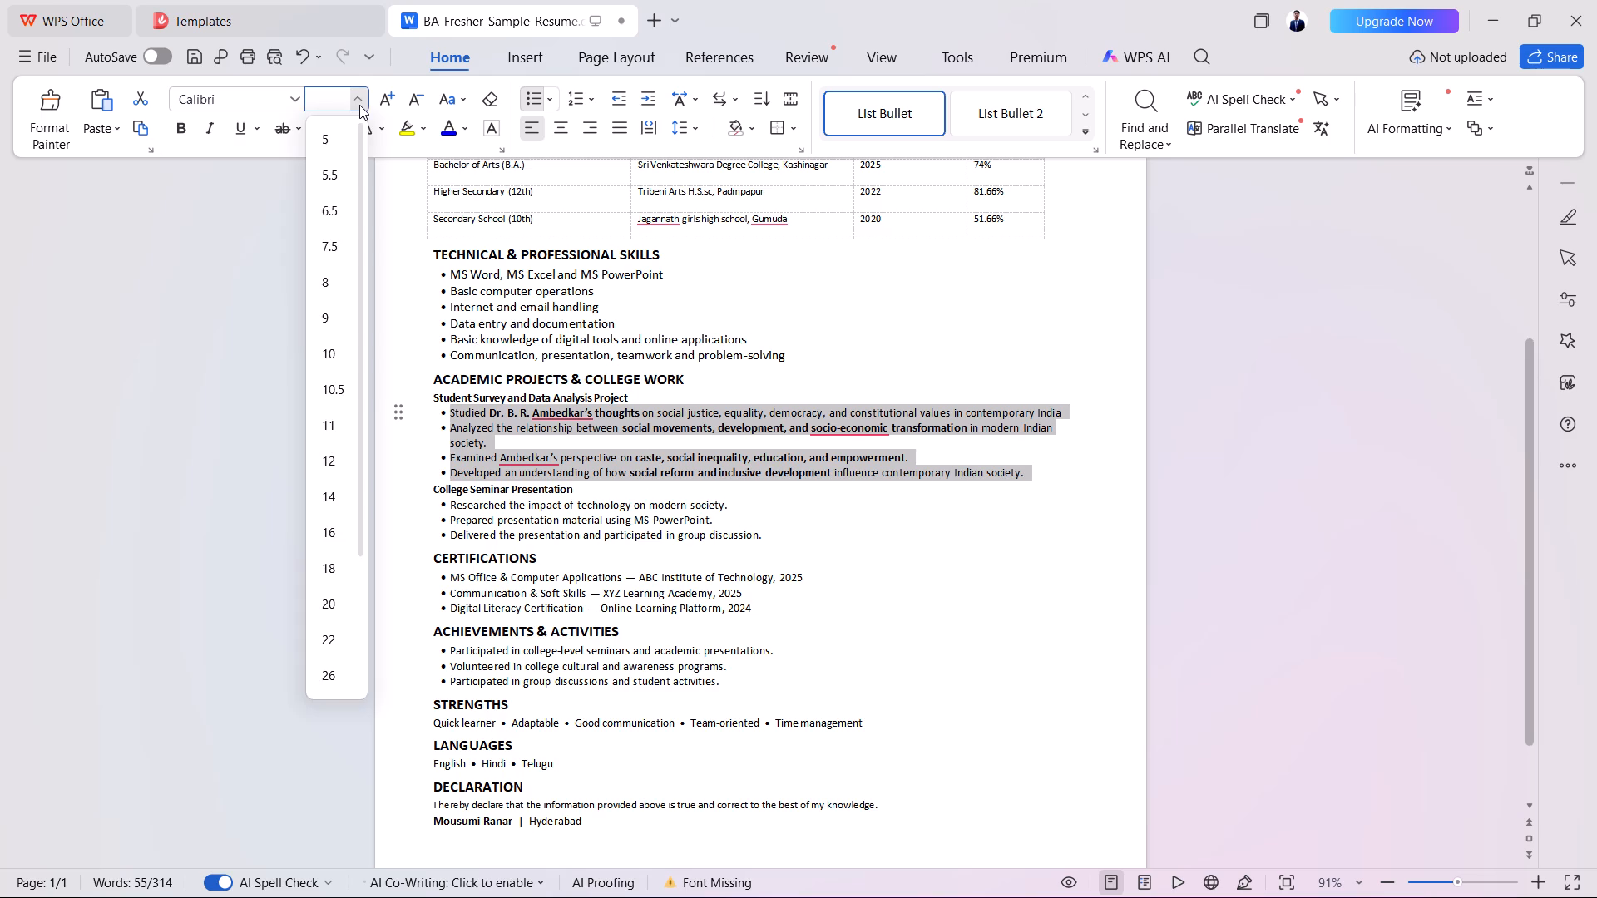
{"action": "left_click", "coordinate": [332, 391]}
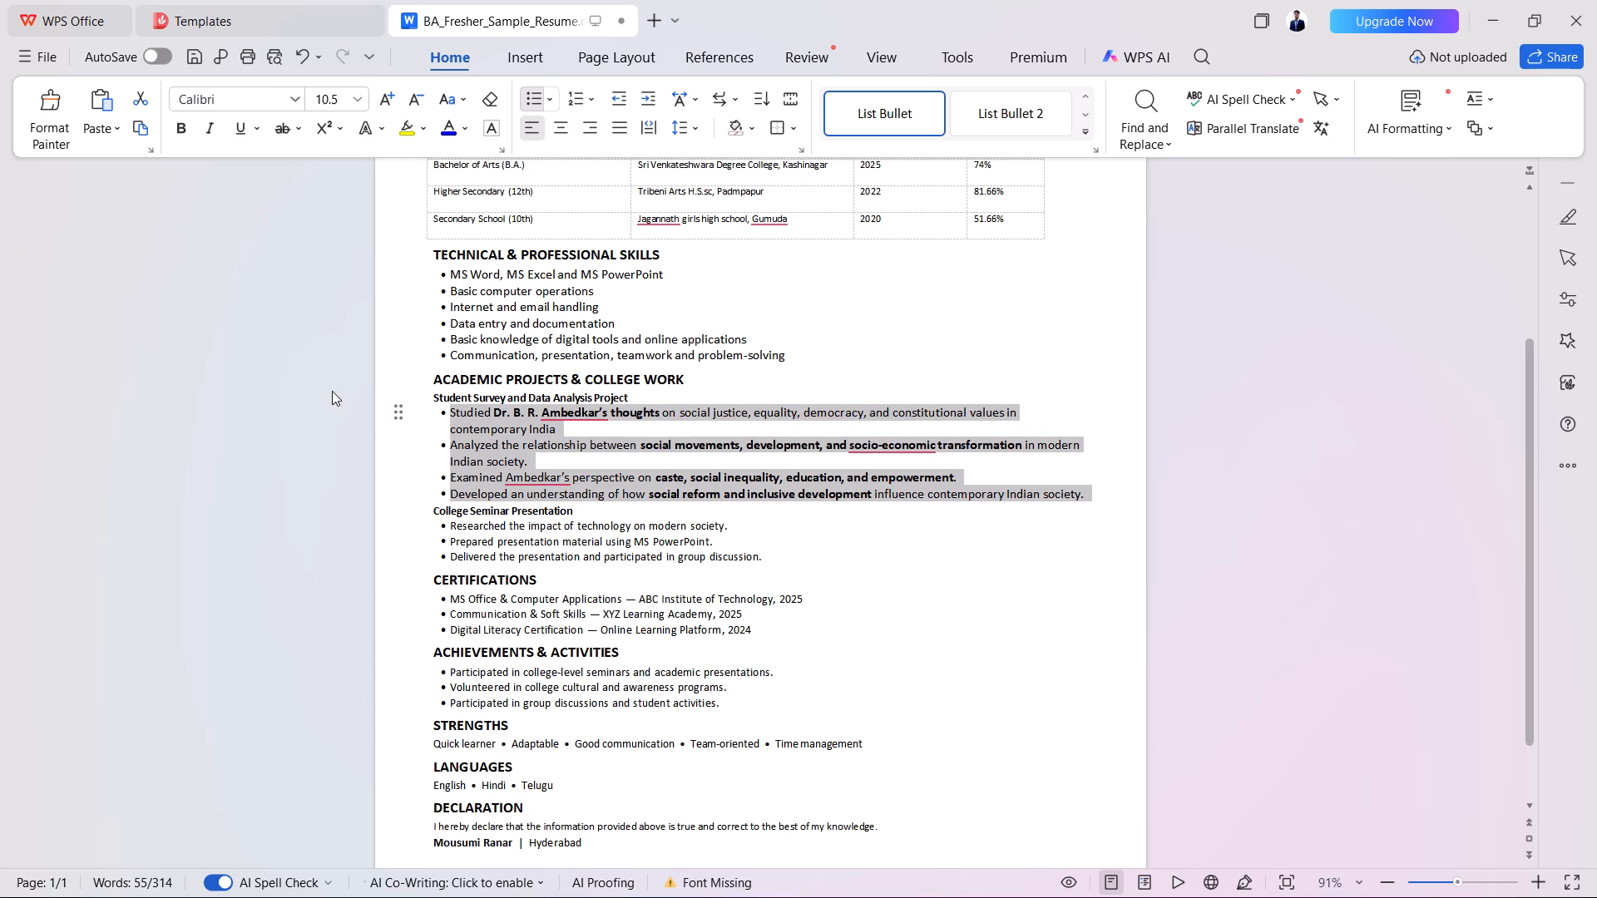
{"action": "left_click", "coordinate": [812, 546]}
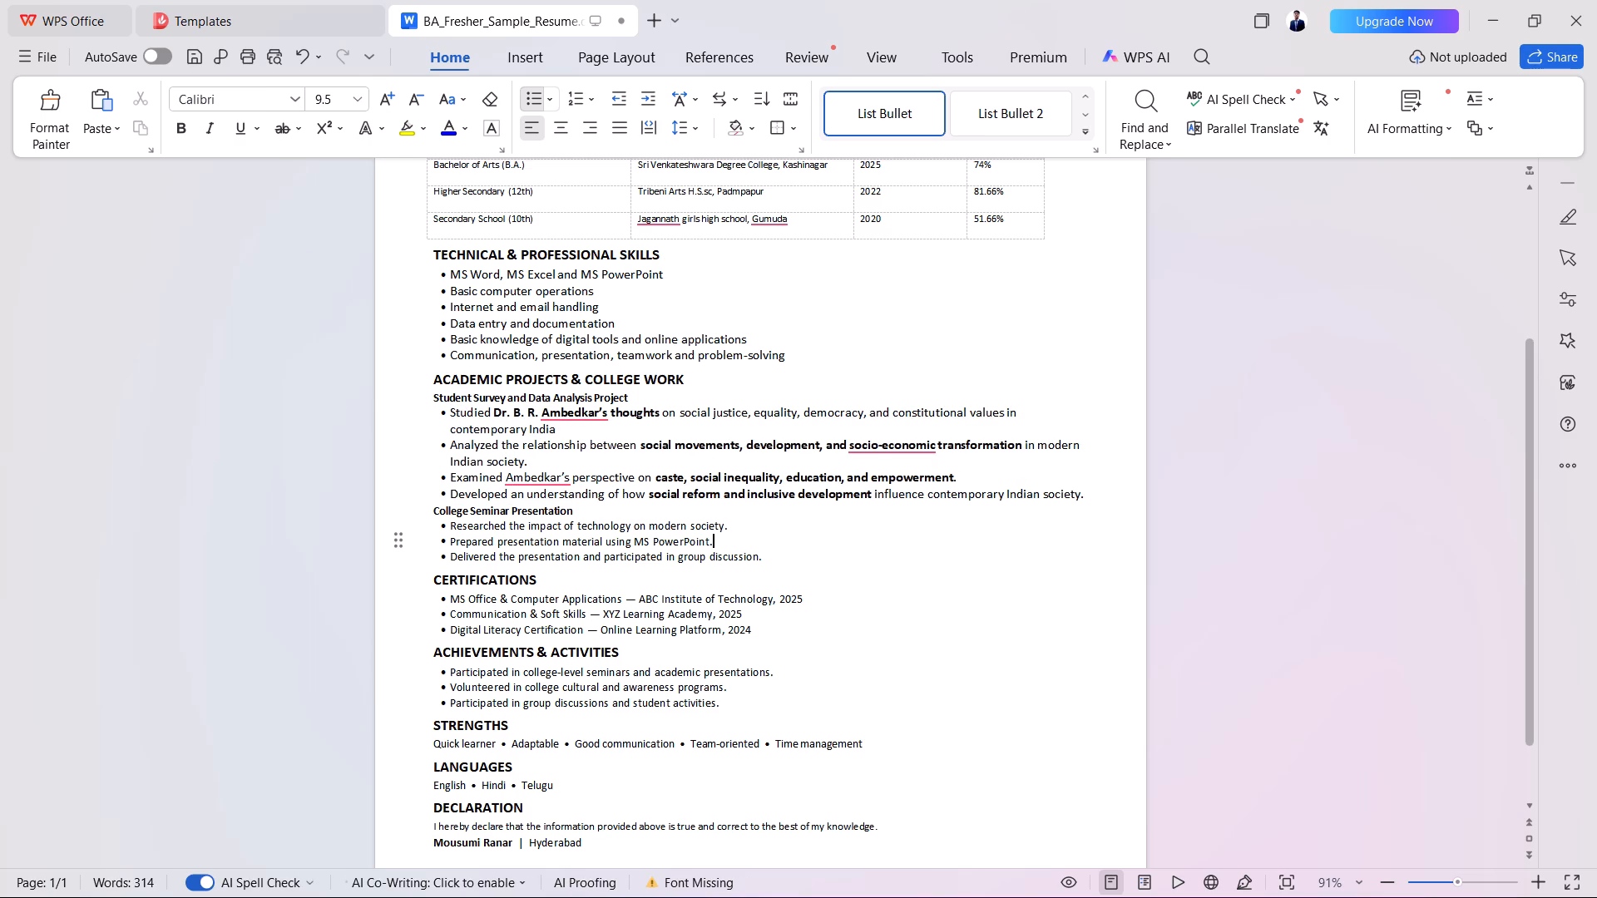
Delete the College Seminar Presentation subheading together with its three bullets.
{"action": "left_click_drag", "start_coordinate": [777, 561], "coordinate": [401, 514]}
{"action": "key", "text": "BackSpace"}
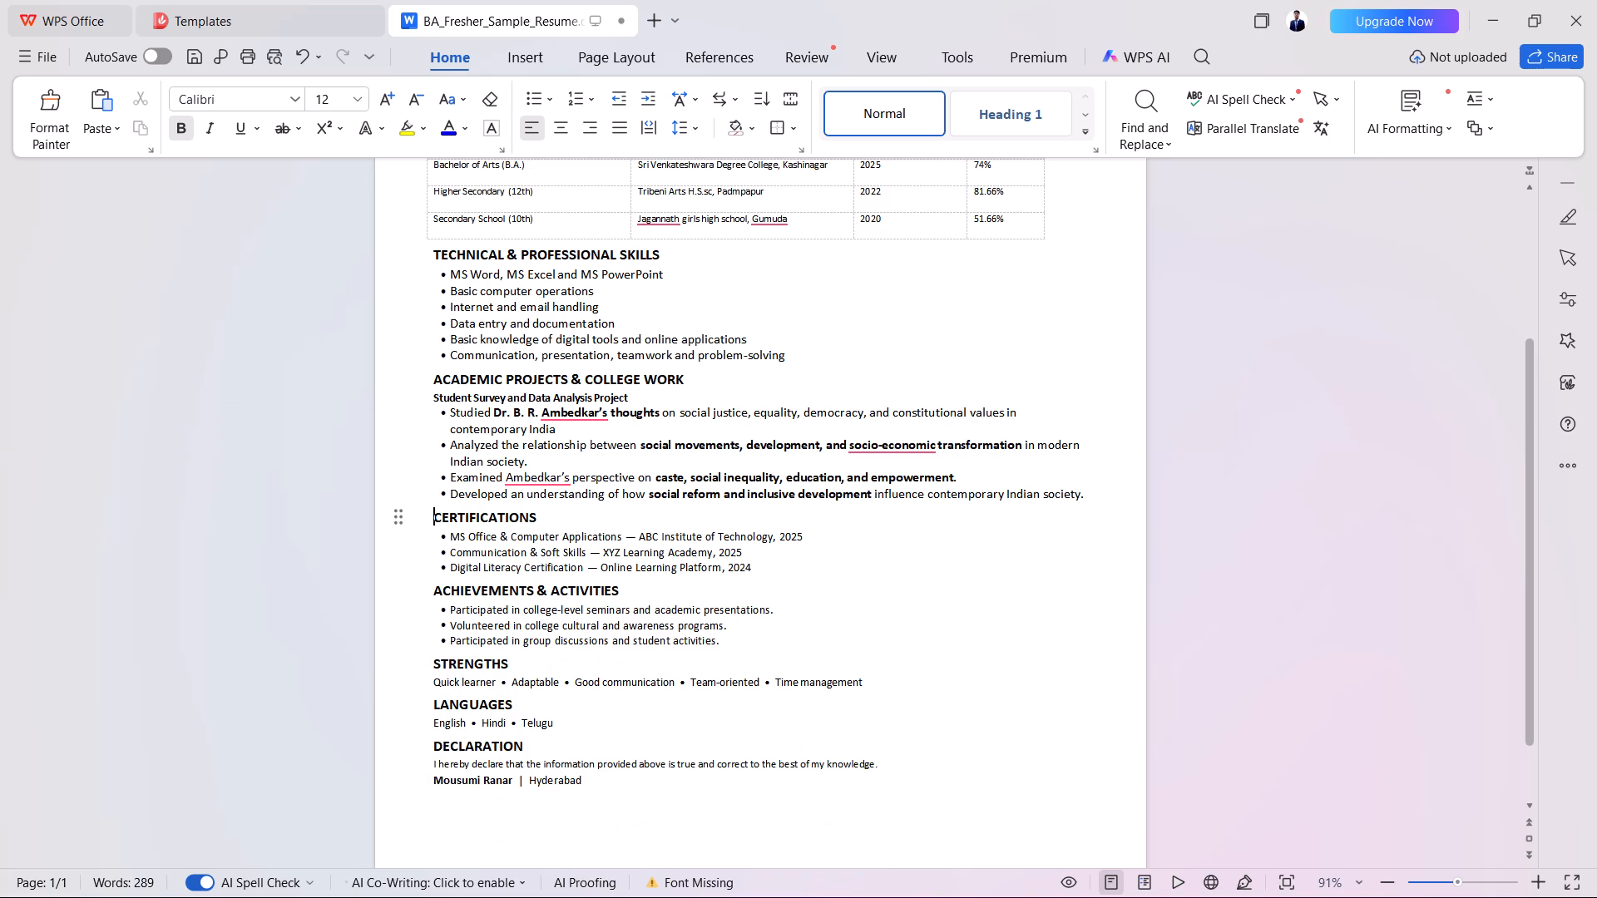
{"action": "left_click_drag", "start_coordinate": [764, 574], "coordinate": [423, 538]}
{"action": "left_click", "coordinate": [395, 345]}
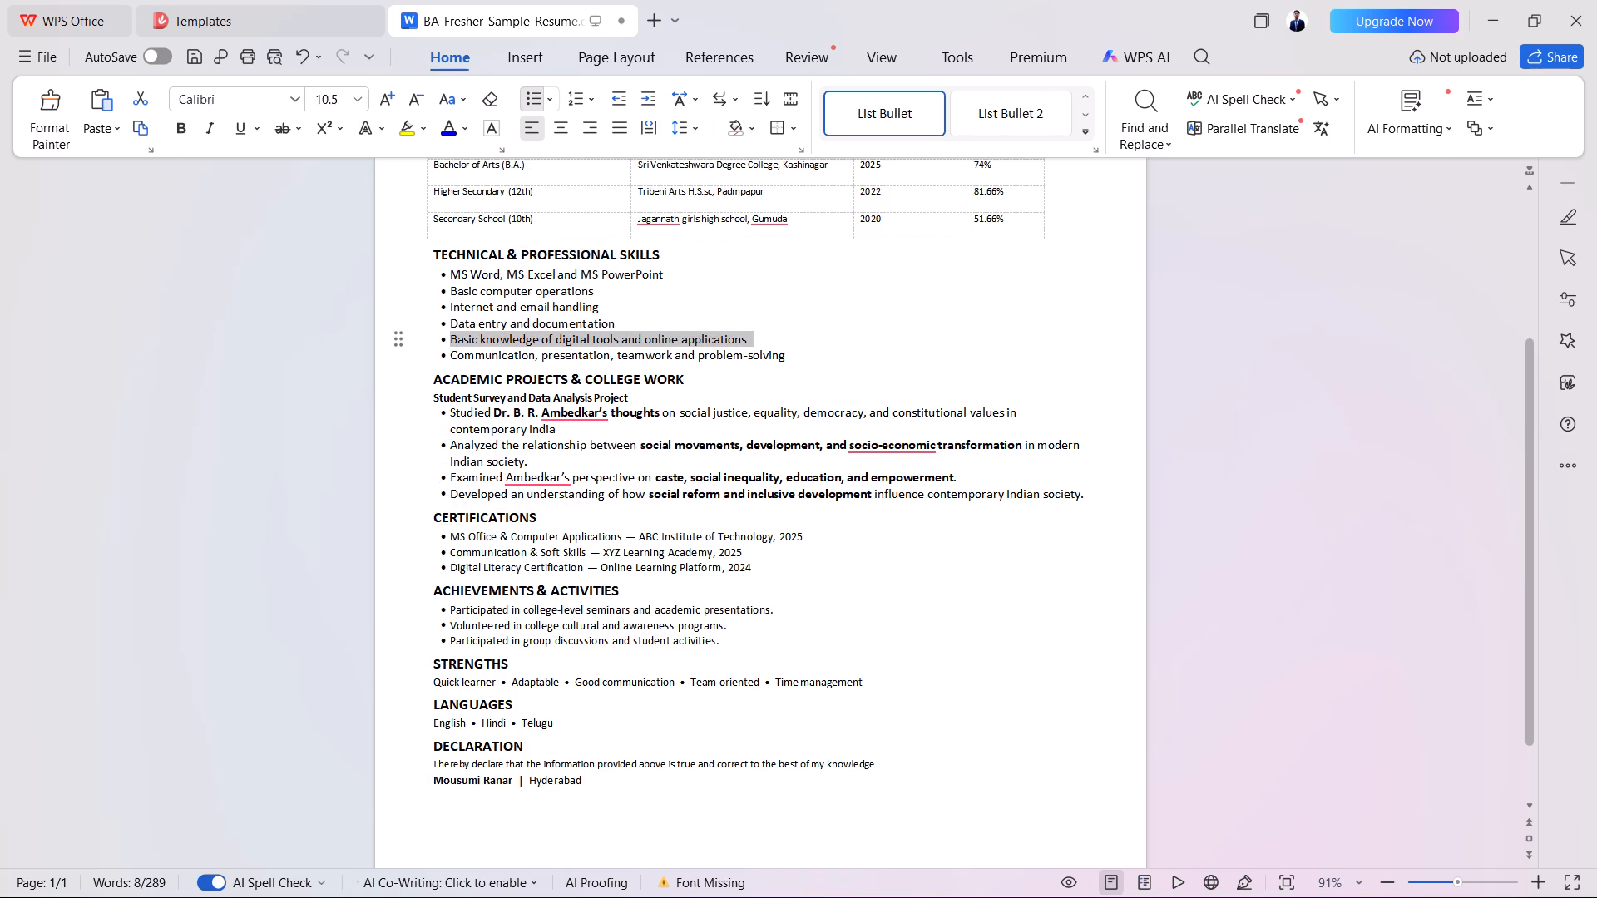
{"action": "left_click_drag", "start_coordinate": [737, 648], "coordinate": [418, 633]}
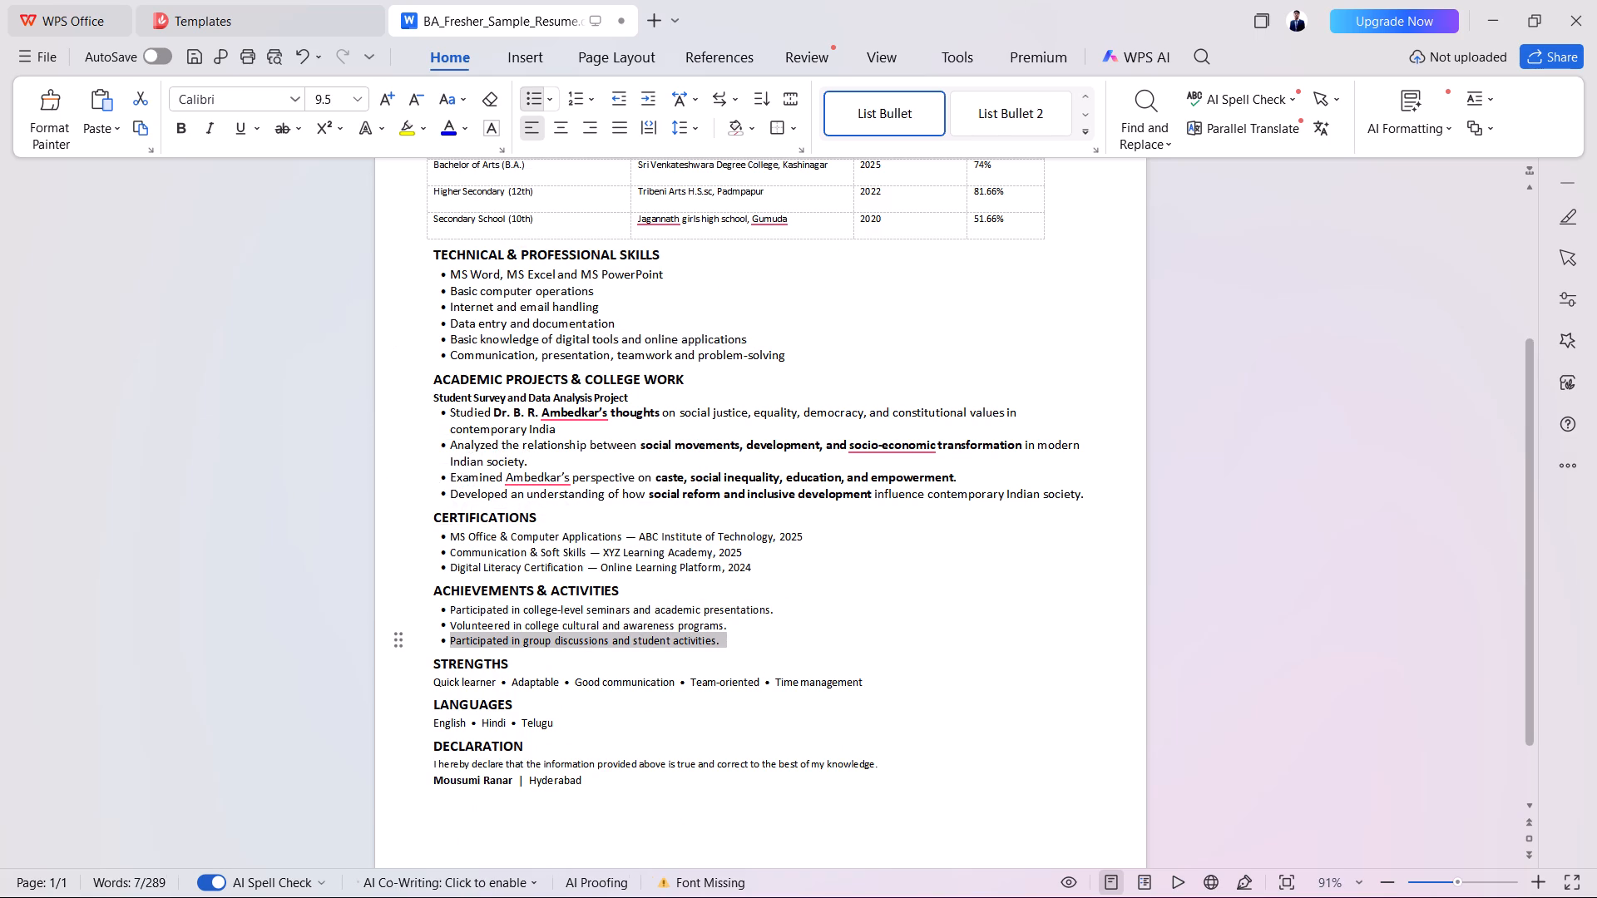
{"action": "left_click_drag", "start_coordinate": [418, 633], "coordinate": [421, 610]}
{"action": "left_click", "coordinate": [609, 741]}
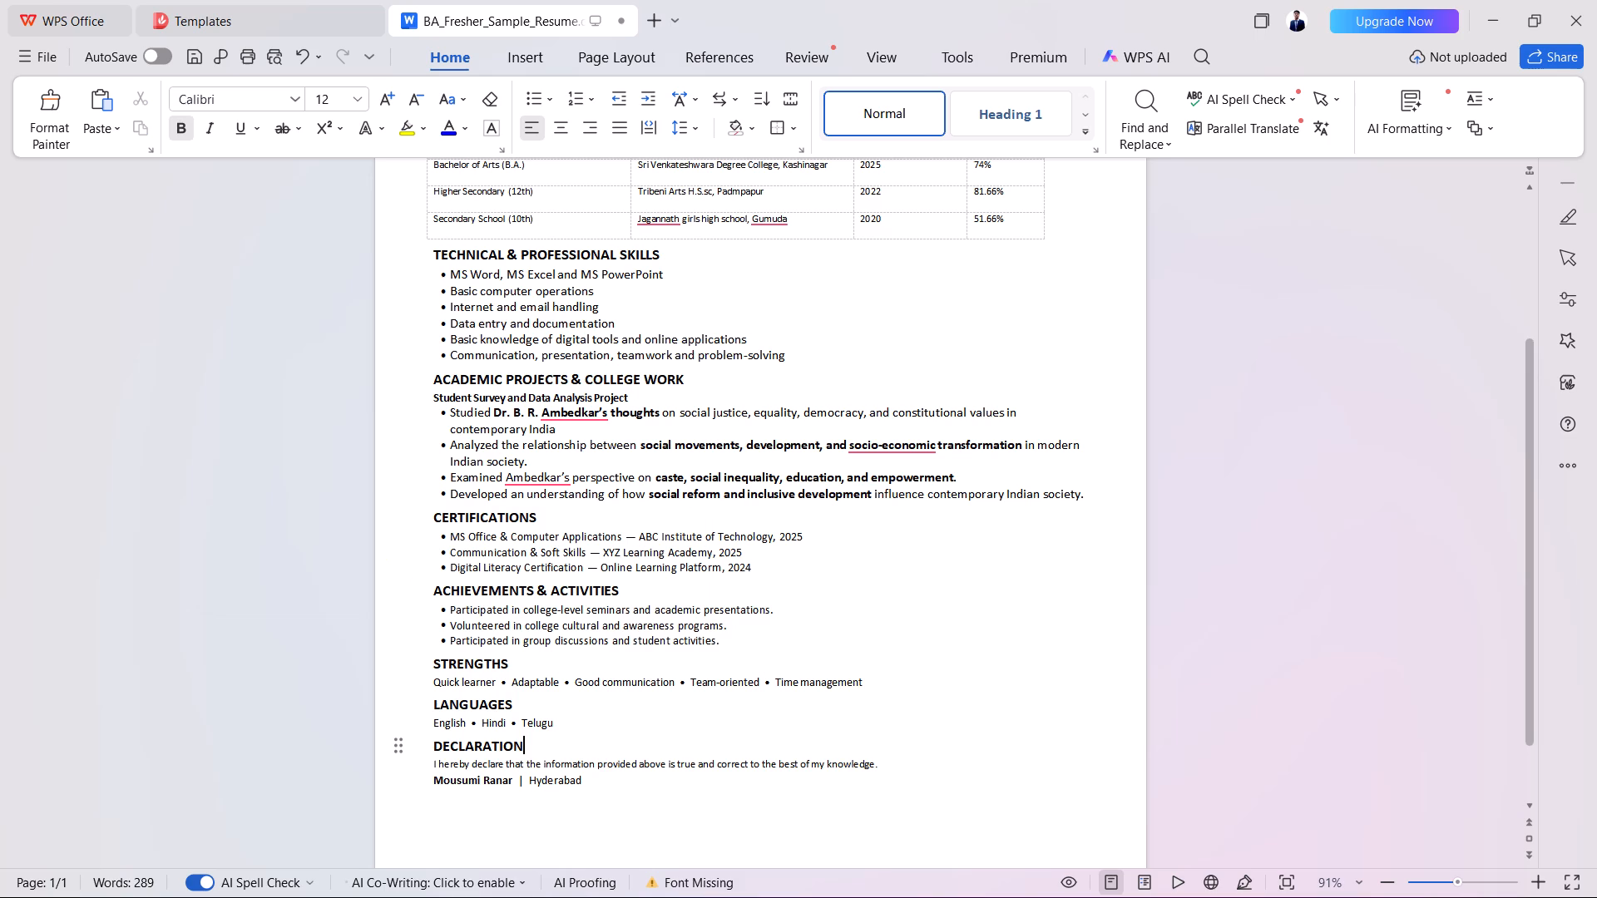
Set the text lines under Strengths and Languages to font size 10.5.
{"action": "left_click_drag", "start_coordinate": [878, 686], "coordinate": [428, 684]}
{"action": "left_click", "coordinate": [362, 99]}
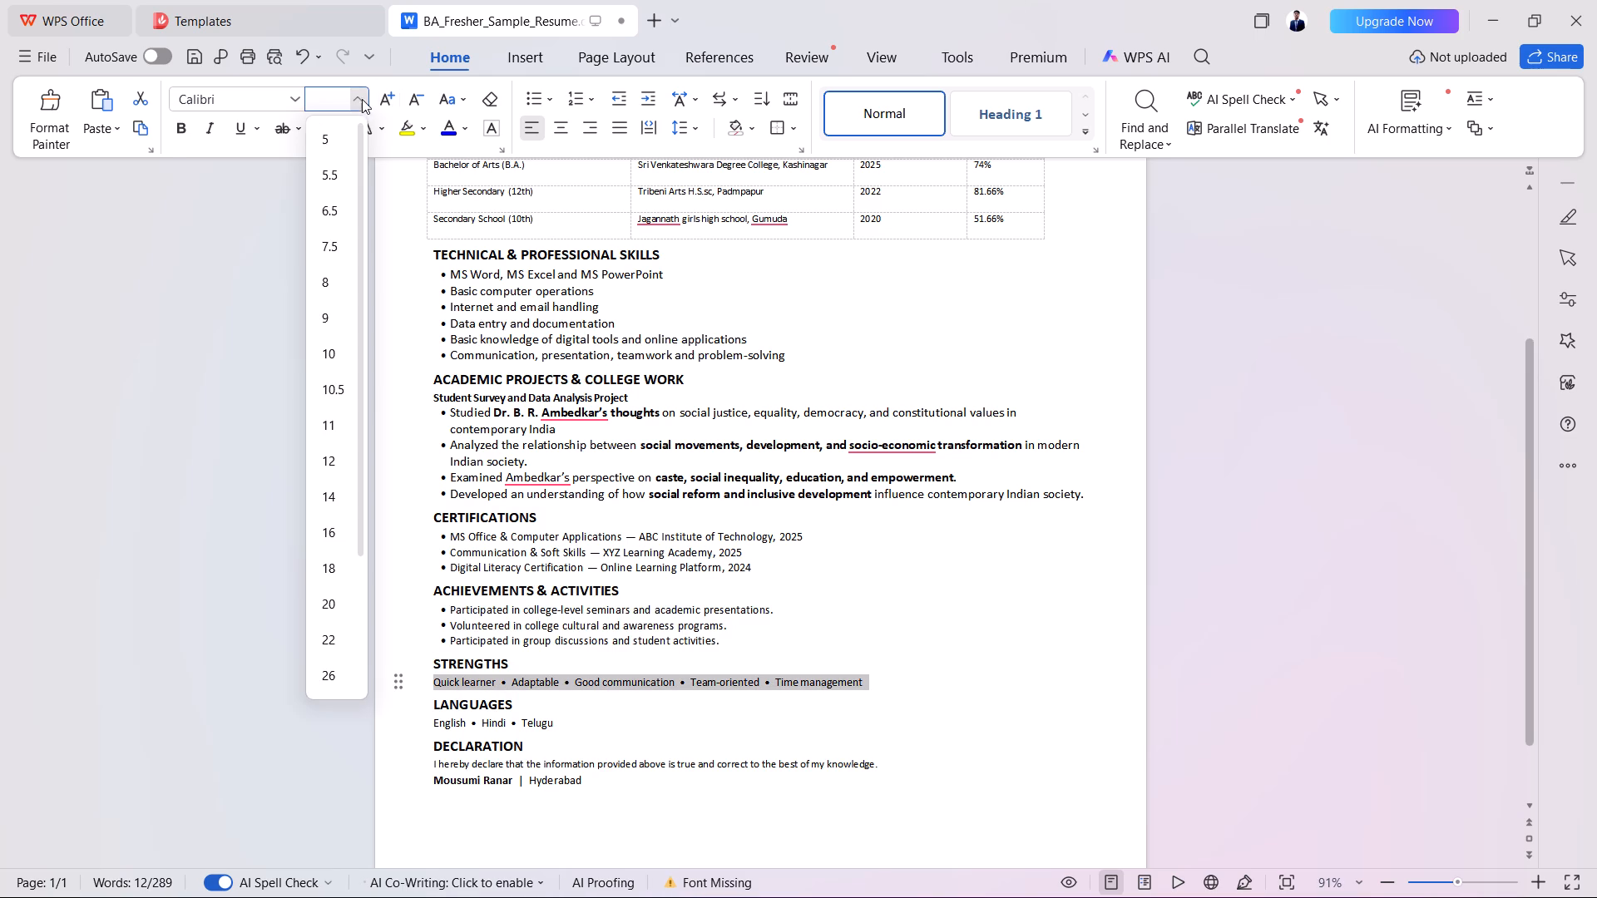
{"action": "left_click", "coordinate": [330, 398]}
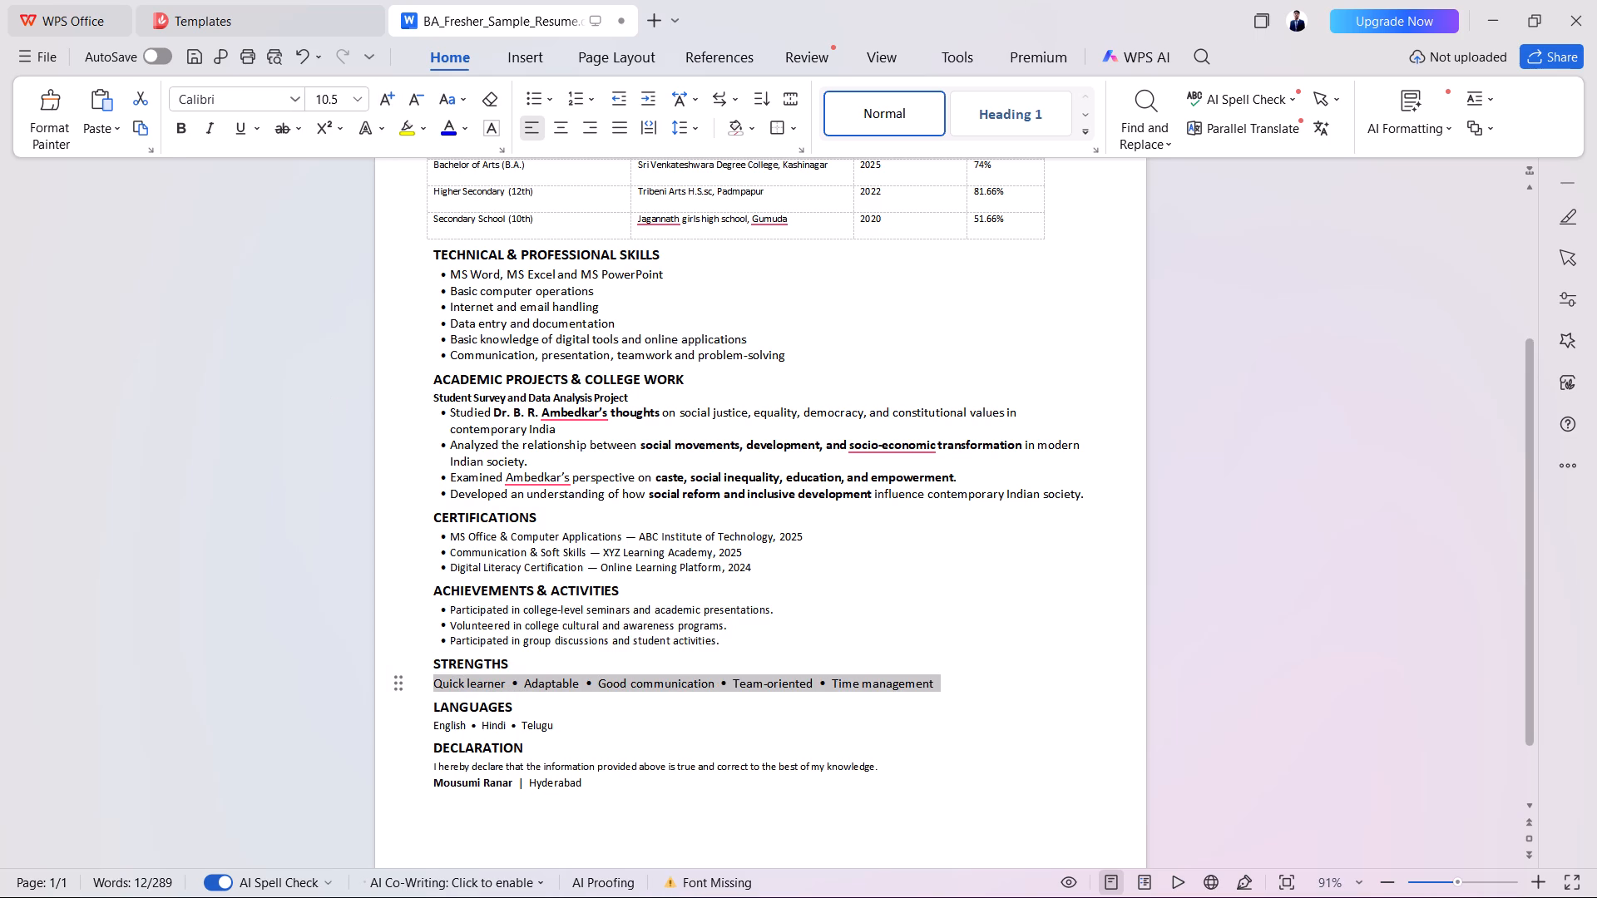
{"action": "left_click_drag", "start_coordinate": [553, 733], "coordinate": [393, 723]}
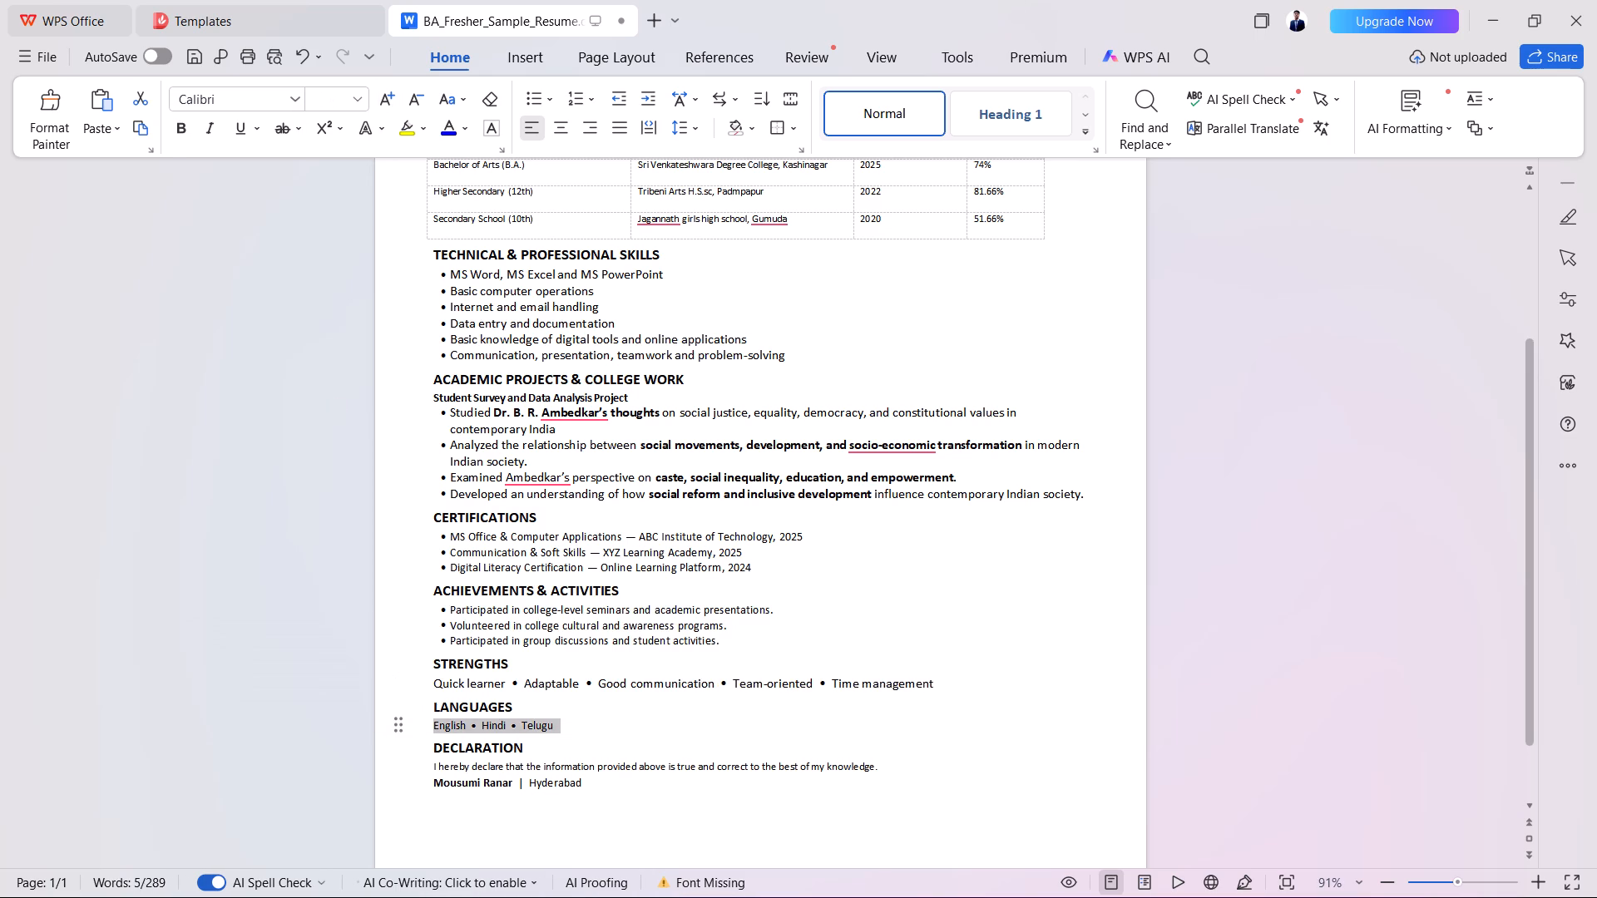
{"action": "left_click", "coordinate": [357, 100]}
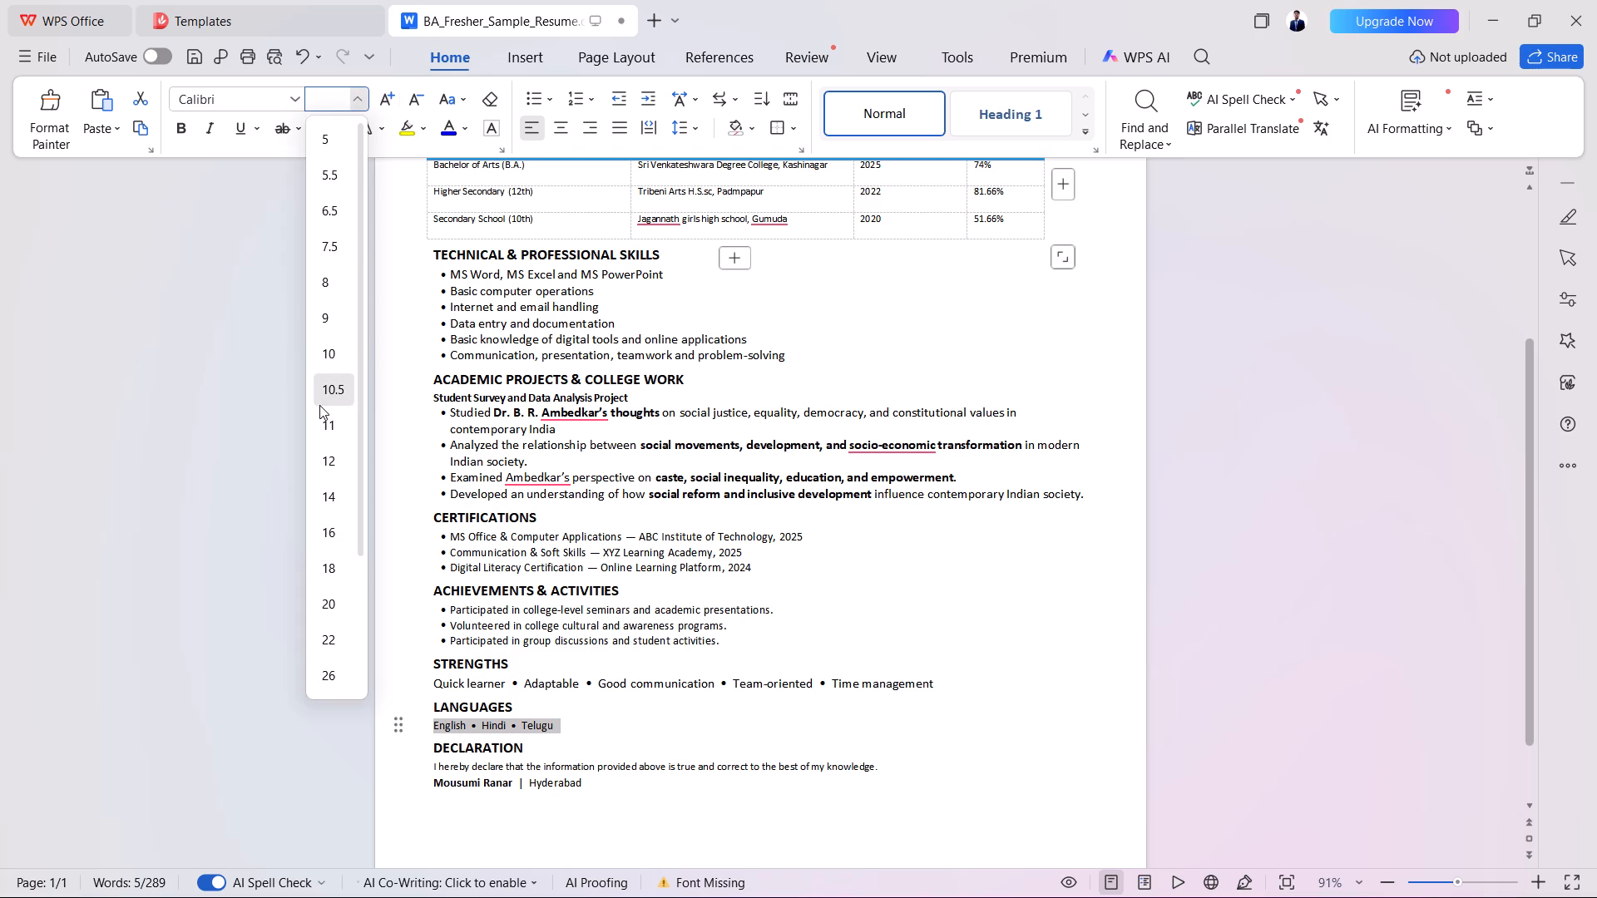
{"action": "left_click", "coordinate": [328, 402]}
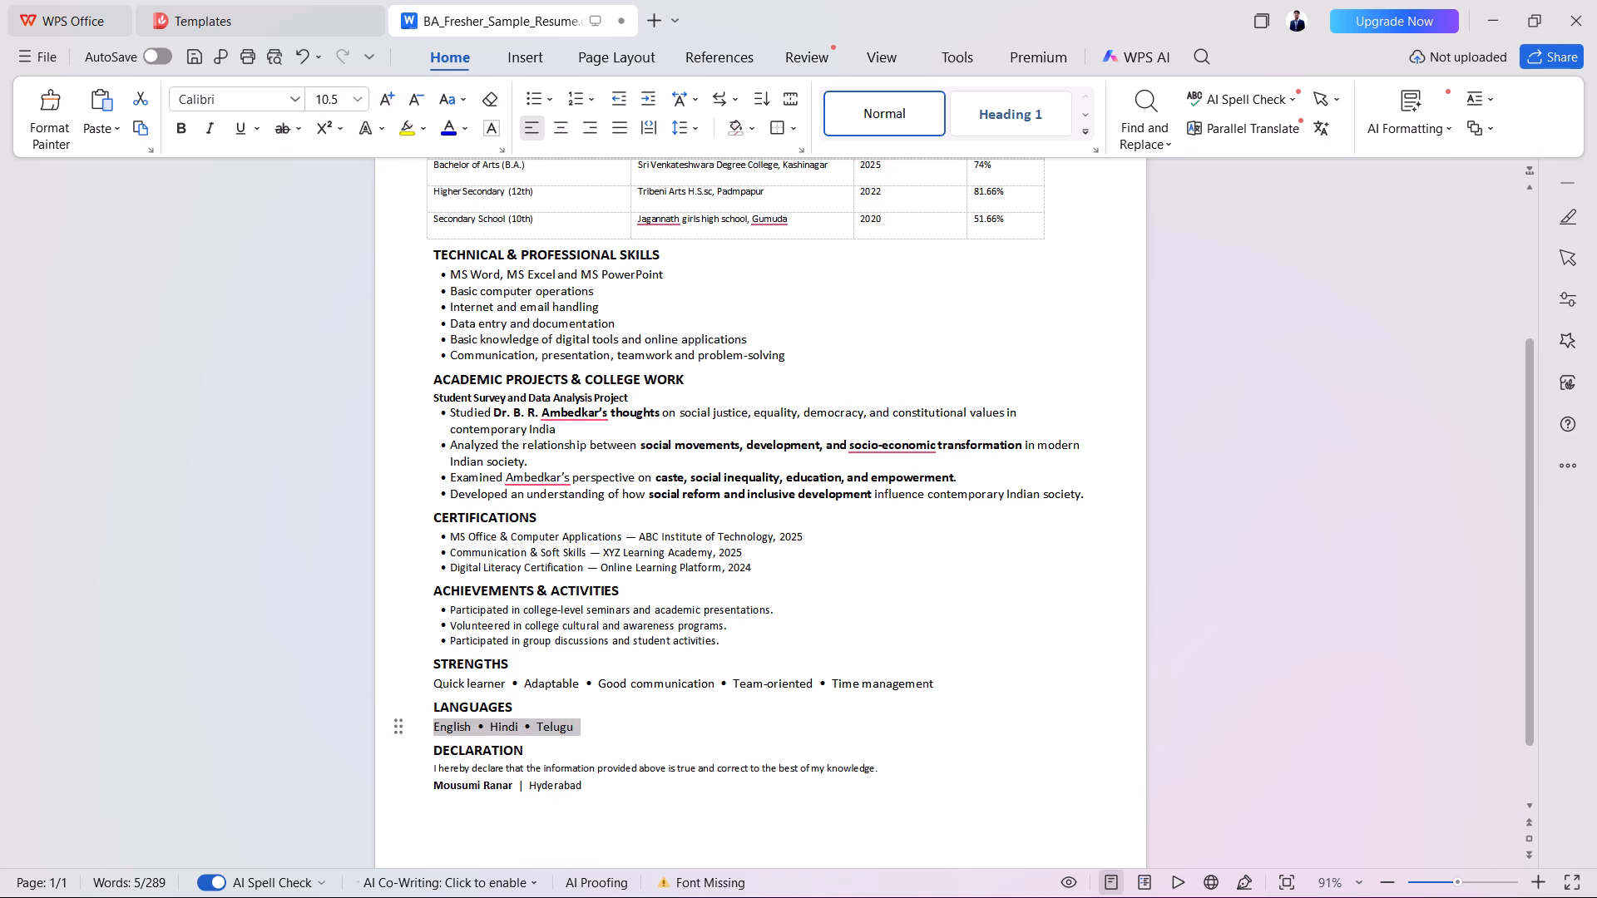
Set the declaration statement and the name and city line below it to font size 10.5.
{"action": "left_click_drag", "start_coordinate": [878, 772], "coordinate": [442, 782]}
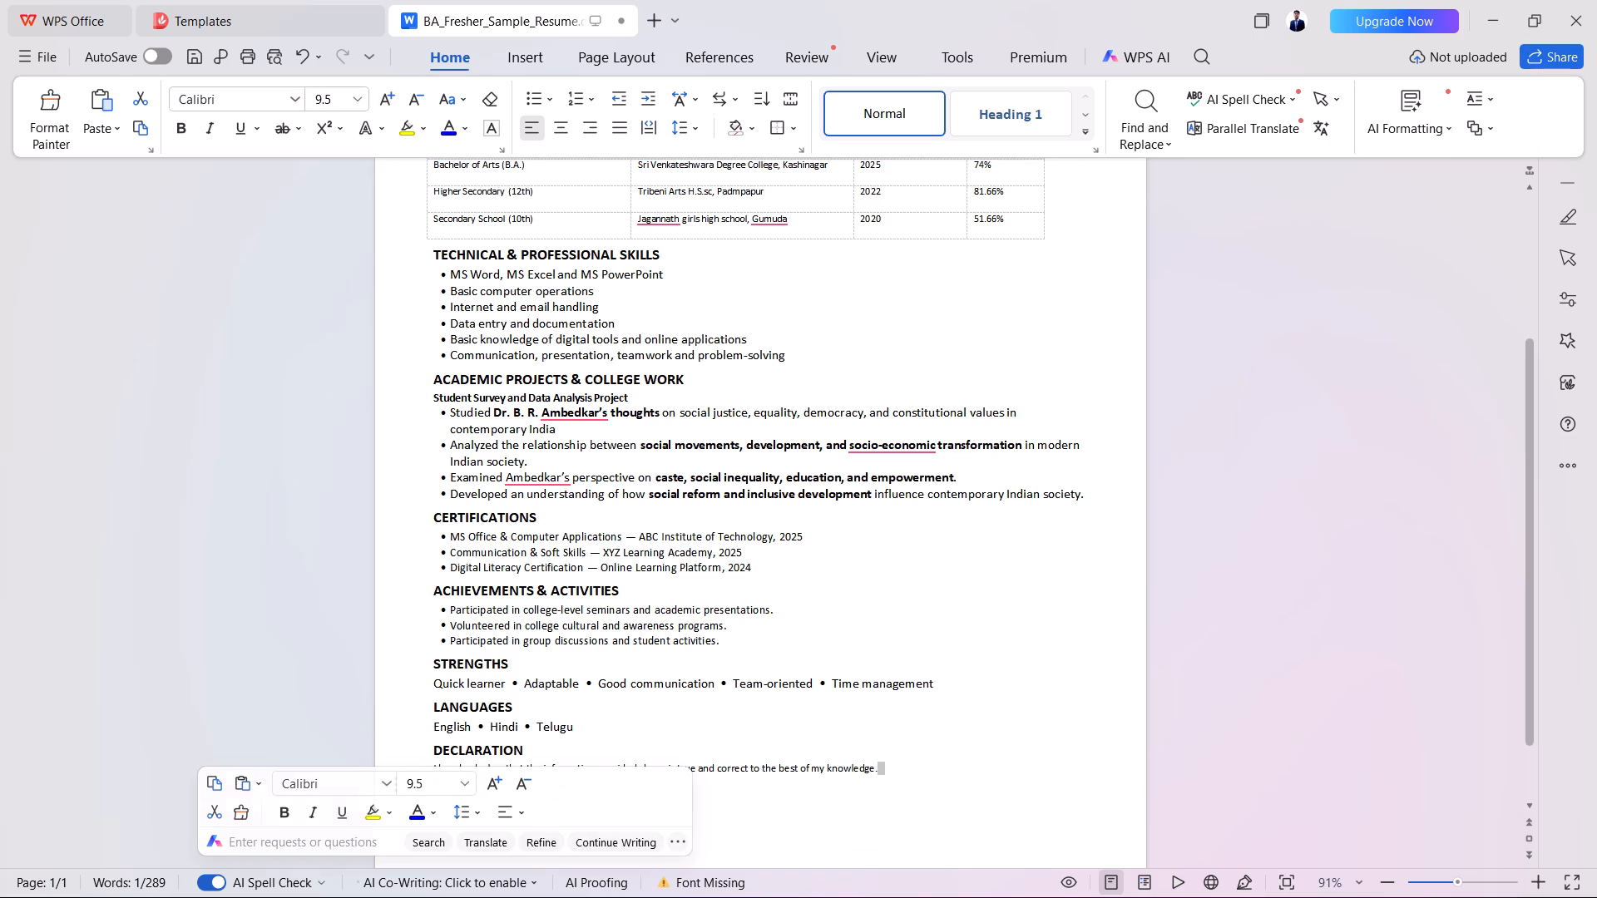
{"action": "left_click", "coordinate": [739, 806]}
{"action": "left_click_drag", "start_coordinate": [604, 795], "coordinate": [418, 772]}
{"action": "left_click", "coordinate": [366, 96]}
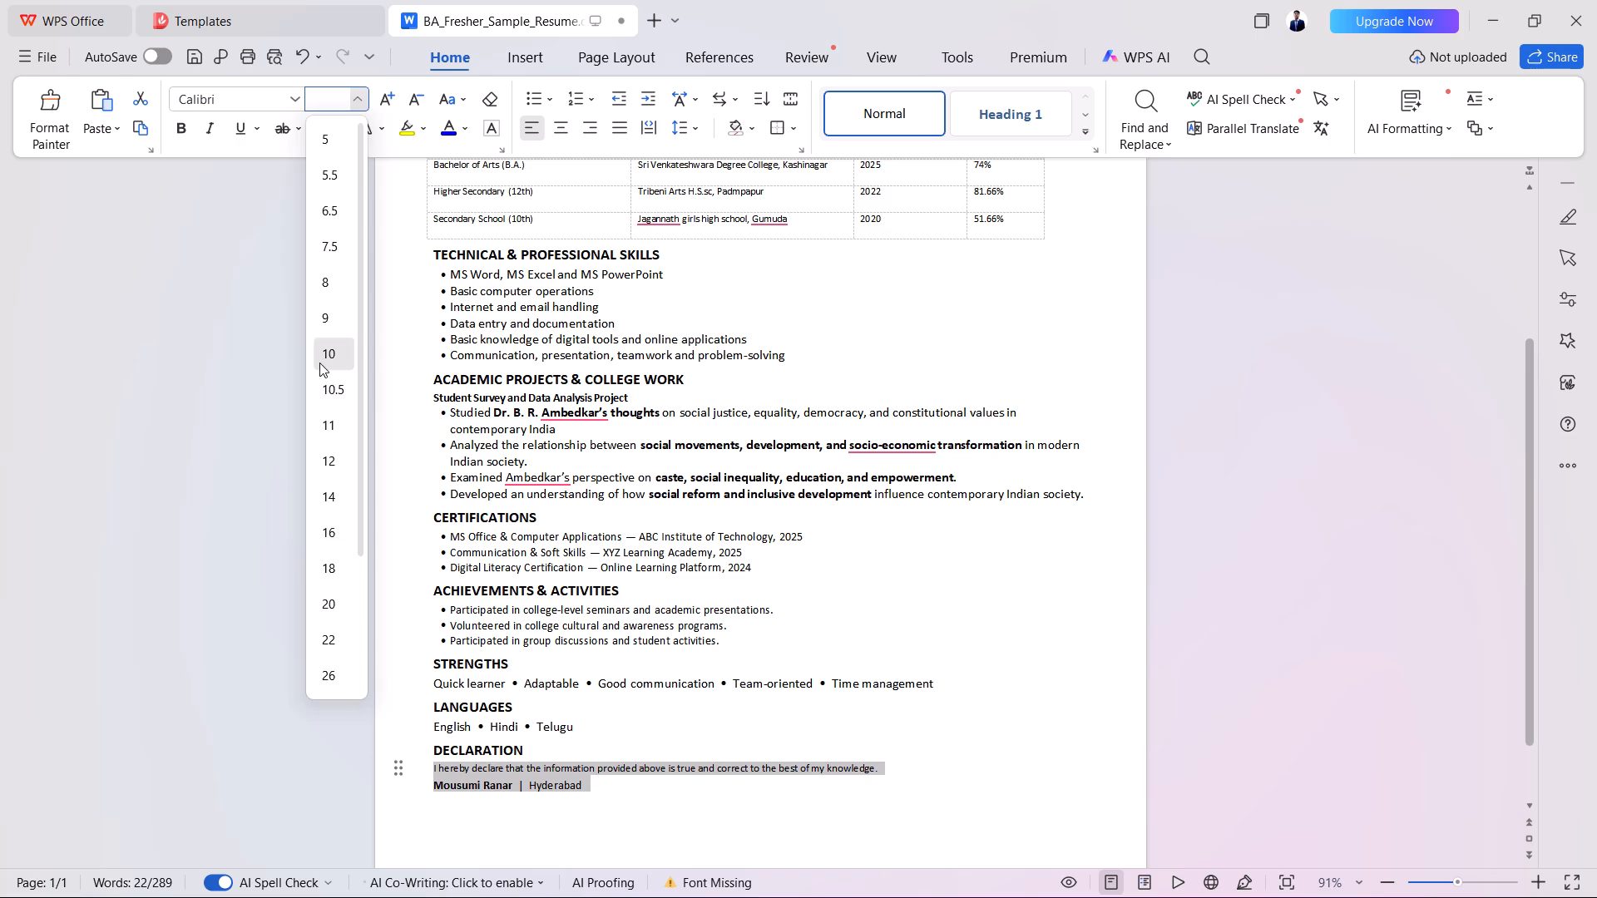
{"action": "left_click", "coordinate": [336, 392]}
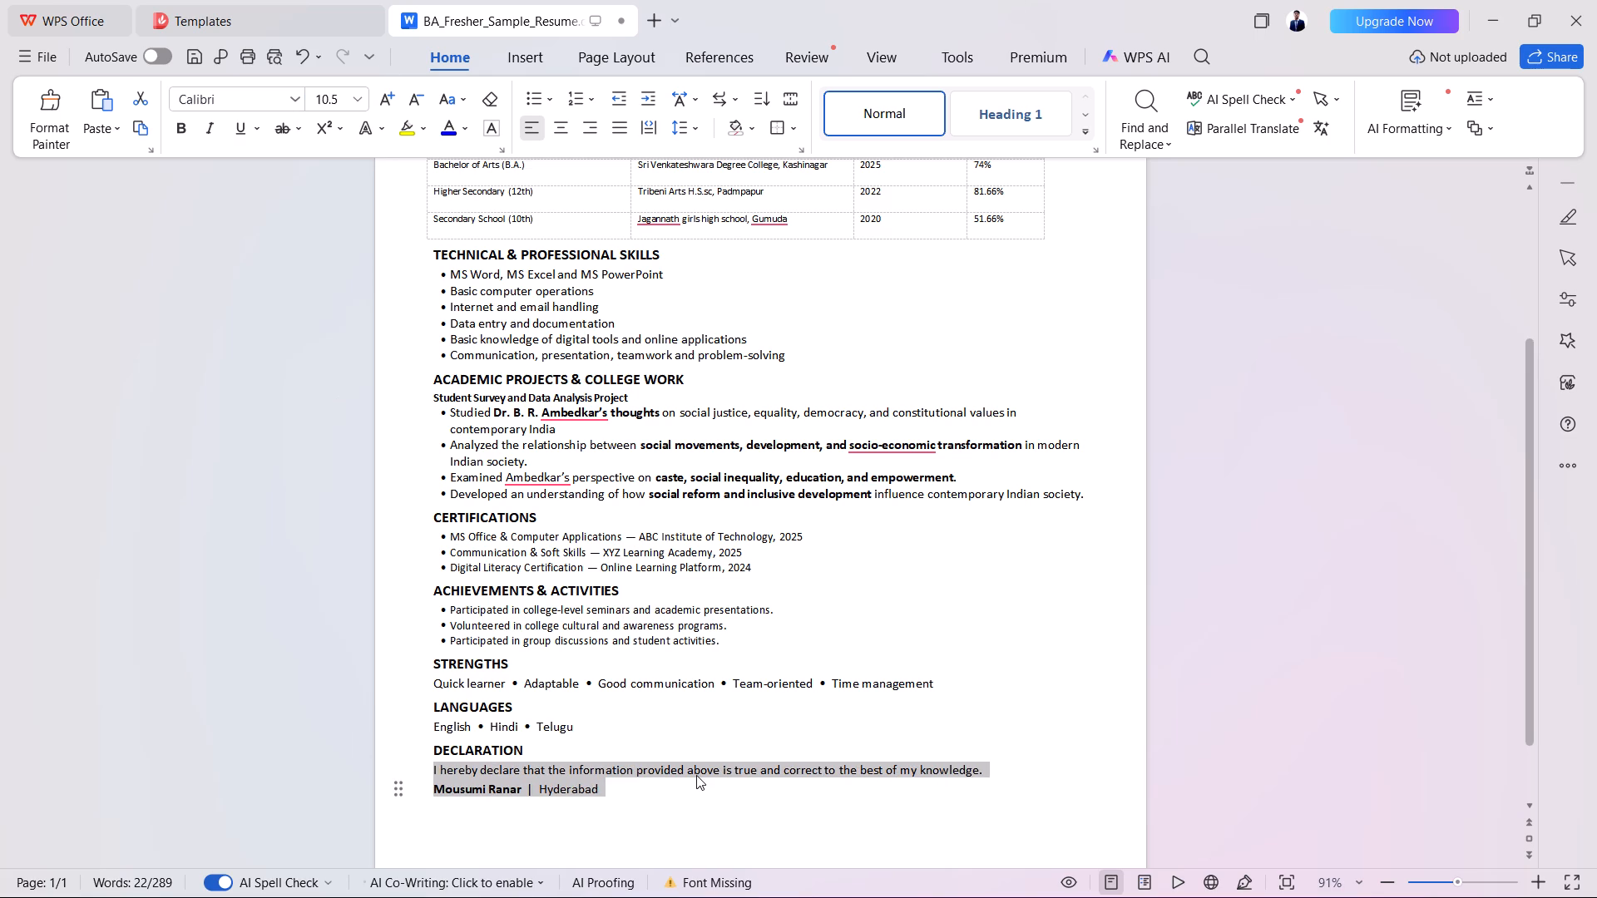
{"action": "left_click", "coordinate": [696, 775]}
Replace the city Hyderabad in the line below the declaration statement with Bhubaneswar.
{"action": "left_click_drag", "start_coordinate": [598, 788], "coordinate": [545, 792]}
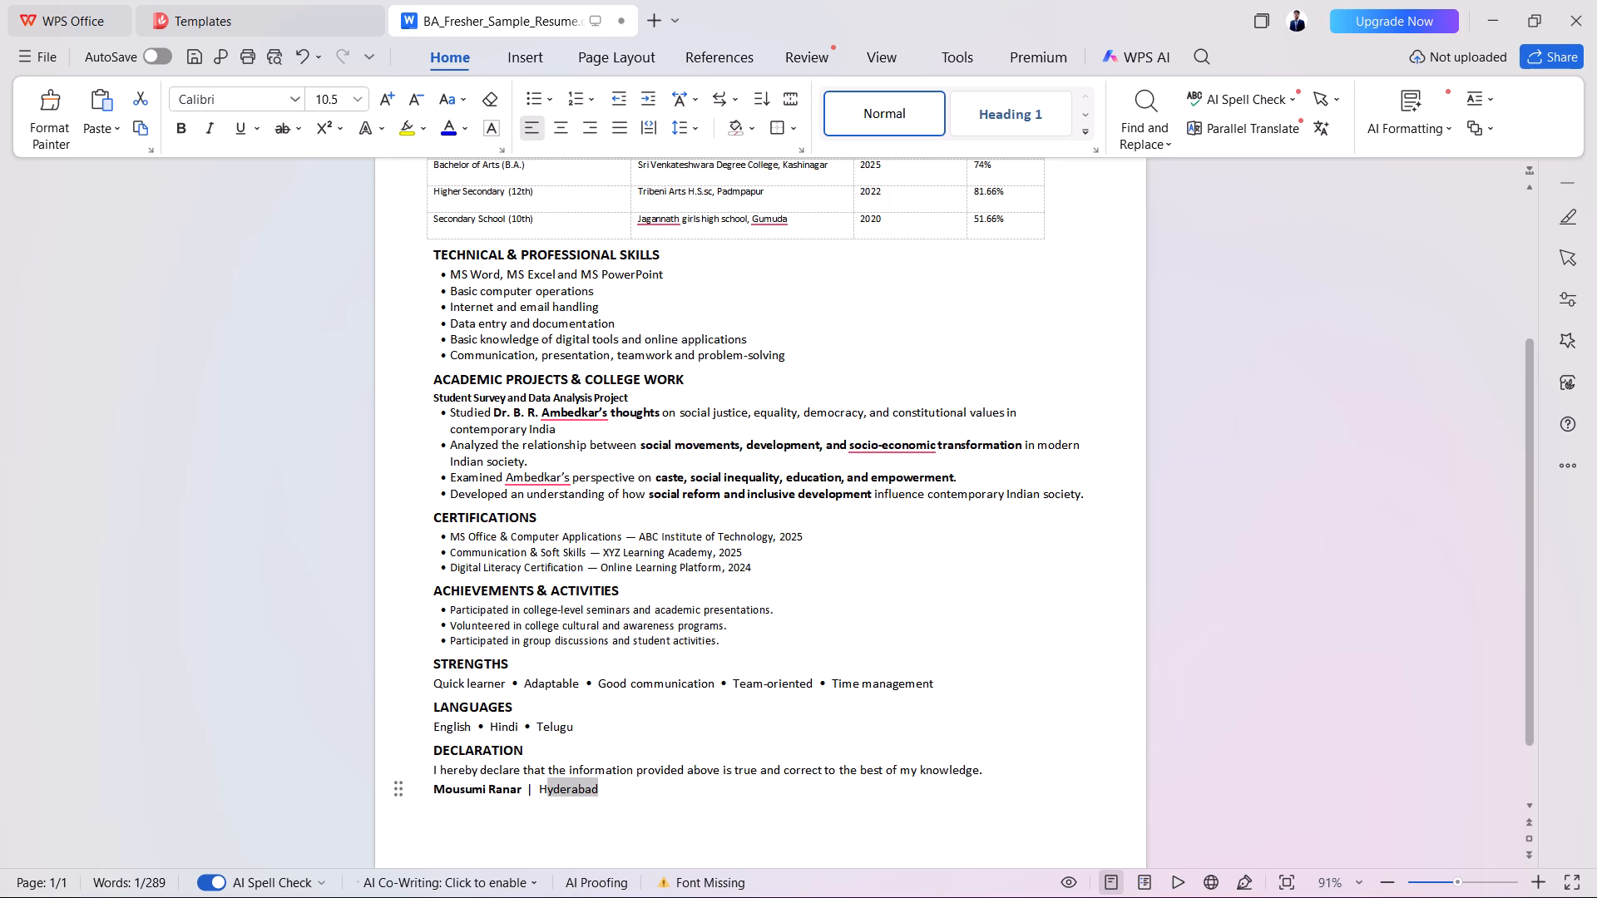
{"action": "left_click_drag", "start_coordinate": [545, 792], "coordinate": [539, 792]}
{"action": "type", "text": "Bhuban"}
{"action": "key", "text": "e"}
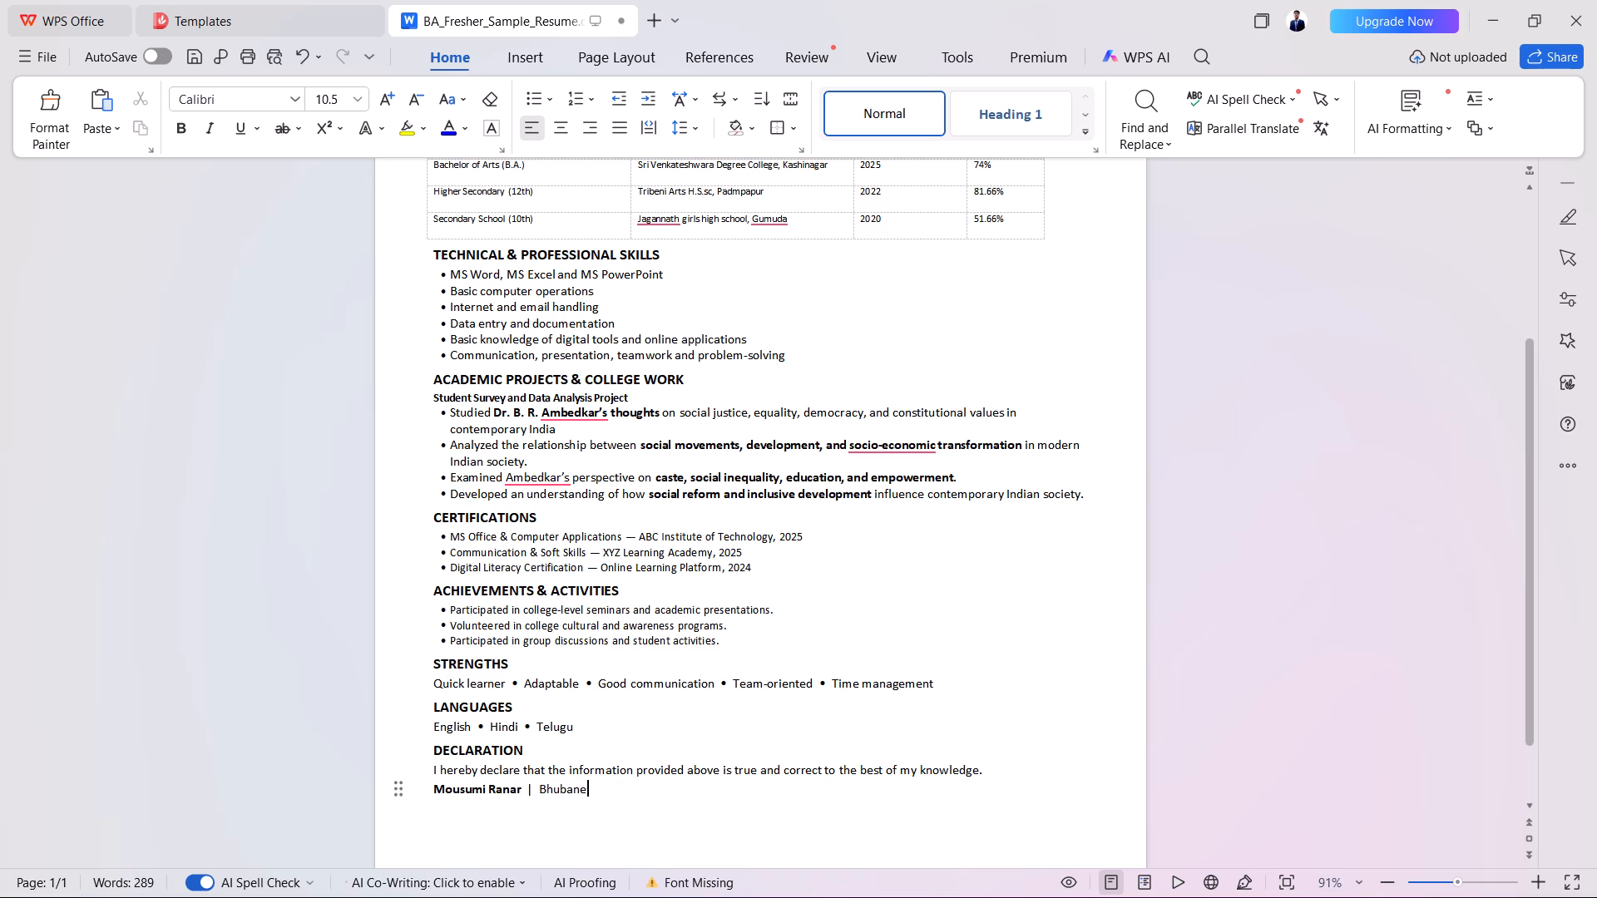
{"action": "type", "text": "swar"}
{"action": "left_click", "coordinate": [649, 822]}
Set the three qualification rows below the header of the Education table to font size 10.5.
{"action": "scroll", "coordinate": [680, 619], "scroll_direction": "up", "scroll_amount": 2}
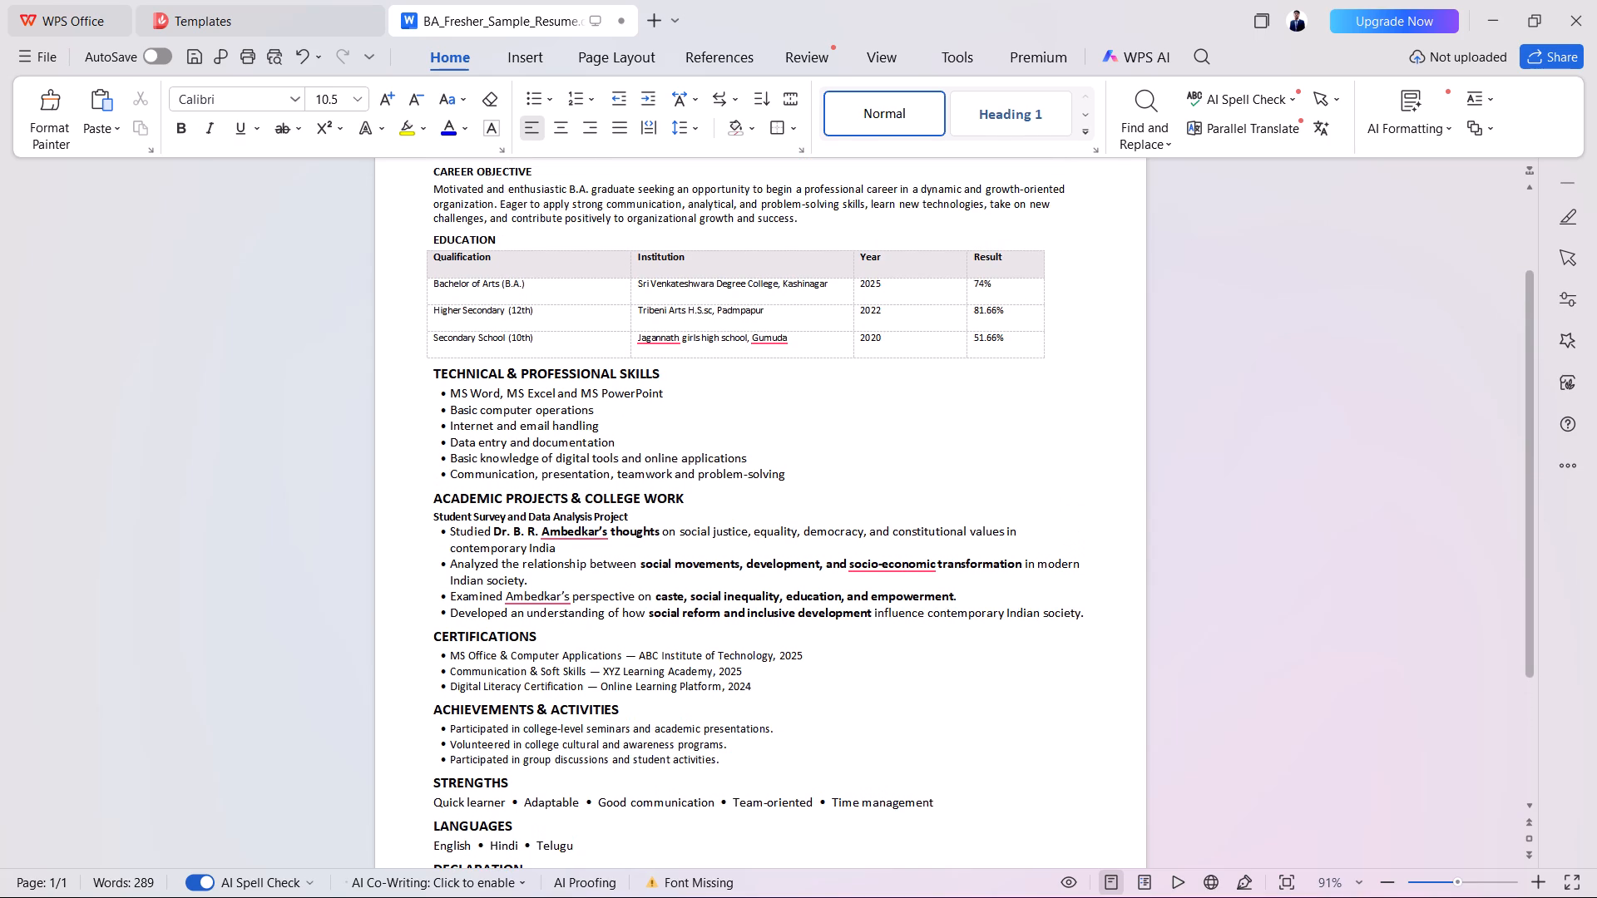
{"action": "left_click_drag", "start_coordinate": [1017, 342], "coordinate": [511, 313]}
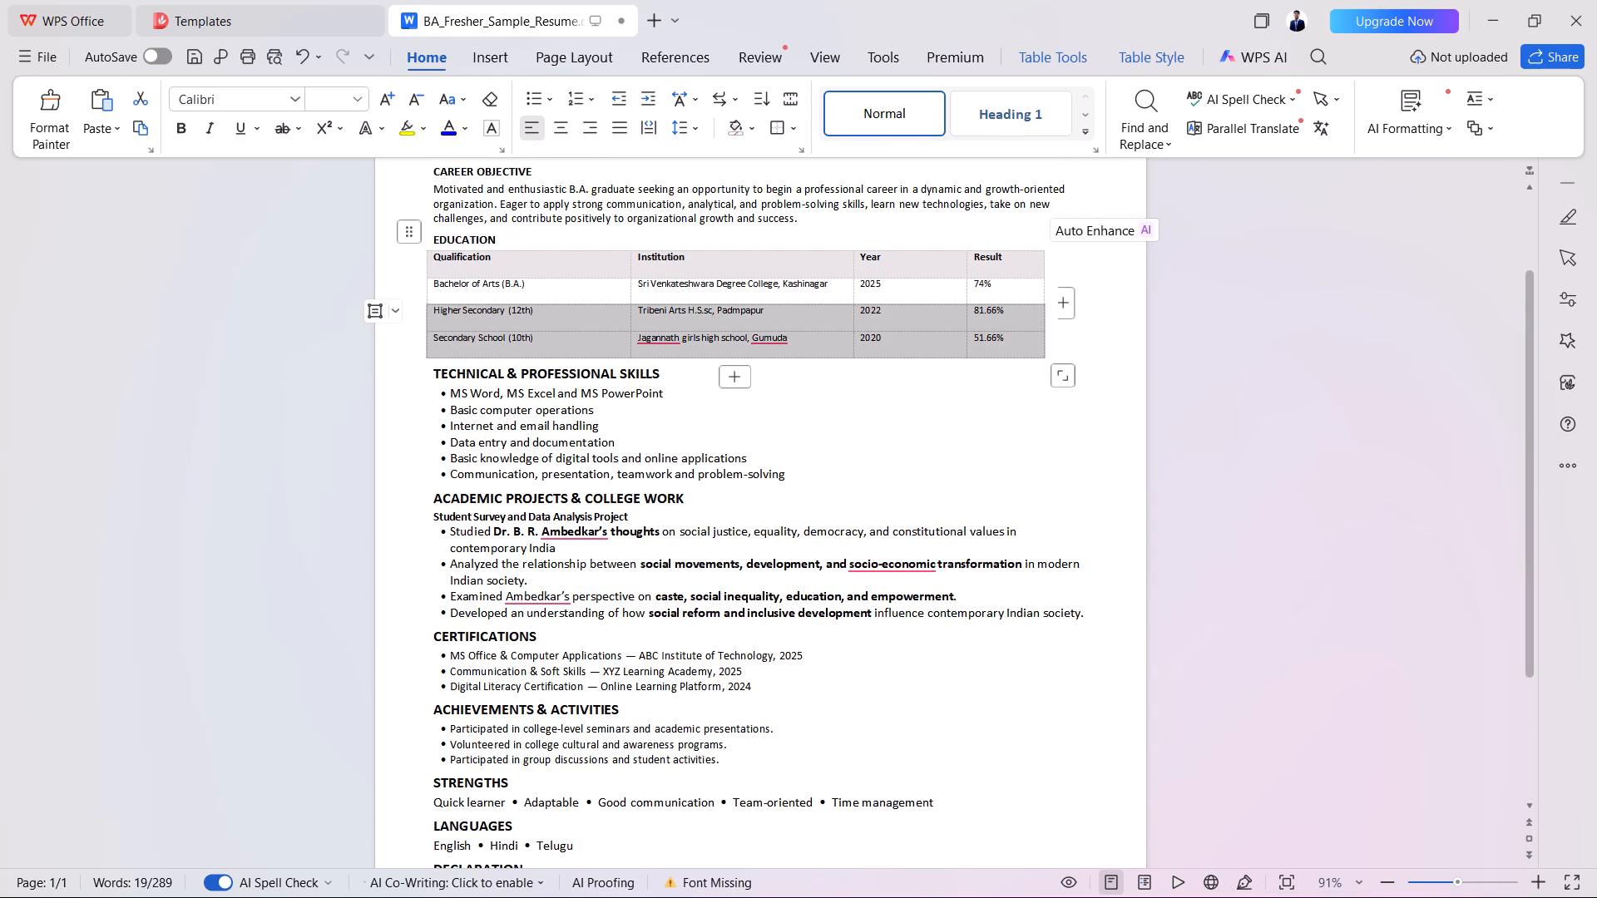
{"action": "left_click_drag", "start_coordinate": [511, 313], "coordinate": [457, 291]}
{"action": "left_click", "coordinate": [363, 98]}
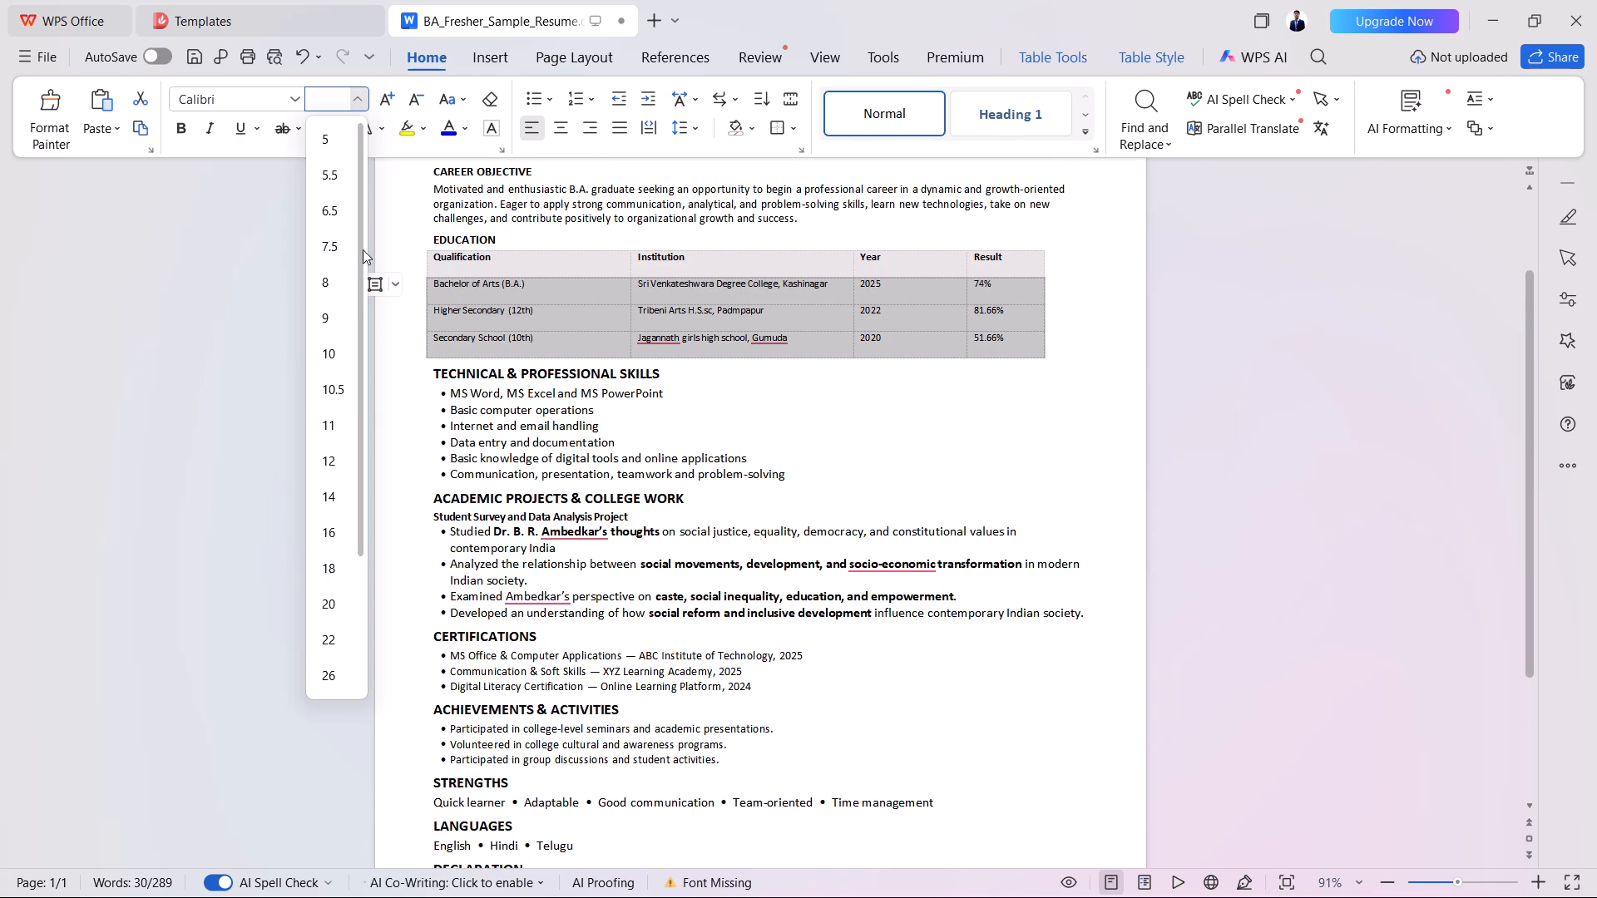
{"action": "left_click", "coordinate": [341, 383]}
{"action": "left_click", "coordinate": [739, 422]}
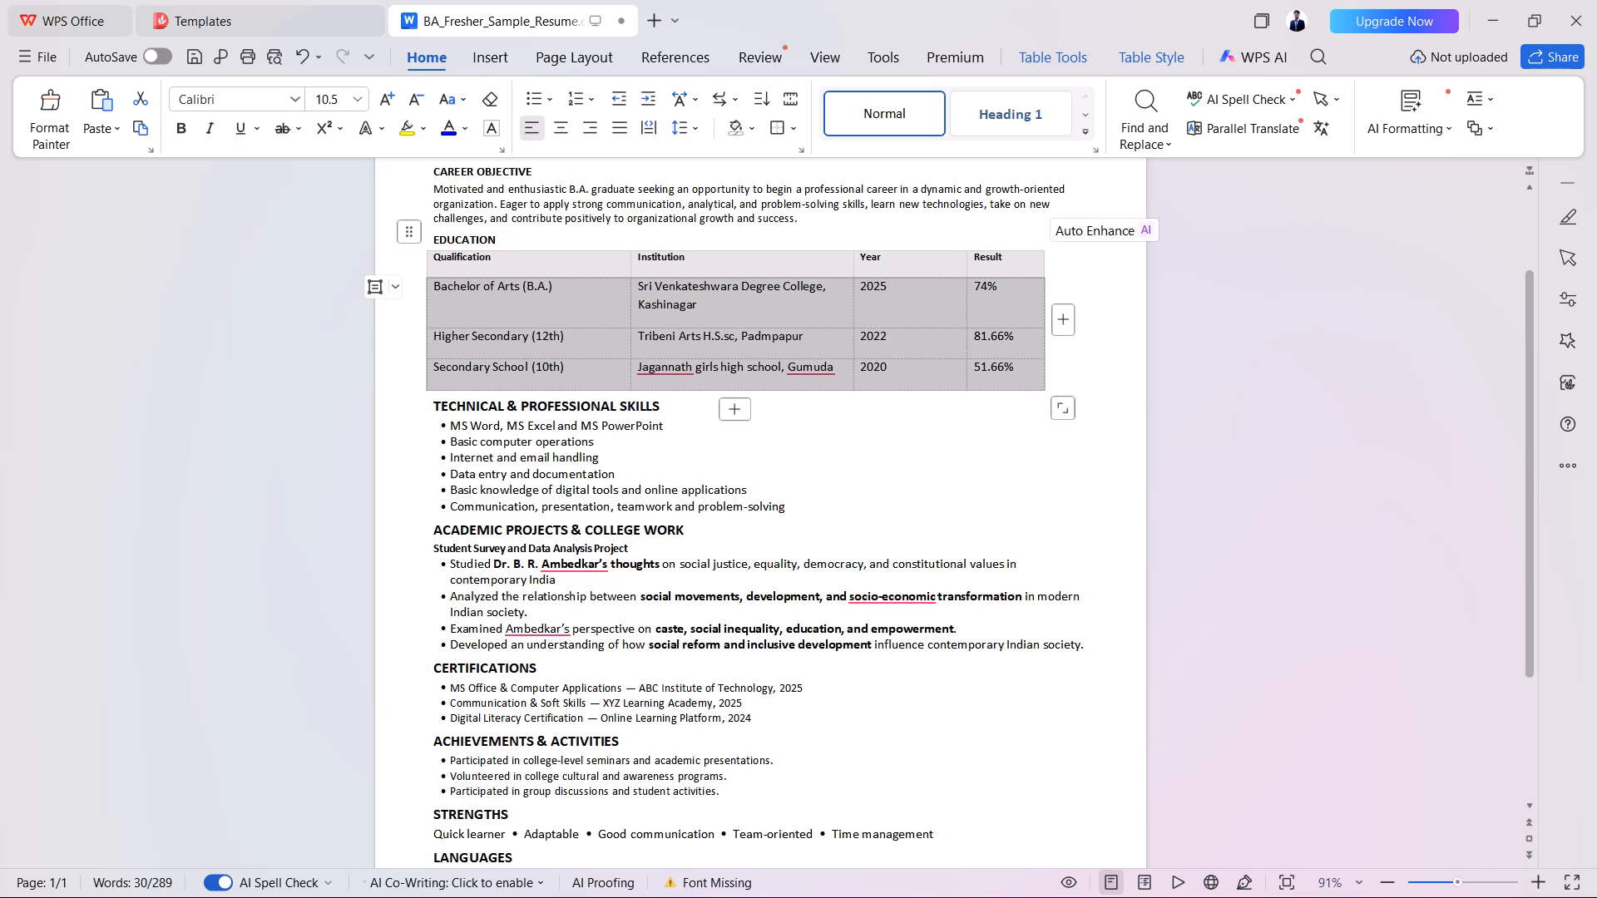
Set the header row of the Education table to font size 11.
{"action": "left_click", "coordinate": [1006, 254]}
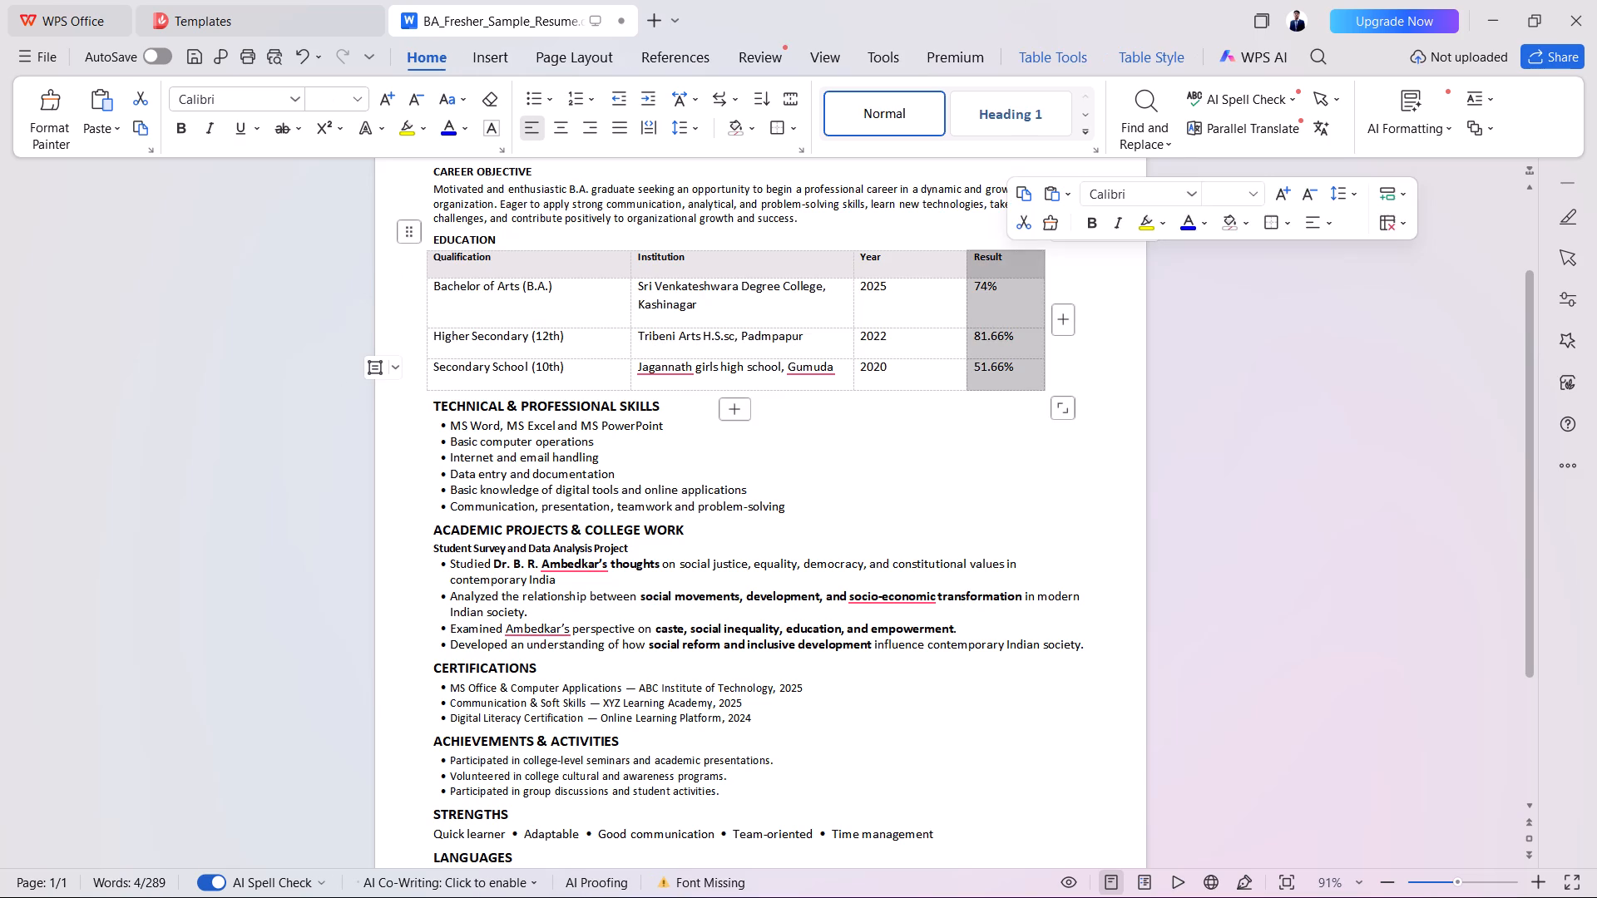
{"action": "left_click", "coordinate": [944, 220]}
{"action": "left_click_drag", "start_coordinate": [1006, 264], "coordinate": [544, 268]}
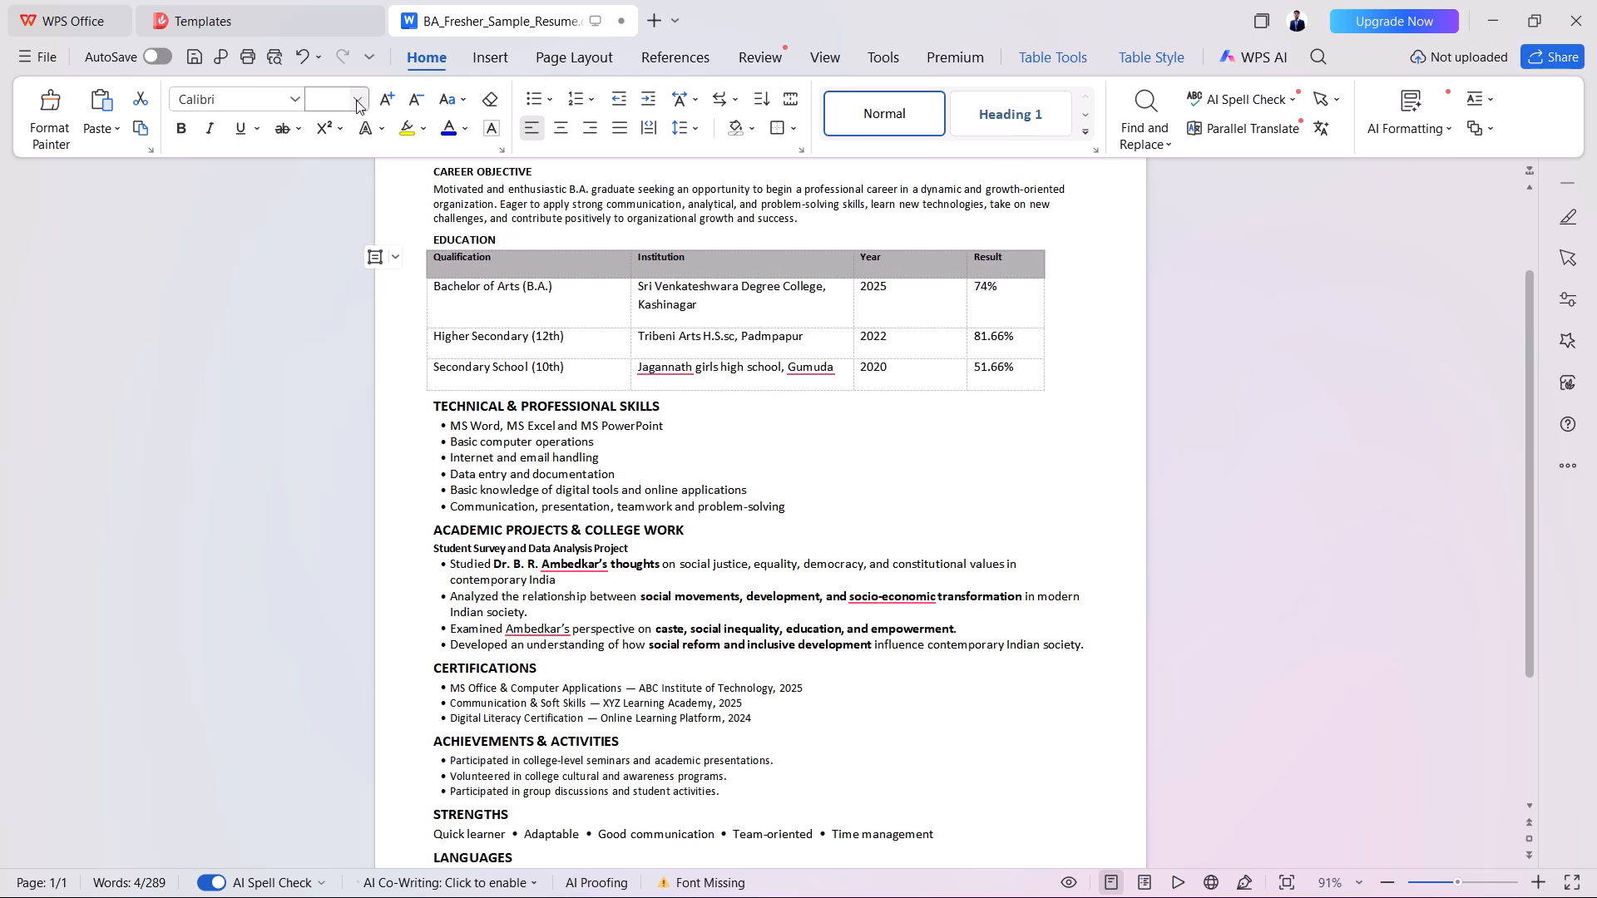
{"action": "left_click", "coordinate": [356, 93]}
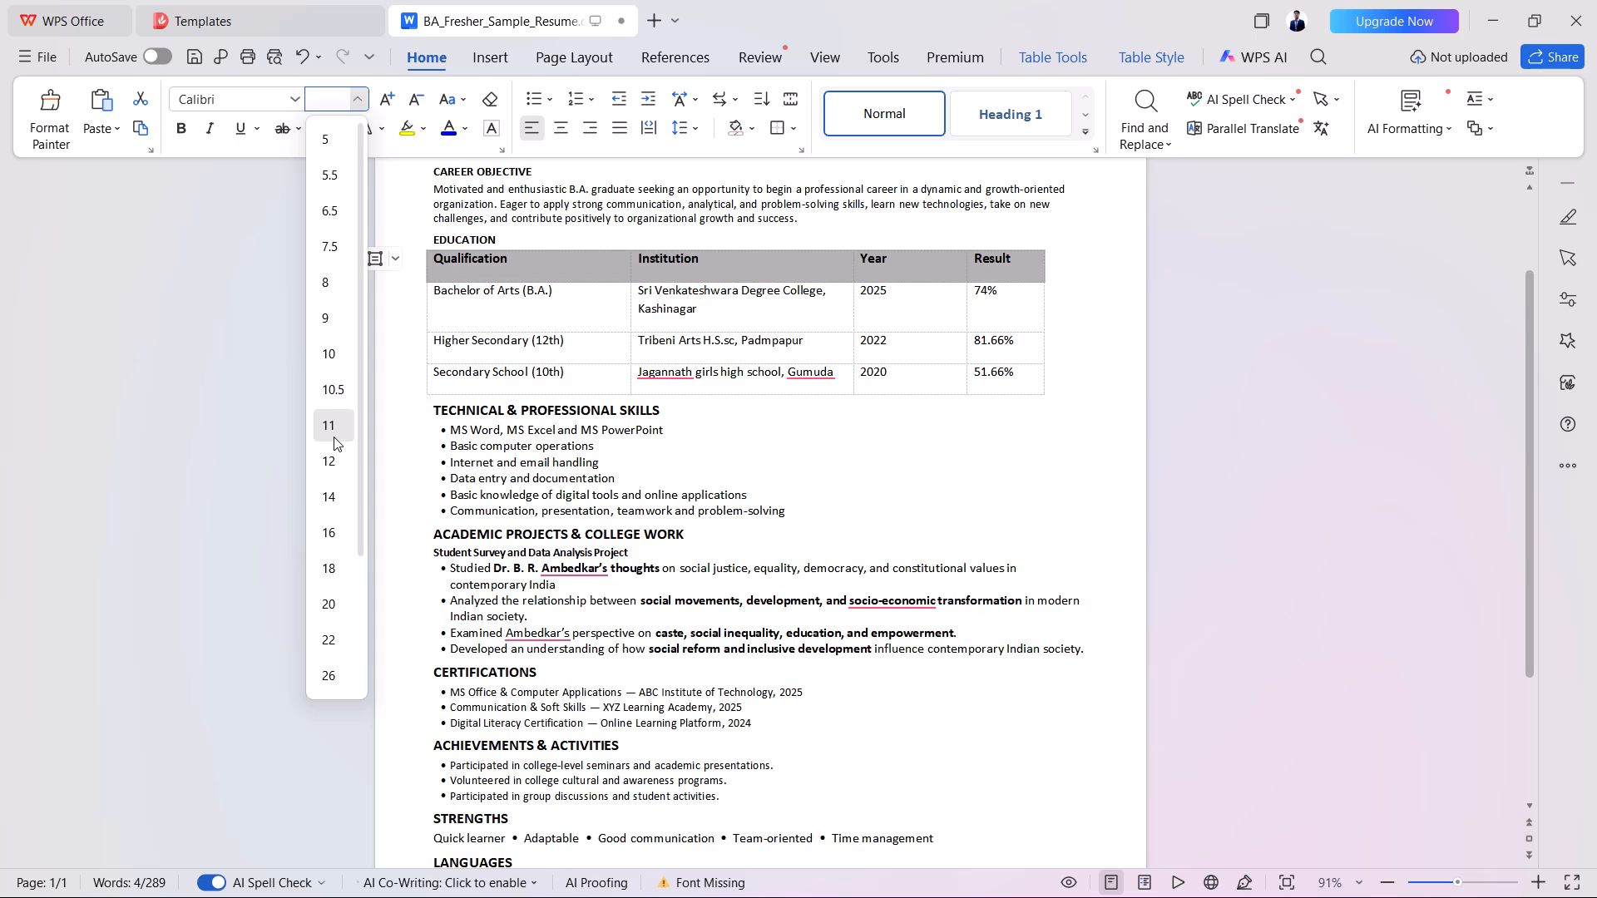
{"action": "left_click", "coordinate": [334, 437]}
{"action": "left_click", "coordinate": [987, 433]}
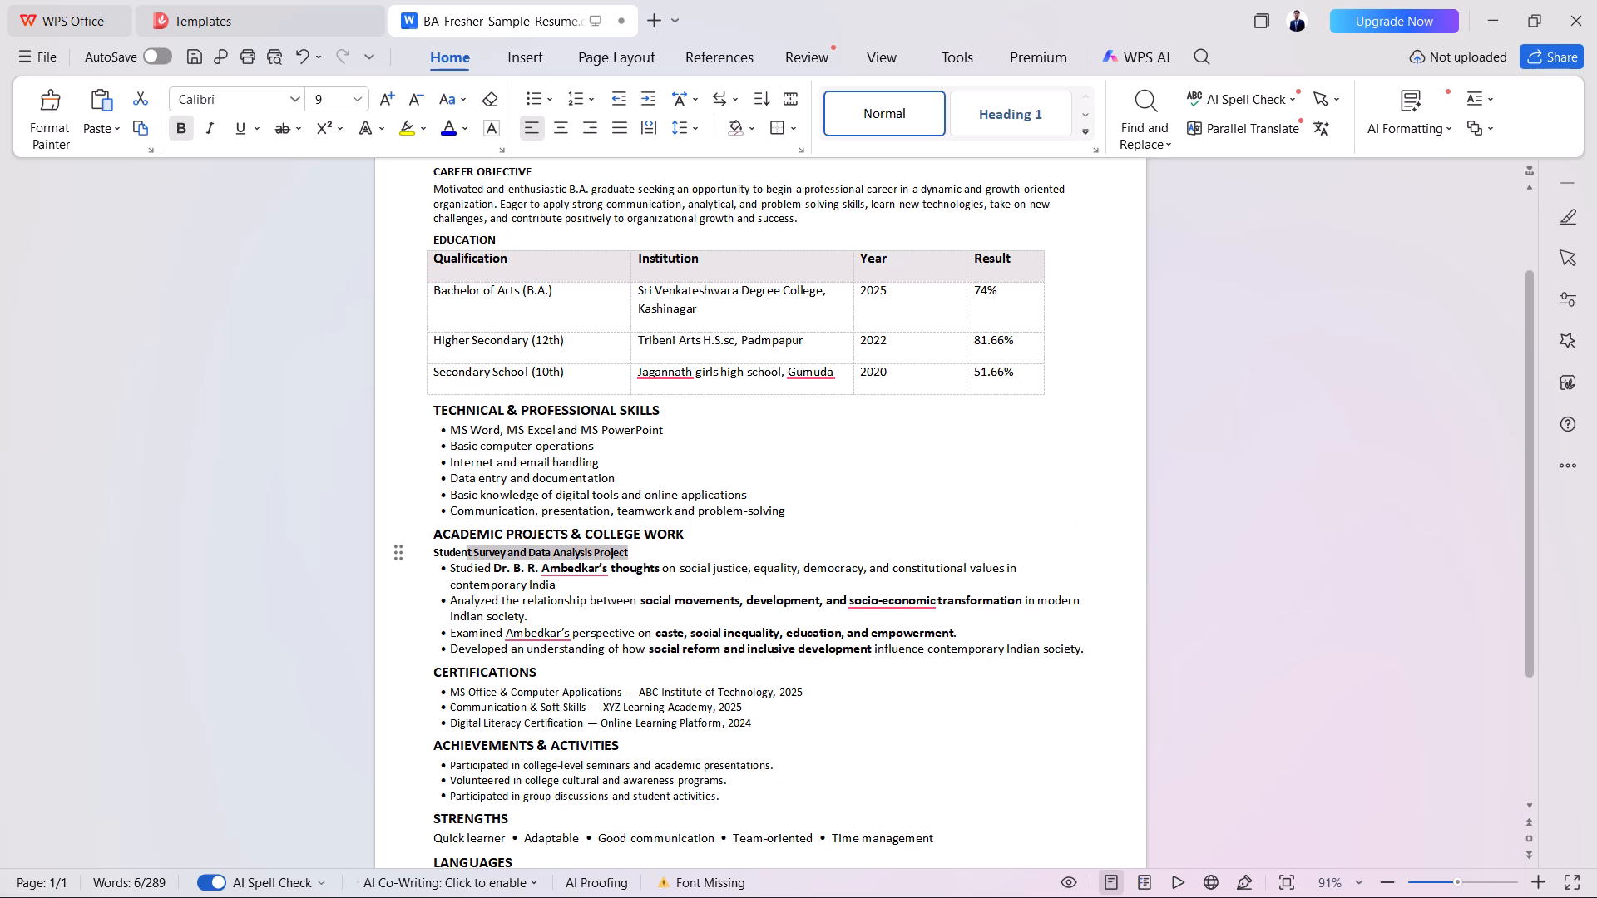
{"action": "left_click_drag", "start_coordinate": [465, 549], "coordinate": [415, 550]}
{"action": "key", "text": "ctrl+v"}
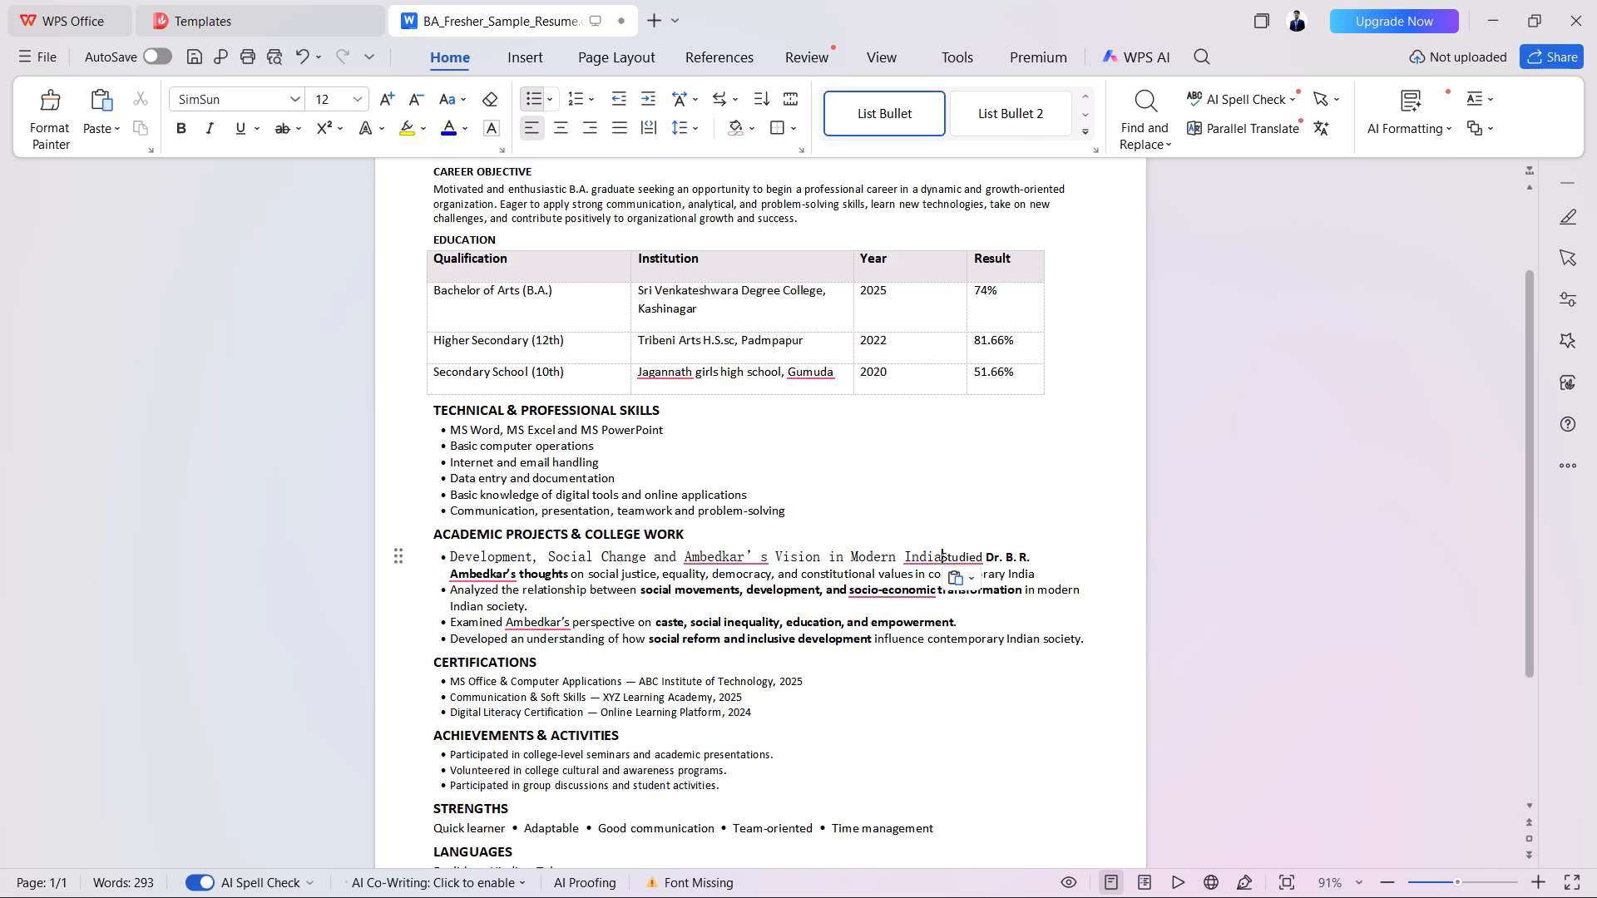
{"action": "key", "text": "Return"}
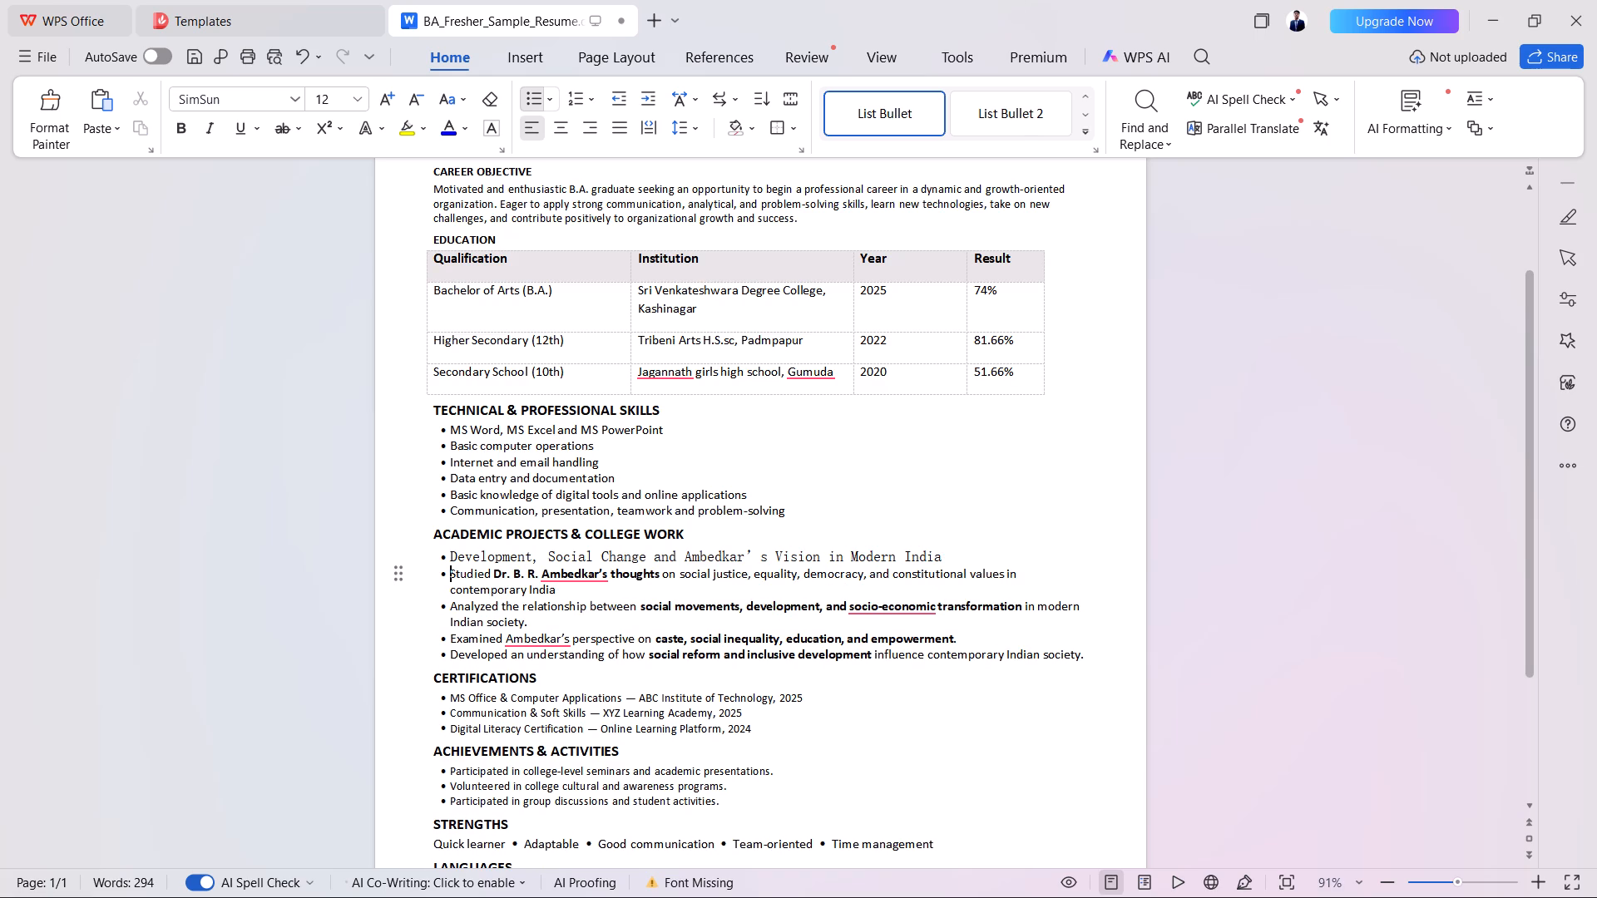
Format the new project title line under Academic Projects & College Work as bold Calibri, size 11.
{"action": "left_click_drag", "start_coordinate": [942, 553], "coordinate": [442, 564]}
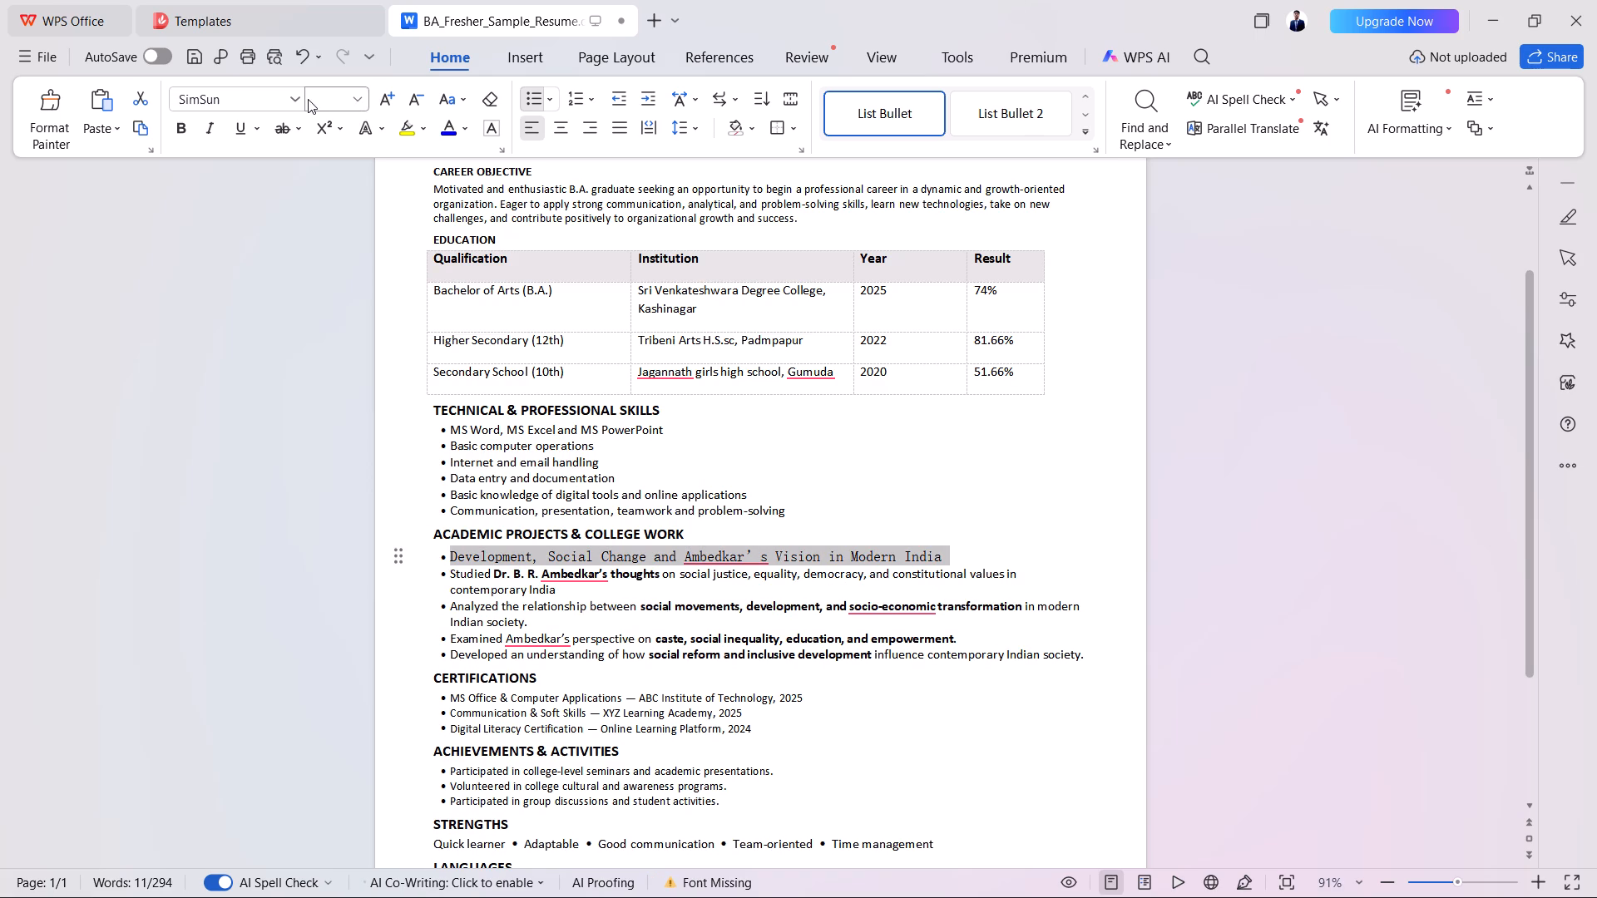
{"action": "left_click", "coordinate": [300, 98]}
{"action": "type", "text": "ca"}
{"action": "key", "text": "BackSpace"}
{"action": "key", "text": "BackSpace"}
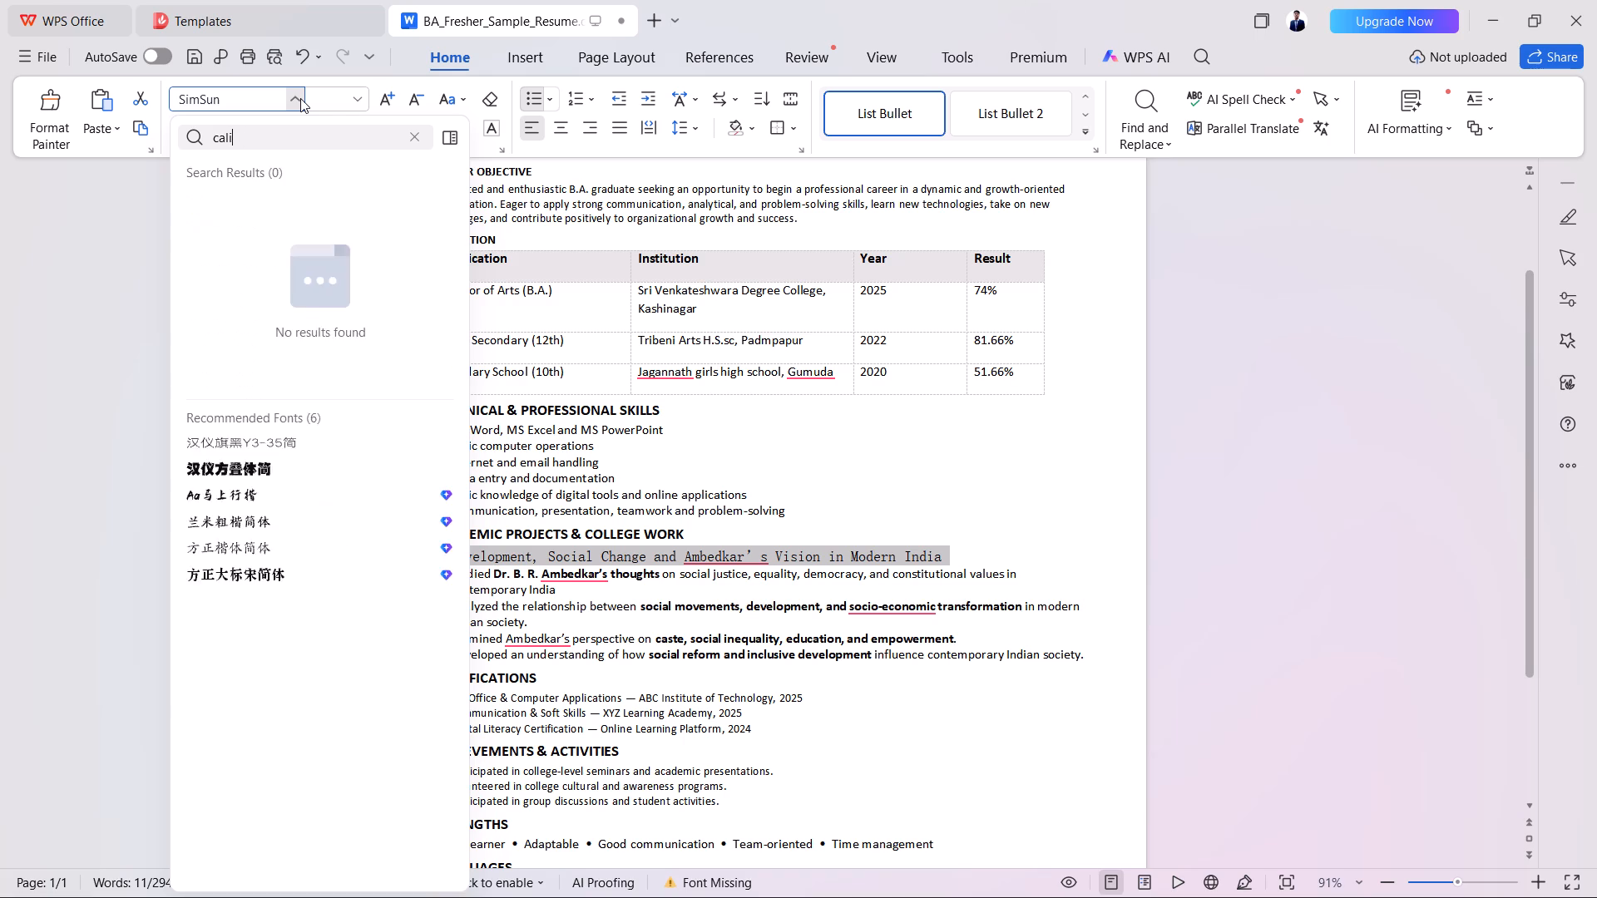
{"action": "left_click", "coordinate": [255, 194]}
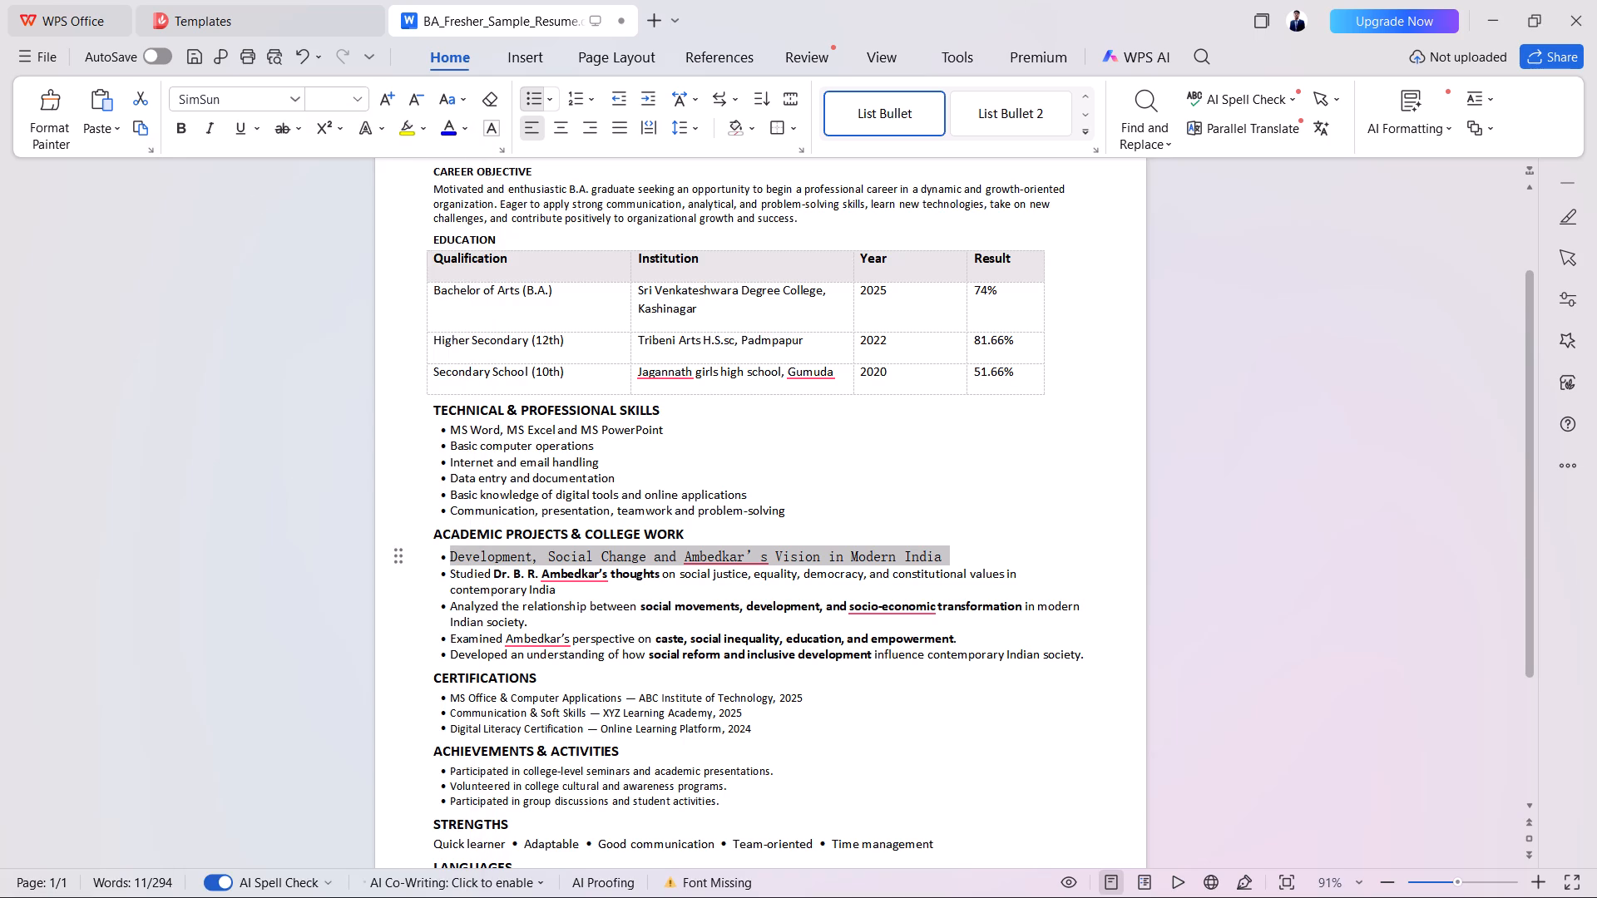
{"action": "left_click", "coordinate": [331, 89]}
{"action": "type", "text": "11"}
{"action": "key", "text": "Return"}
{"action": "key", "text": "ctrl+b"}
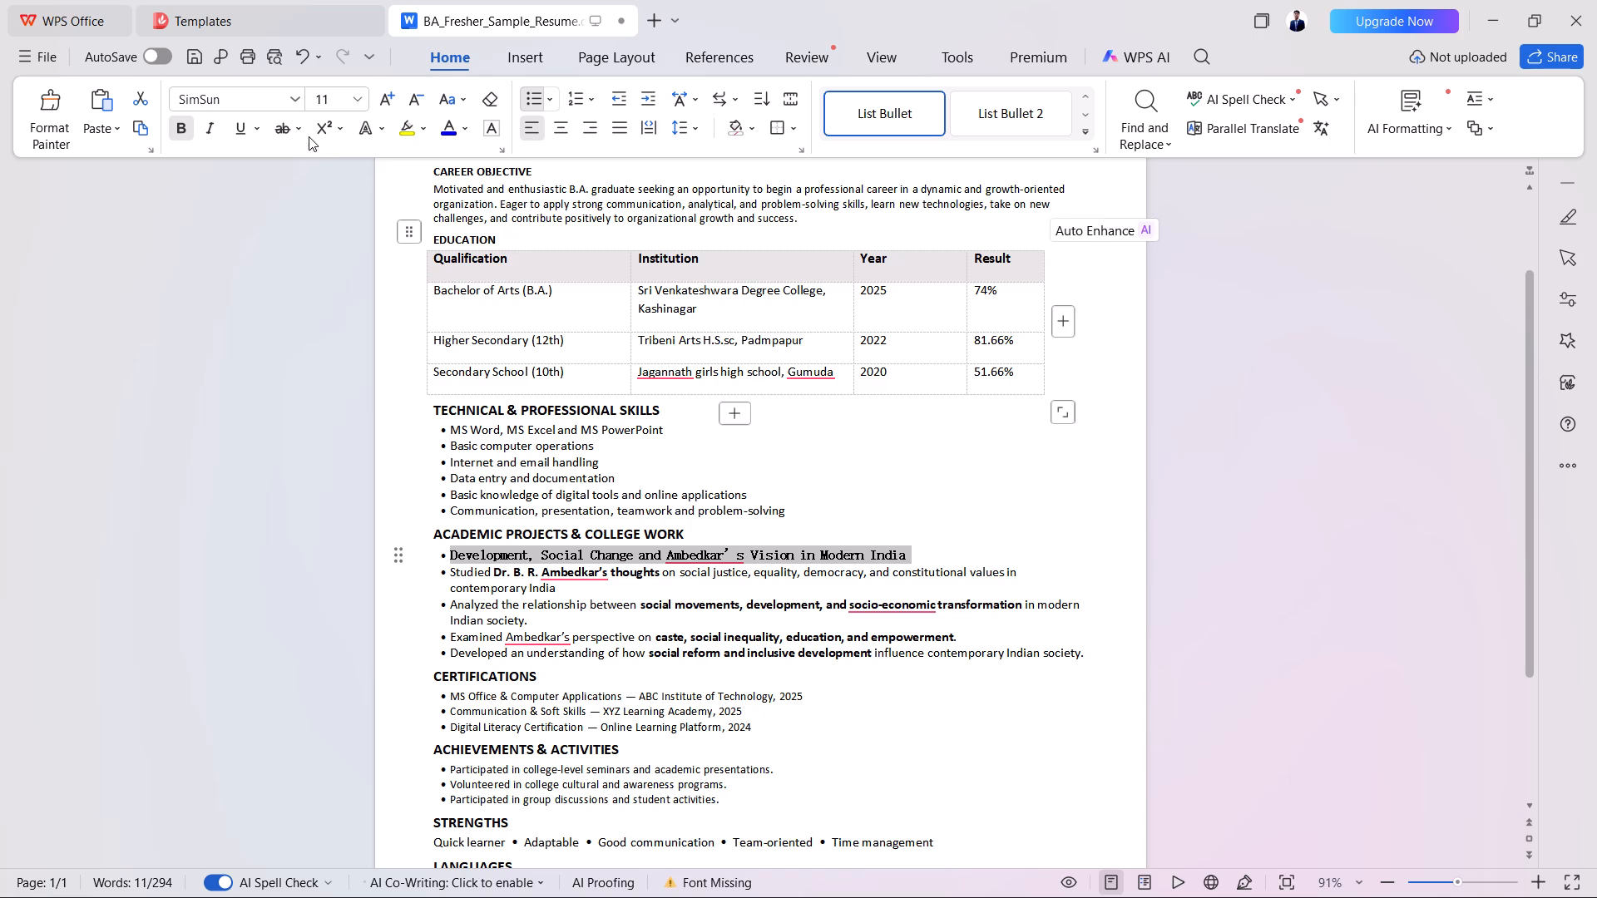
{"action": "left_click", "coordinate": [299, 95]}
{"action": "left_click", "coordinate": [253, 192]}
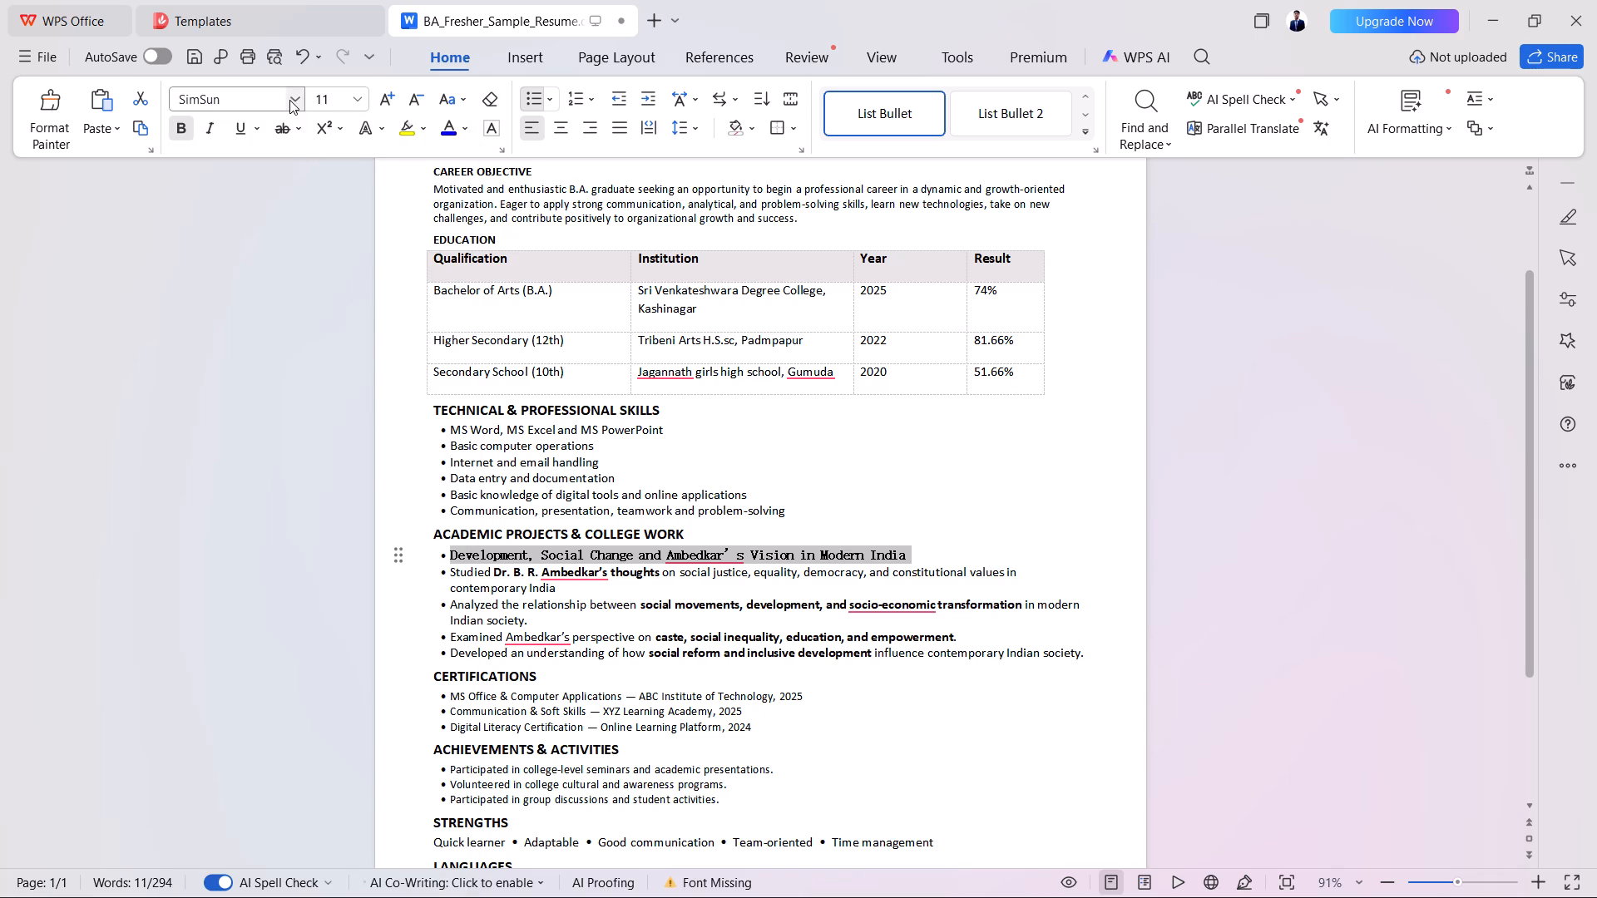
{"action": "left_click", "coordinate": [289, 100]}
{"action": "left_click", "coordinate": [210, 194]}
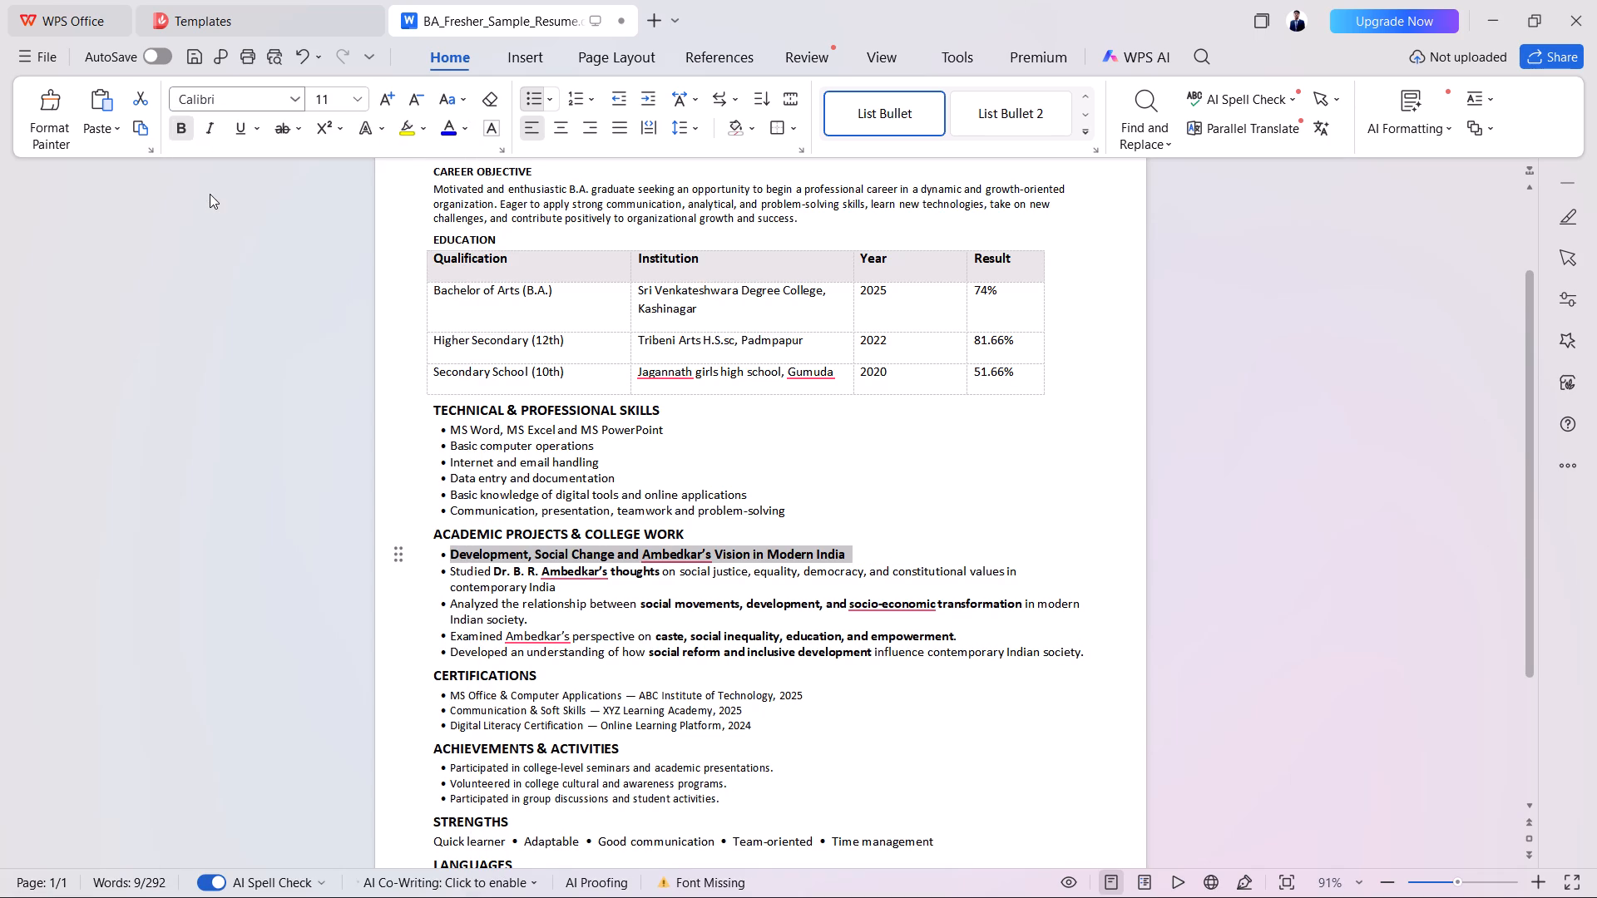
{"action": "left_click", "coordinate": [860, 501]}
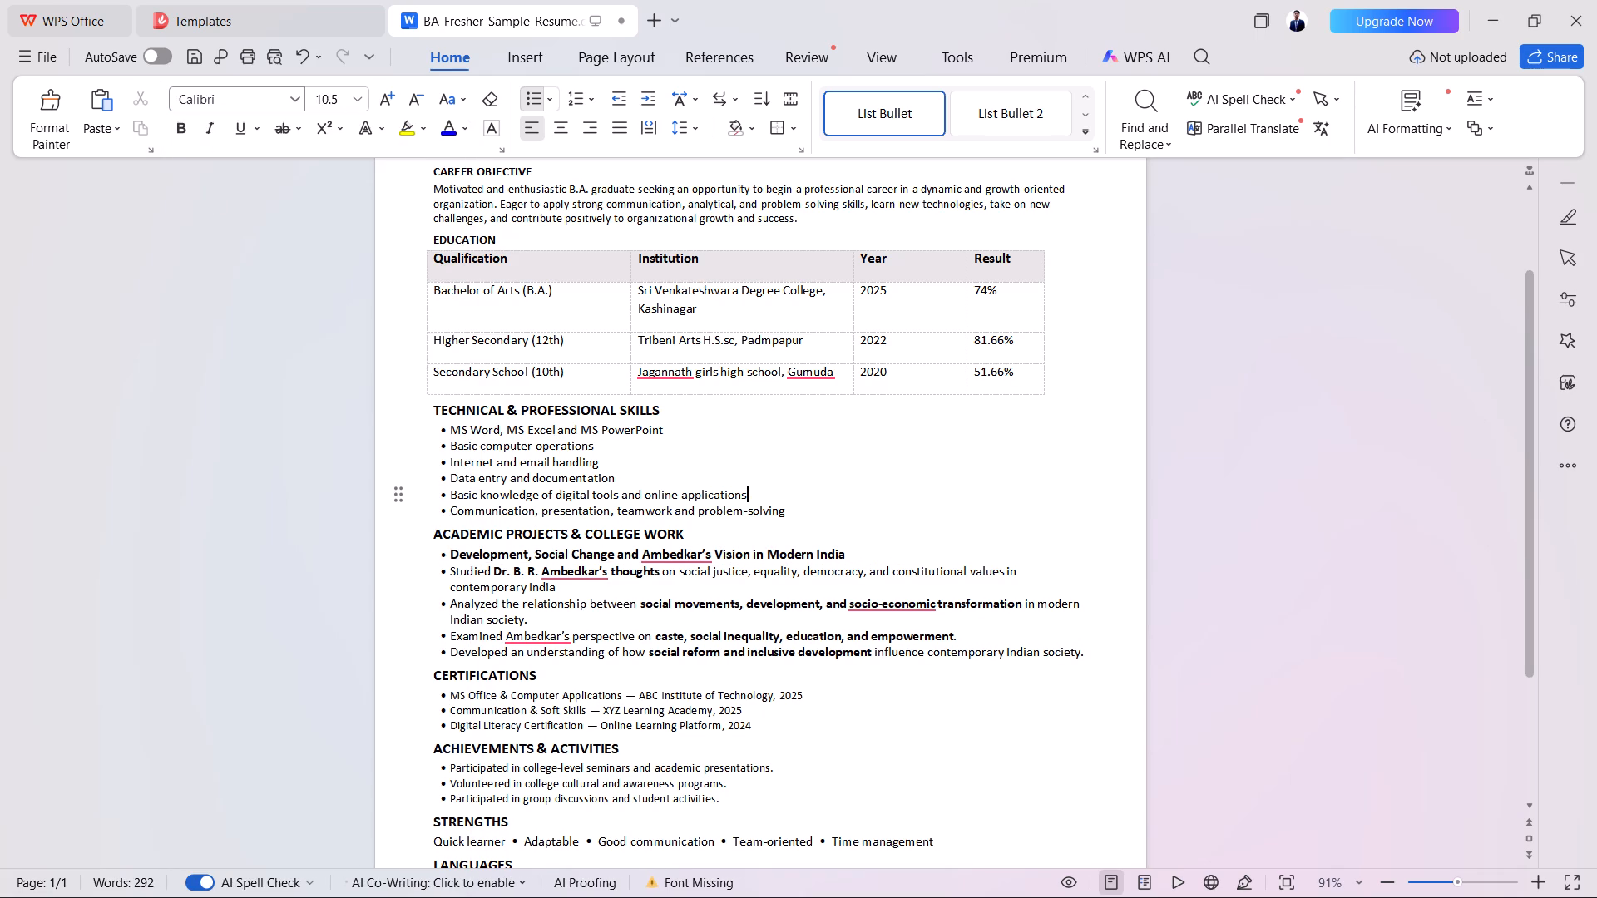
Add a colon at the end of the project title line.
{"action": "left_click", "coordinate": [878, 550]}
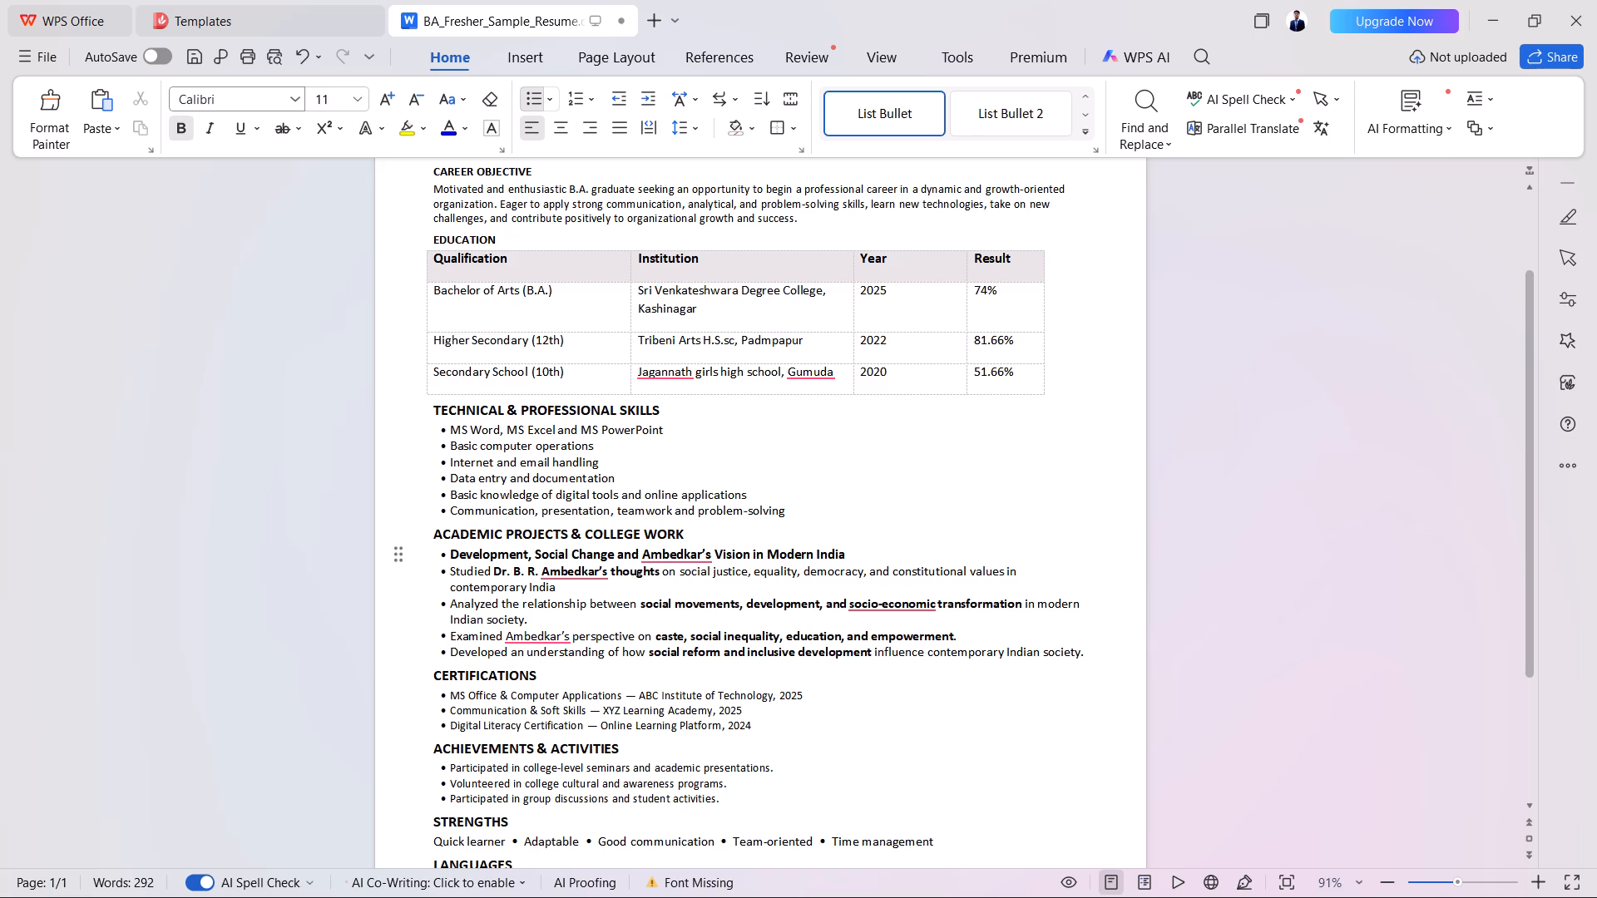
{"action": "key", "text": "shift+colon"}
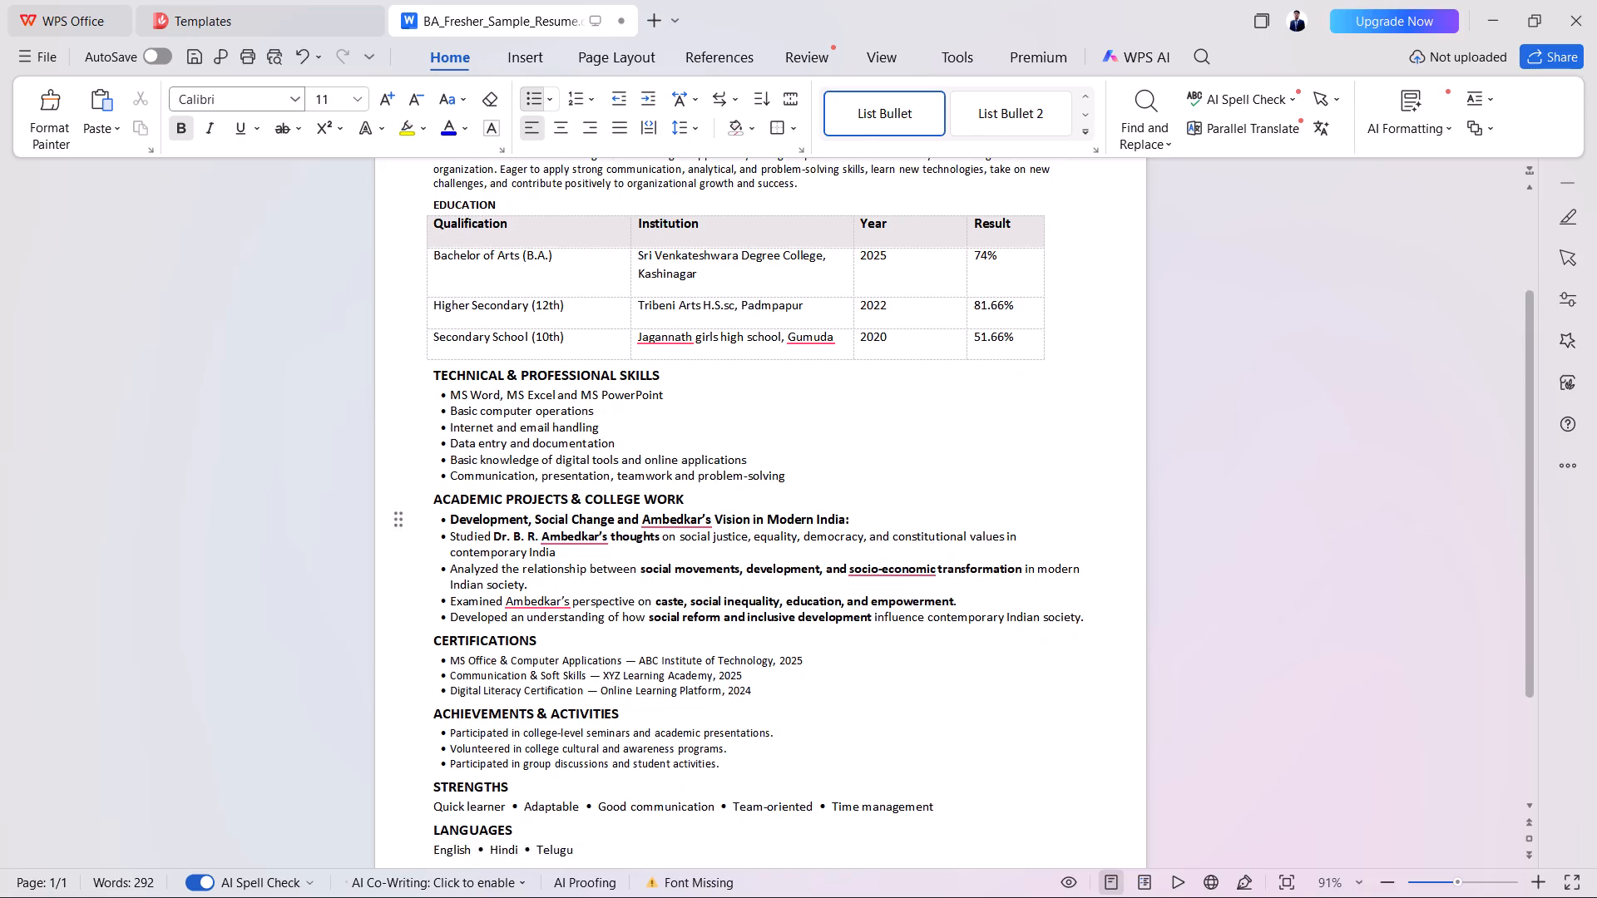
Set the Career Objective paragraph to font size 10.5.
{"action": "scroll", "coordinate": [885, 689], "scroll_direction": "up", "scroll_amount": 2}
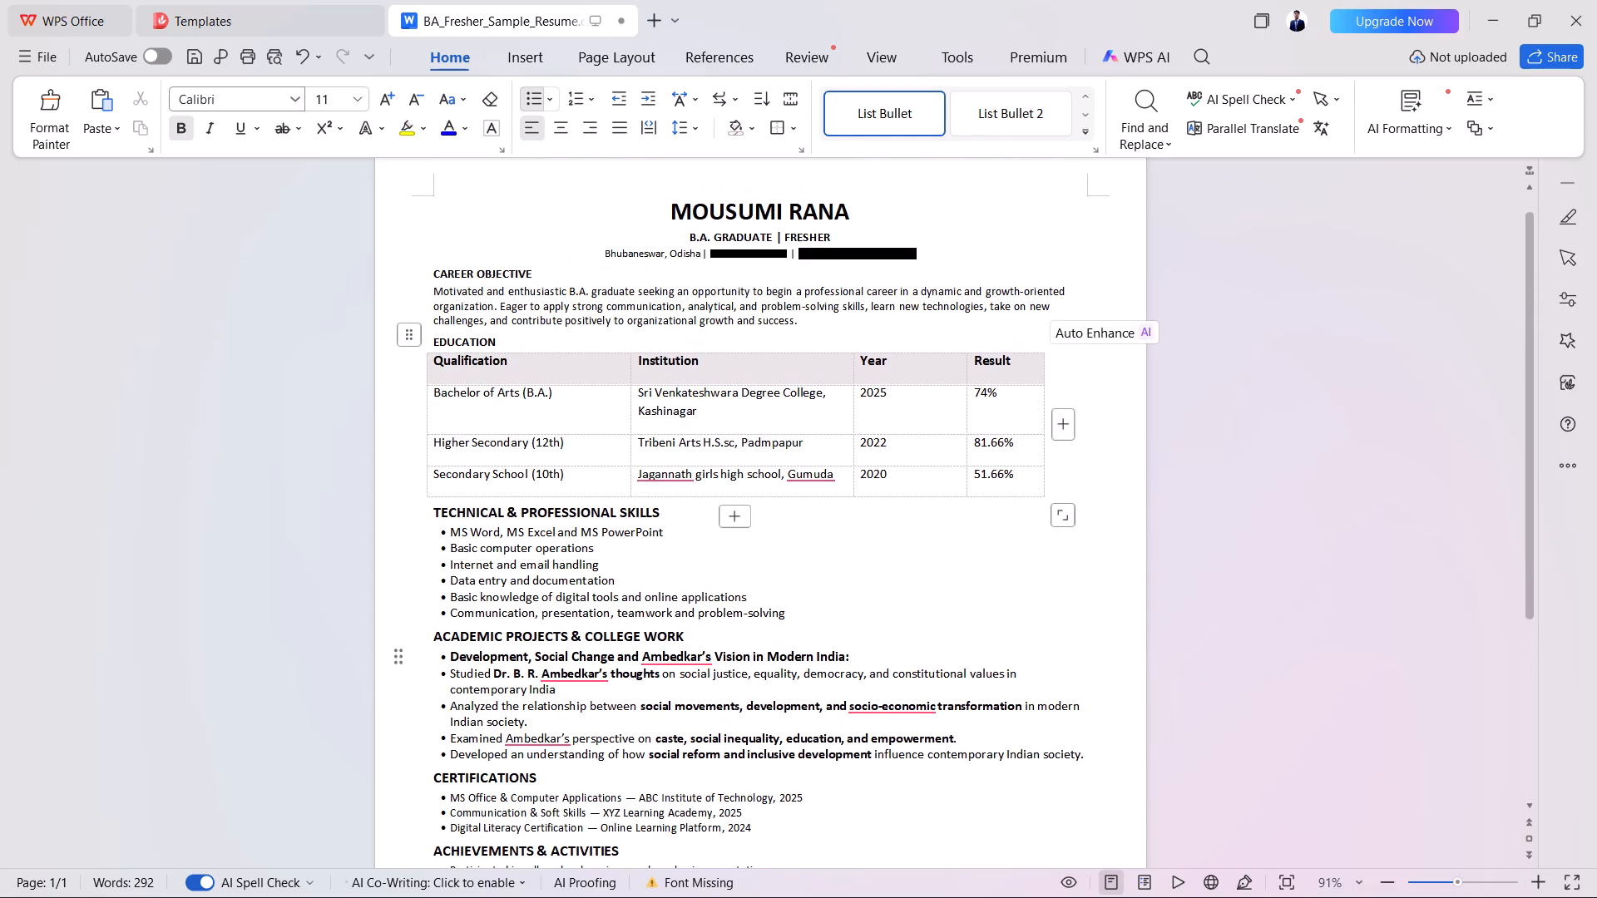
{"action": "left_click_drag", "start_coordinate": [815, 323], "coordinate": [430, 294]}
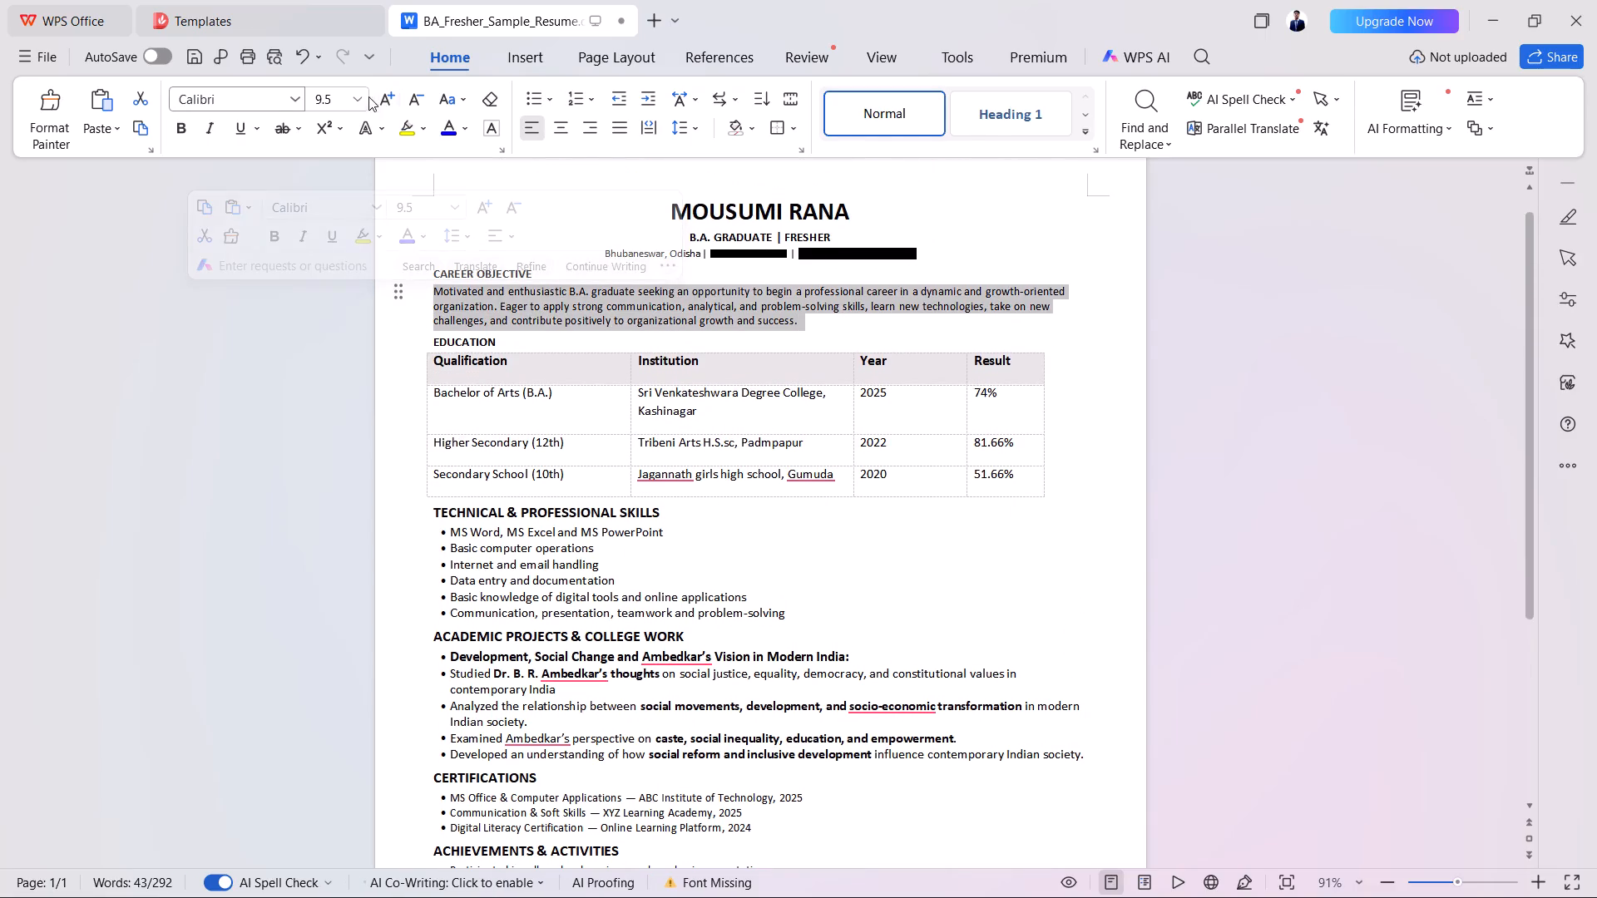
{"action": "left_click", "coordinate": [355, 96]}
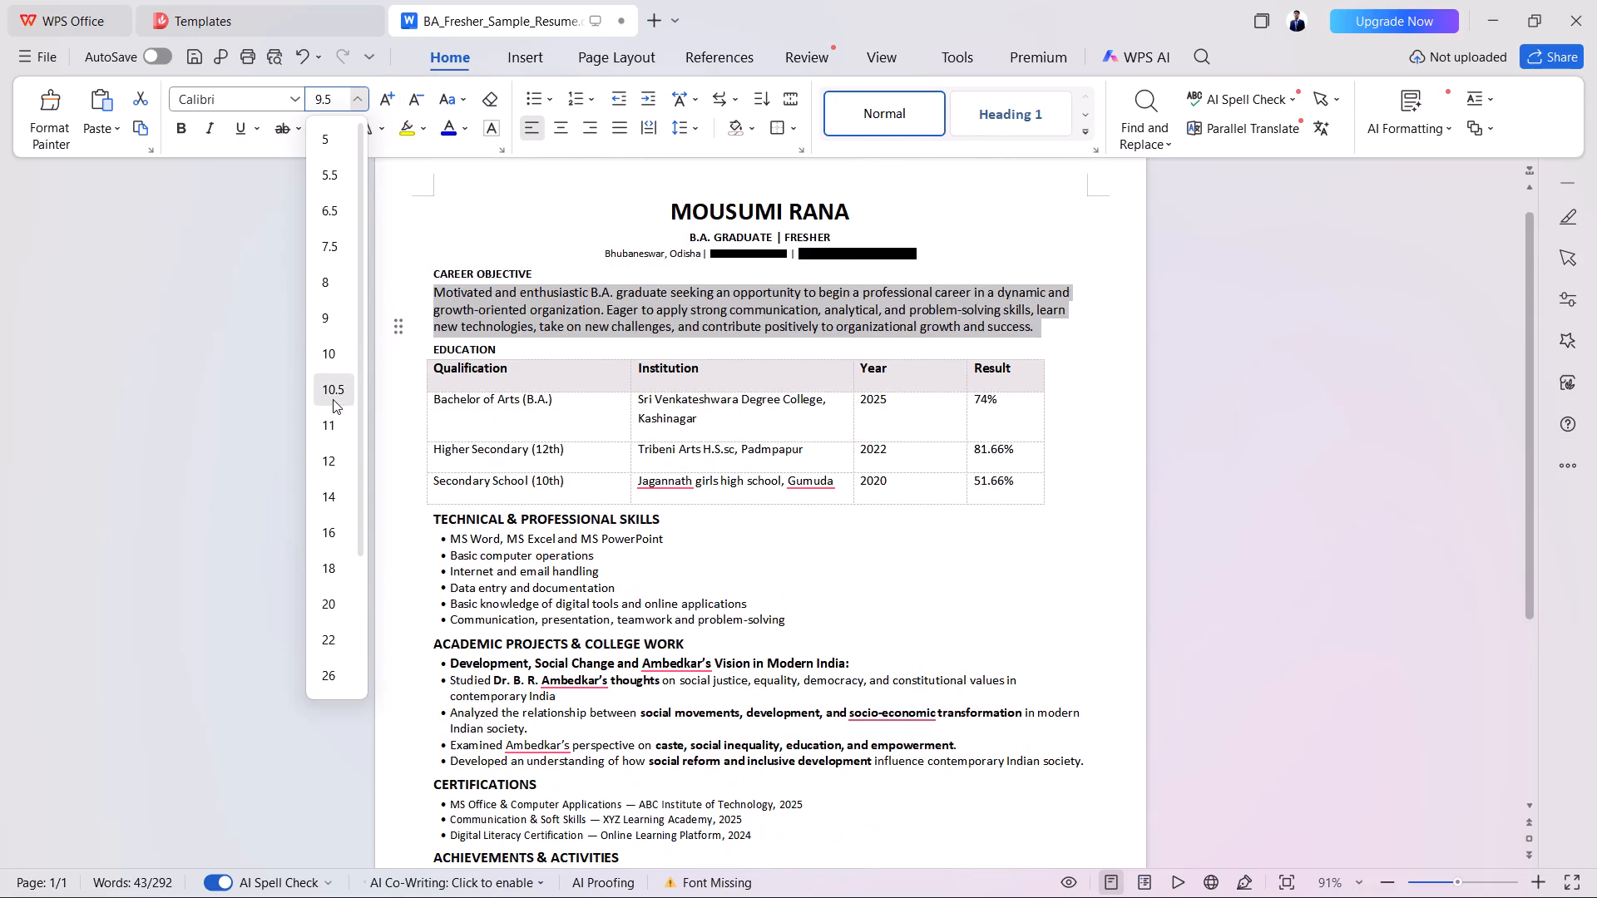
{"action": "left_click", "coordinate": [332, 396]}
Set the "CAREER OBJECTIVE" heading to font size 12.
{"action": "left_click_drag", "start_coordinate": [545, 272], "coordinate": [431, 269]}
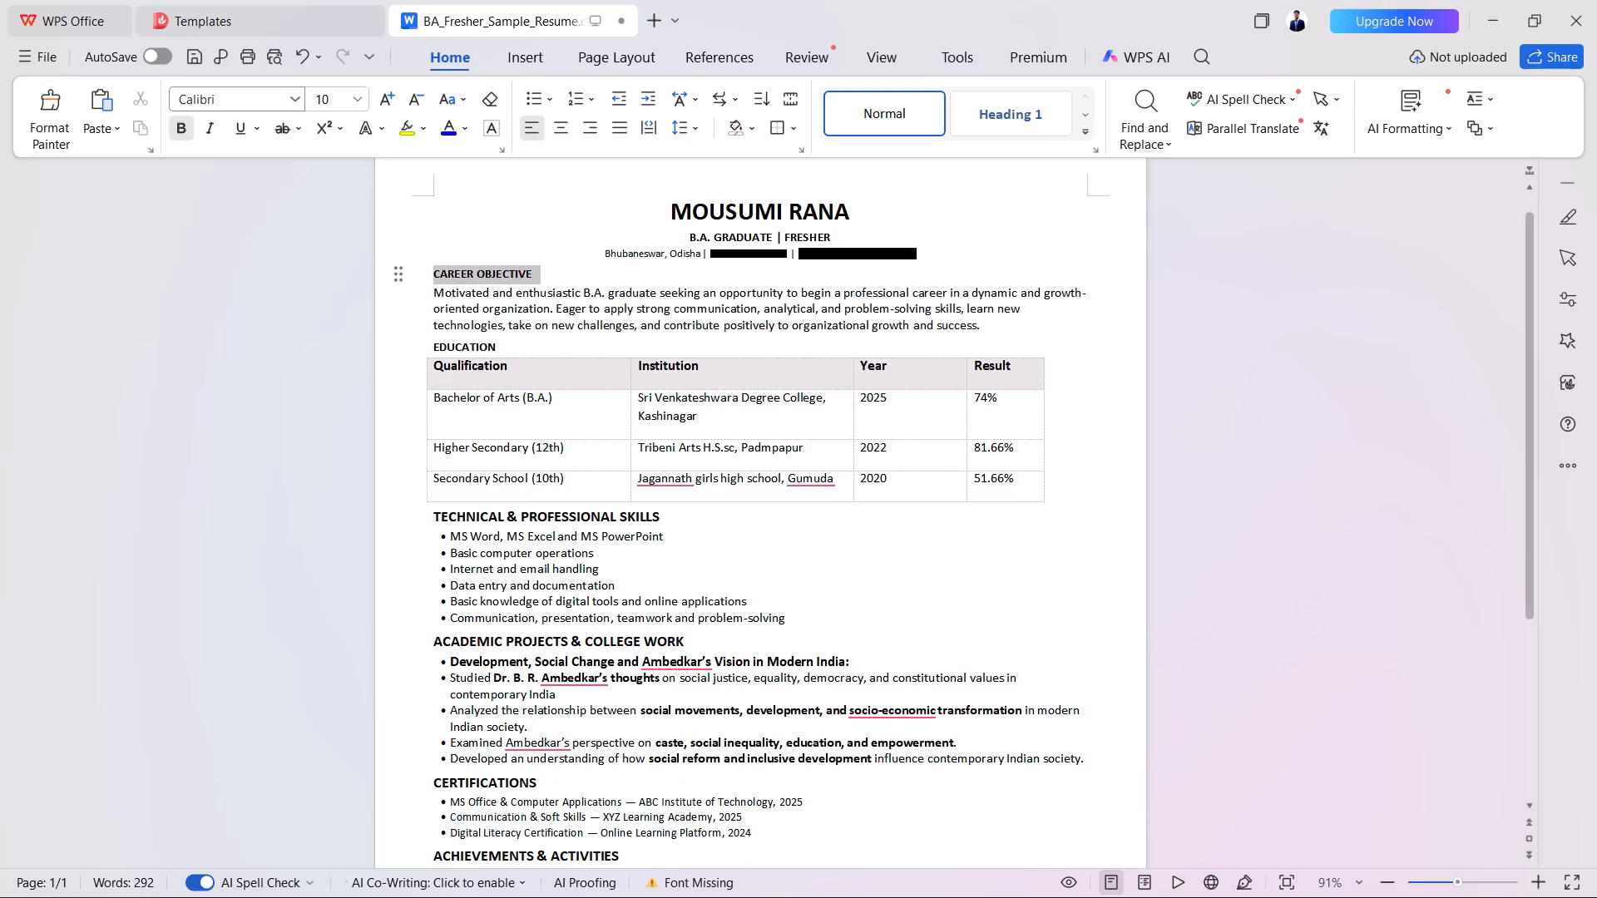
{"action": "left_click_drag", "start_coordinate": [431, 269], "coordinate": [426, 268]}
{"action": "left_click", "coordinate": [358, 91]}
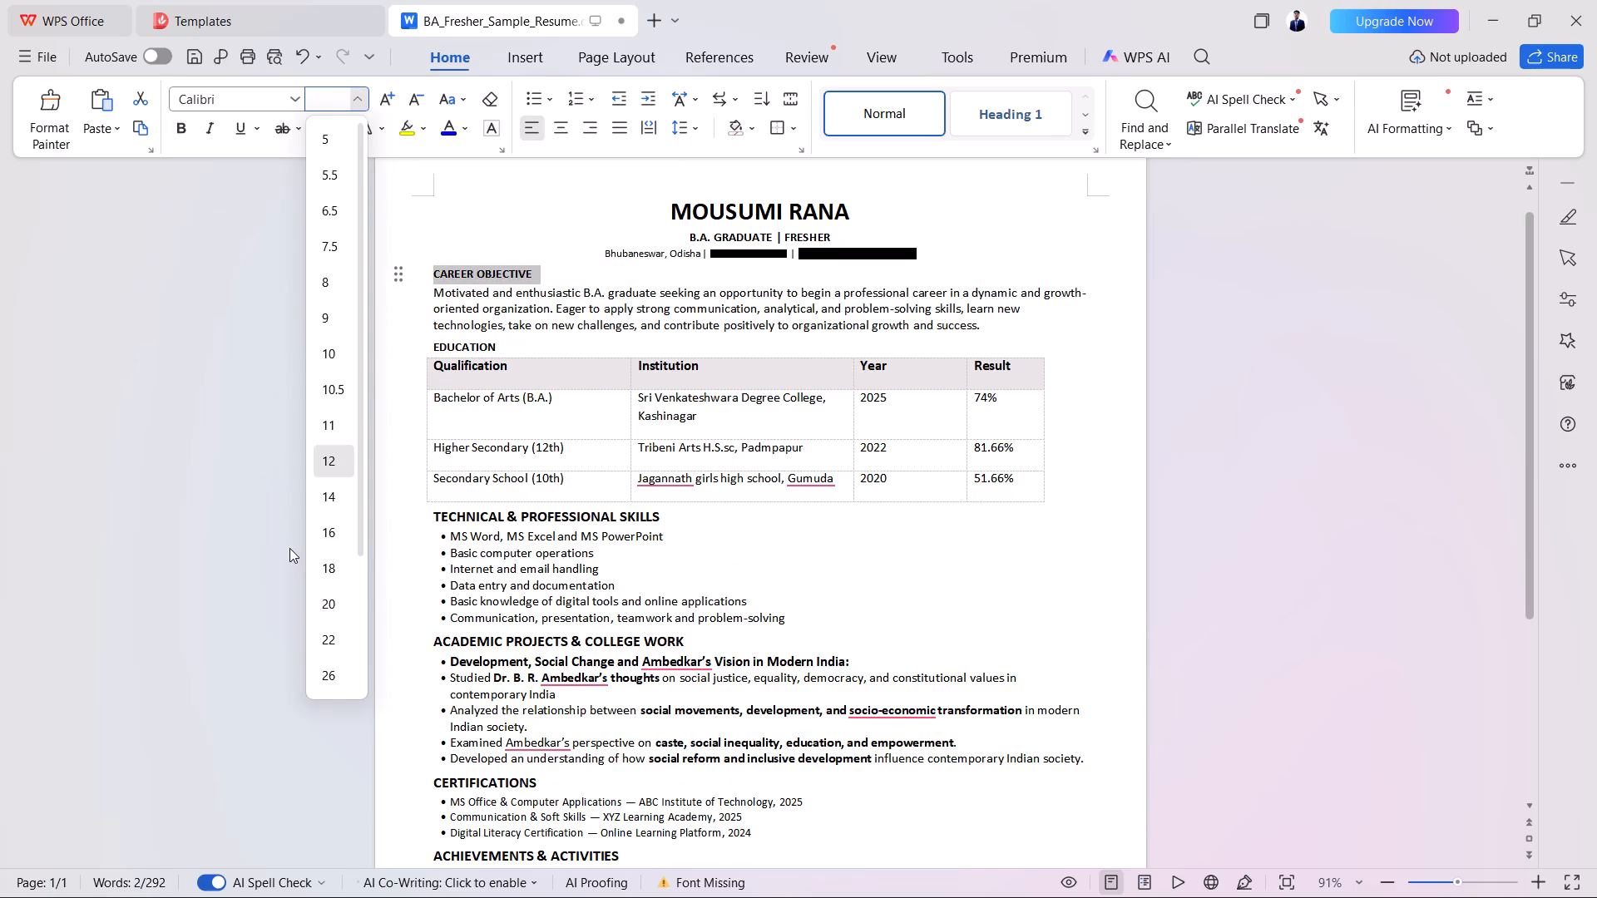
{"action": "left_click", "coordinate": [343, 460]}
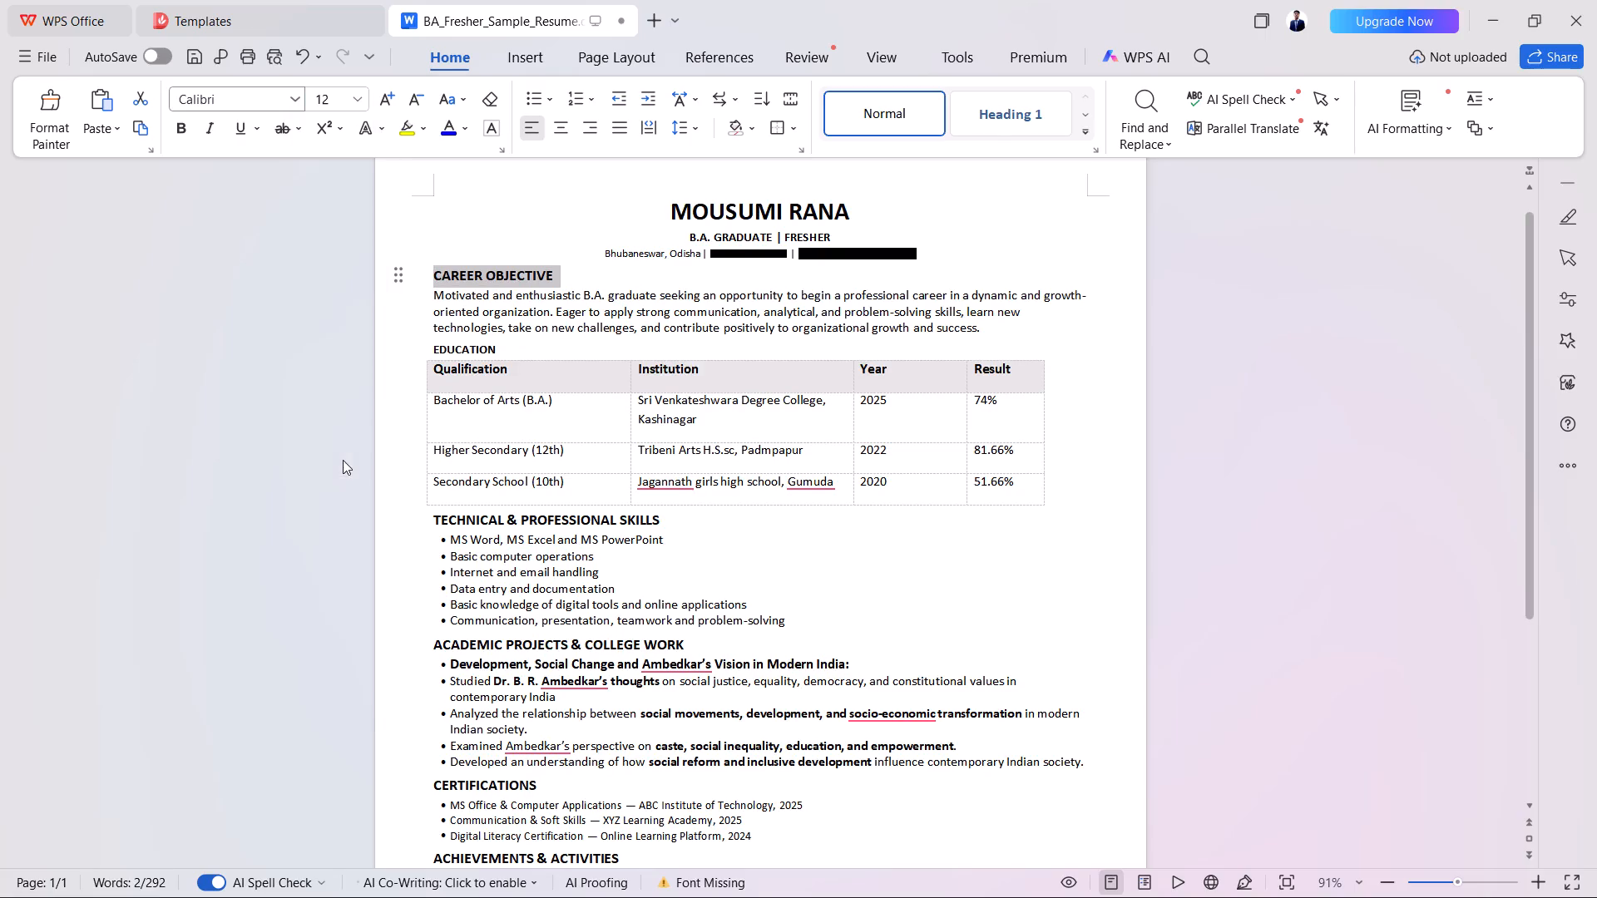
Set the whole contact details line beneath "B.A. GRADUATE | FRESHER" to font size 10.5.
{"action": "left_click", "coordinate": [920, 251]}
{"action": "left_click_drag", "start_coordinate": [920, 251], "coordinate": [671, 269]}
{"action": "left_click_drag", "start_coordinate": [671, 269], "coordinate": [591, 257]}
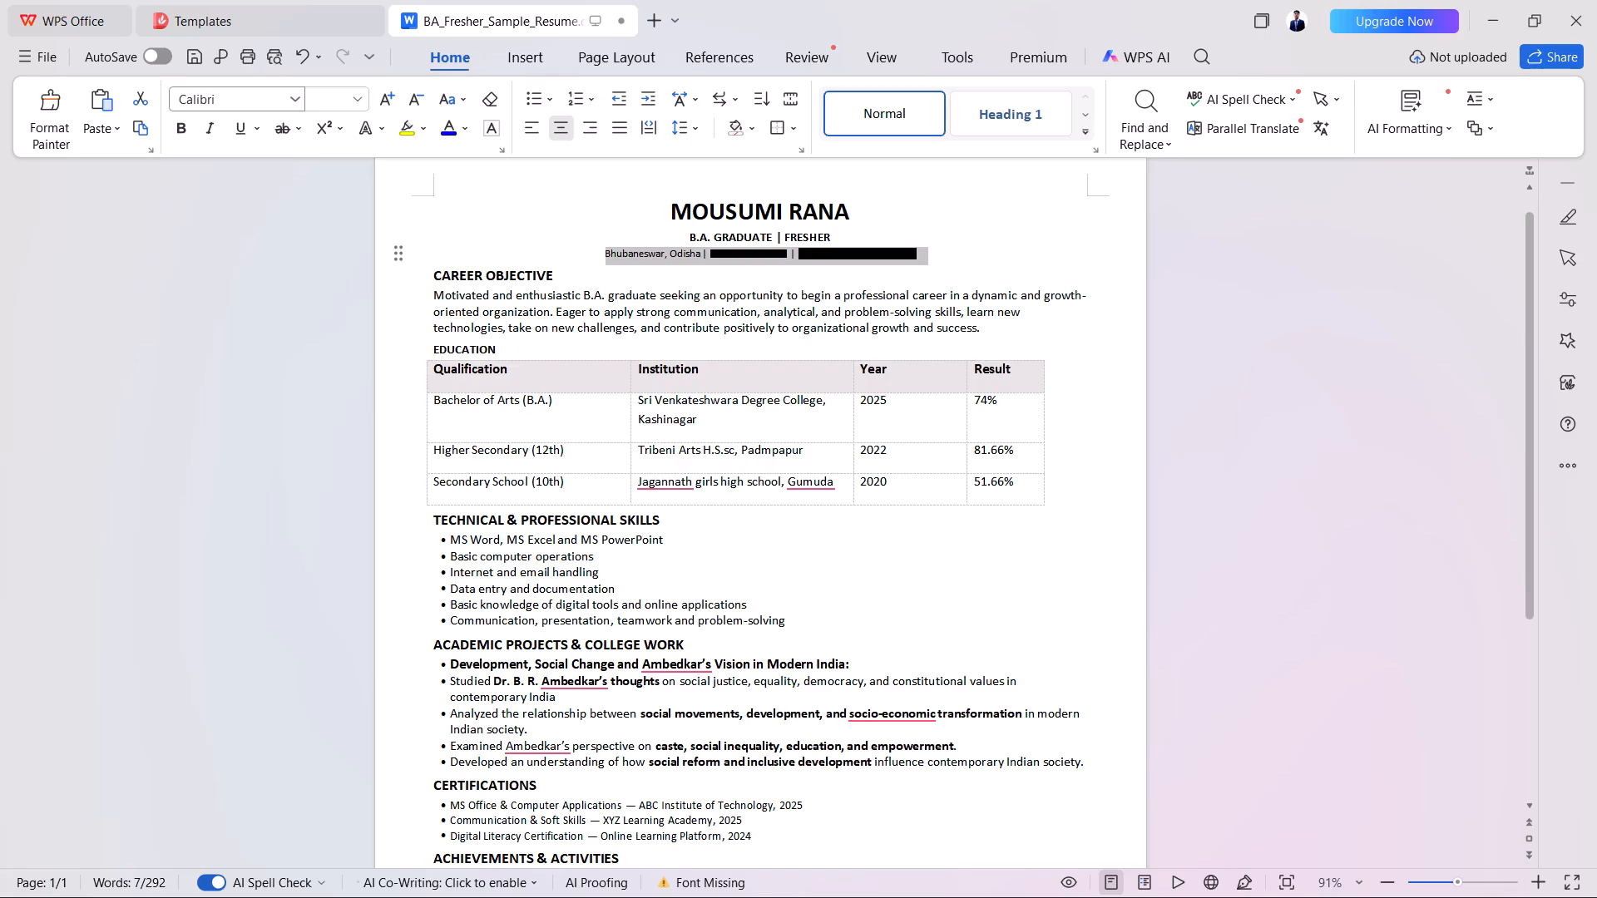
{"action": "left_click_drag", "start_coordinate": [591, 257], "coordinate": [591, 257]}
{"action": "left_click_drag", "start_coordinate": [591, 257], "coordinate": [592, 257]}
{"action": "left_click_drag", "start_coordinate": [592, 257], "coordinate": [596, 257]}
{"action": "left_click", "coordinate": [361, 95]}
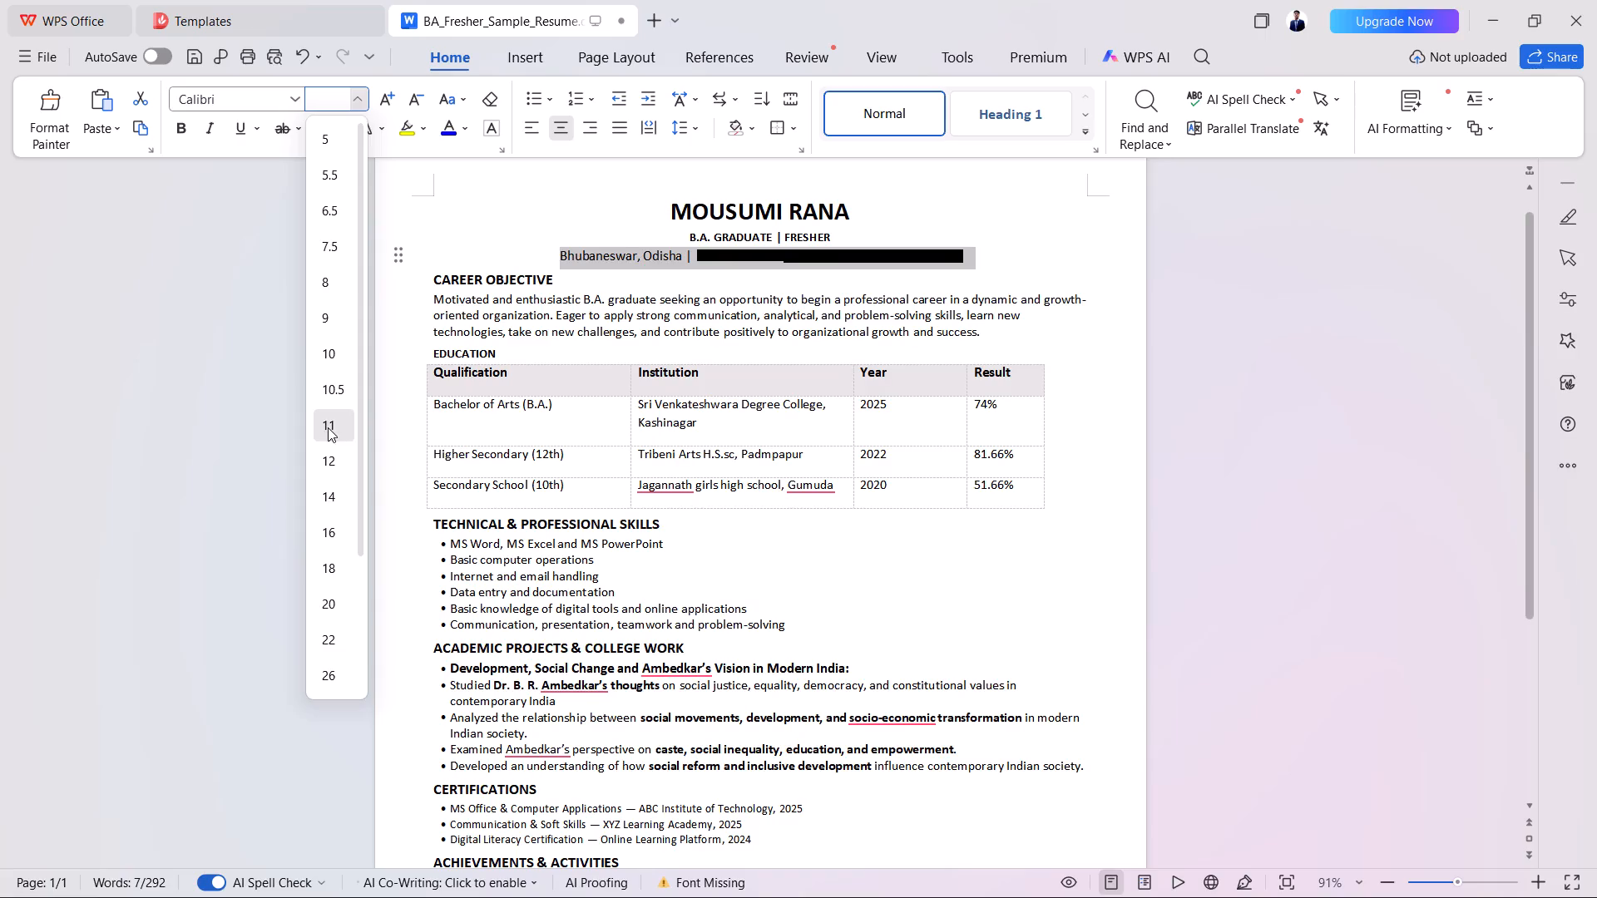
{"action": "left_click", "coordinate": [331, 395]}
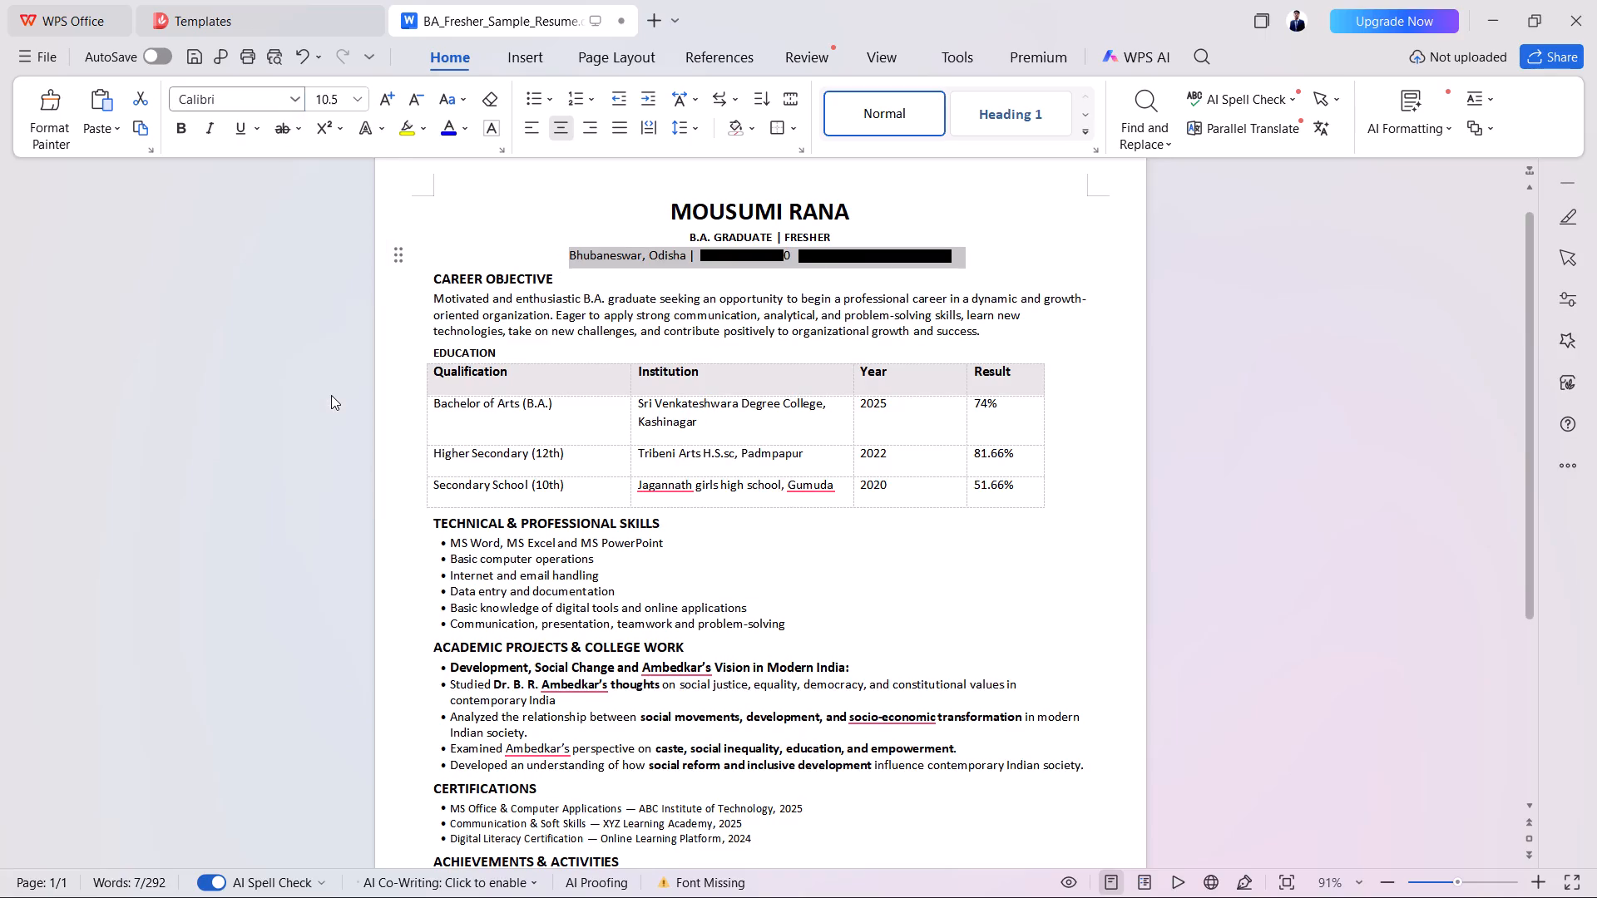
{"action": "left_click", "coordinate": [1015, 233]}
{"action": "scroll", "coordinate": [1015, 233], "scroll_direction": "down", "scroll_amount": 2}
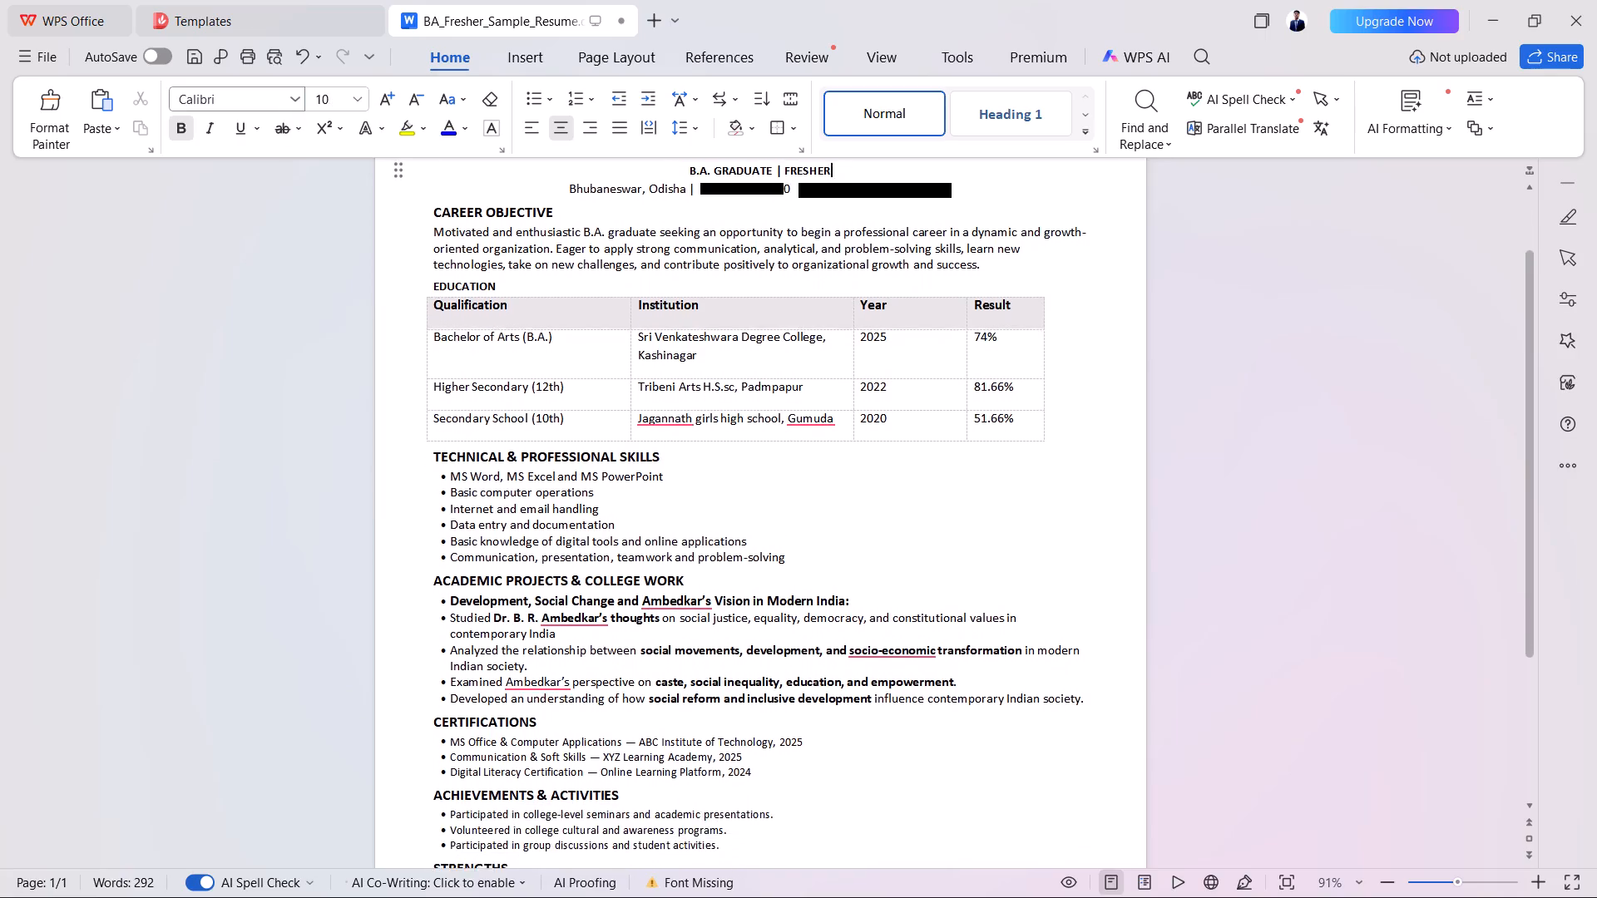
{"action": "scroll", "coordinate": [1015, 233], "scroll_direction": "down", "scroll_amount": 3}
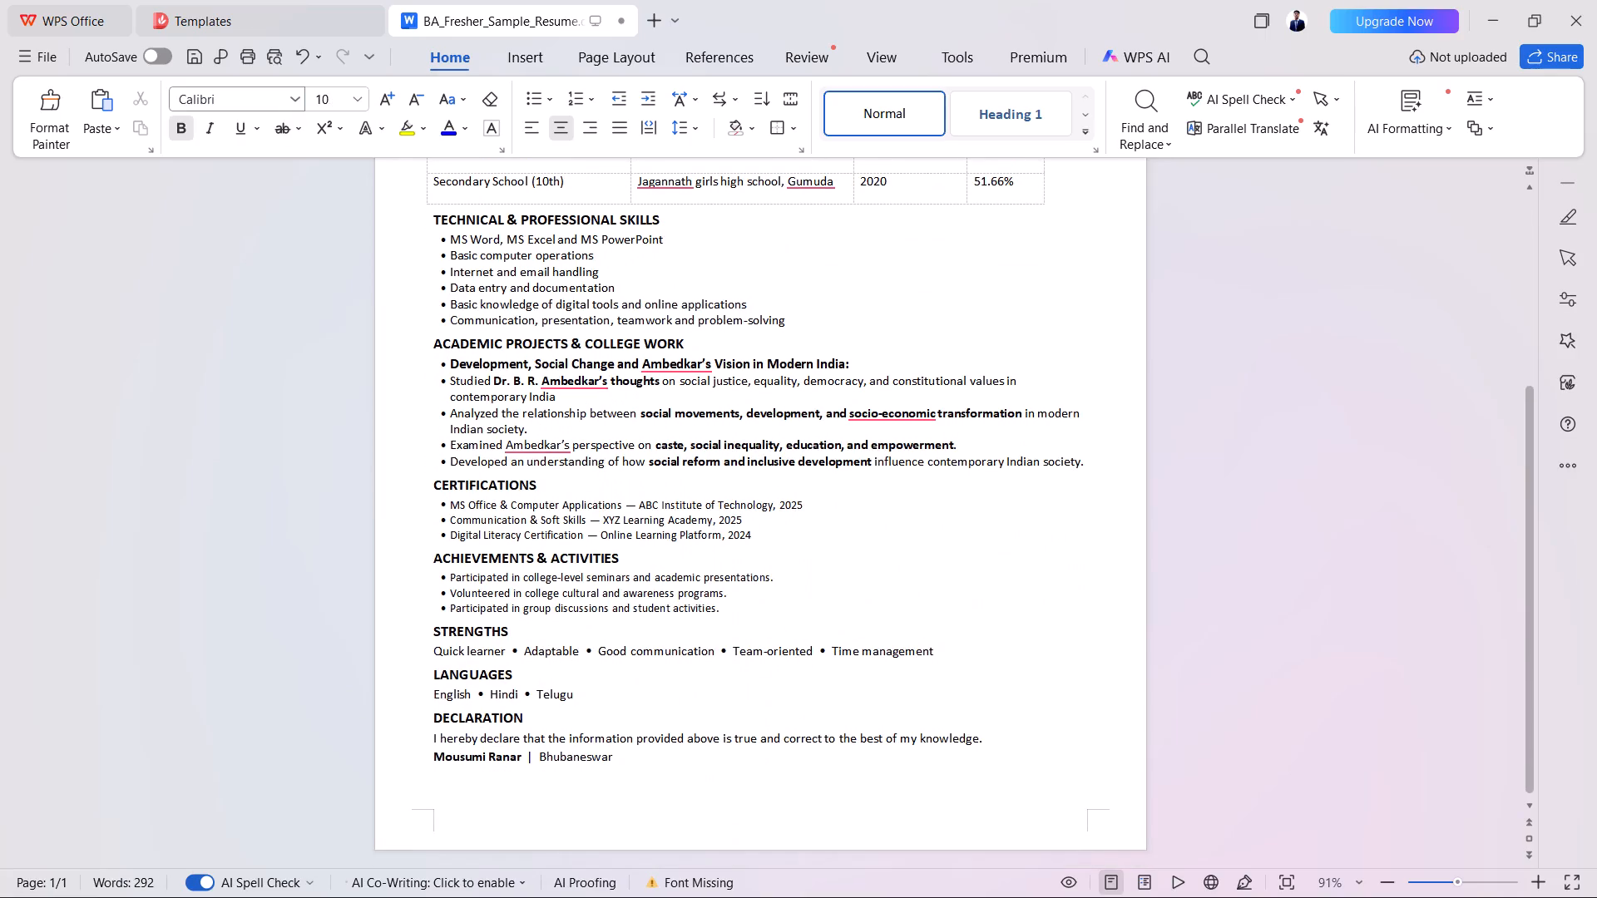
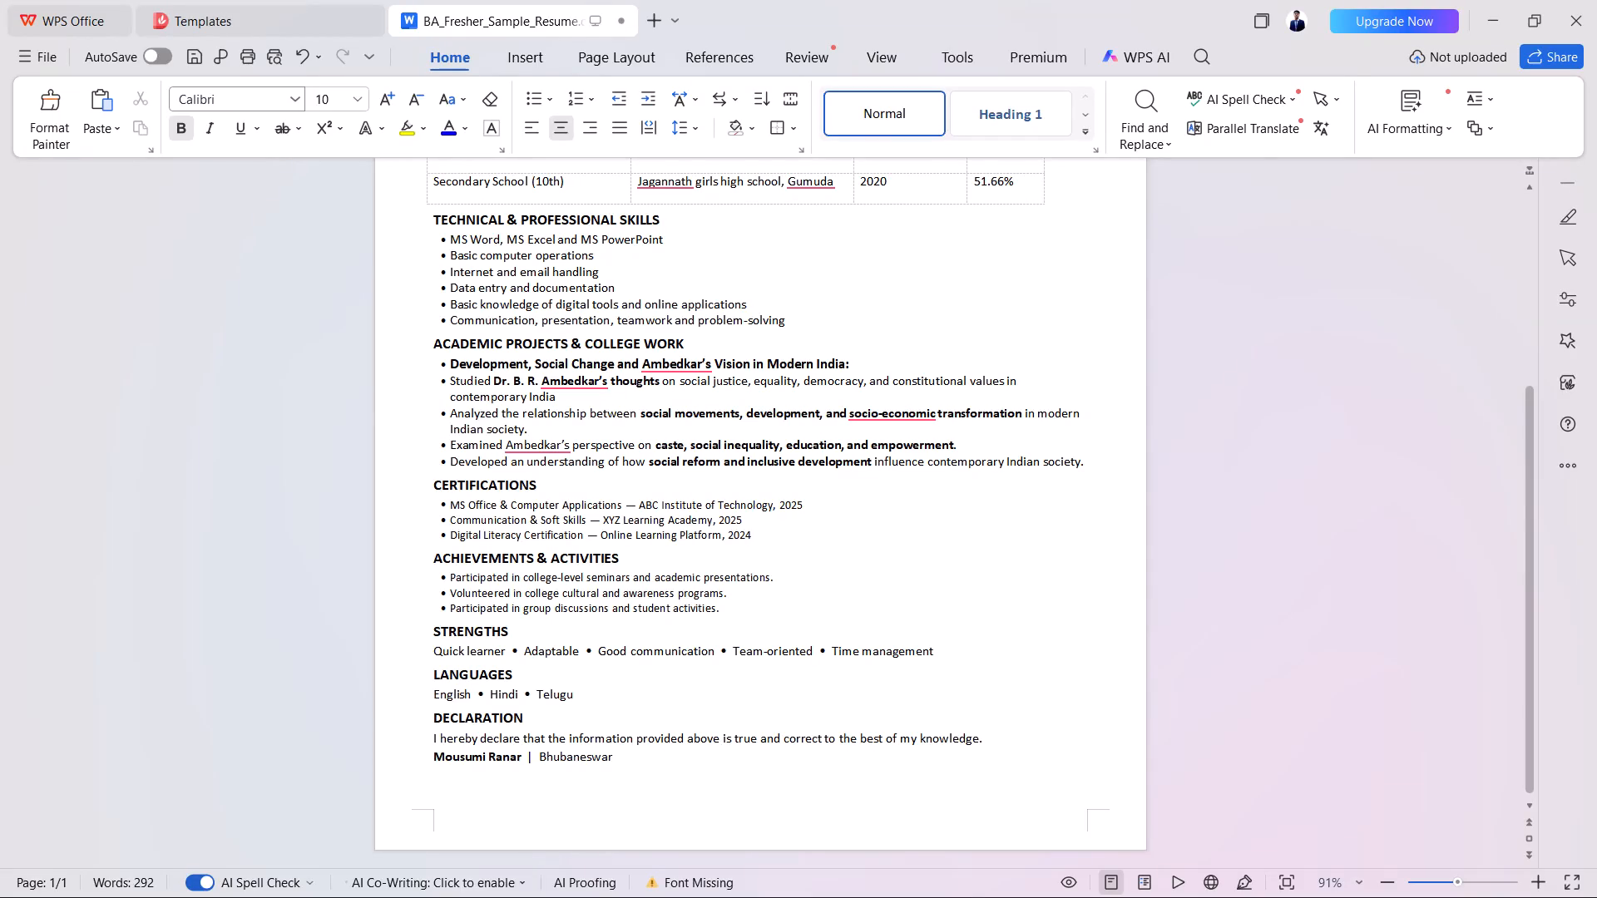
Delete the entire "CERTIFICATIONS" section, including its heading and all three bullet entries.
{"action": "left_click_drag", "start_coordinate": [760, 540], "coordinate": [324, 482]}
{"action": "key", "text": "BackSpace"}
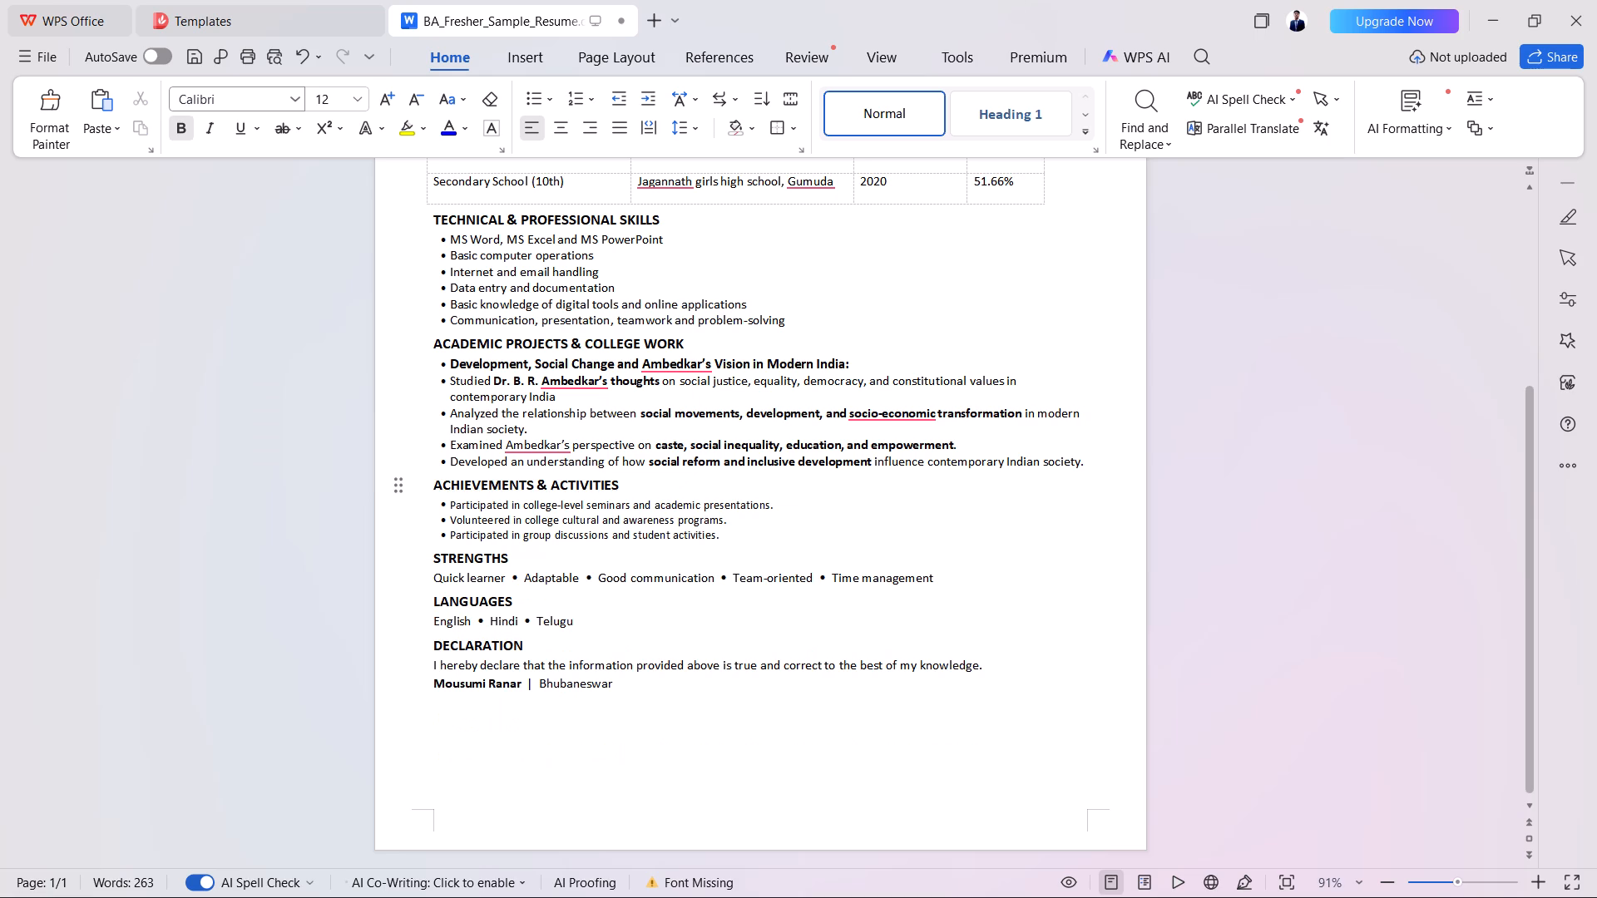
{"action": "left_click", "coordinate": [792, 506]}
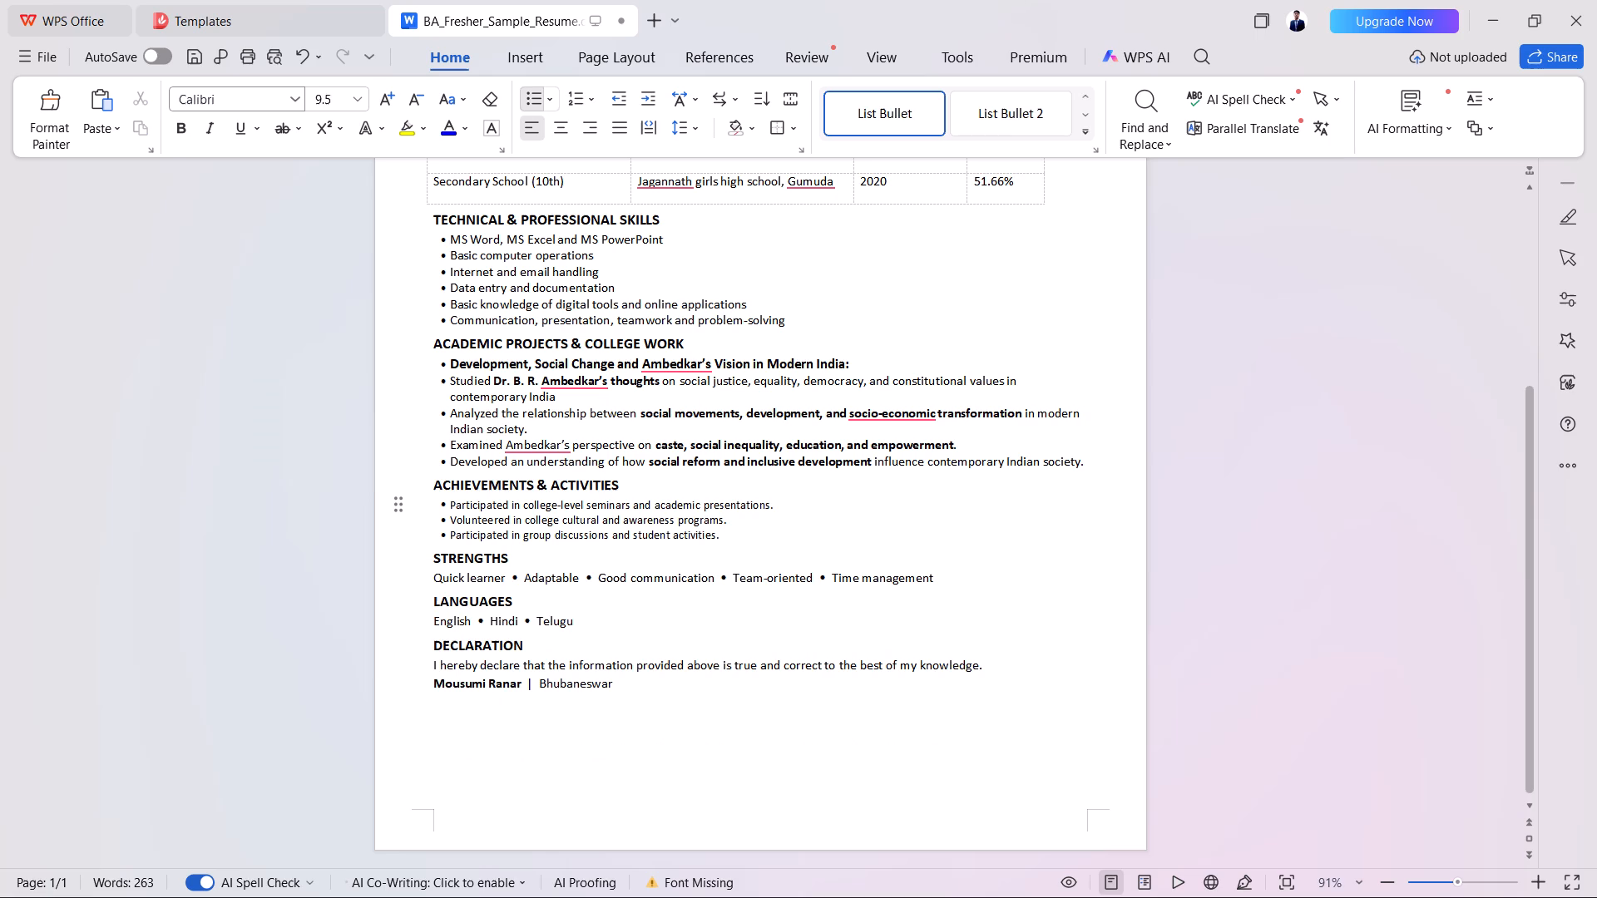
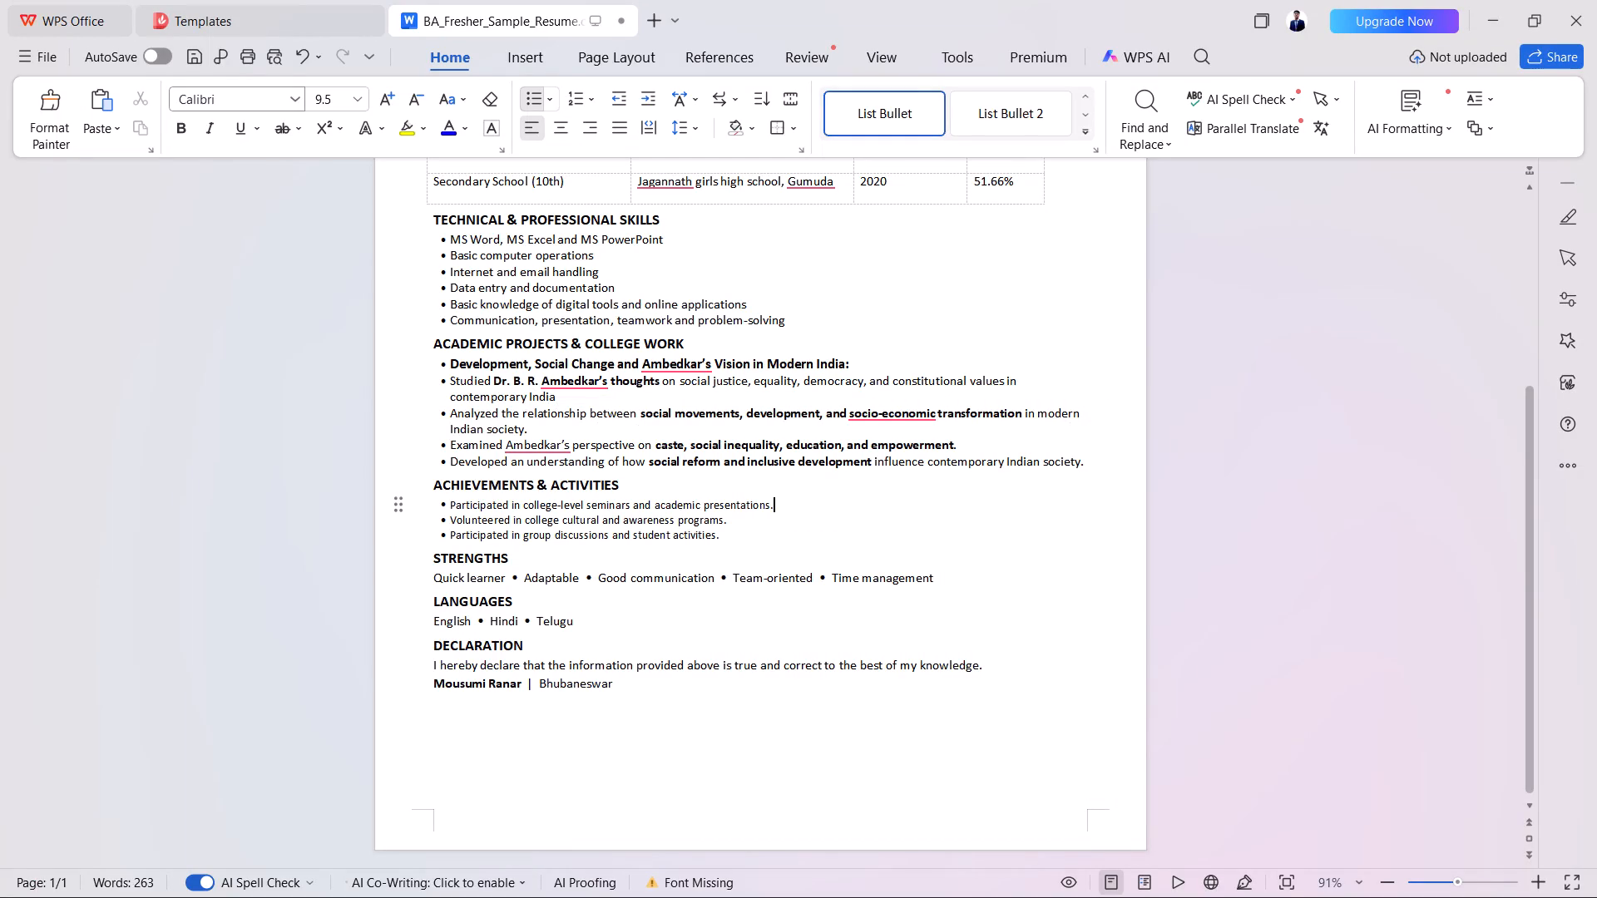
Select the college-level seminars and academic presentations bullet under Achievements & Activities and review the resume from the heading to the declaration.
{"action": "left_click_drag", "start_coordinate": [779, 506], "coordinate": [444, 496]}
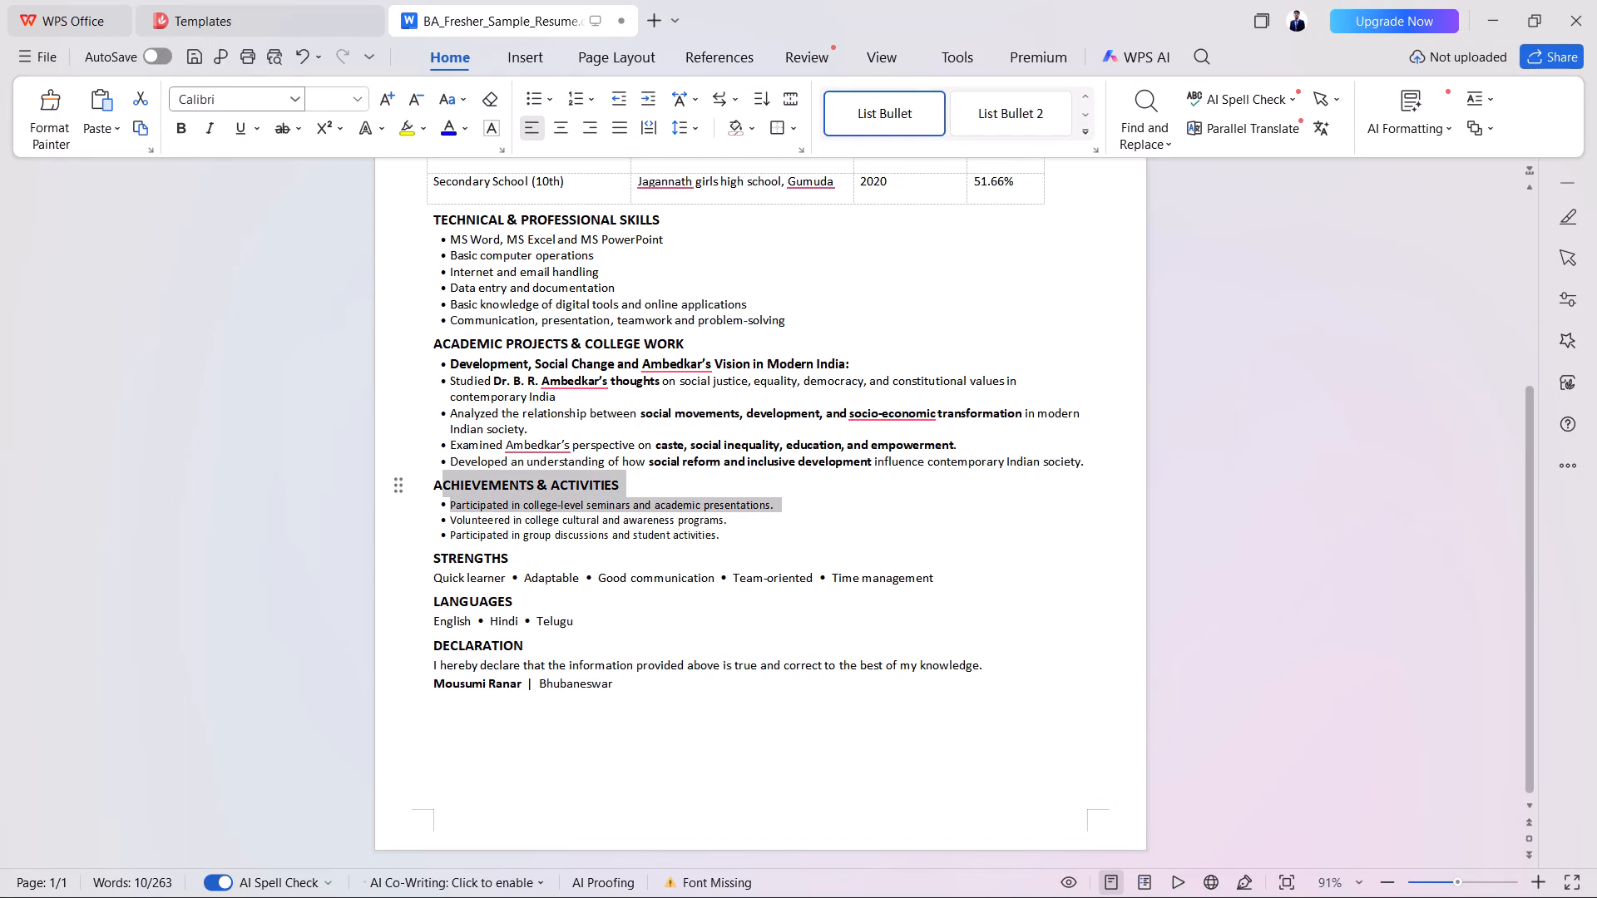
{"action": "left_click_drag", "start_coordinate": [444, 496], "coordinate": [452, 508]}
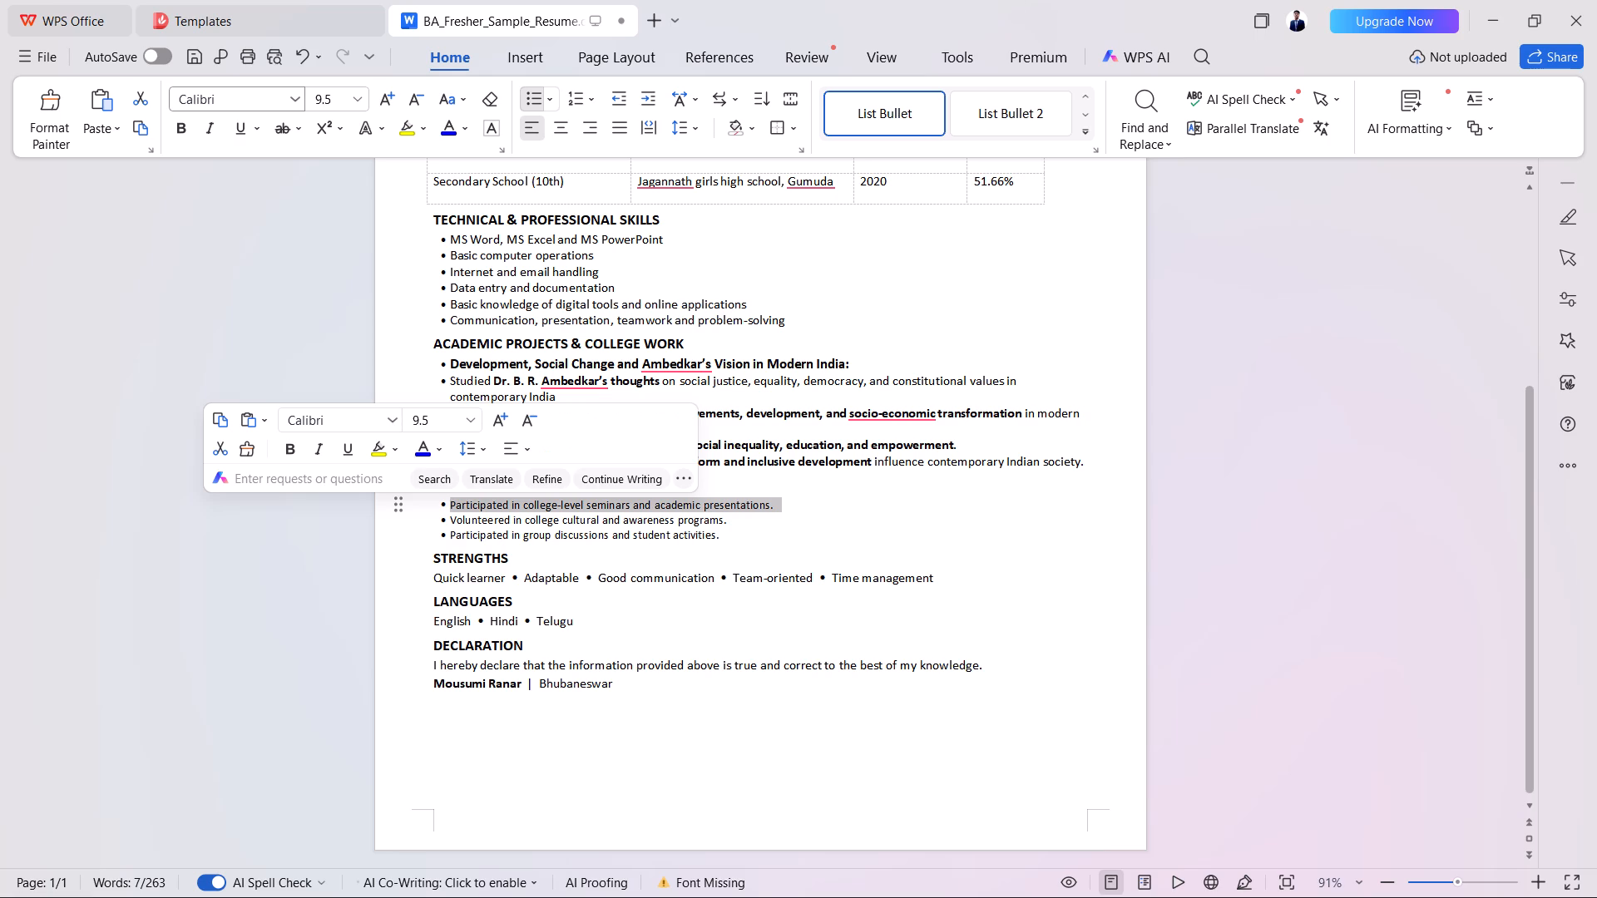
{"action": "scroll", "coordinate": [452, 508], "scroll_direction": "up", "scroll_amount": 1}
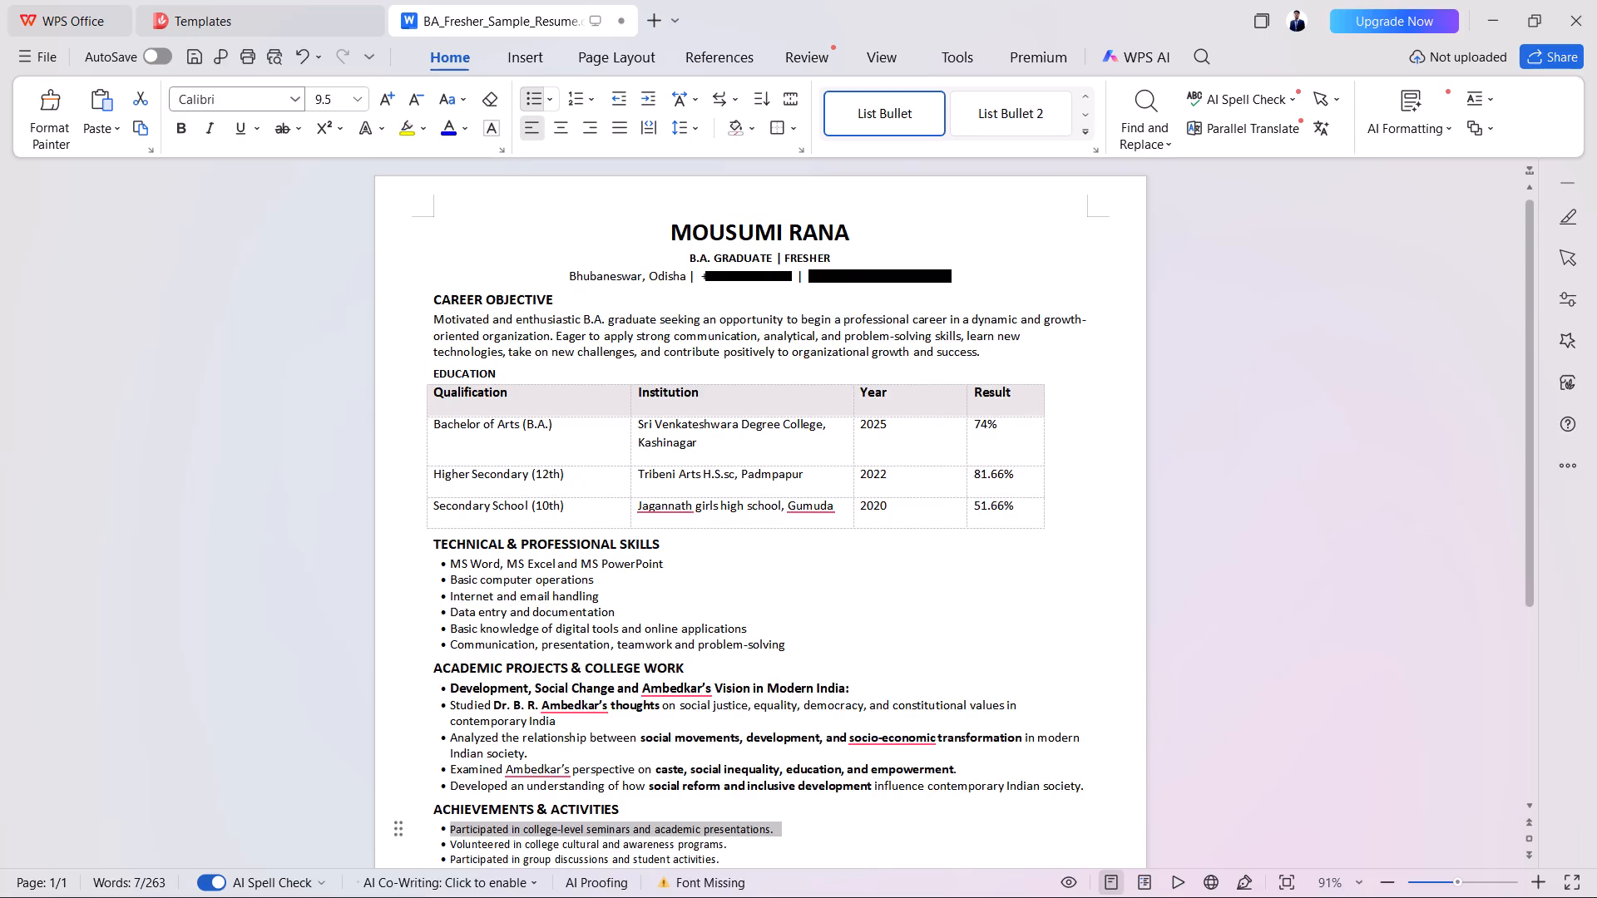
{"action": "scroll", "coordinate": [452, 508], "scroll_direction": "down", "scroll_amount": 2}
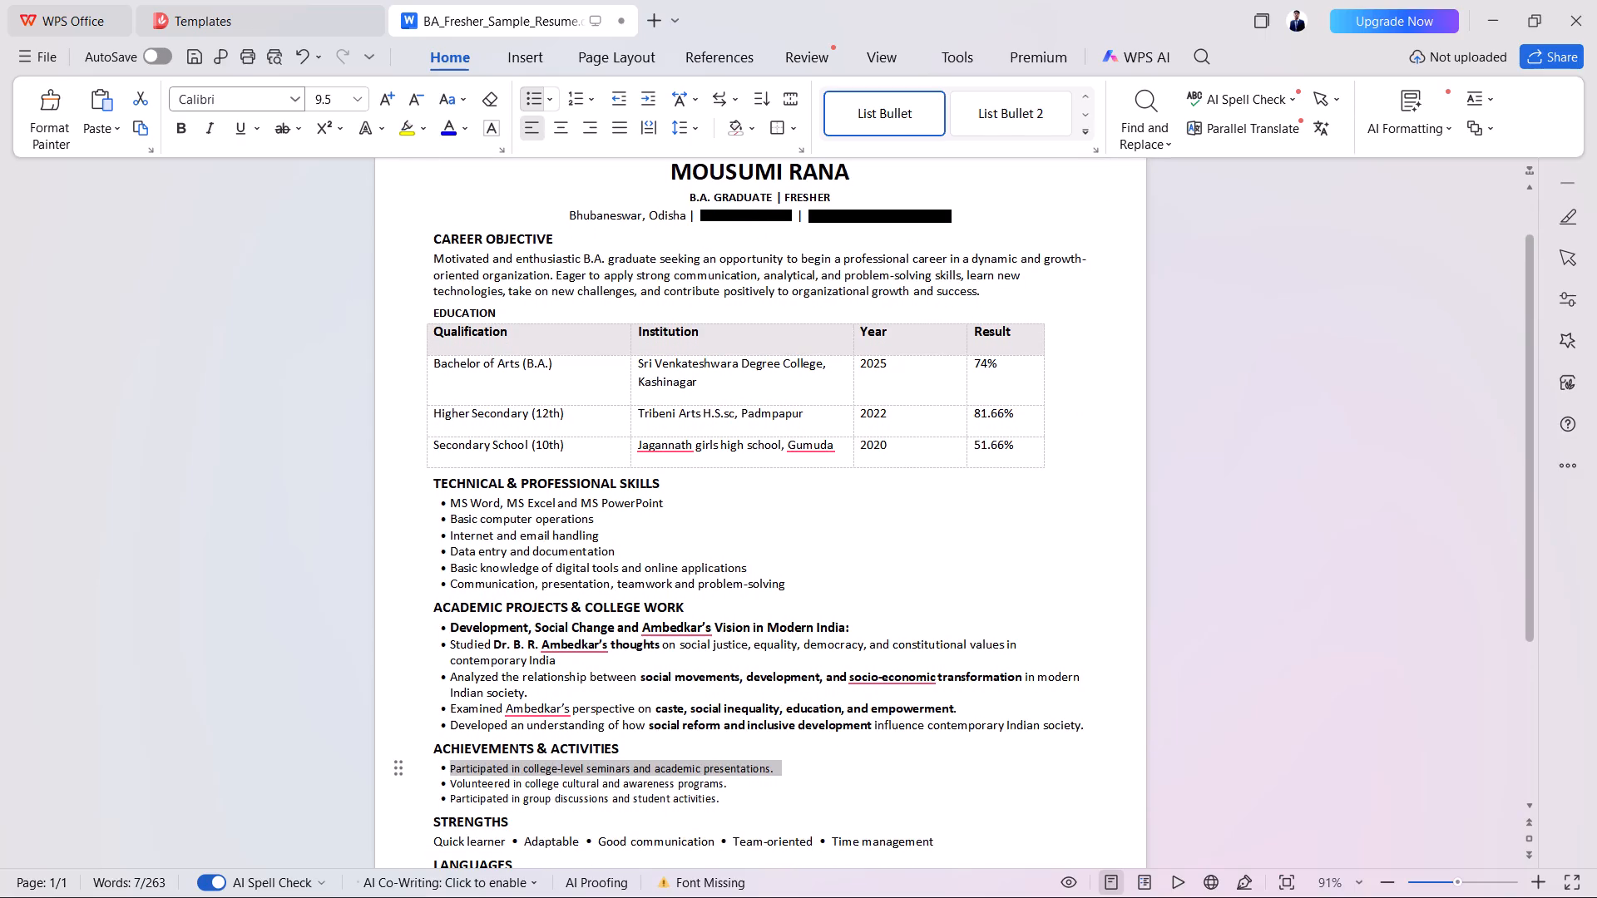
{"action": "scroll", "coordinate": [452, 508], "scroll_direction": "down", "scroll_amount": 1}
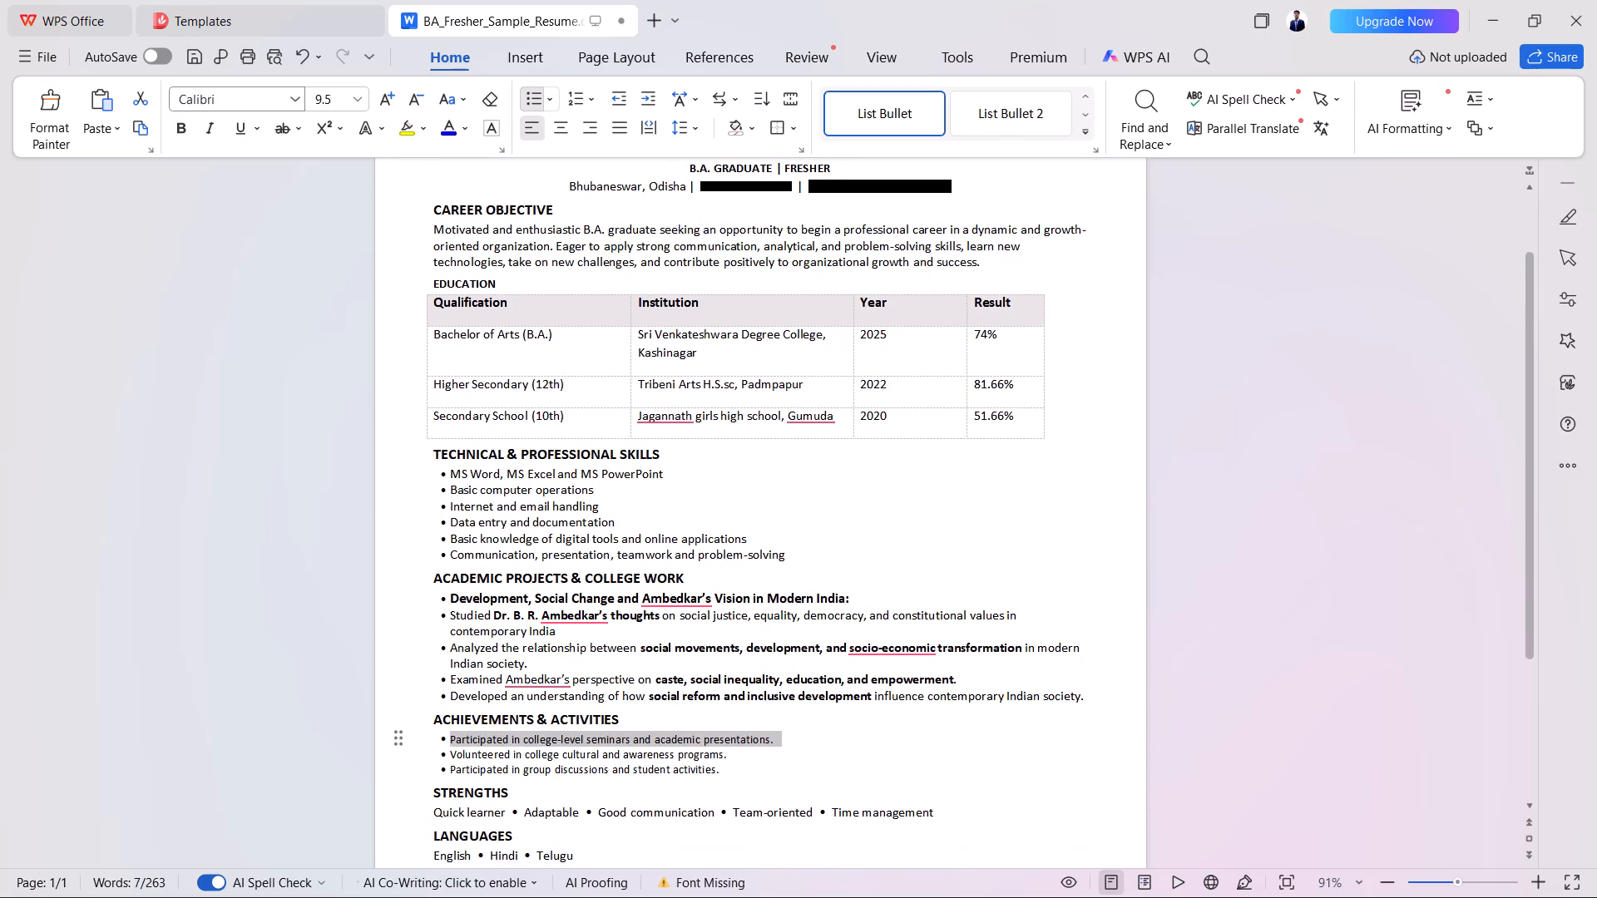
{"action": "scroll", "coordinate": [538, 501], "scroll_direction": "down", "scroll_amount": 2}
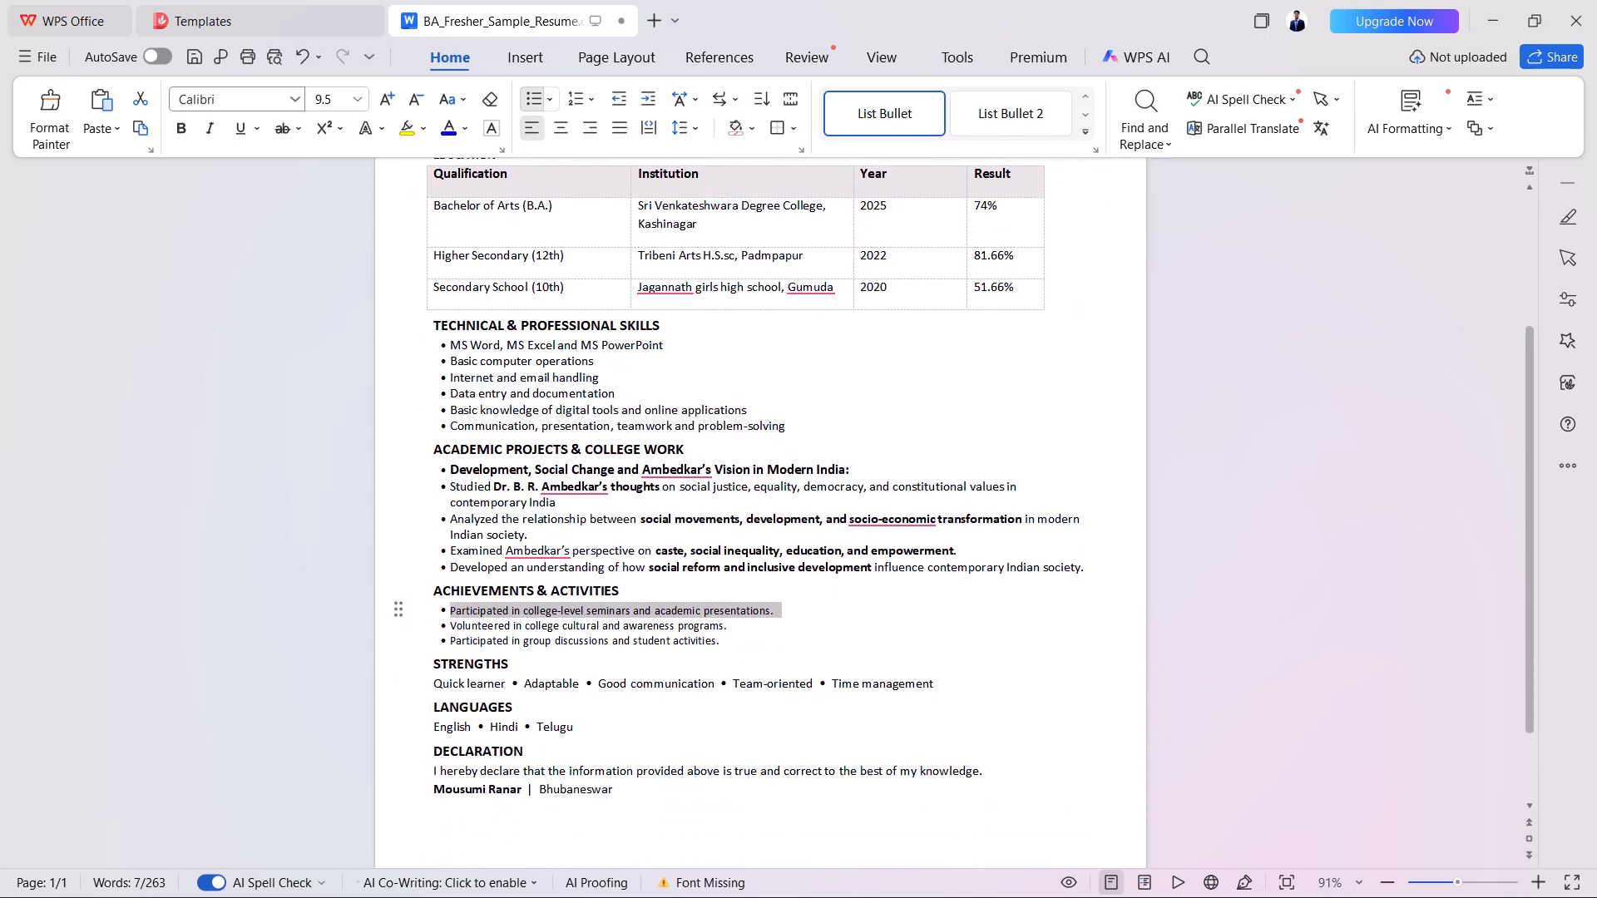
{"action": "scroll", "coordinate": [538, 501], "scroll_direction": "down", "scroll_amount": 1}
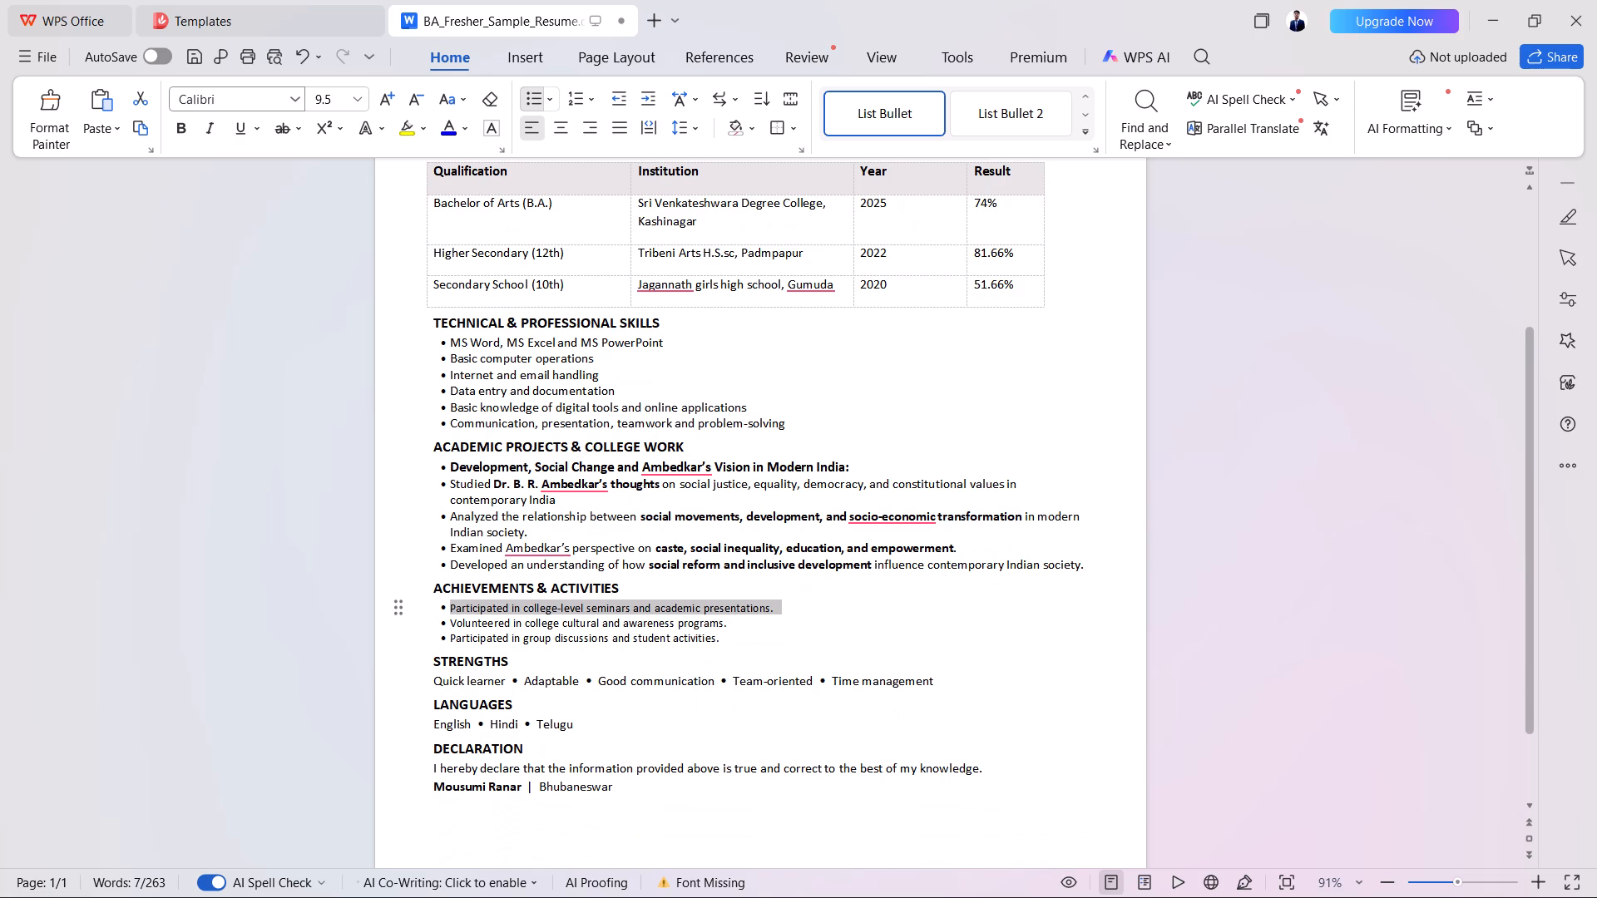
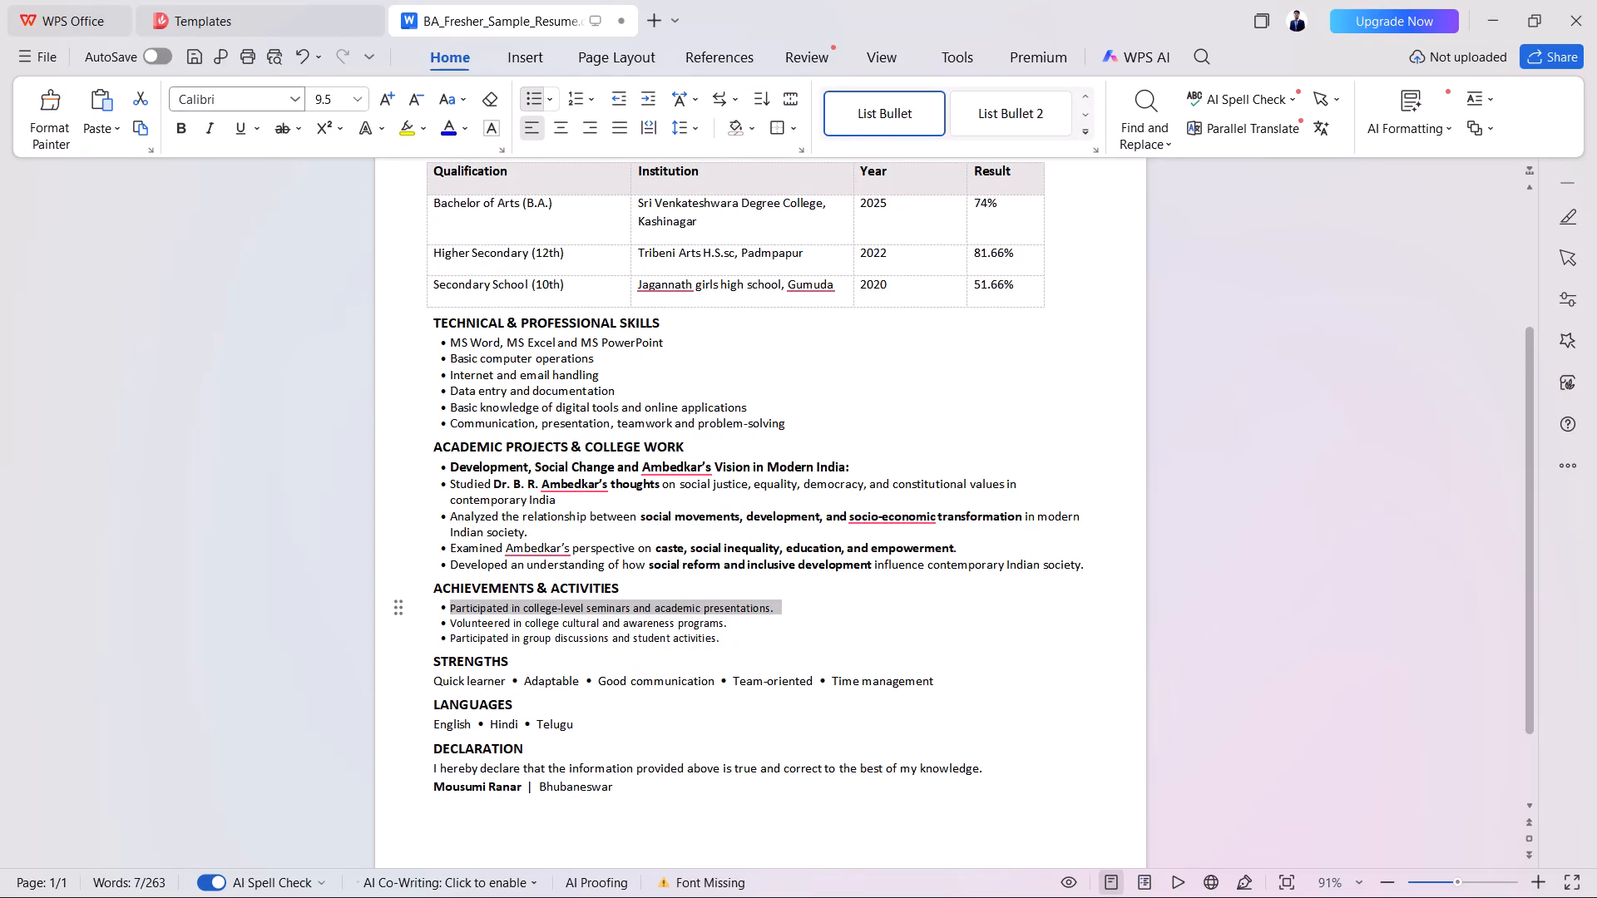
Set the three bullets under Achievements & Activities to font size 10.5.
{"action": "key", "text": "Right"}
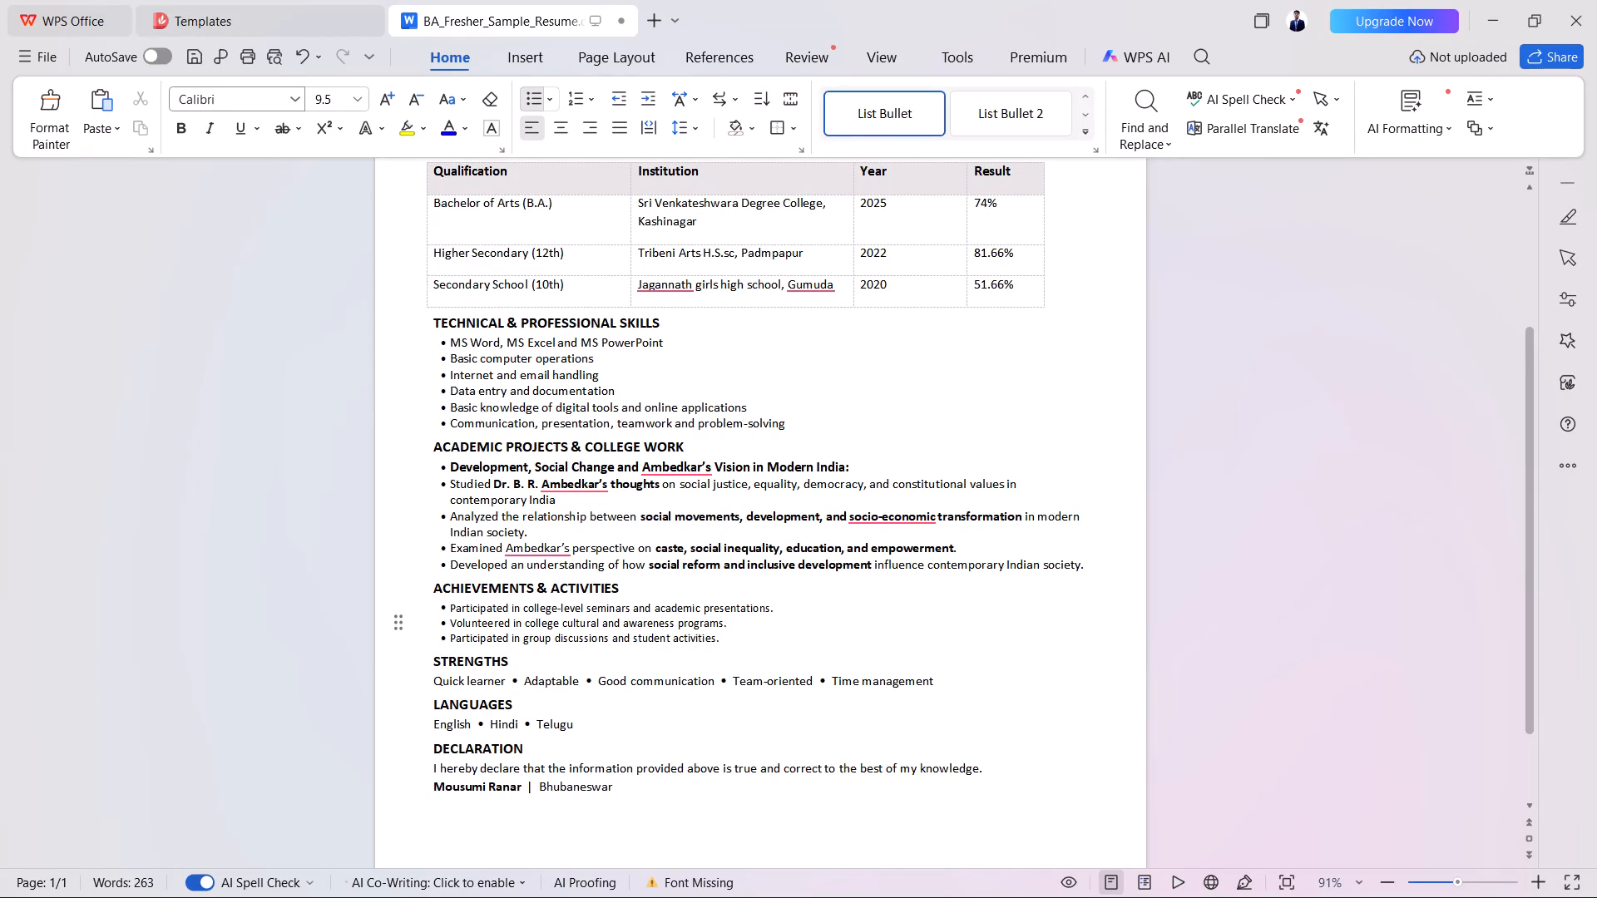
{"action": "left_click_drag", "start_coordinate": [779, 610], "coordinate": [531, 609]}
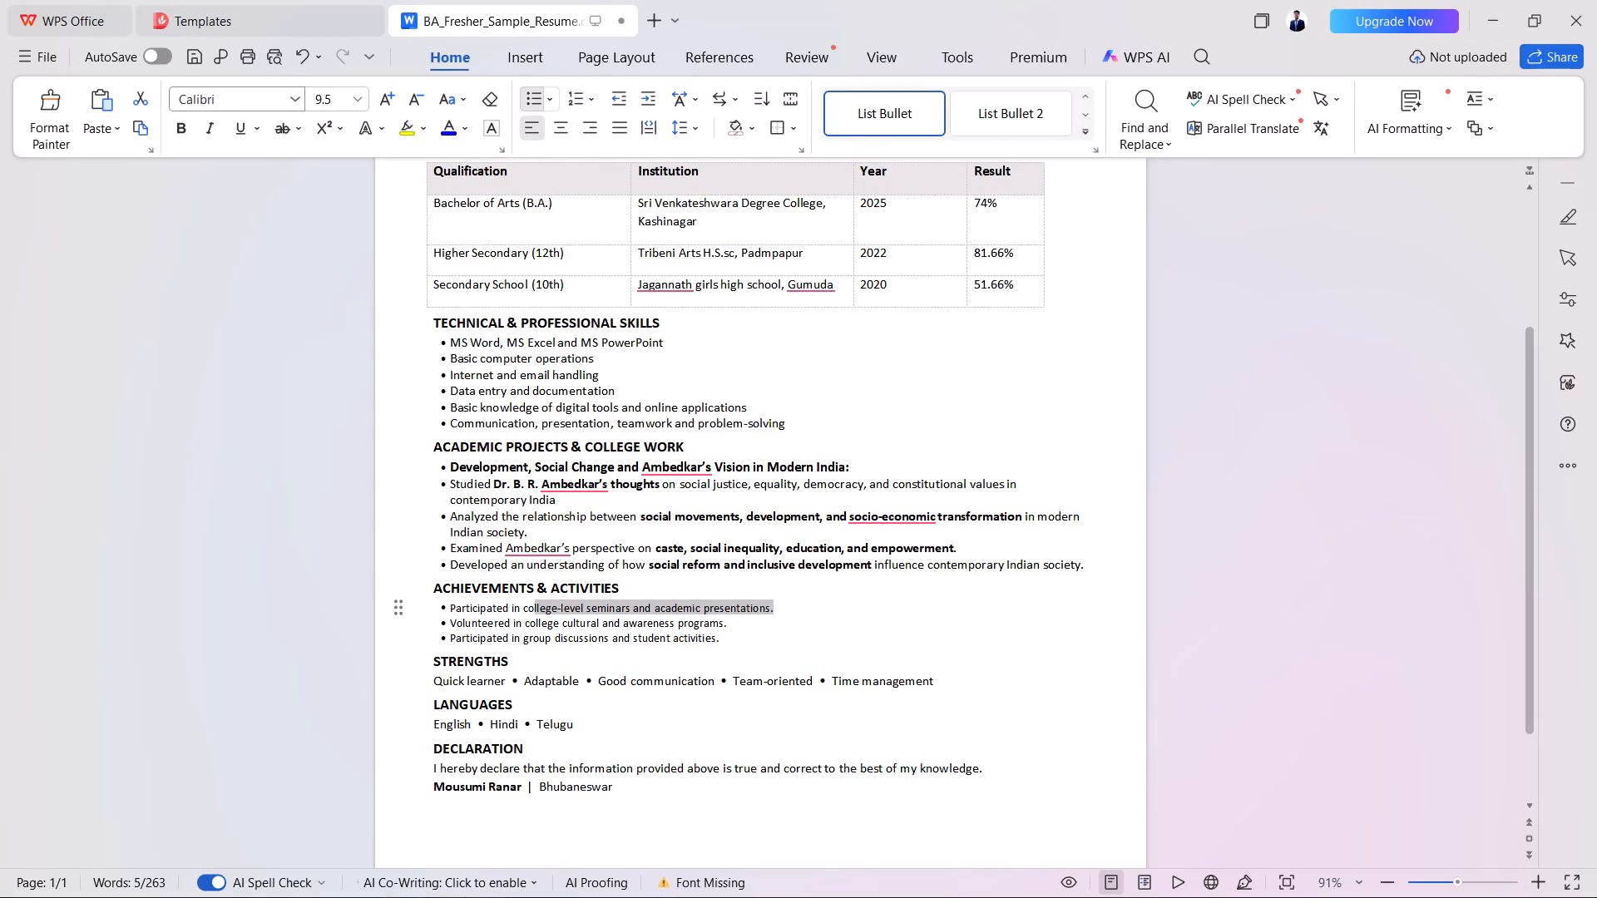
{"action": "left_click_drag", "start_coordinate": [531, 609], "coordinate": [522, 607]}
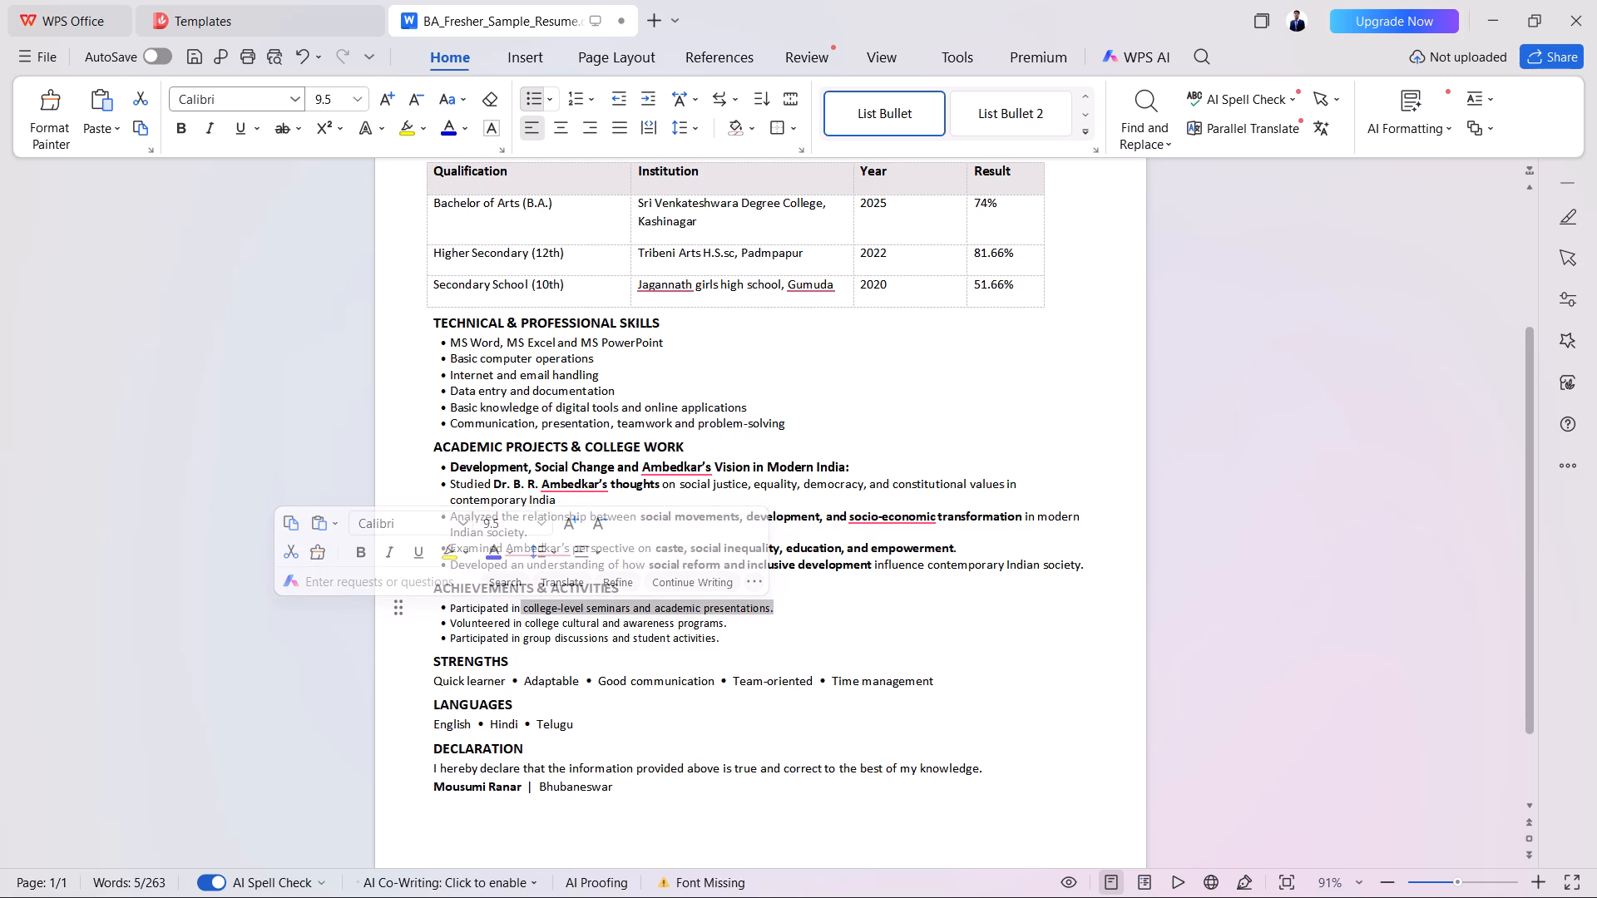
{"action": "left_click", "coordinate": [743, 653]}
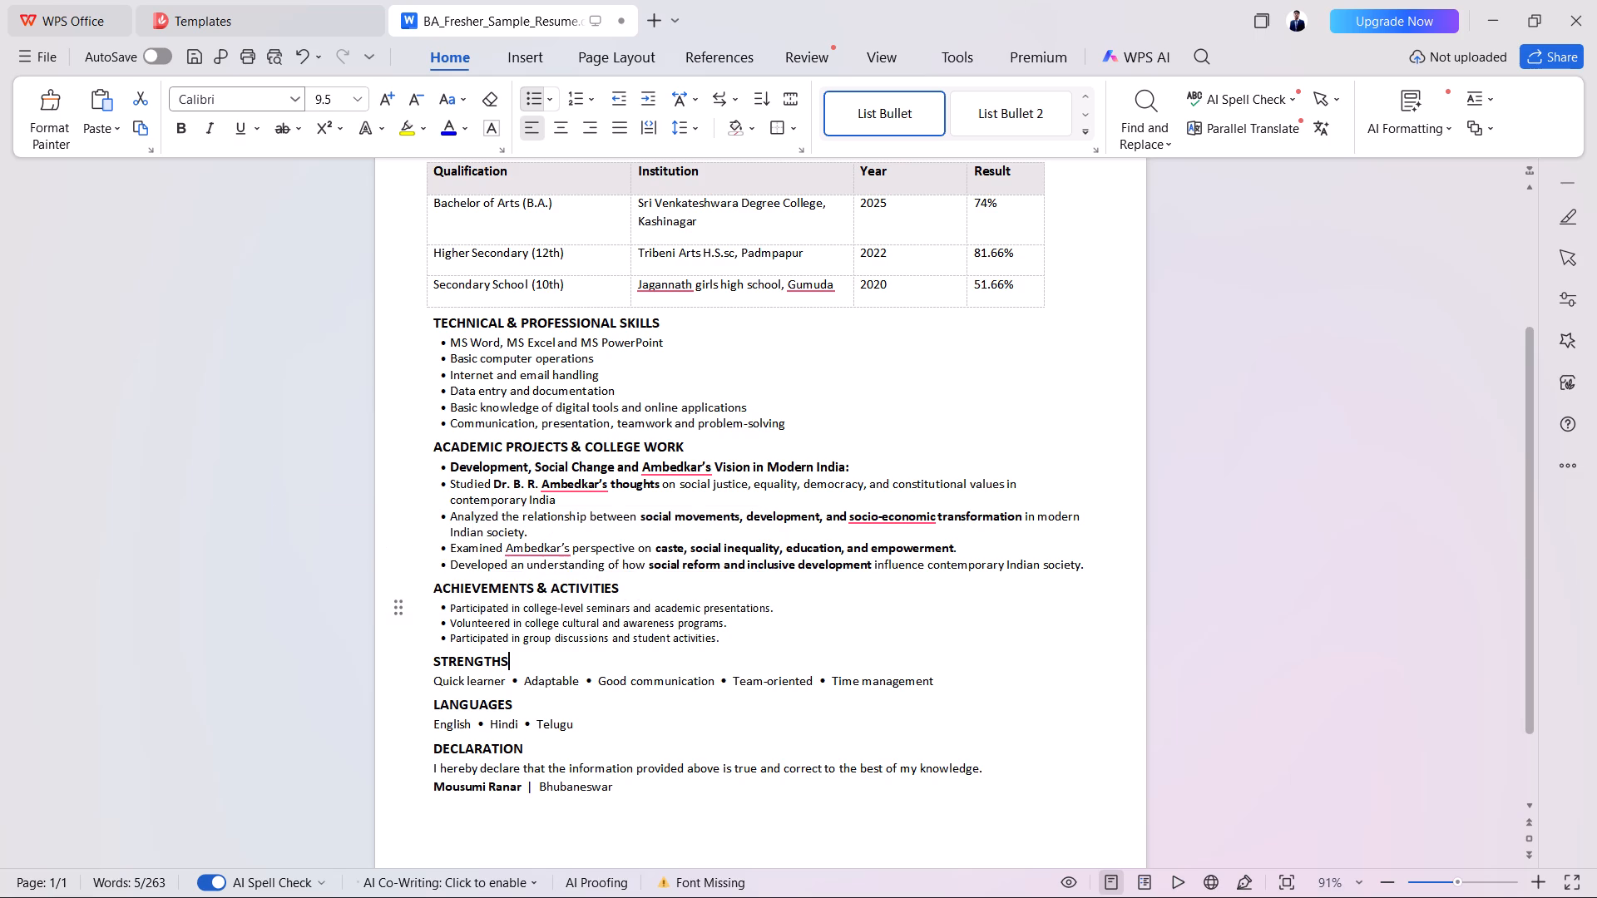
{"action": "left_click_drag", "start_coordinate": [719, 643], "coordinate": [535, 603]}
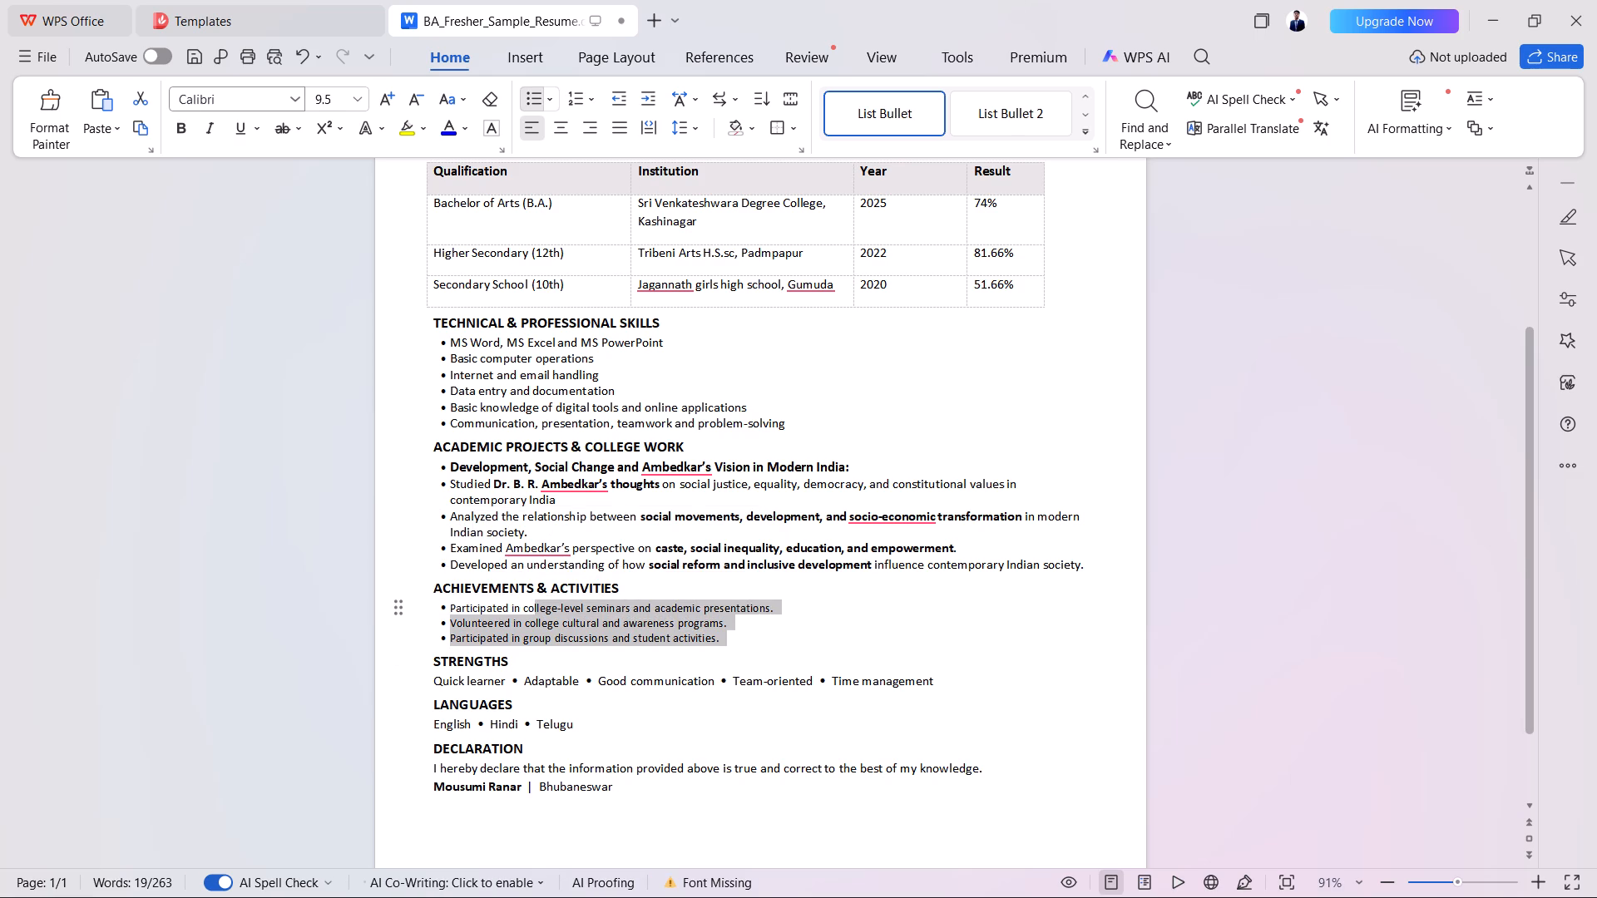
{"action": "left_click_drag", "start_coordinate": [535, 603], "coordinate": [453, 607]}
{"action": "left_click_drag", "start_coordinate": [453, 607], "coordinate": [449, 607]}
{"action": "left_click", "coordinate": [355, 106]}
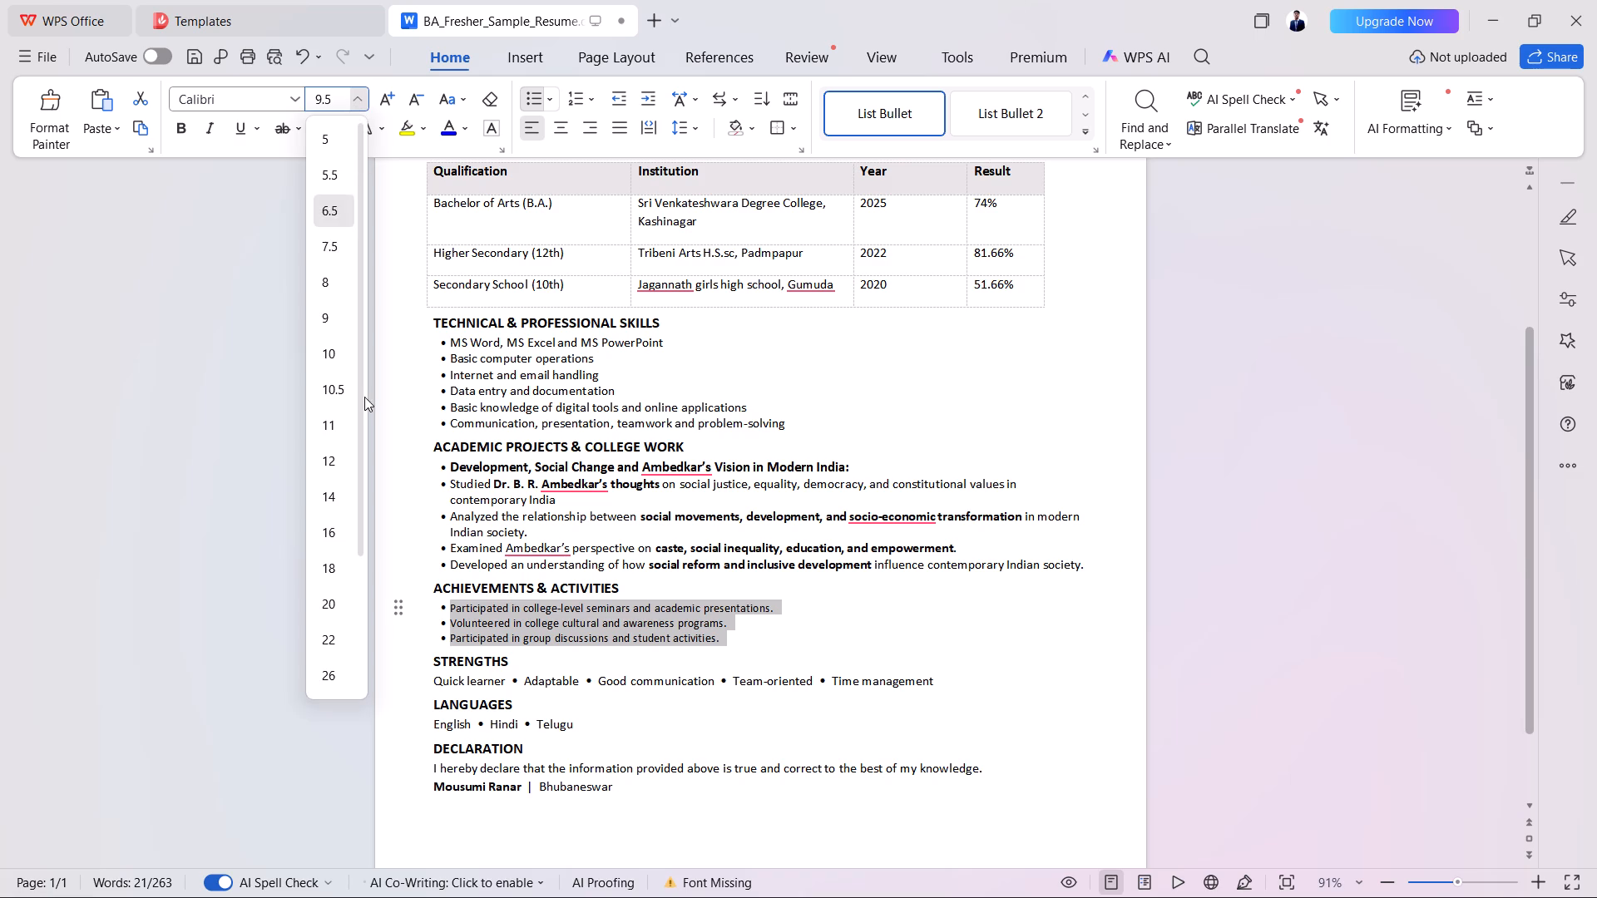
{"action": "left_click", "coordinate": [329, 387]}
{"action": "left_click", "coordinate": [891, 623]}
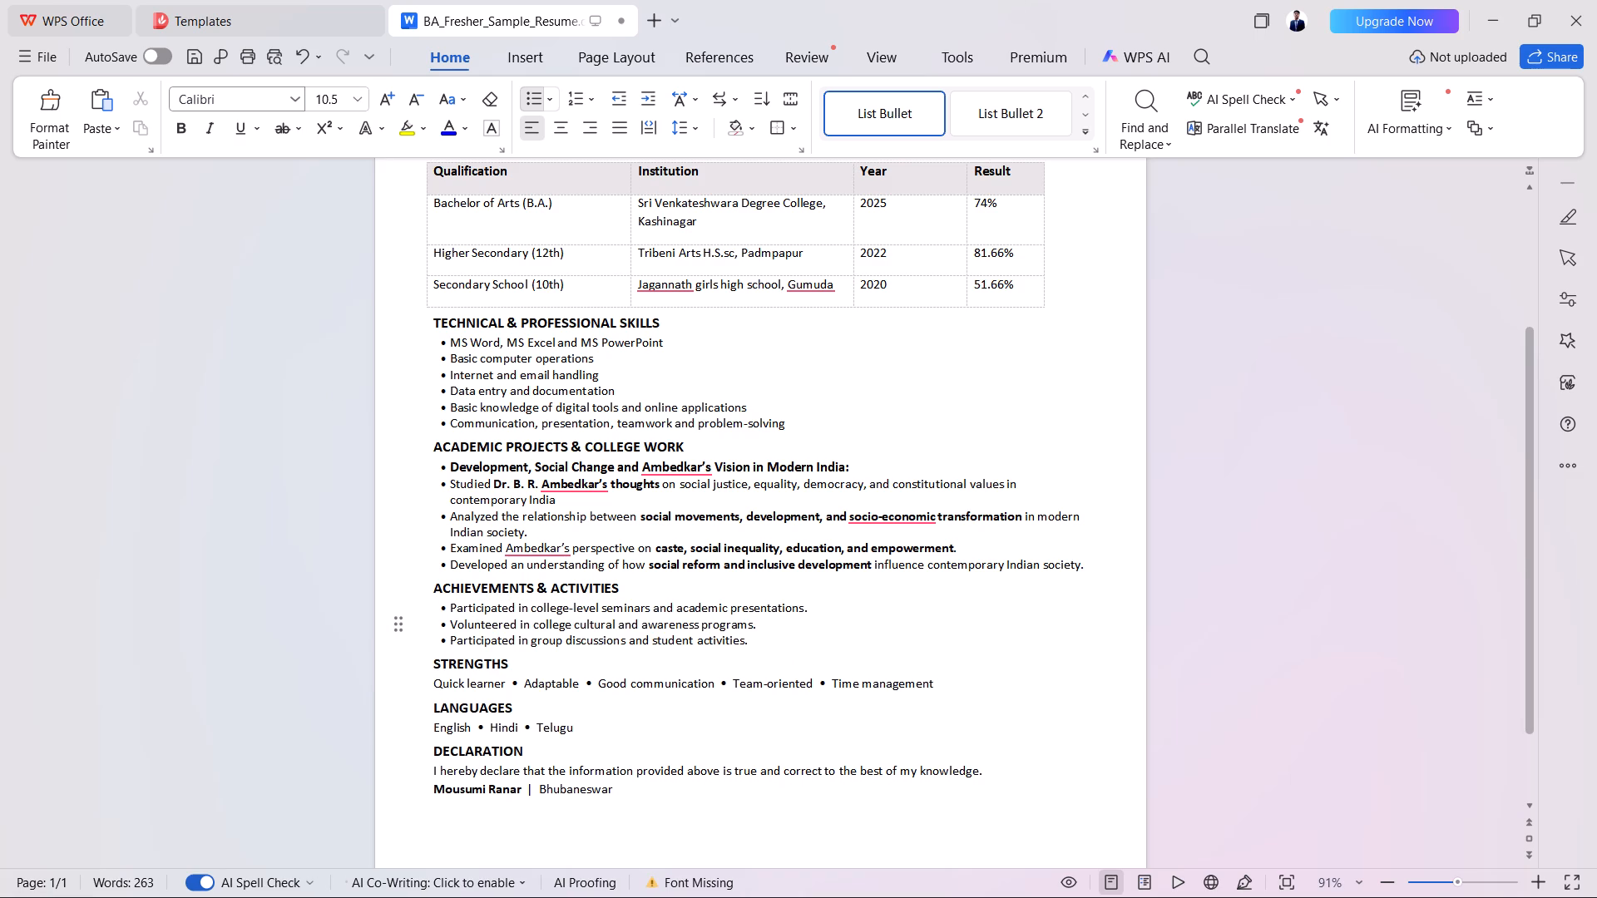
Split the Strengths line so that Quick learner, Adaptable, Good communication, Team-oriented and Time management each have their own line.
{"action": "left_click", "coordinate": [512, 680]}
{"action": "key", "text": "Return"}
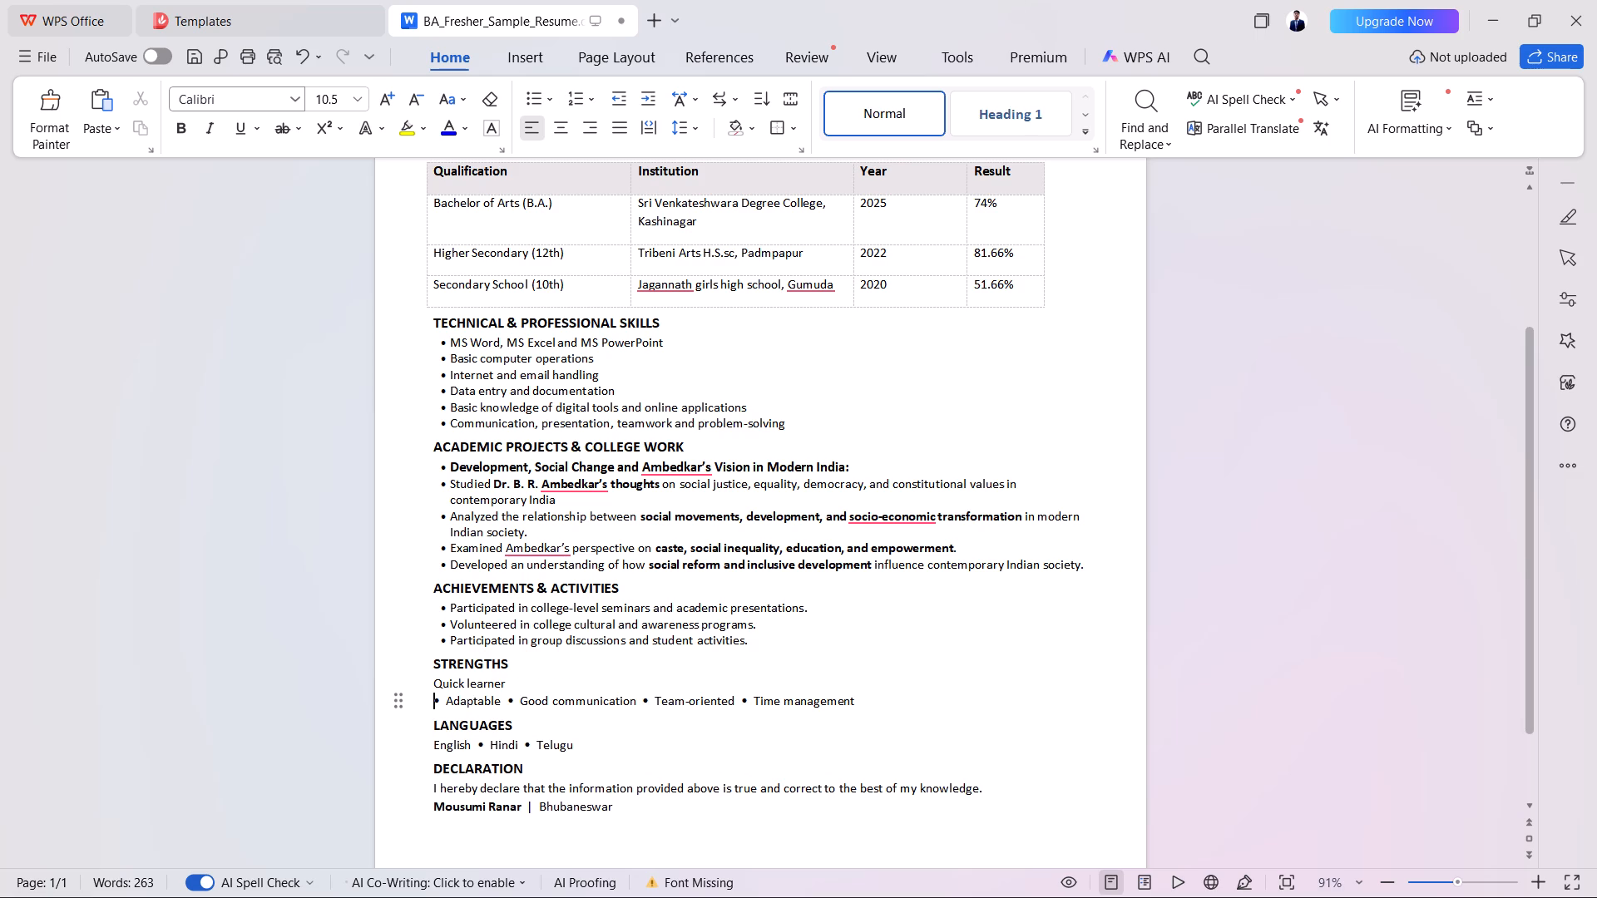
{"action": "left_click", "coordinate": [503, 701]}
{"action": "key", "text": "Right"}
{"action": "key", "text": "Return"}
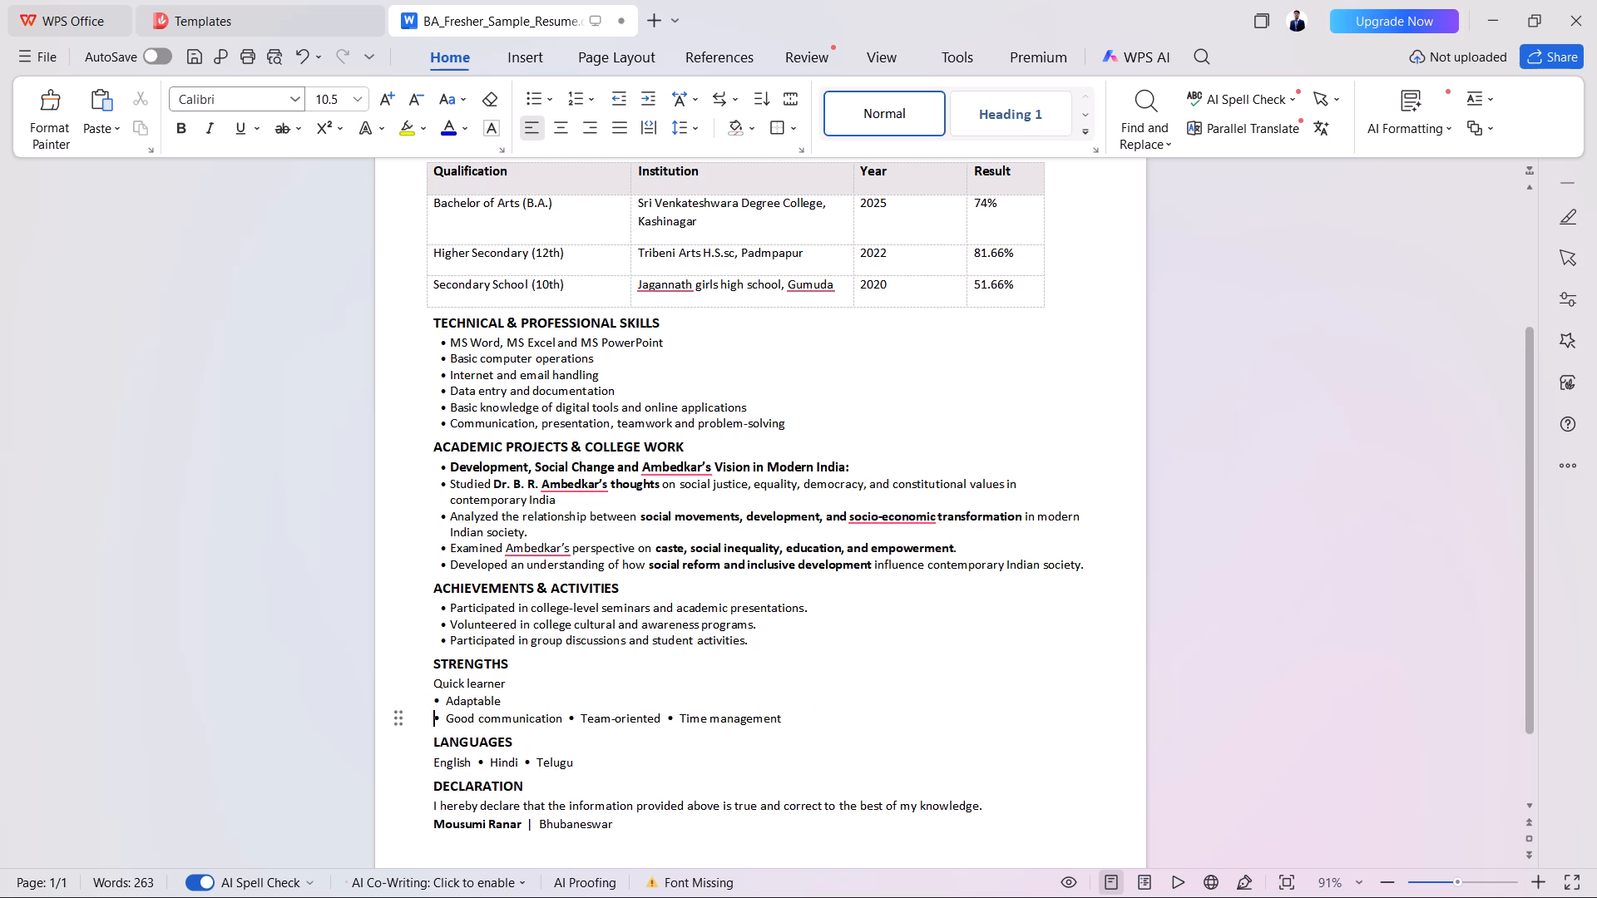
{"action": "left_click", "coordinate": [571, 714]}
{"action": "key", "text": "Return"}
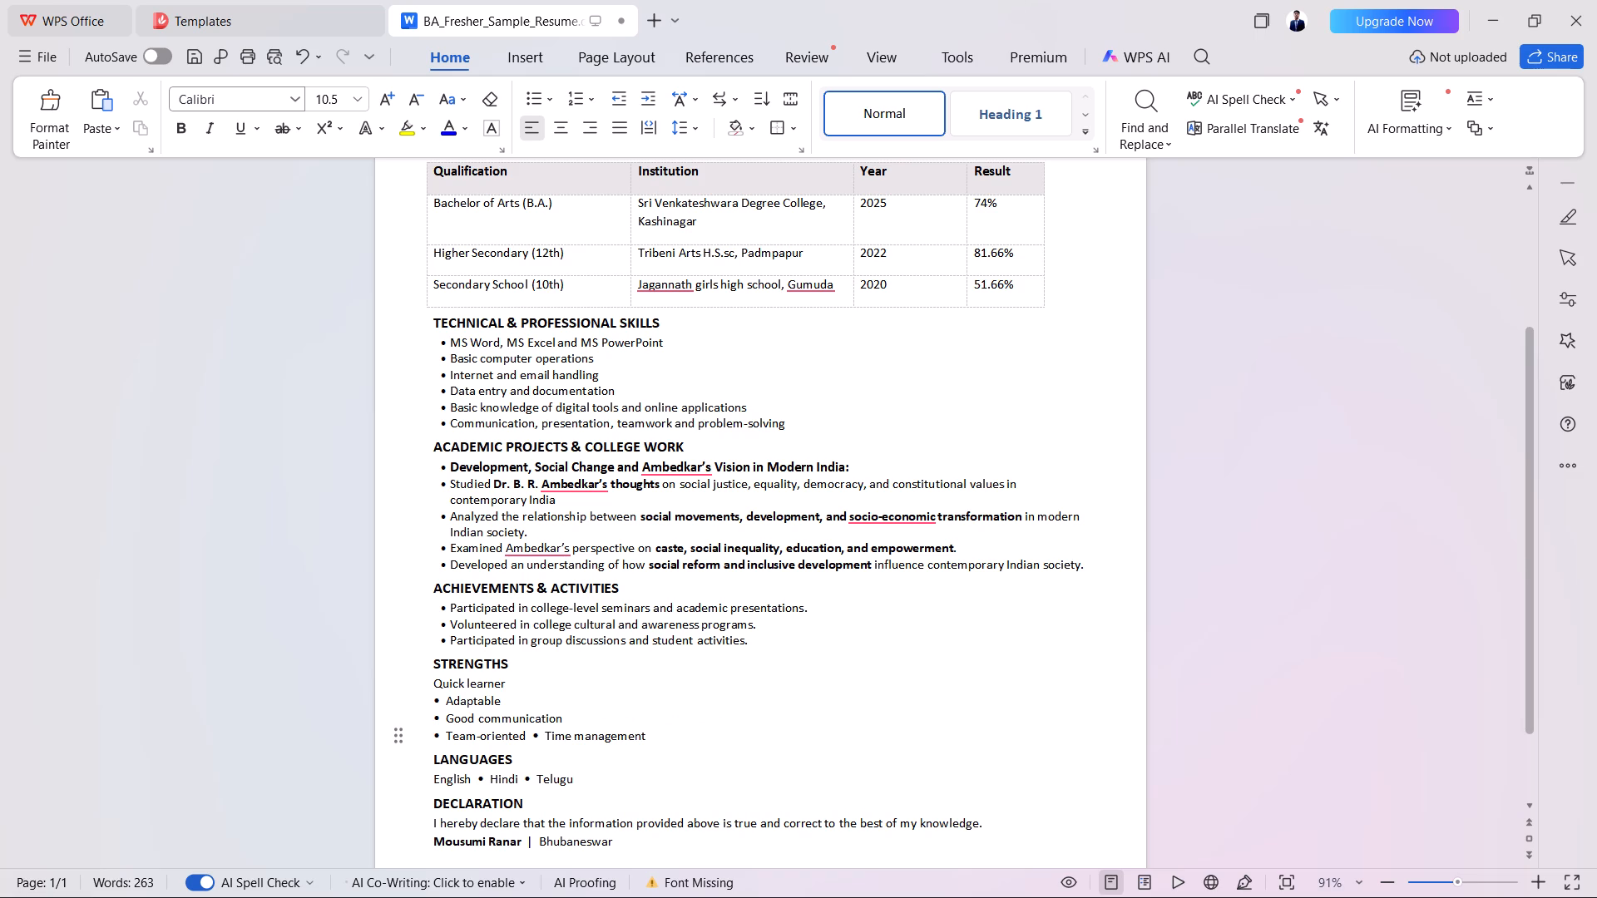
{"action": "left_click", "coordinate": [532, 737]}
{"action": "key", "text": "Return"}
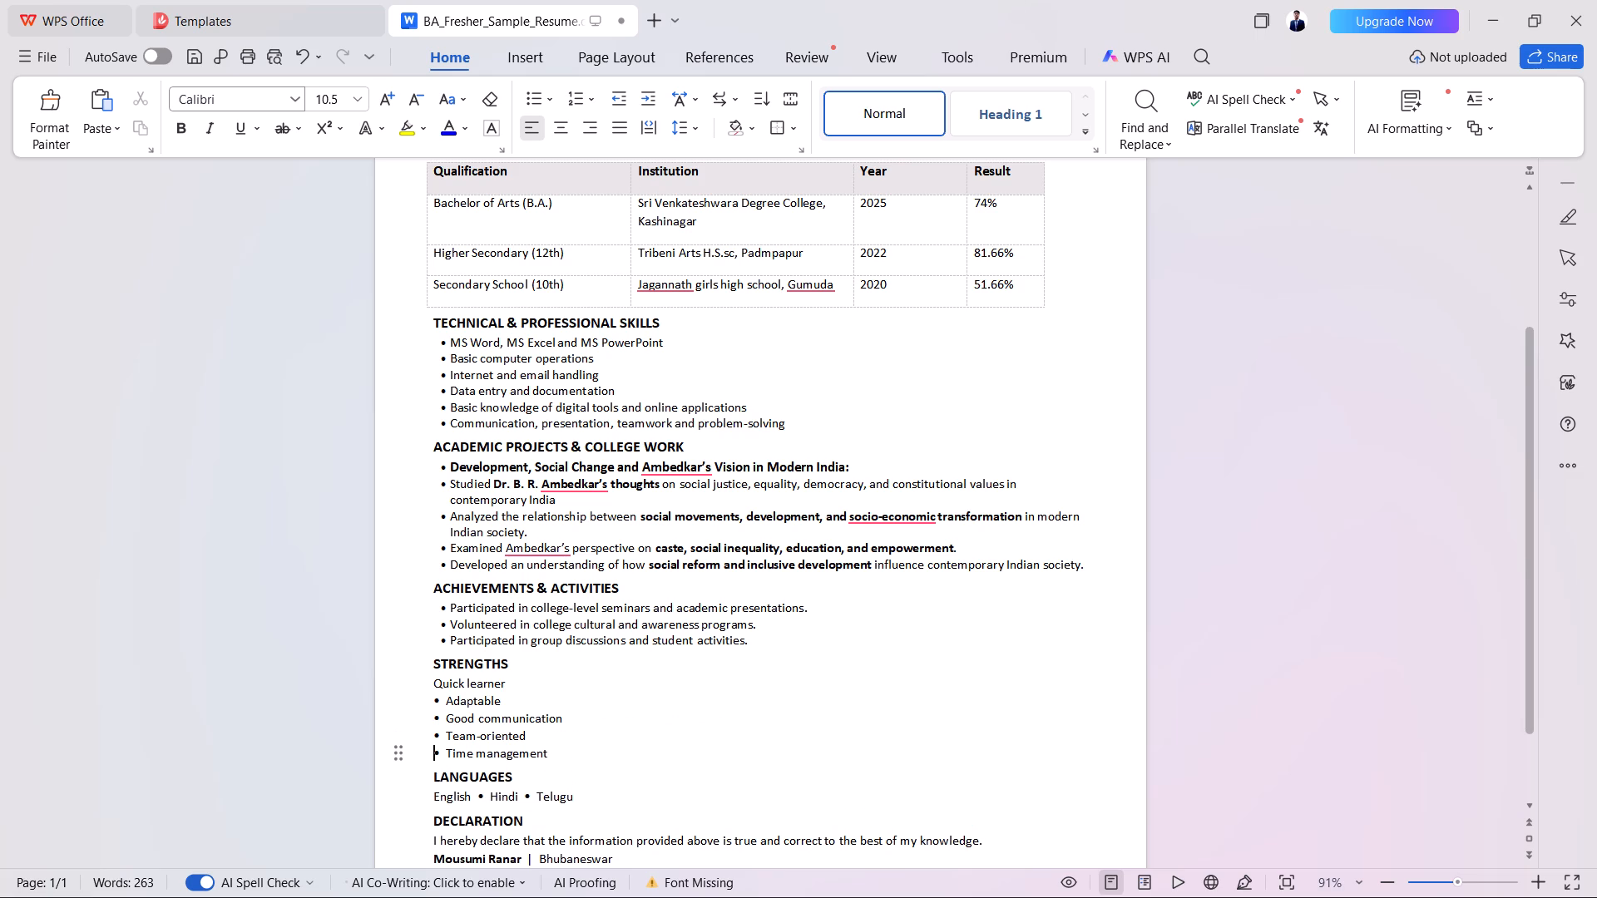
Split the Languages line so that English, Hindi and Telugu each have their own line.
{"action": "scroll", "coordinate": [532, 737], "scroll_direction": "down", "scroll_amount": 1}
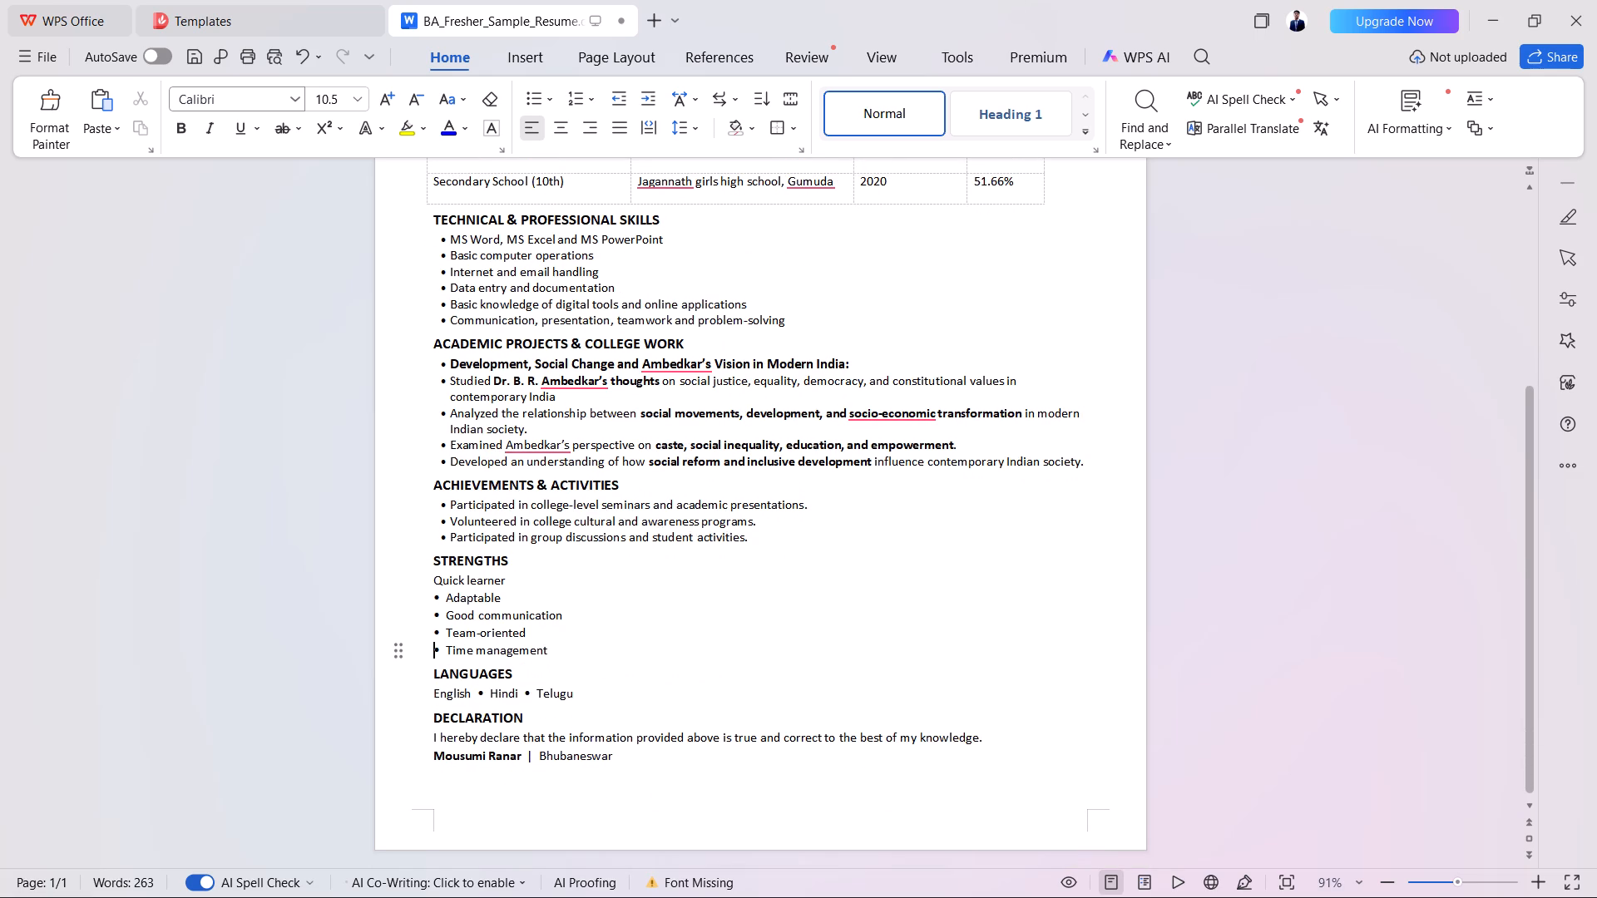
{"action": "left_click", "coordinate": [477, 692]}
{"action": "key", "text": "Return"}
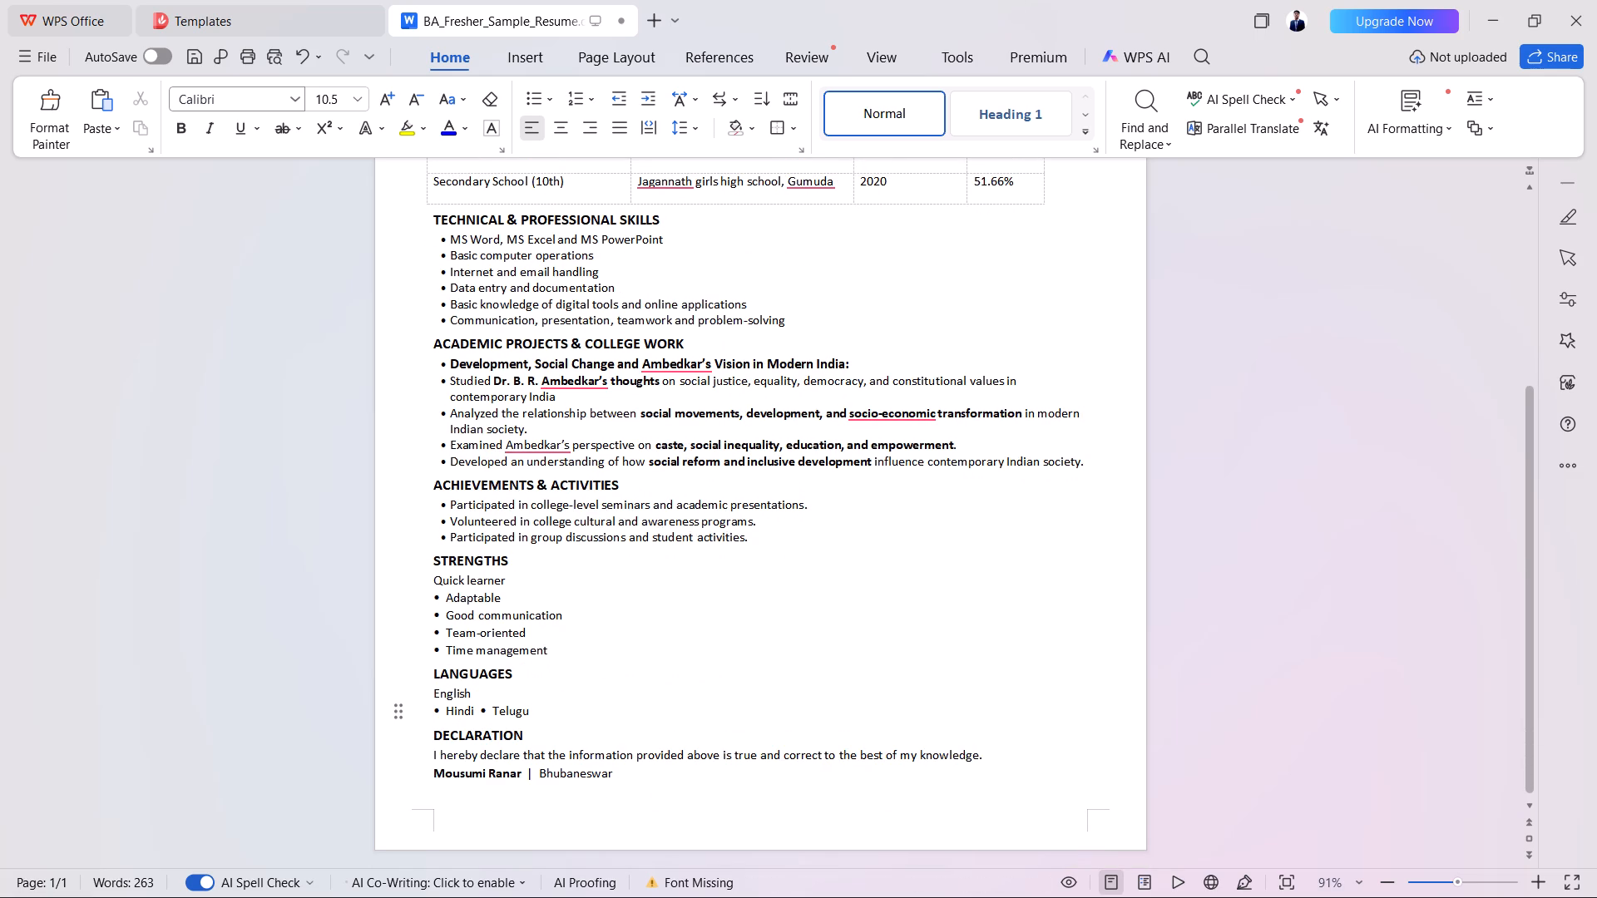
{"action": "left_click", "coordinate": [479, 712]}
{"action": "key", "text": "Return"}
{"action": "scroll", "coordinate": [479, 712], "scroll_direction": "down", "scroll_amount": 1}
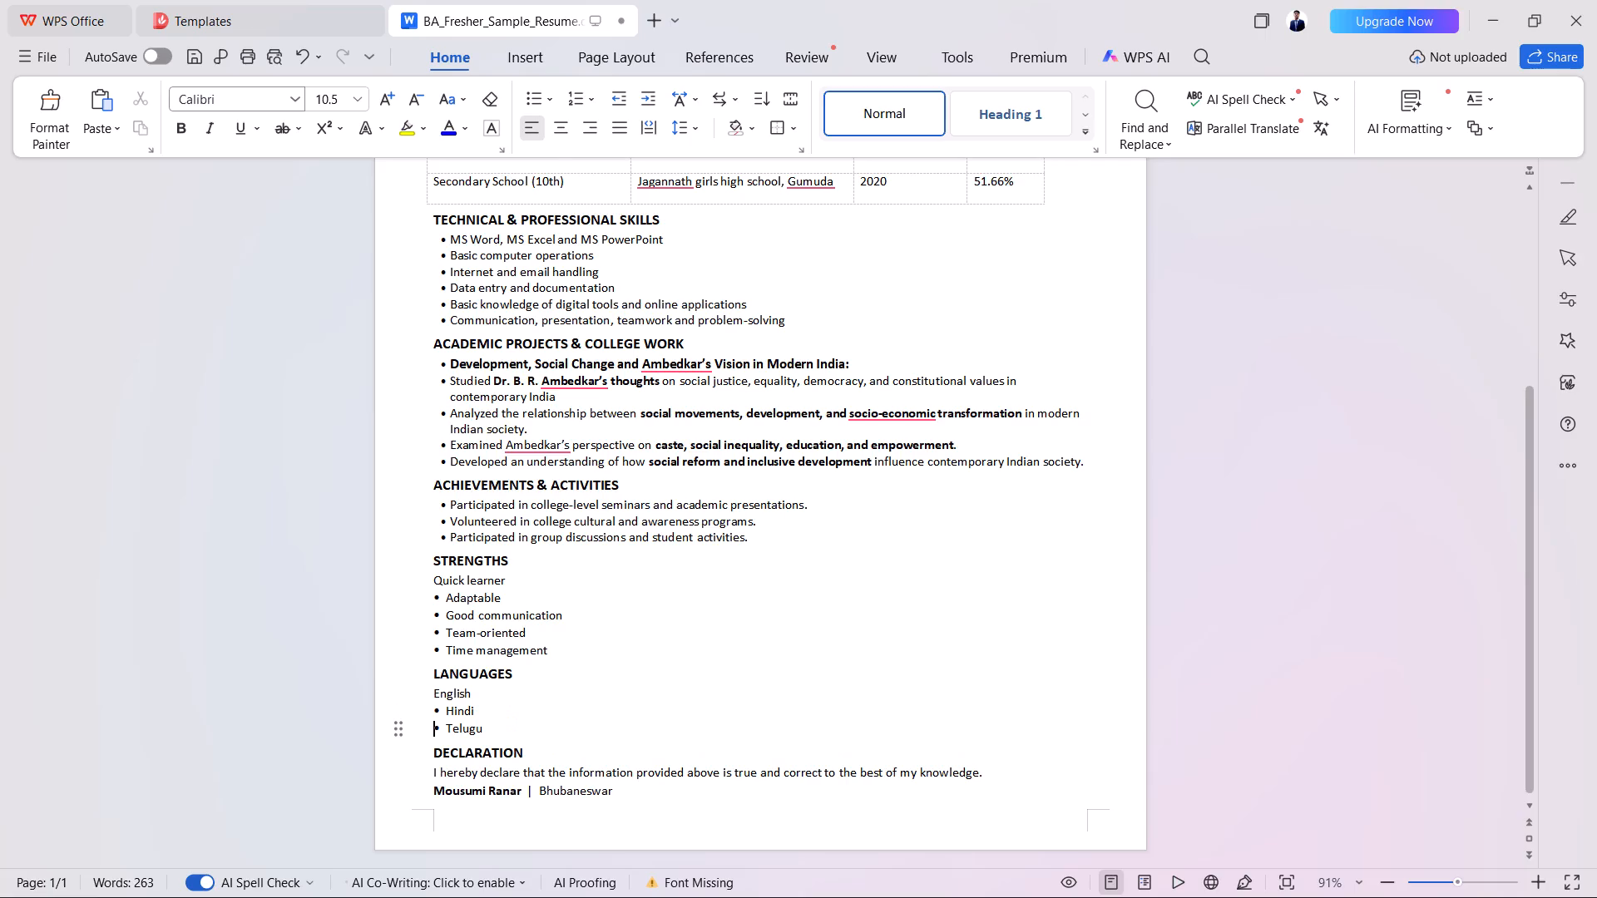
{"action": "scroll", "coordinate": [479, 712], "scroll_direction": "down", "scroll_amount": 1}
{"action": "scroll", "coordinate": [479, 712], "scroll_direction": "up", "scroll_amount": 3}
{"action": "scroll", "coordinate": [479, 712], "scroll_direction": "down", "scroll_amount": 4}
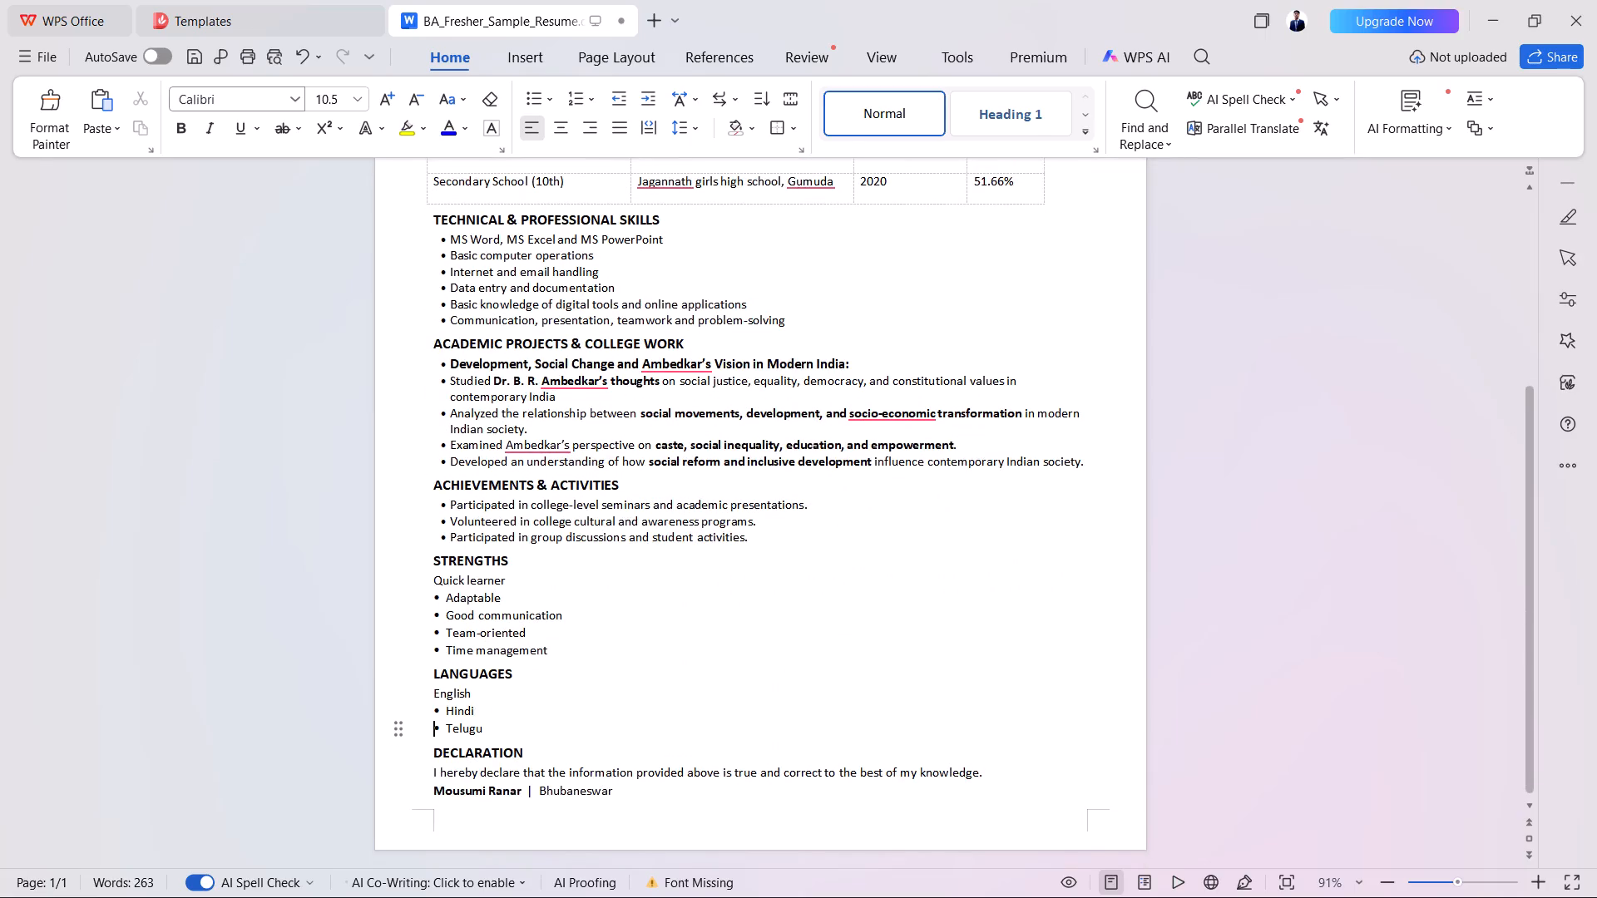
Turn English, Hindi and Telugu under Languages into bulleted list items, removing the manual bullet characters before Hindi and Telugu.
{"action": "left_click", "coordinate": [438, 694]}
{"action": "key", "text": "Left"}
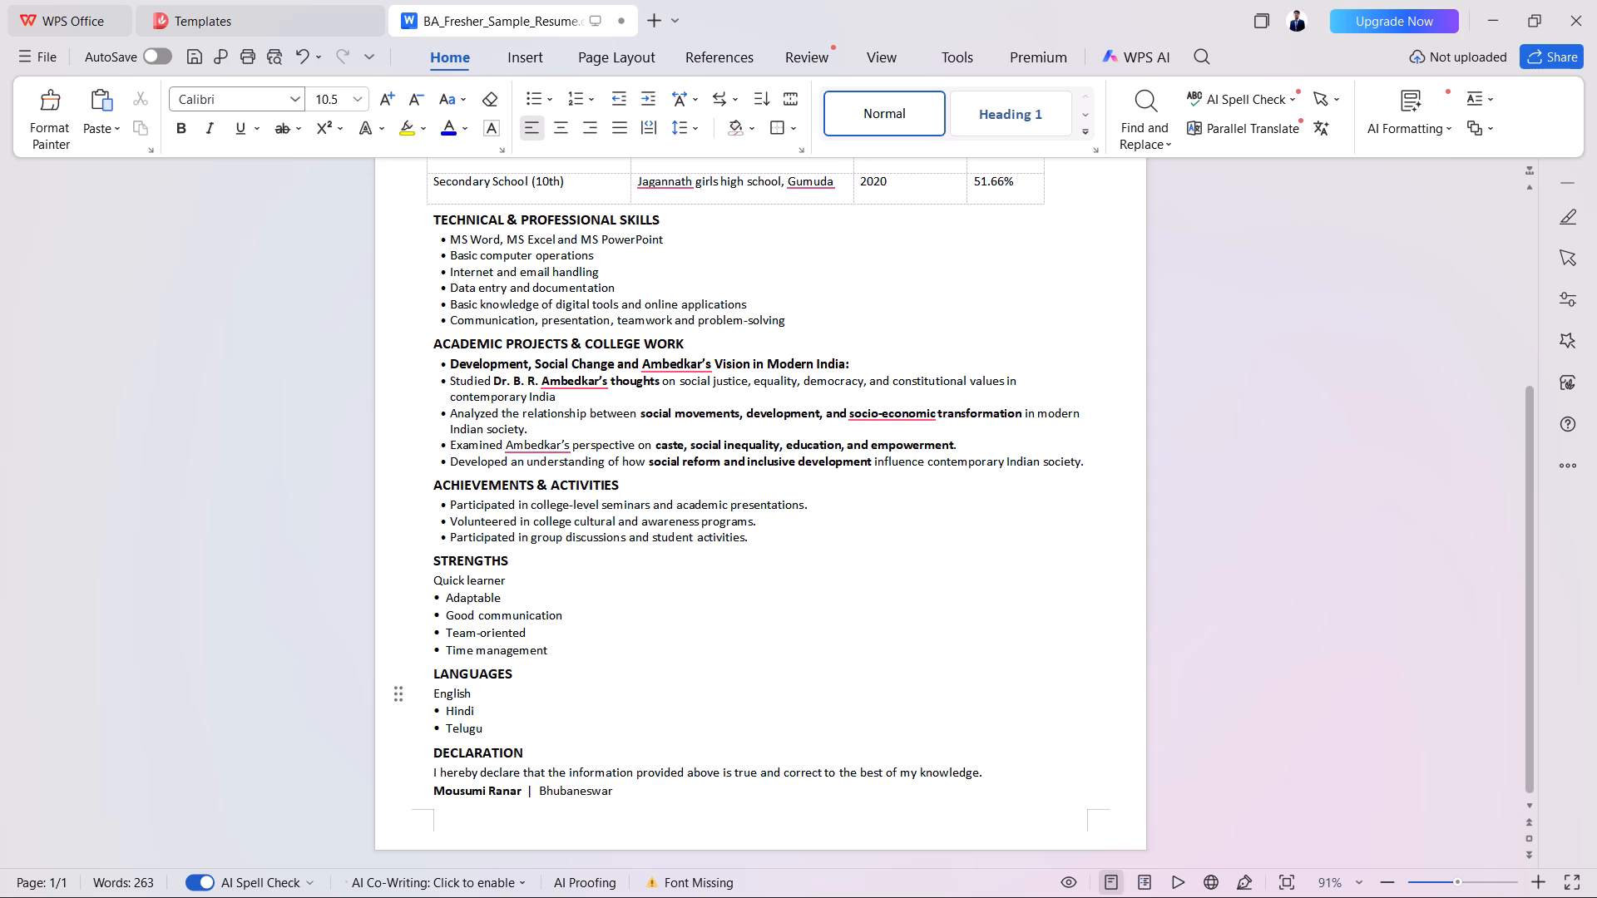
{"action": "left_click", "coordinate": [537, 99]}
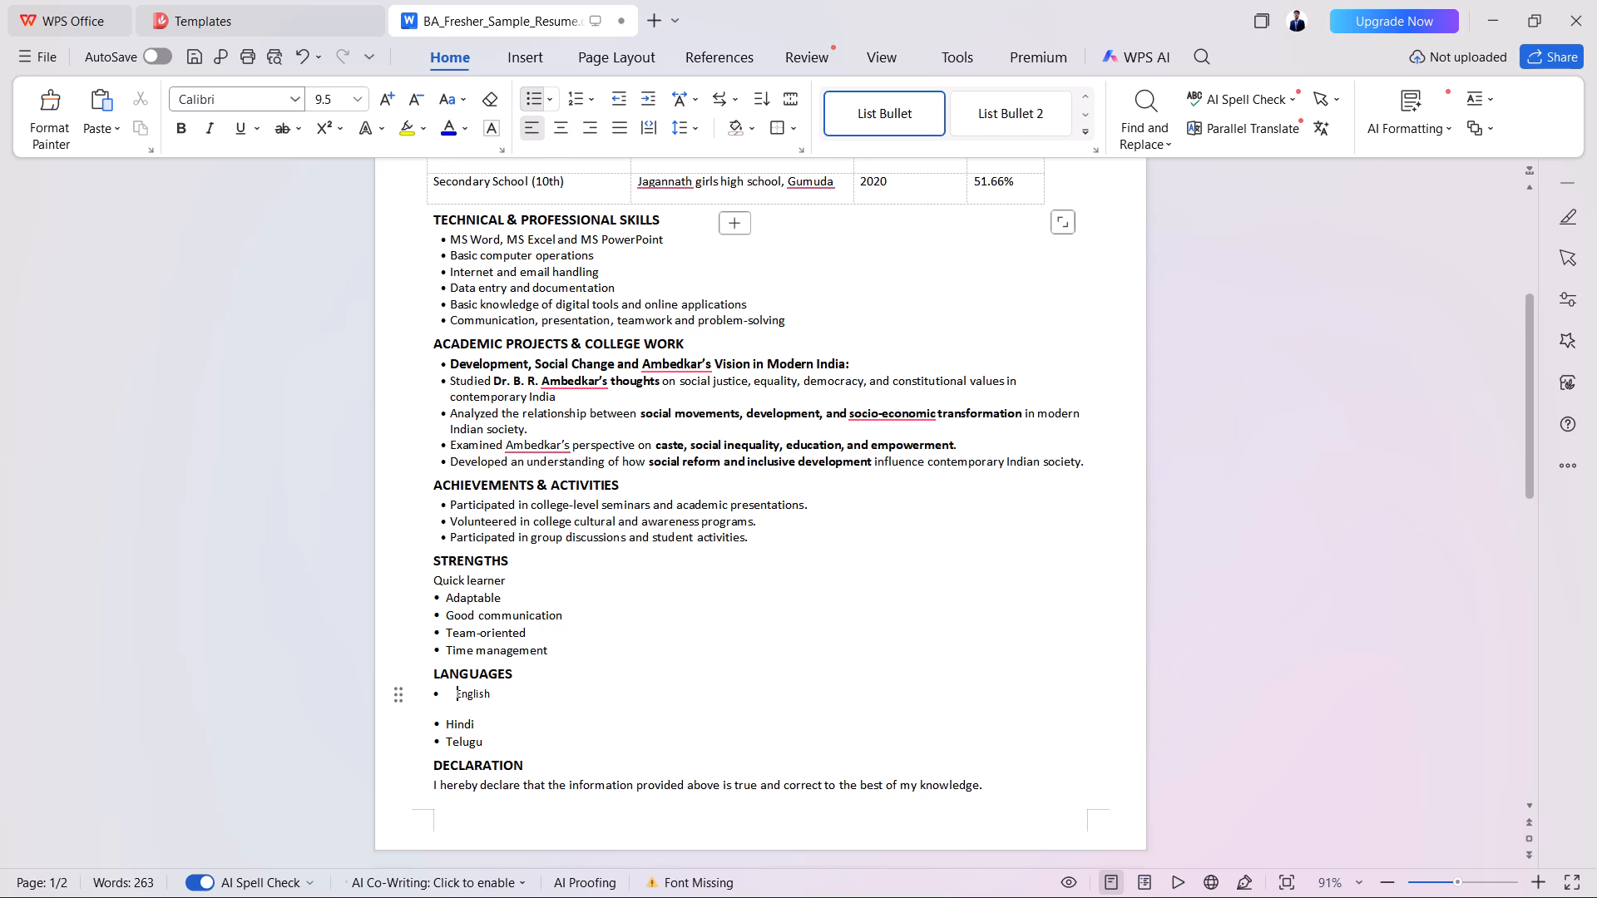
{"action": "left_click", "coordinate": [502, 697]}
{"action": "left_click", "coordinate": [447, 727]}
{"action": "key", "text": "BackSpace"}
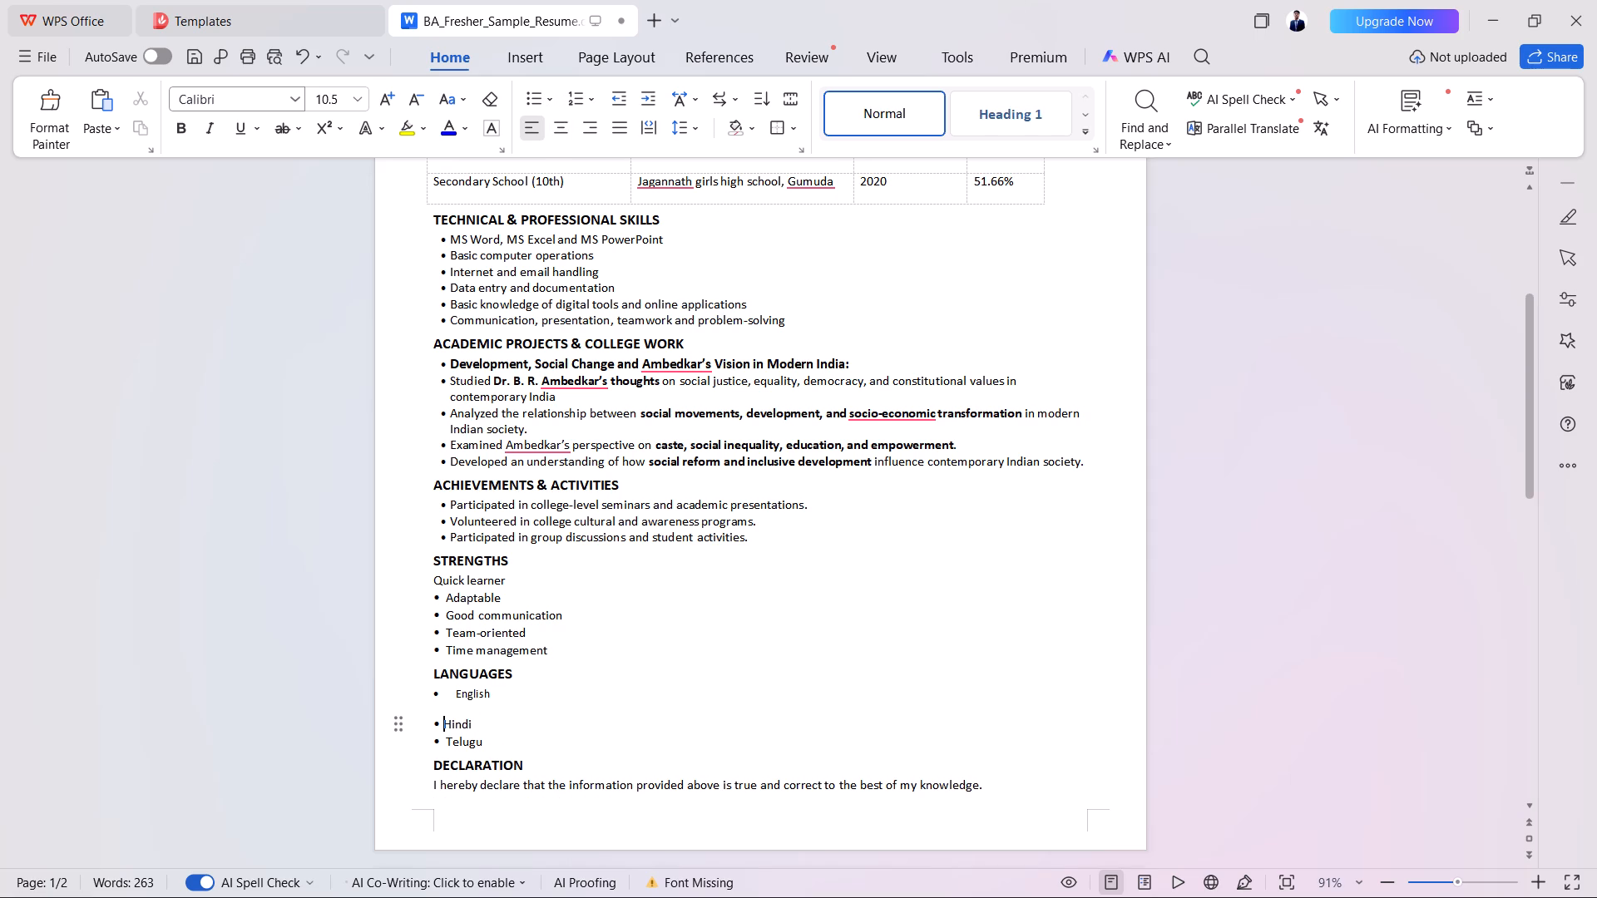
{"action": "key", "text": "BackSpace"}
{"action": "key", "text": "BackSpace"}
{"action": "key", "text": "BackSpace"}
{"action": "key", "text": "Return"}
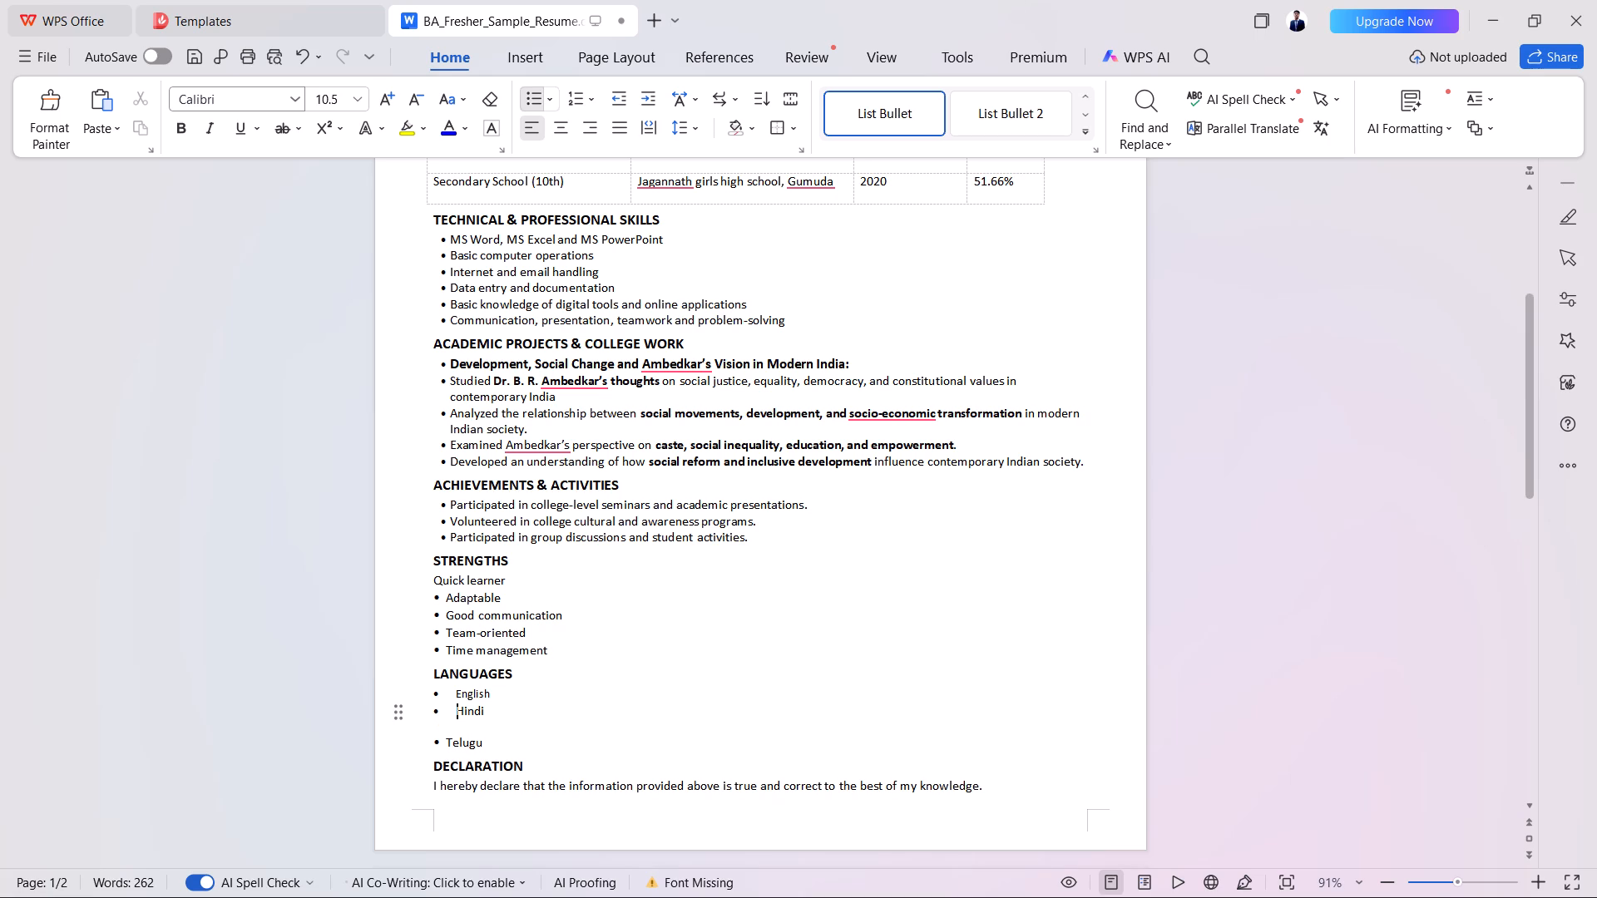
{"action": "left_click", "coordinate": [447, 737]}
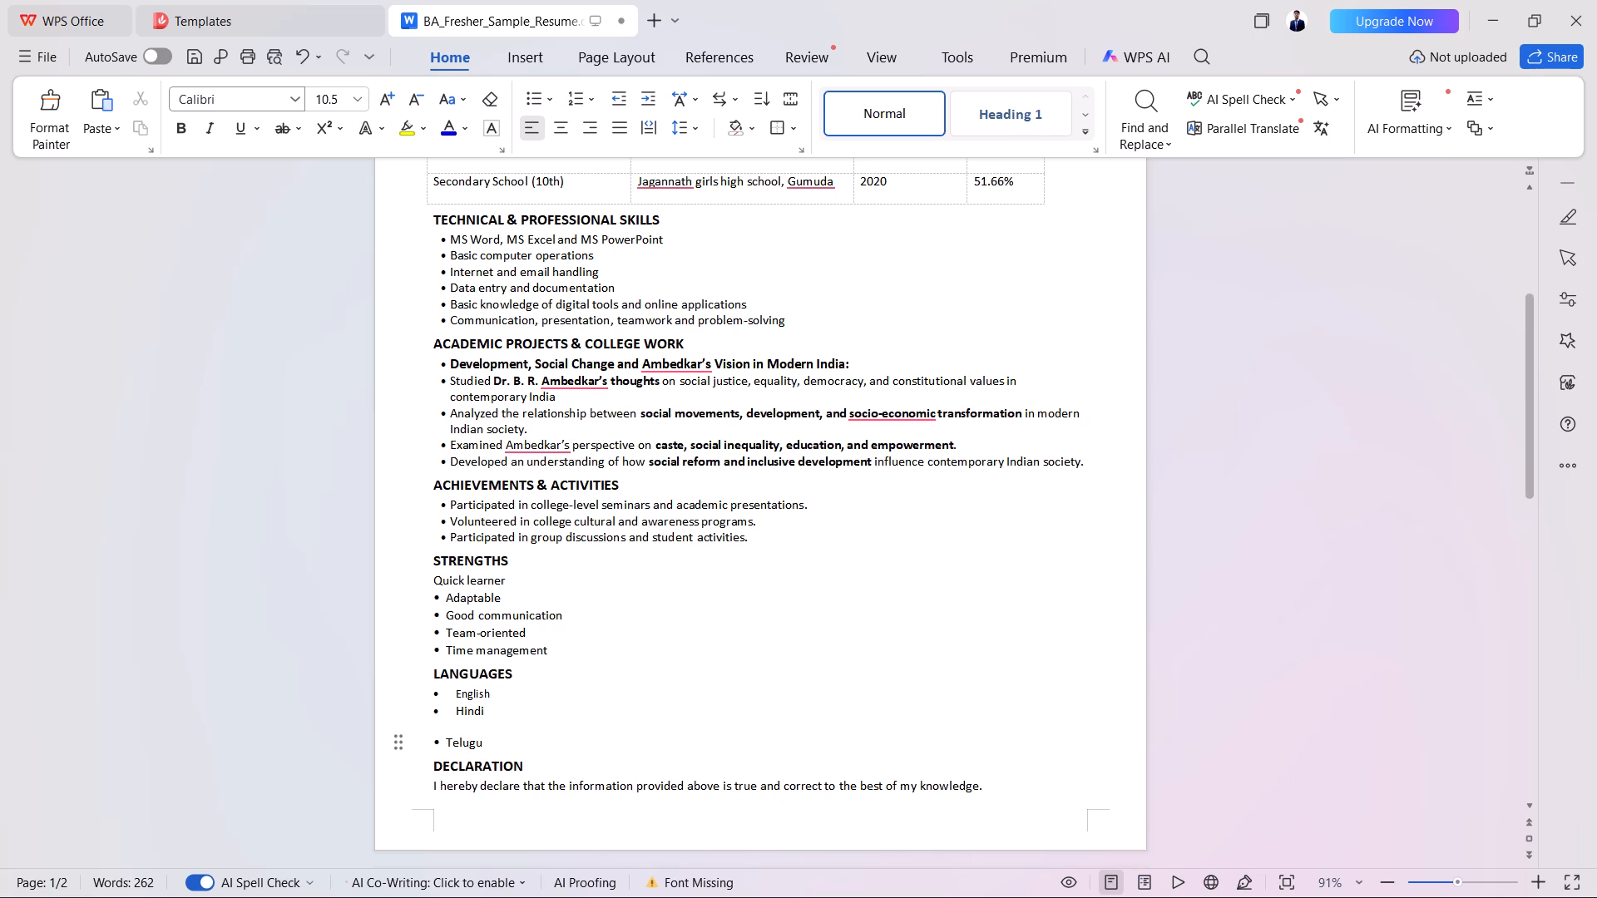
{"action": "key", "text": "BackSpace"}
{"action": "key", "text": "BackSpace"}
{"action": "key", "text": "BackSpace"}
{"action": "key", "text": "BackSpace"}
{"action": "key", "text": "Return"}
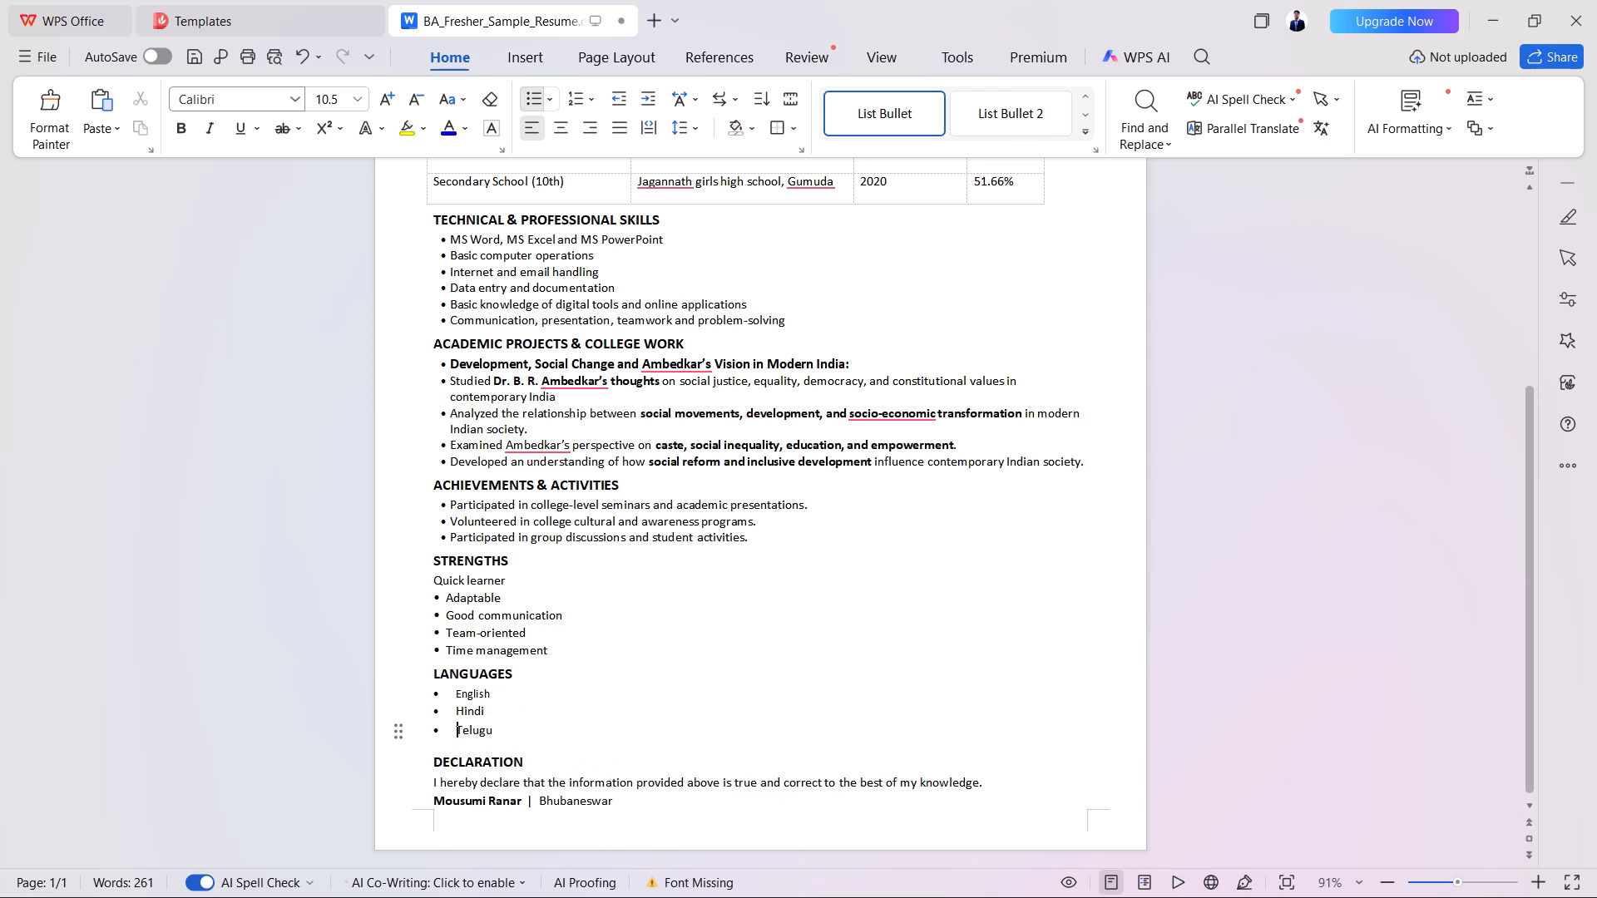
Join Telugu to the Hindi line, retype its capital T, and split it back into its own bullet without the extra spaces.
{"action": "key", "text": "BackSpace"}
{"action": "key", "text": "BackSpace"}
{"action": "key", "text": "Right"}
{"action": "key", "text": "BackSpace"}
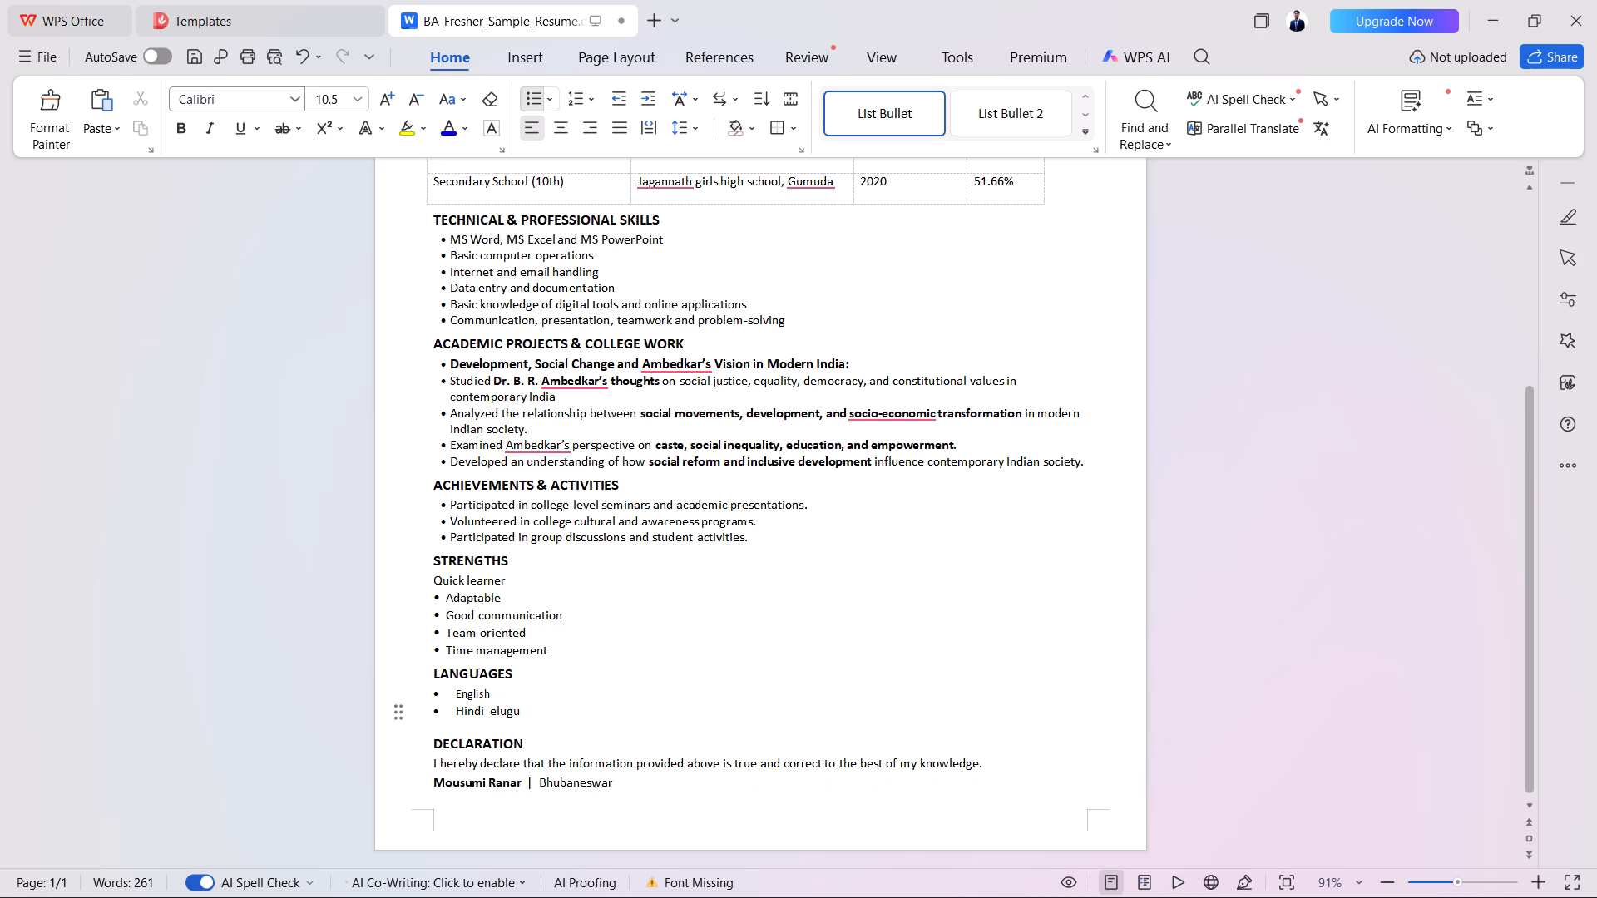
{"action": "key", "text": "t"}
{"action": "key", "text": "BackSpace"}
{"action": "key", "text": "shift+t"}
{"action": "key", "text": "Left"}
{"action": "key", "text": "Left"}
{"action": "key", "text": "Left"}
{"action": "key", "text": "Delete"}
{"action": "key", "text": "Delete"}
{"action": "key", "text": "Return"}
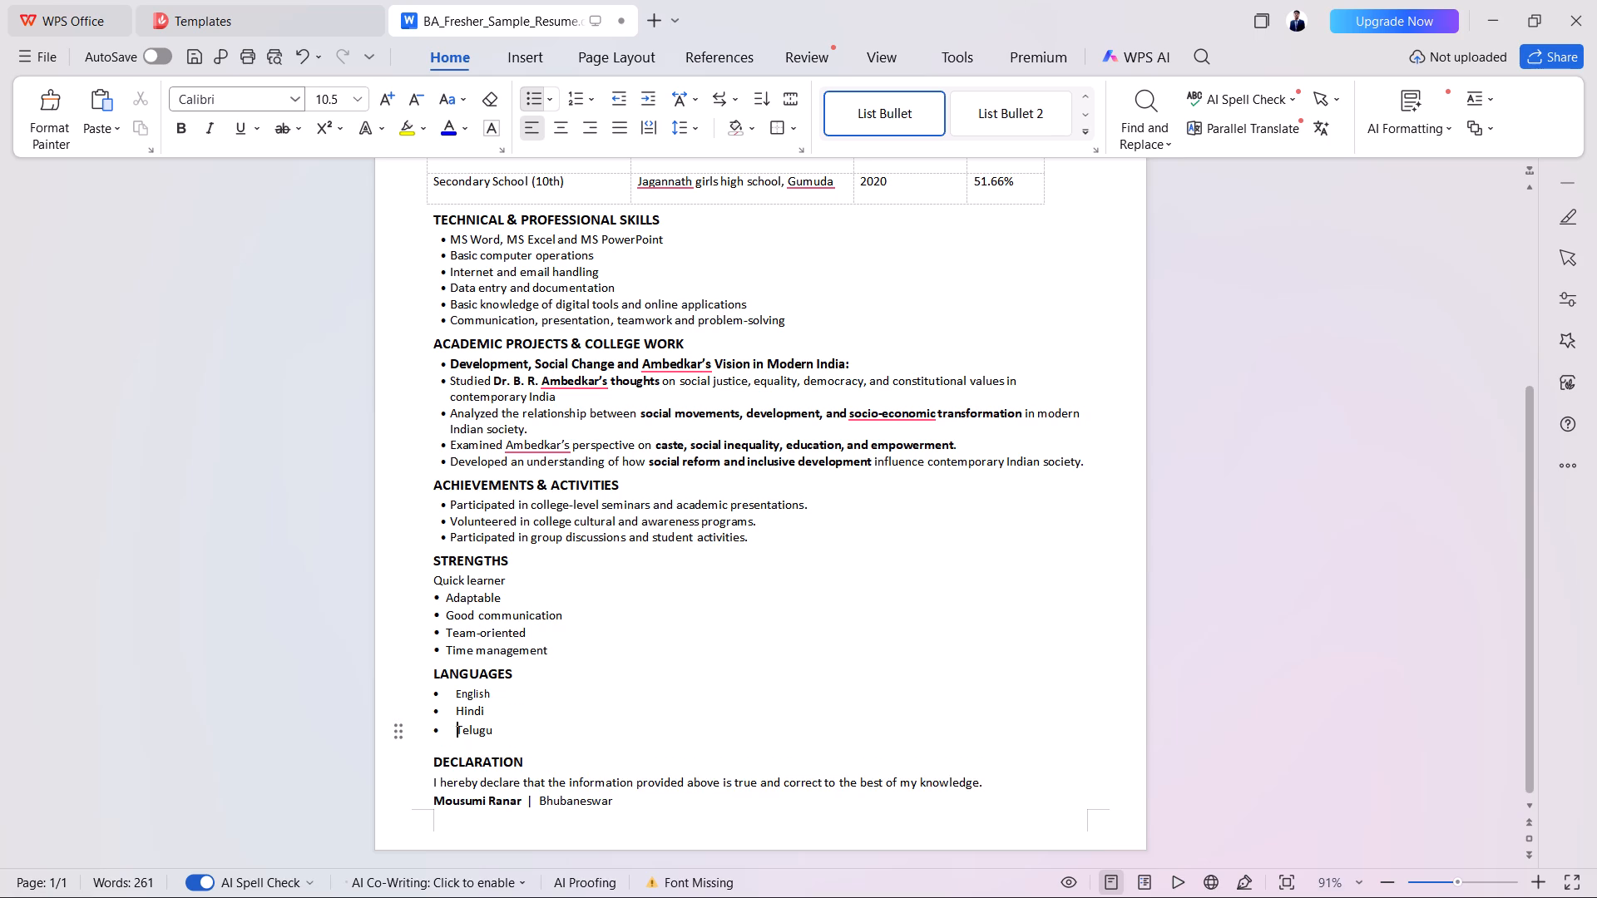
Turn Quick learner and Adaptable under Strengths into bulleted list items, removing the manual bullet character before Adaptable.
{"action": "left_click", "coordinate": [434, 575]}
{"action": "left_click", "coordinate": [529, 94]}
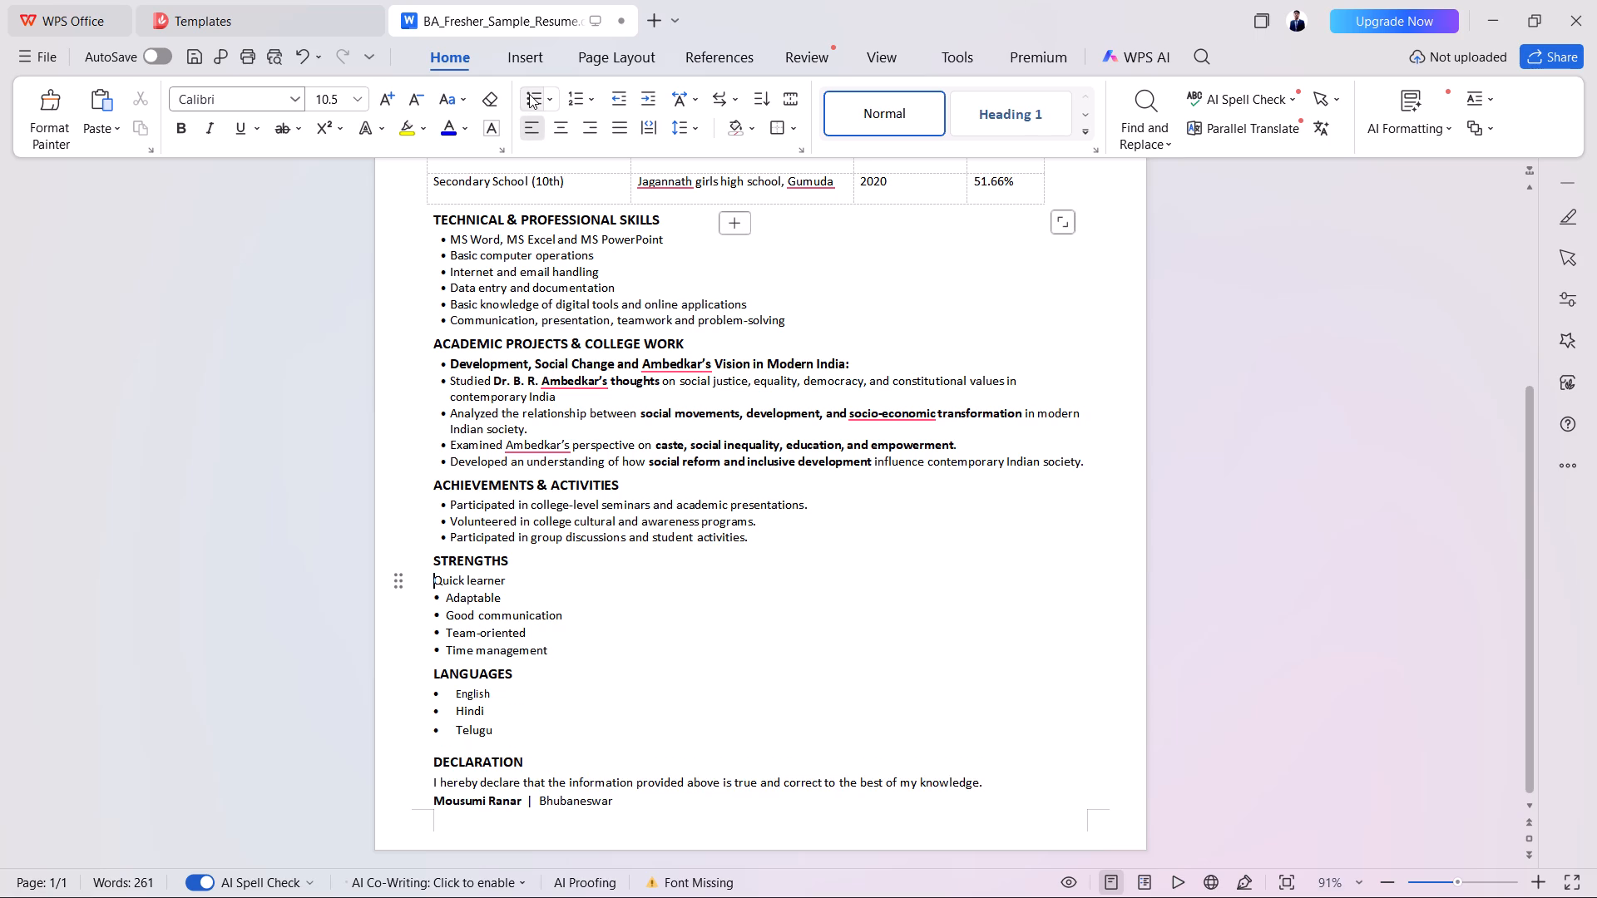
{"action": "left_click", "coordinate": [521, 584]}
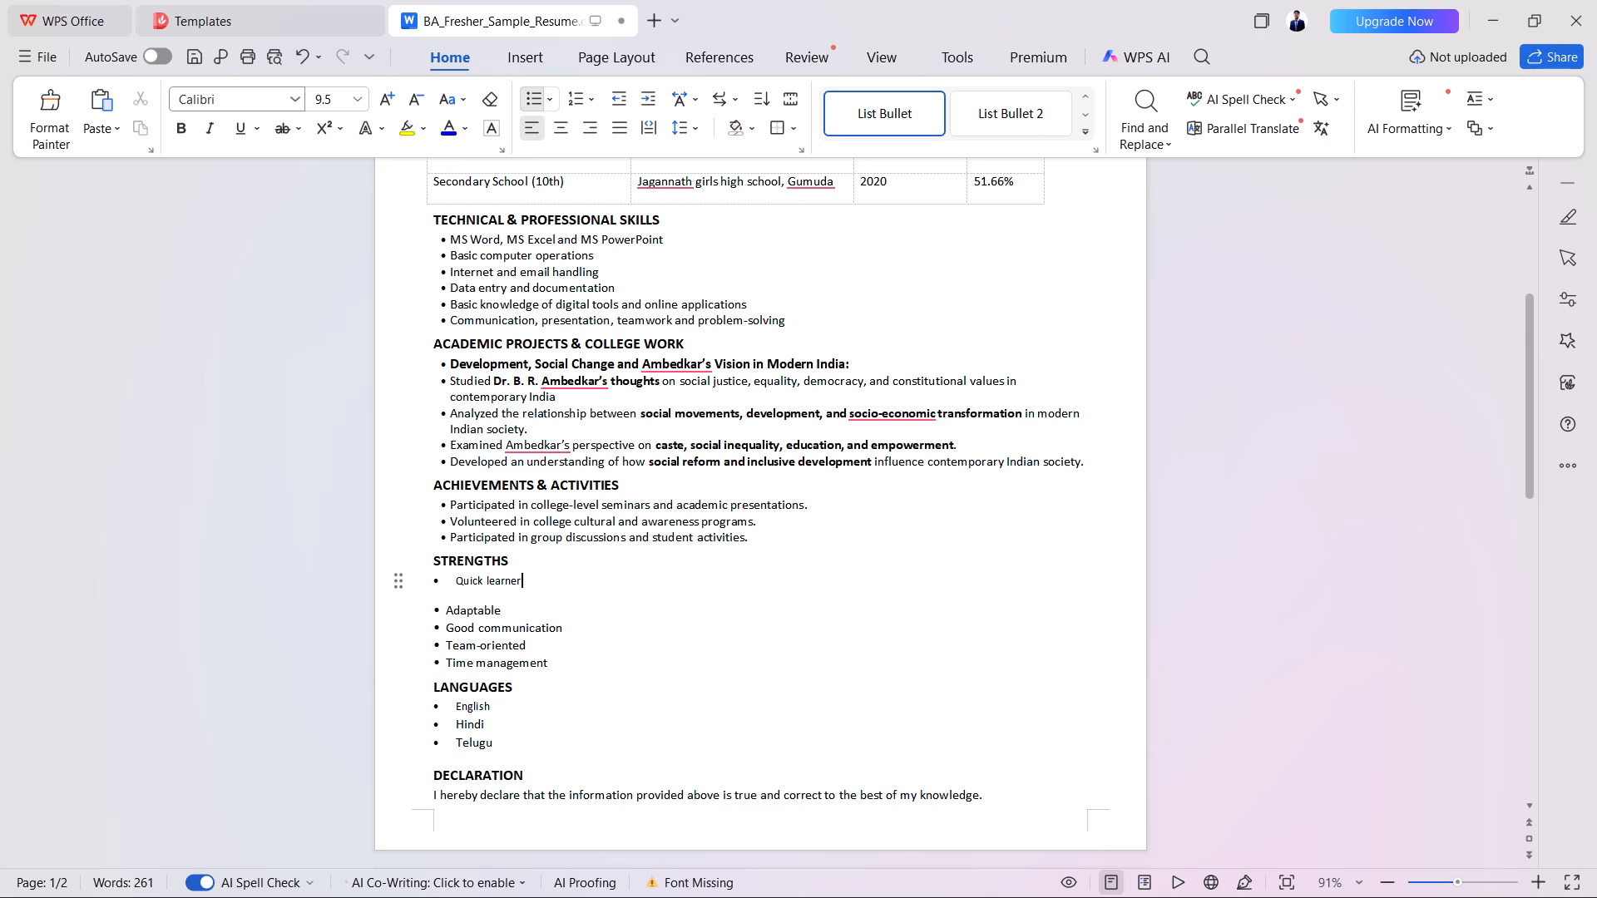
{"action": "key", "text": "Delete"}
{"action": "key", "text": "Delete"}
{"action": "key", "text": "Delete"}
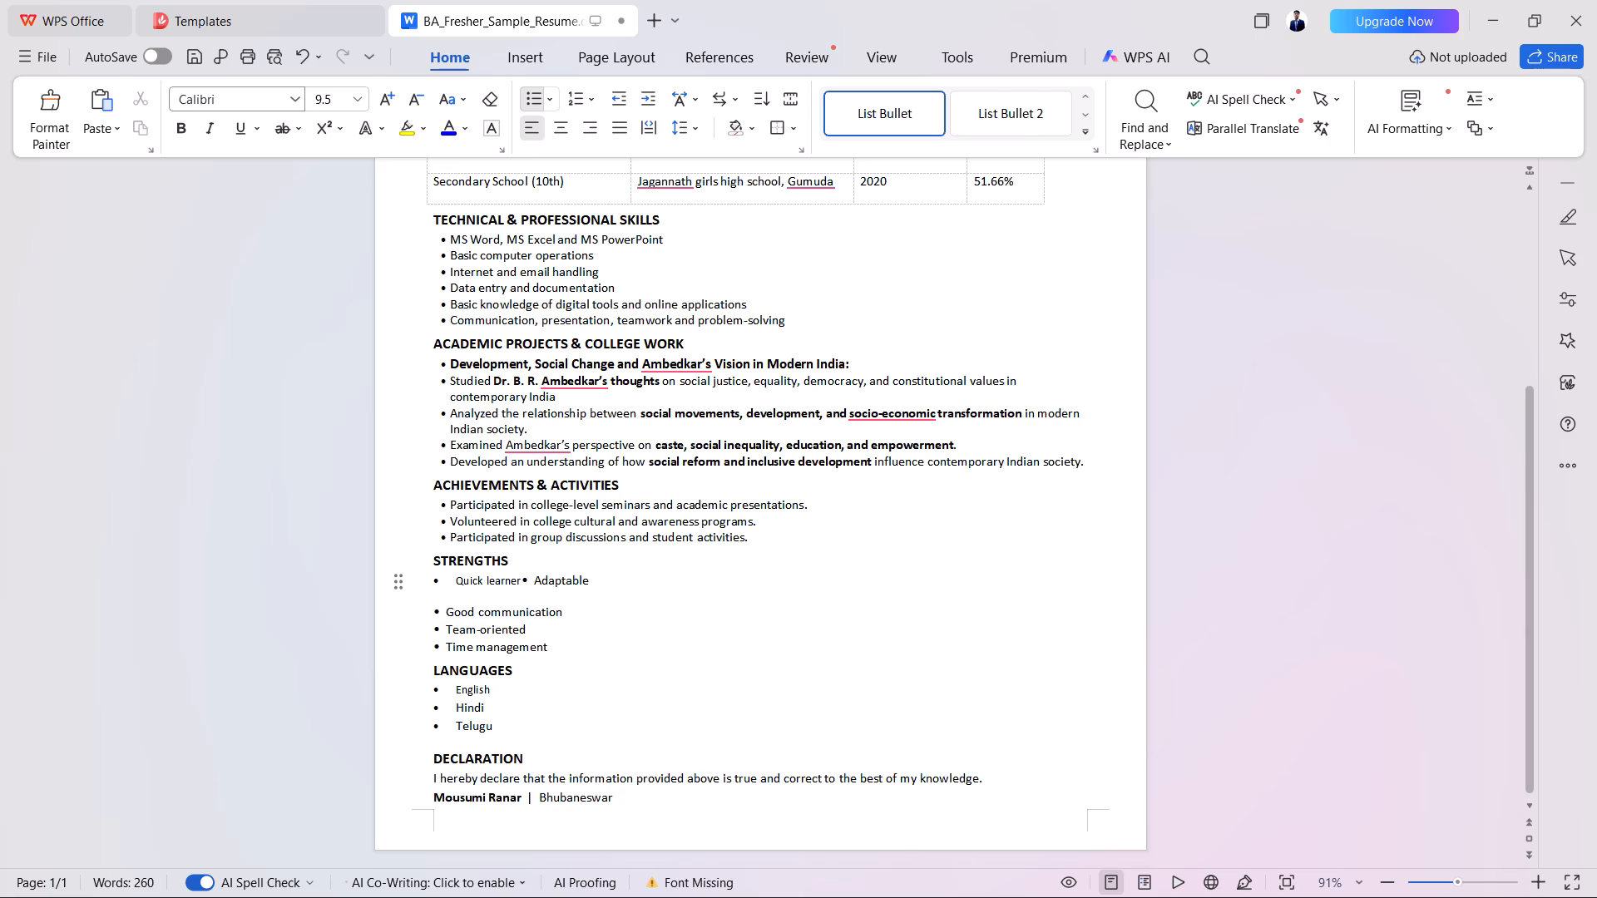
{"action": "key", "text": "Delete"}
{"action": "key", "text": "Delete"}
{"action": "key", "text": "Return"}
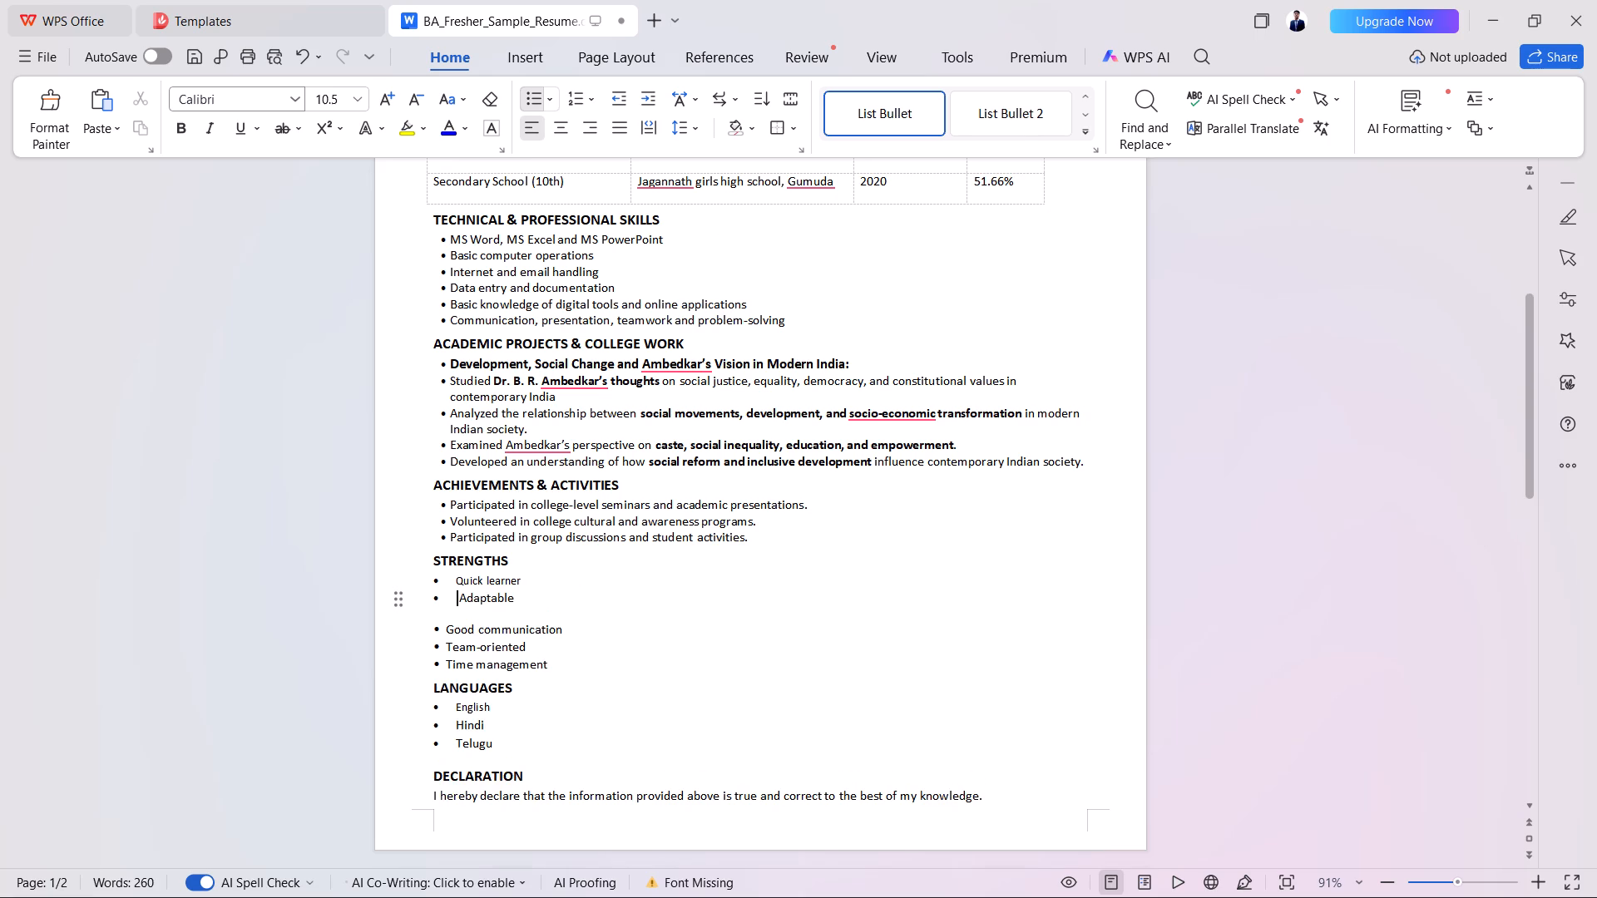
Turn Good communication under Strengths into its own bulleted list item, removing its manual bullet character and extra spaces.
{"action": "left_click", "coordinate": [446, 629]}
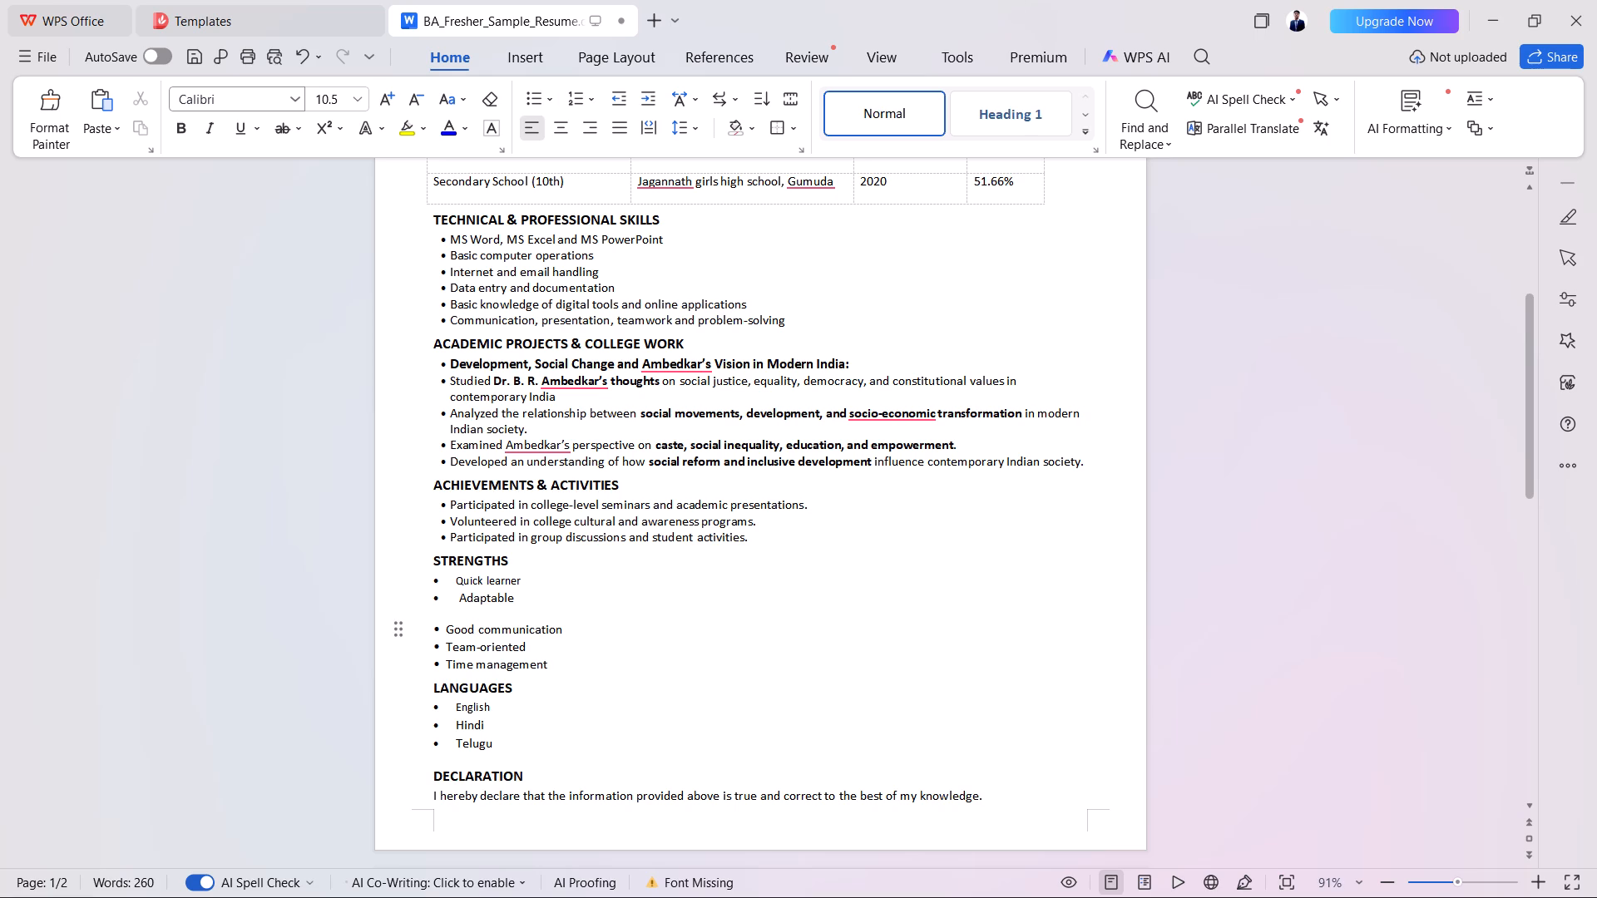
{"action": "key", "text": "BackSpace"}
{"action": "key", "text": "BackSpace"}
{"action": "key", "text": "BackSpace"}
{"action": "key", "text": "BackSpace"}
{"action": "key", "text": "BackSpace"}
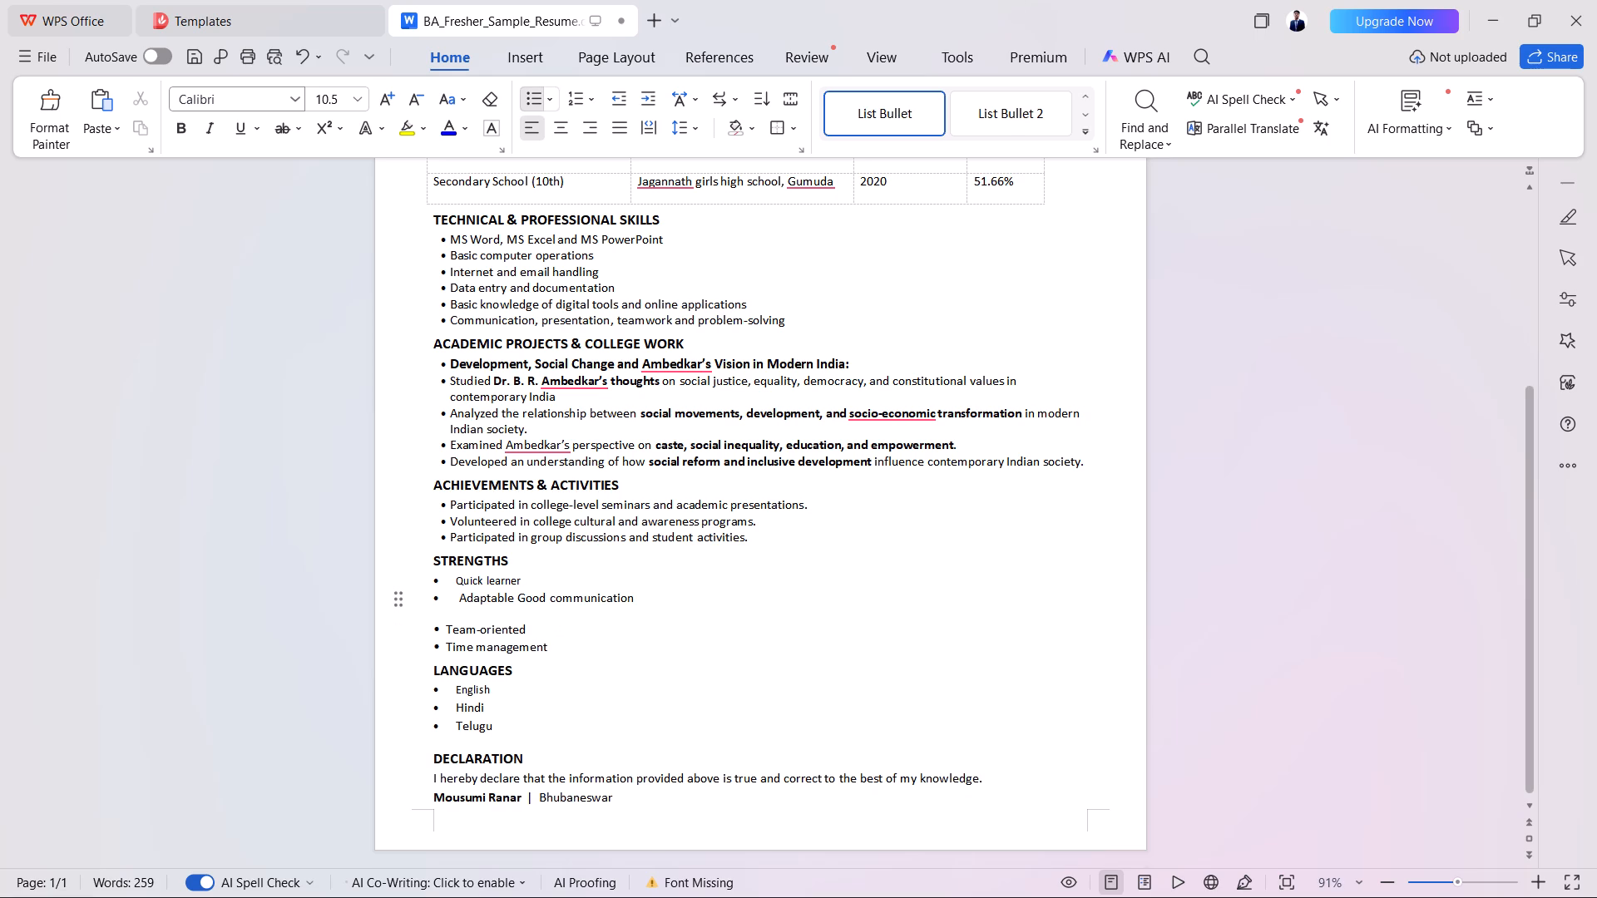
{"action": "key", "text": "BackSpace"}
{"action": "key", "text": "Return"}
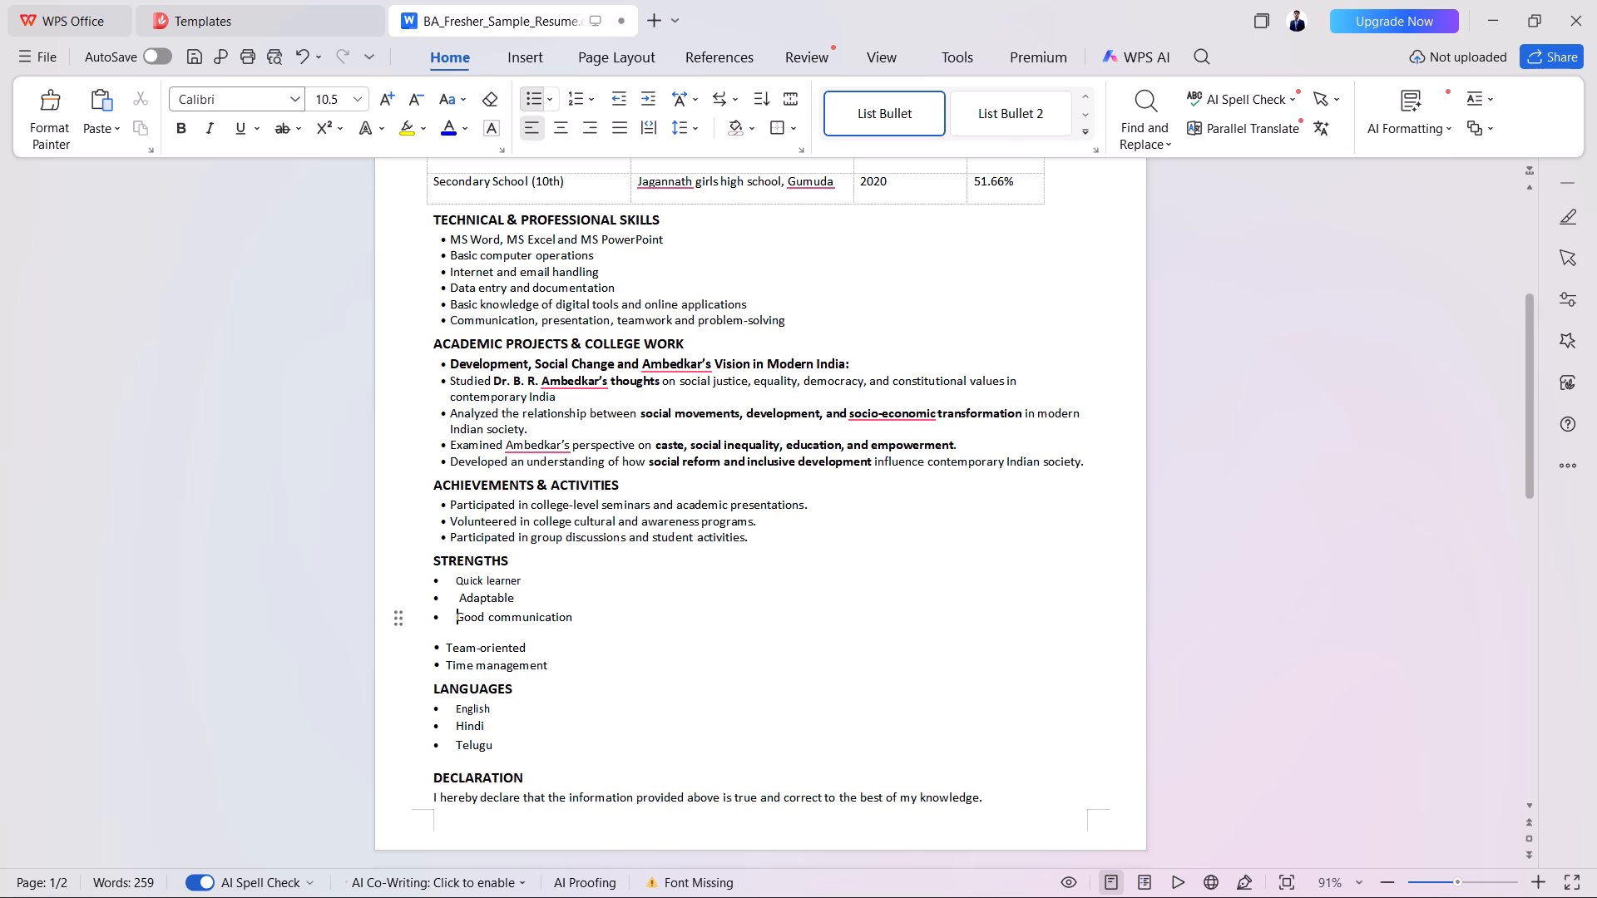
Turn Team-oriented under Strengths into its own bulleted list item, removing its manual bullet character and extra spaces.
{"action": "left_click", "coordinate": [446, 643]}
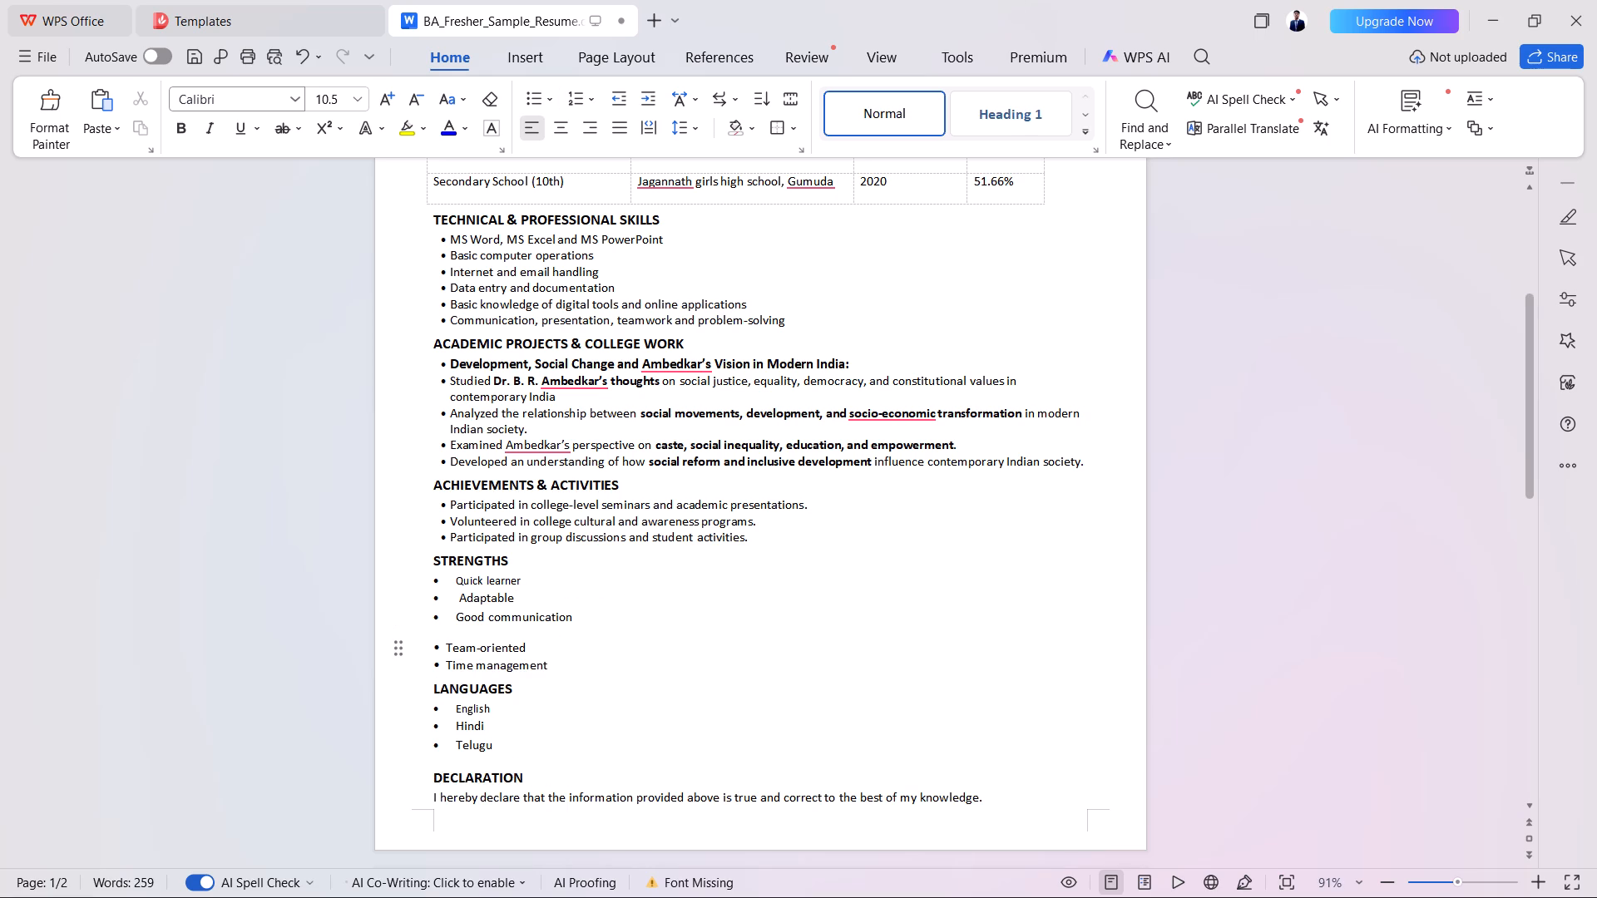
{"action": "key", "text": "BackSpace"}
{"action": "key", "text": "BackSpace"}
{"action": "key", "text": "BackSpace"}
{"action": "key", "text": "BackSpace"}
{"action": "key", "text": "BackSpace"}
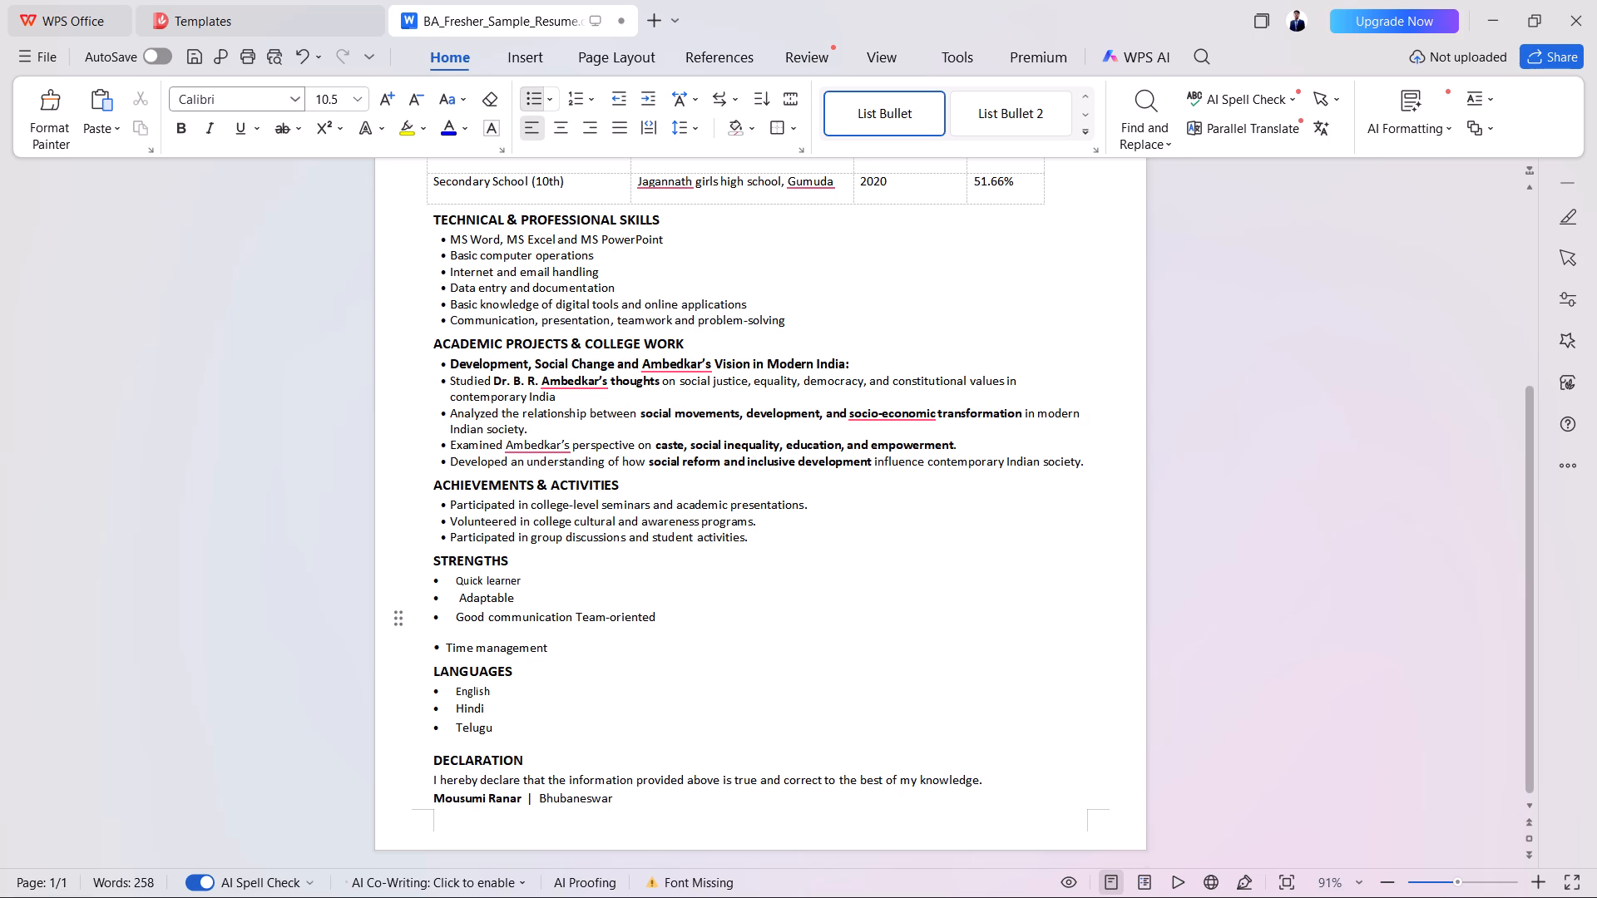
{"action": "key", "text": "BackSpace"}
{"action": "key", "text": "Return"}
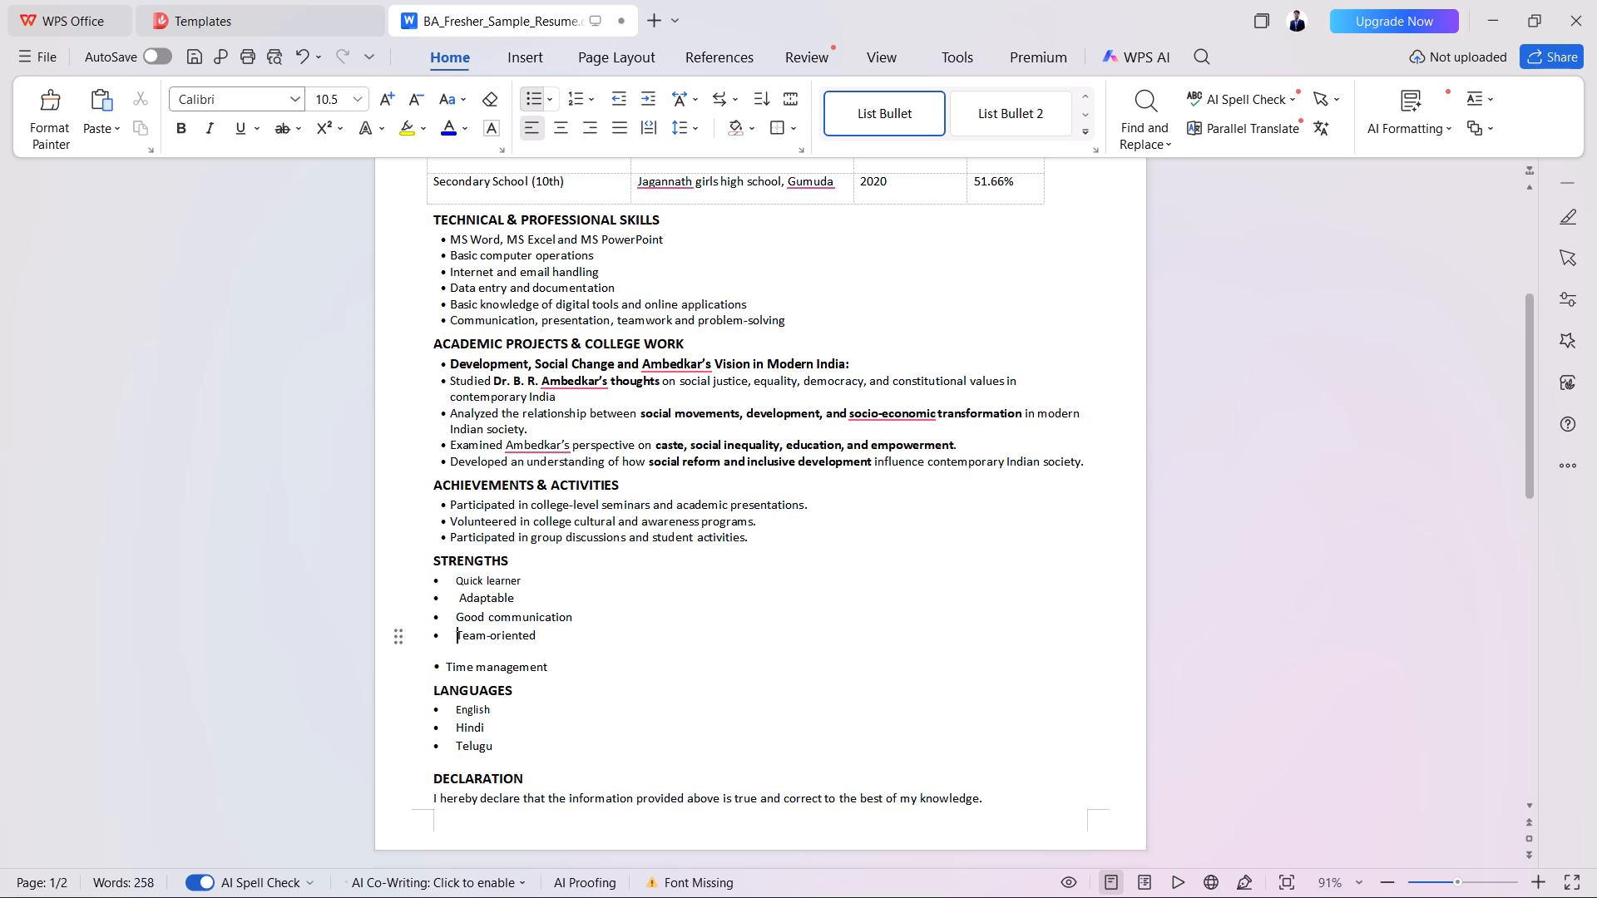
Turn Time management under Strengths into its own bulleted list item, removing its manual bullet character.
{"action": "left_click", "coordinate": [445, 661]}
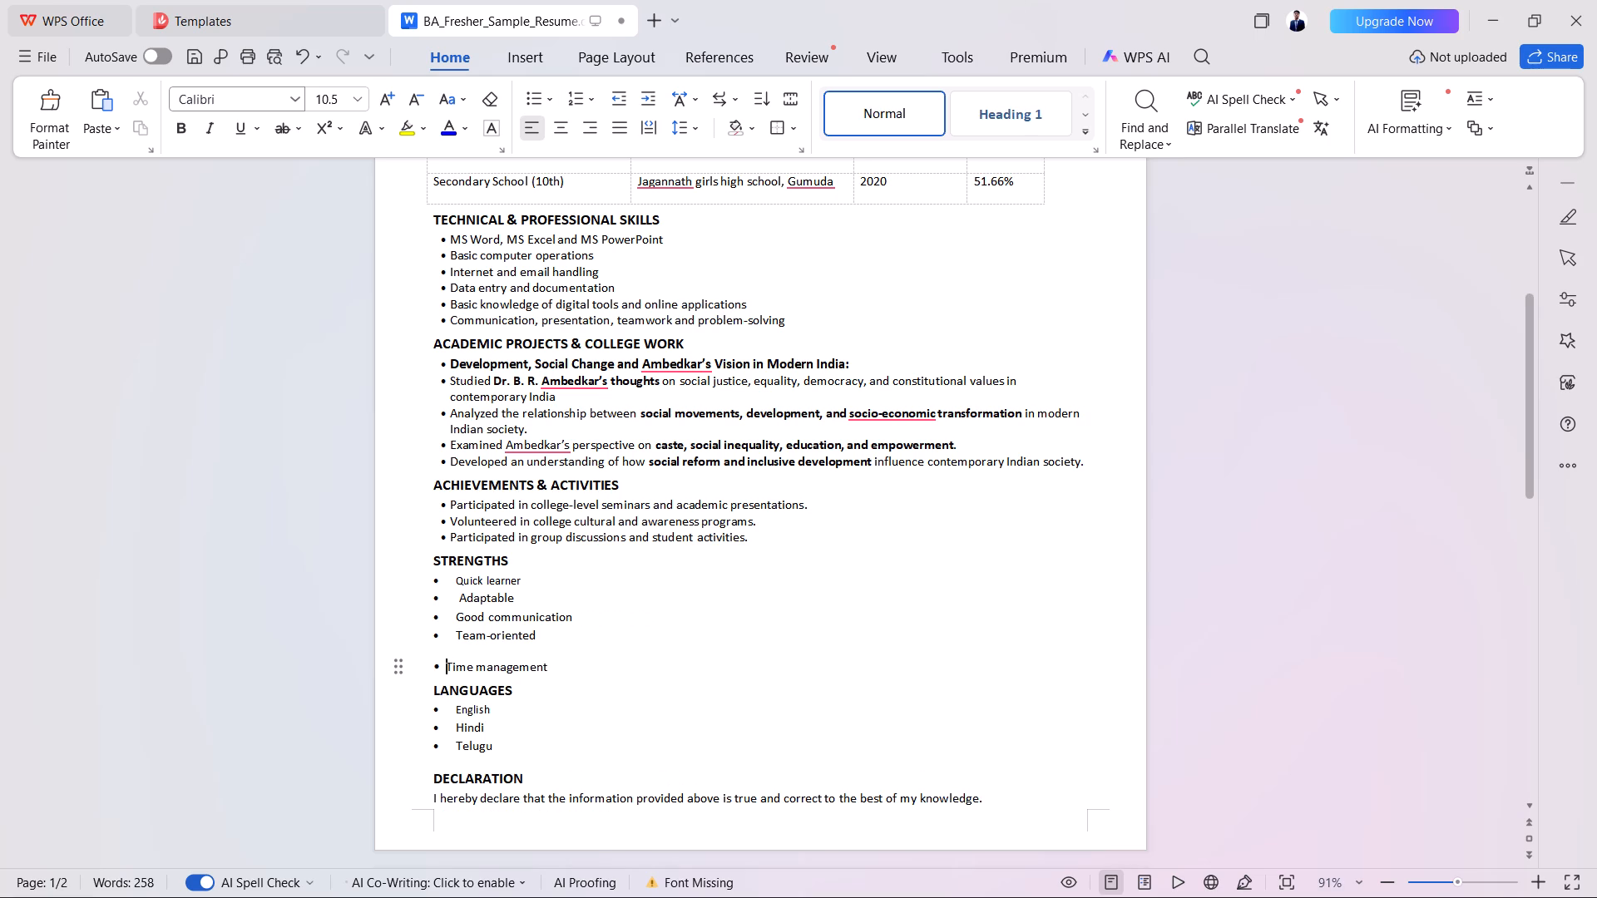
{"action": "key", "text": "BackSpace"}
{"action": "key", "text": "BackSpace"}
{"action": "key", "text": "BackSpace"}
{"action": "key", "text": "BackSpace"}
{"action": "key", "text": "Return"}
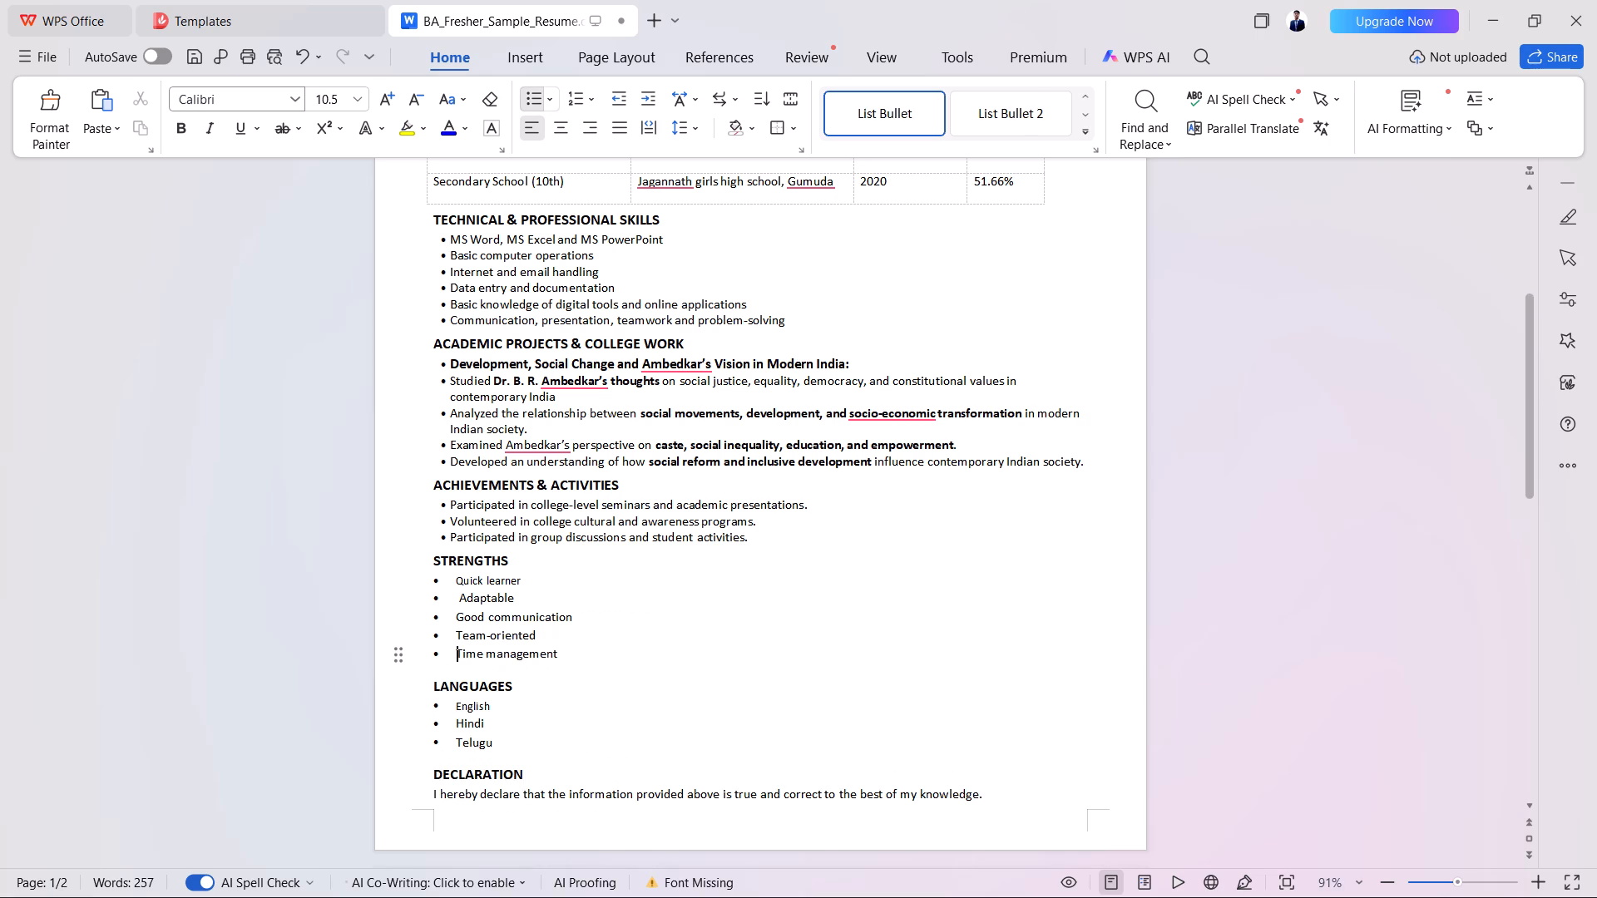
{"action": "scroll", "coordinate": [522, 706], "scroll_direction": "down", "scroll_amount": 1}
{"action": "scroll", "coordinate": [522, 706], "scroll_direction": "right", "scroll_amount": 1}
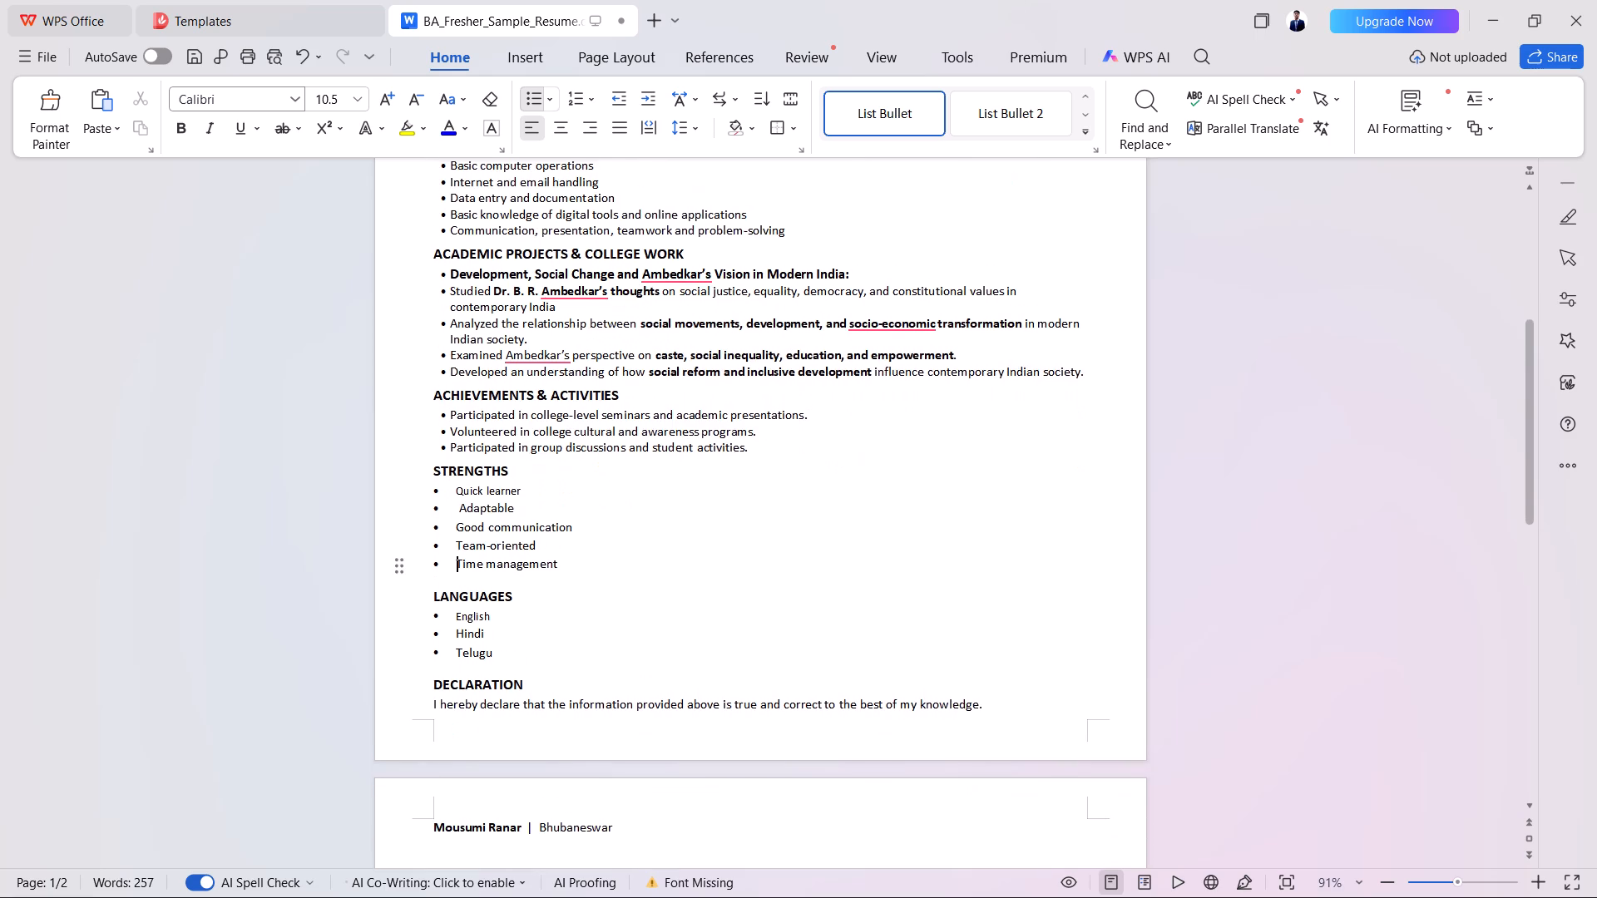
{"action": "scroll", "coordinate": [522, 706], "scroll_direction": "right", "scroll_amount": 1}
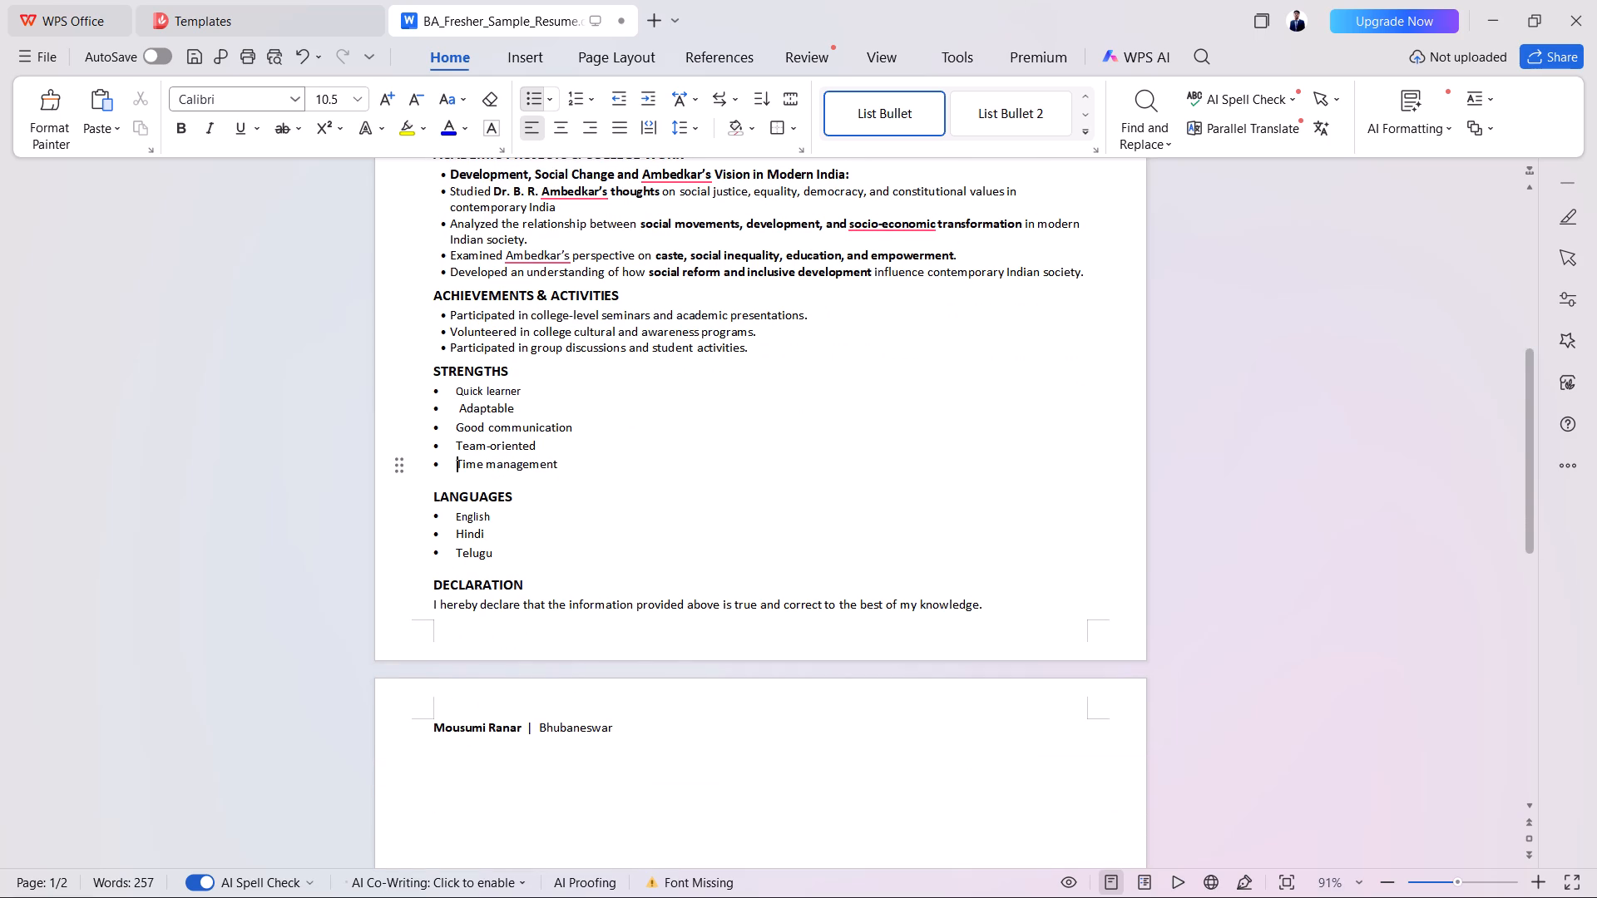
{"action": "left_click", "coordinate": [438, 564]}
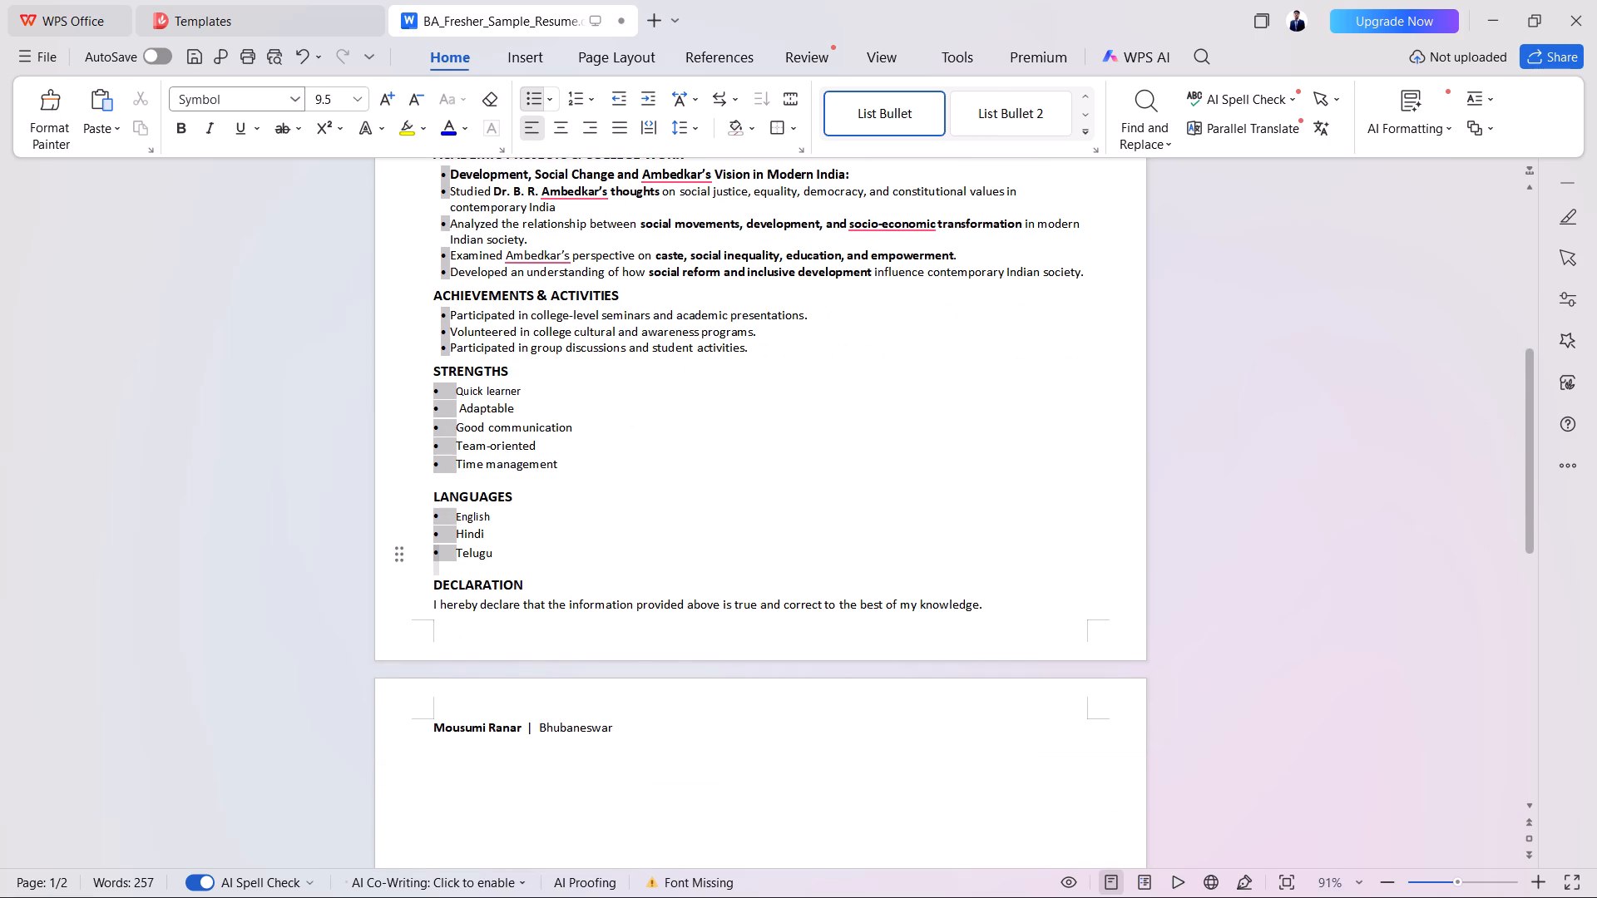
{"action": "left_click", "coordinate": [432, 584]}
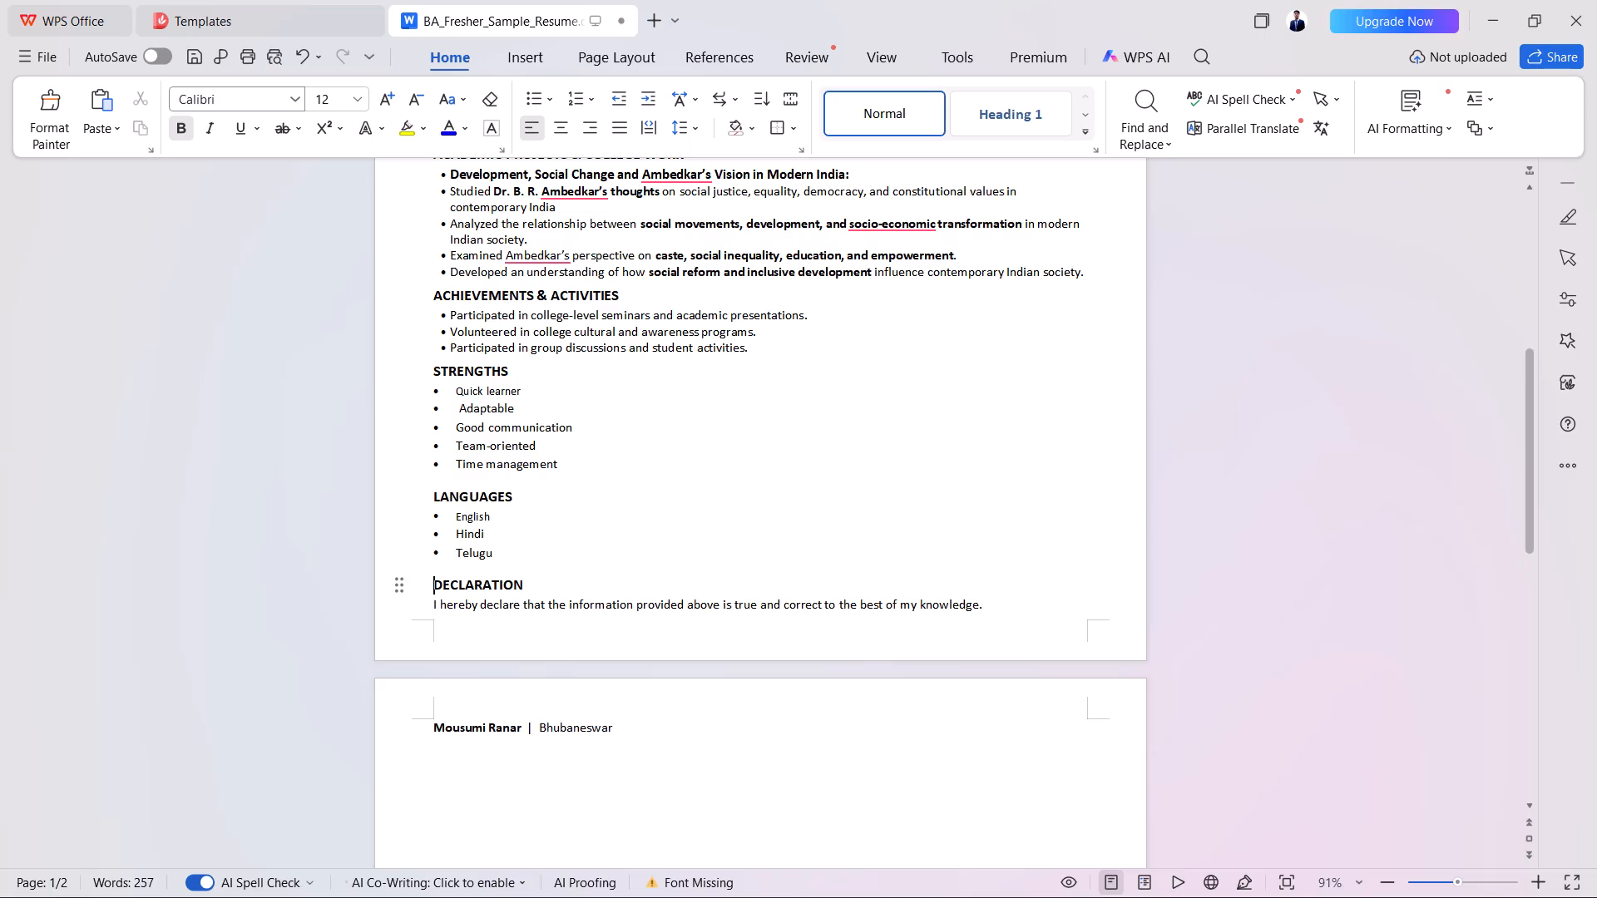
Set the font size of the EDUCATION heading to 12.
{"action": "scroll", "coordinate": [558, 447], "scroll_direction": "up", "scroll_amount": 3}
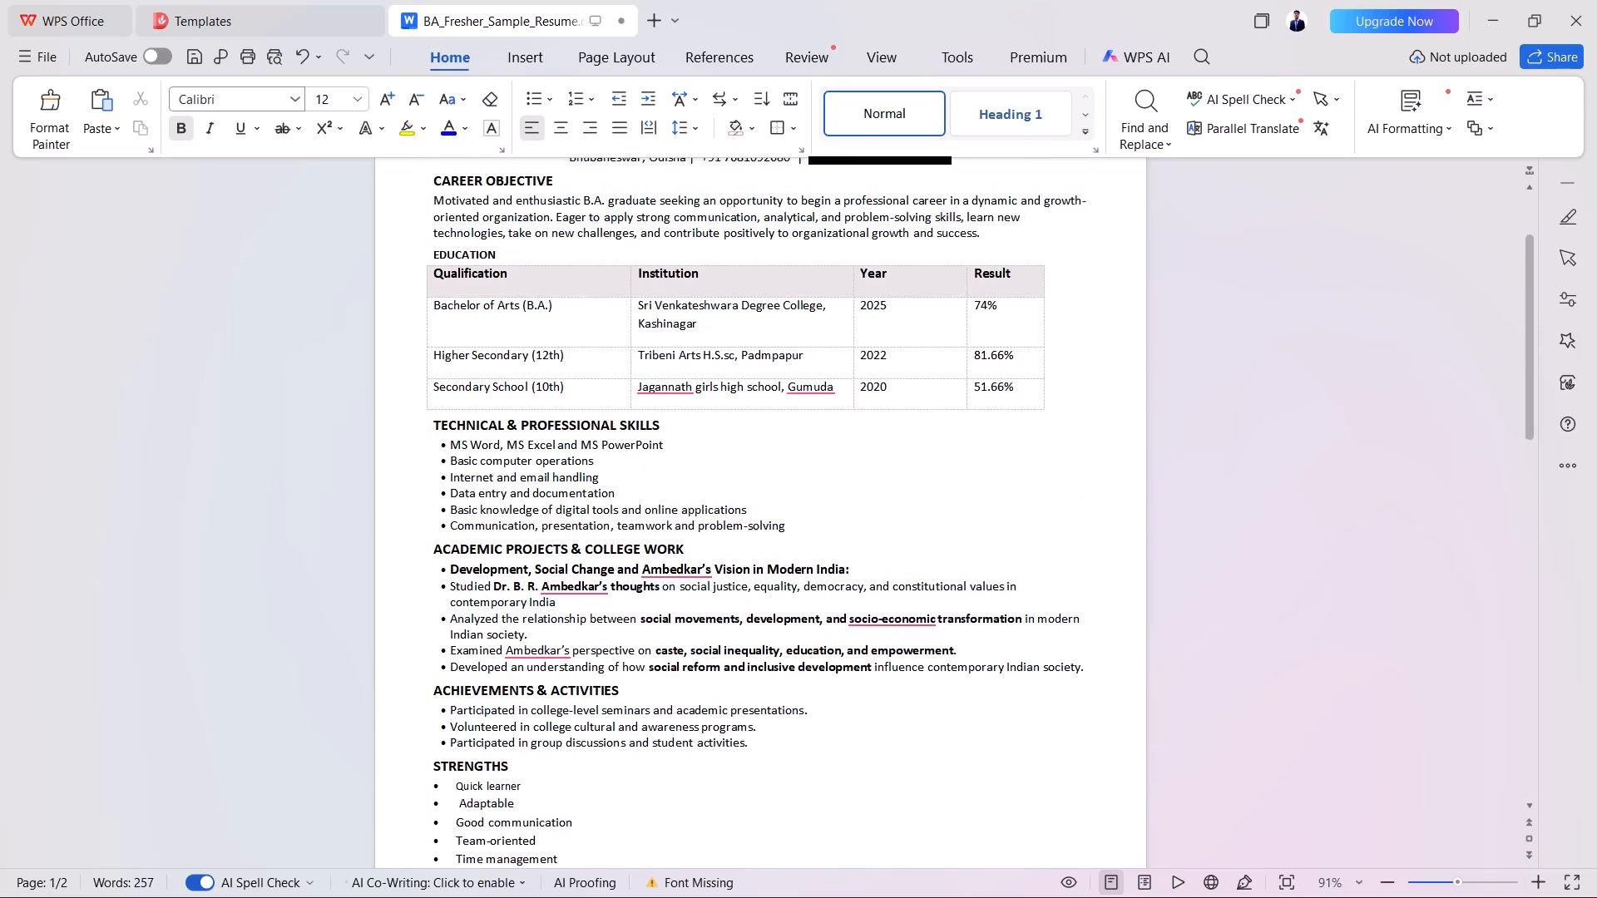
{"action": "scroll", "coordinate": [558, 447], "scroll_direction": "up", "scroll_amount": 1}
{"action": "left_click_drag", "start_coordinate": [507, 294], "coordinate": [441, 289]}
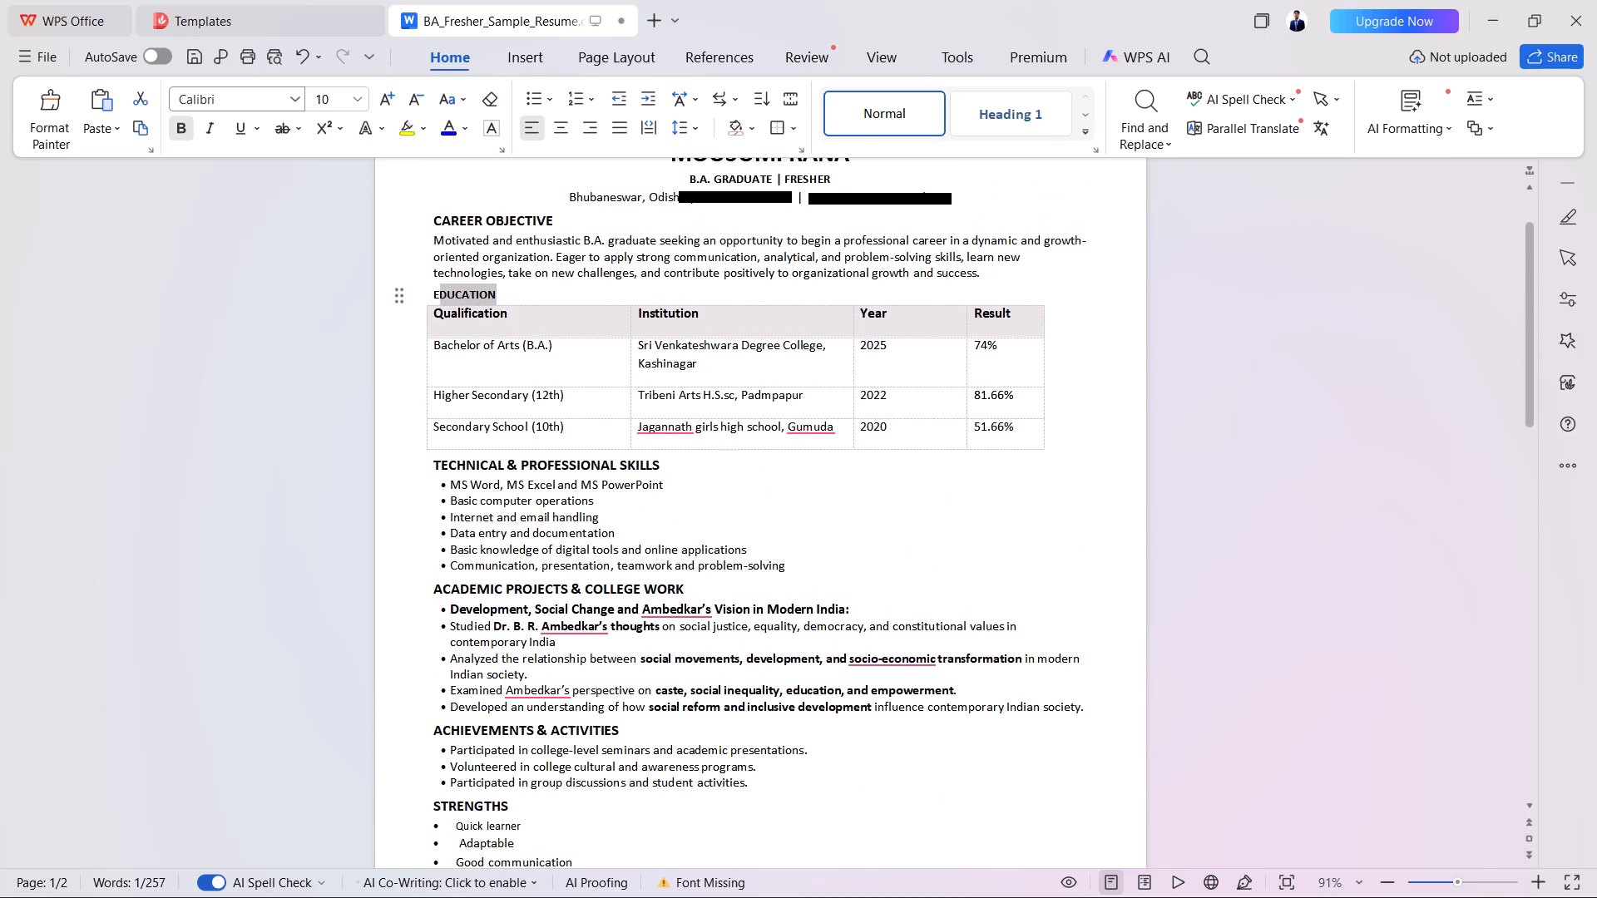
{"action": "left_click_drag", "start_coordinate": [441, 289], "coordinate": [430, 290]}
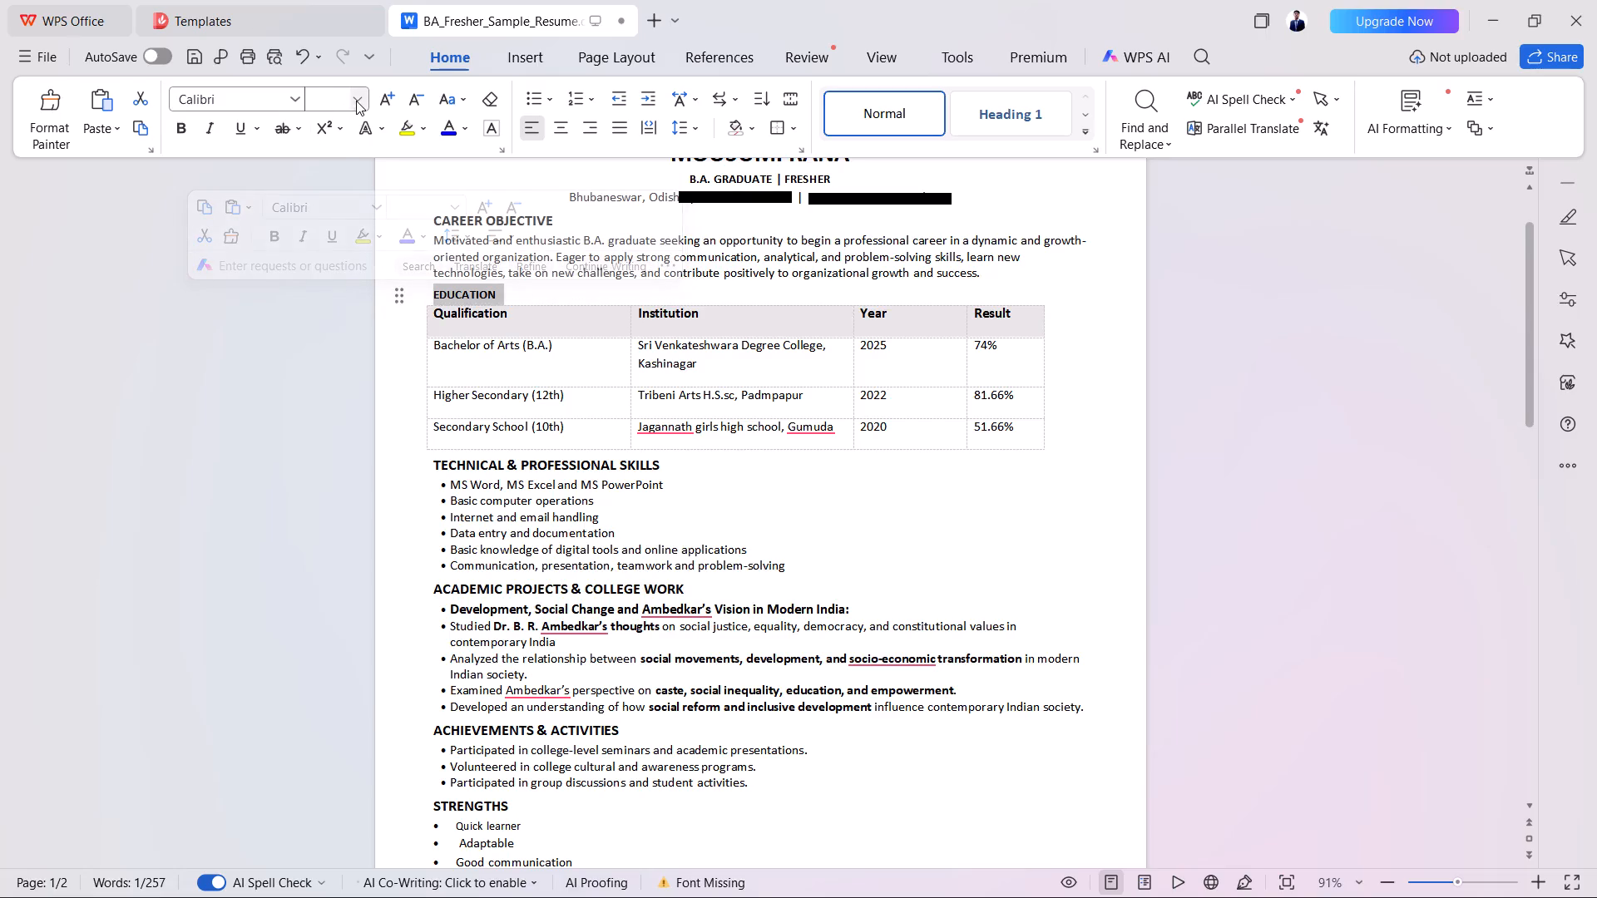
{"action": "left_click", "coordinate": [356, 101]}
{"action": "left_click", "coordinate": [330, 465]}
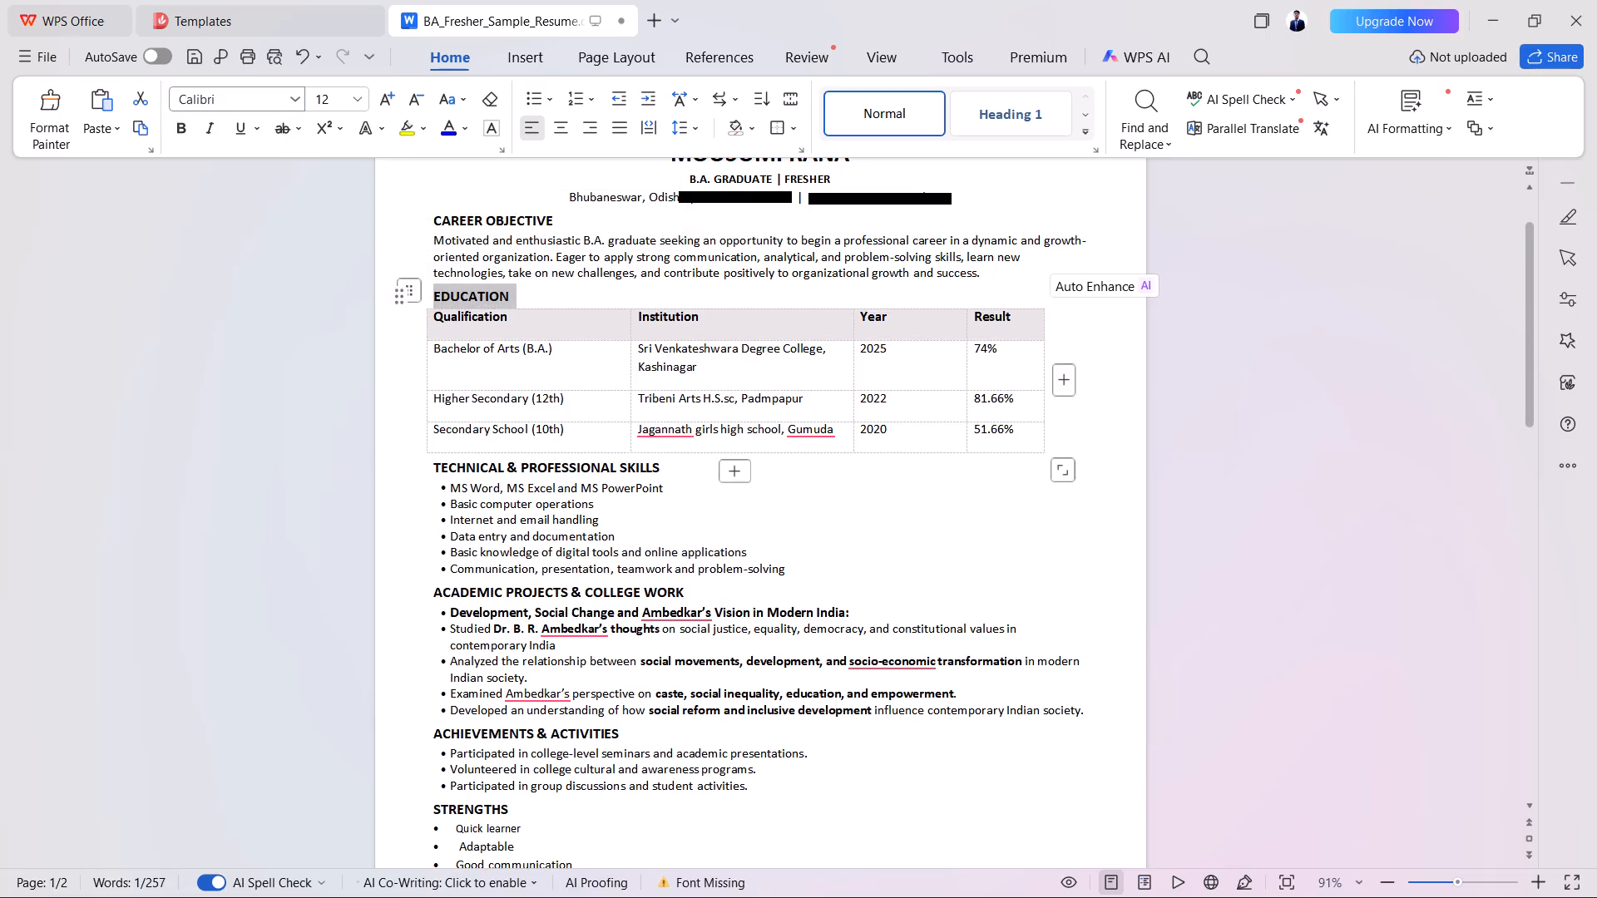
{"action": "left_click", "coordinate": [886, 488]}
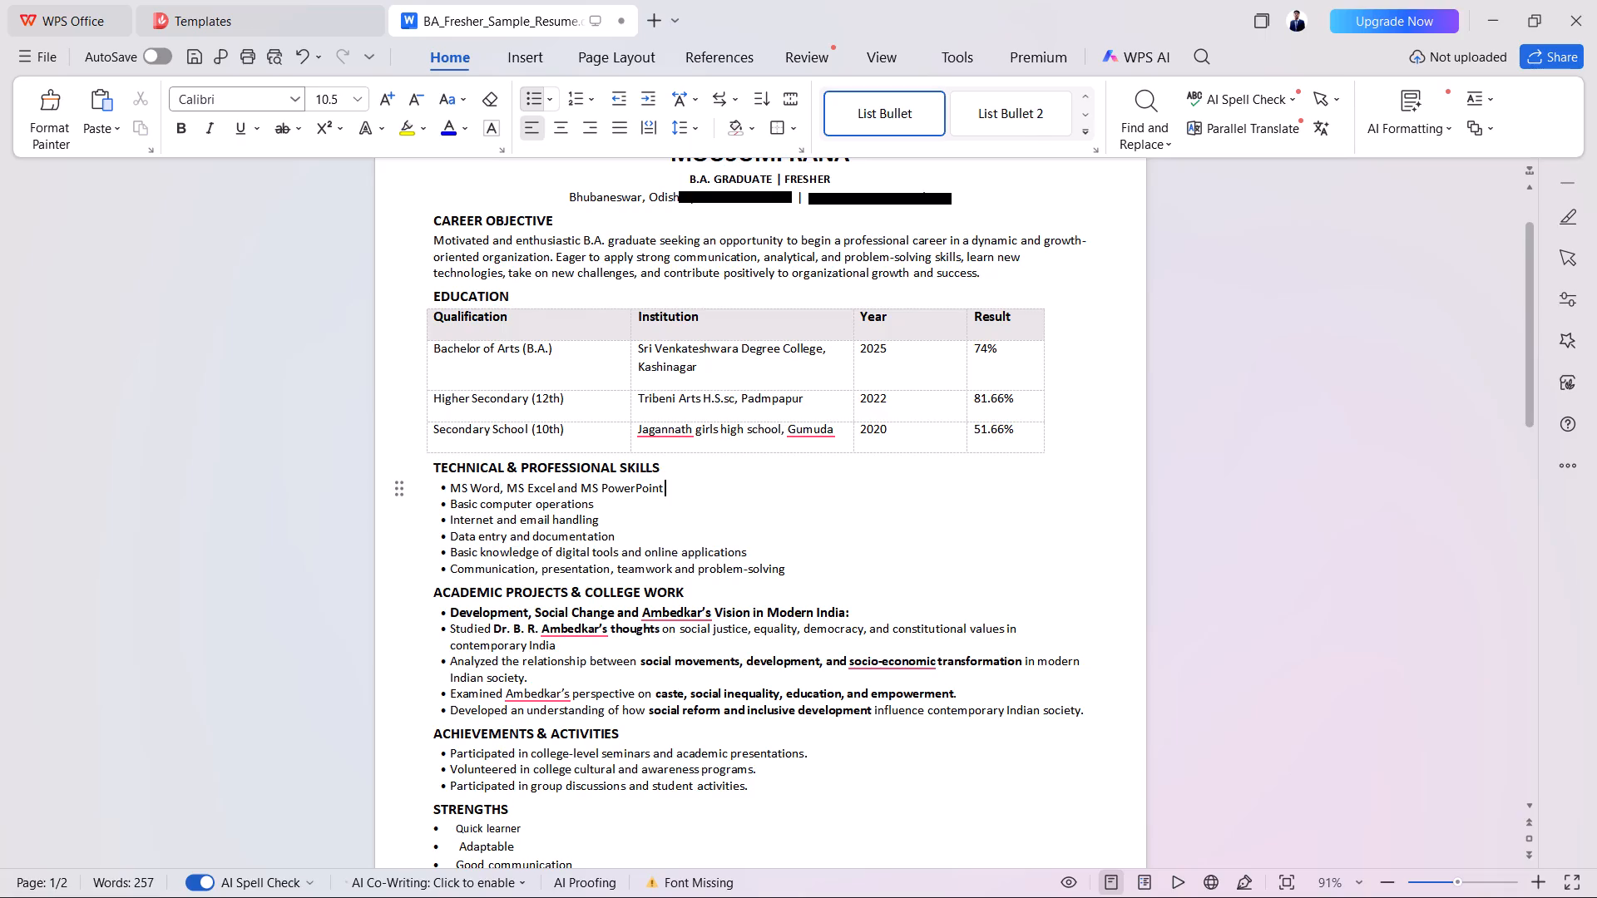
Justify the whole paragraph under Career Objective.
{"action": "left_click_drag", "start_coordinate": [983, 274], "coordinate": [661, 239]}
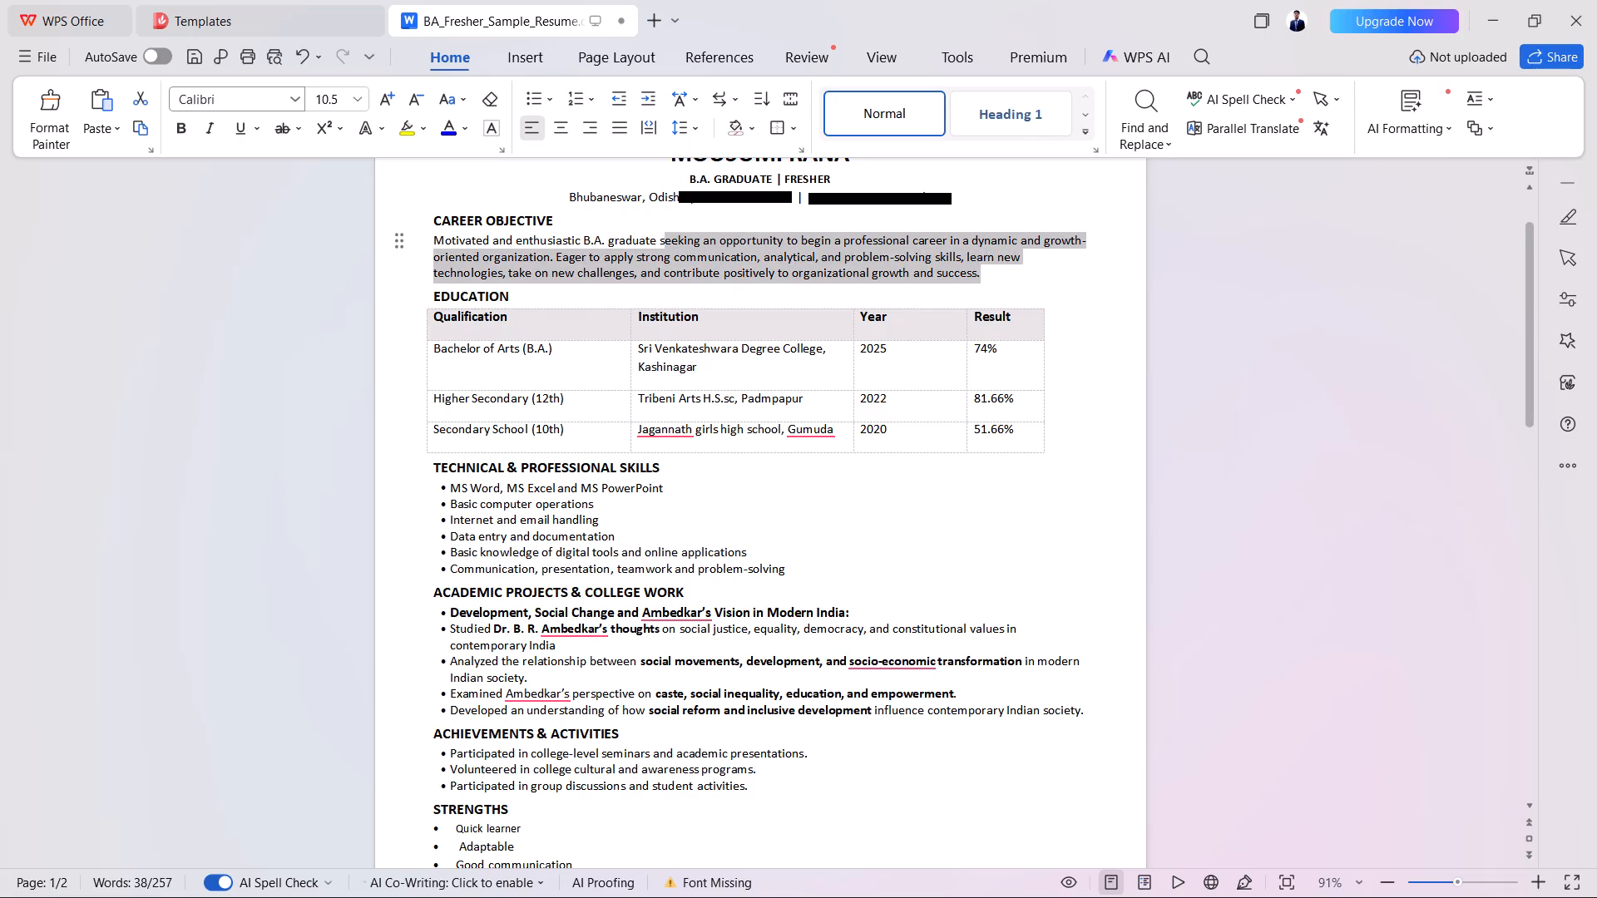
{"action": "left_click_drag", "start_coordinate": [661, 239], "coordinate": [433, 239]}
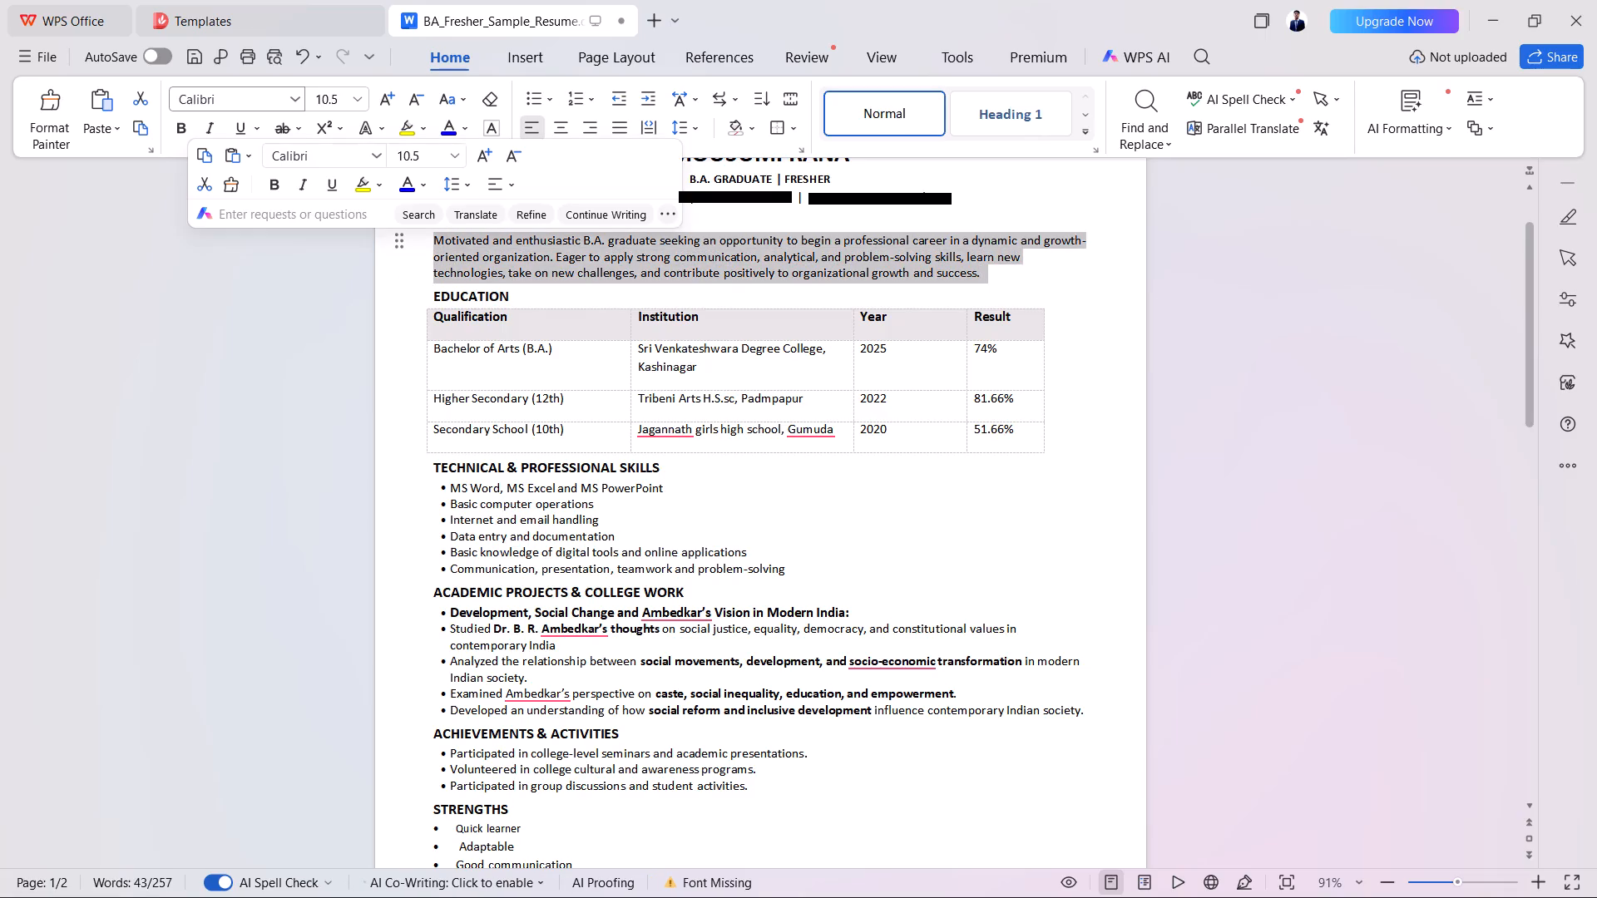
{"action": "left_click", "coordinate": [626, 125]}
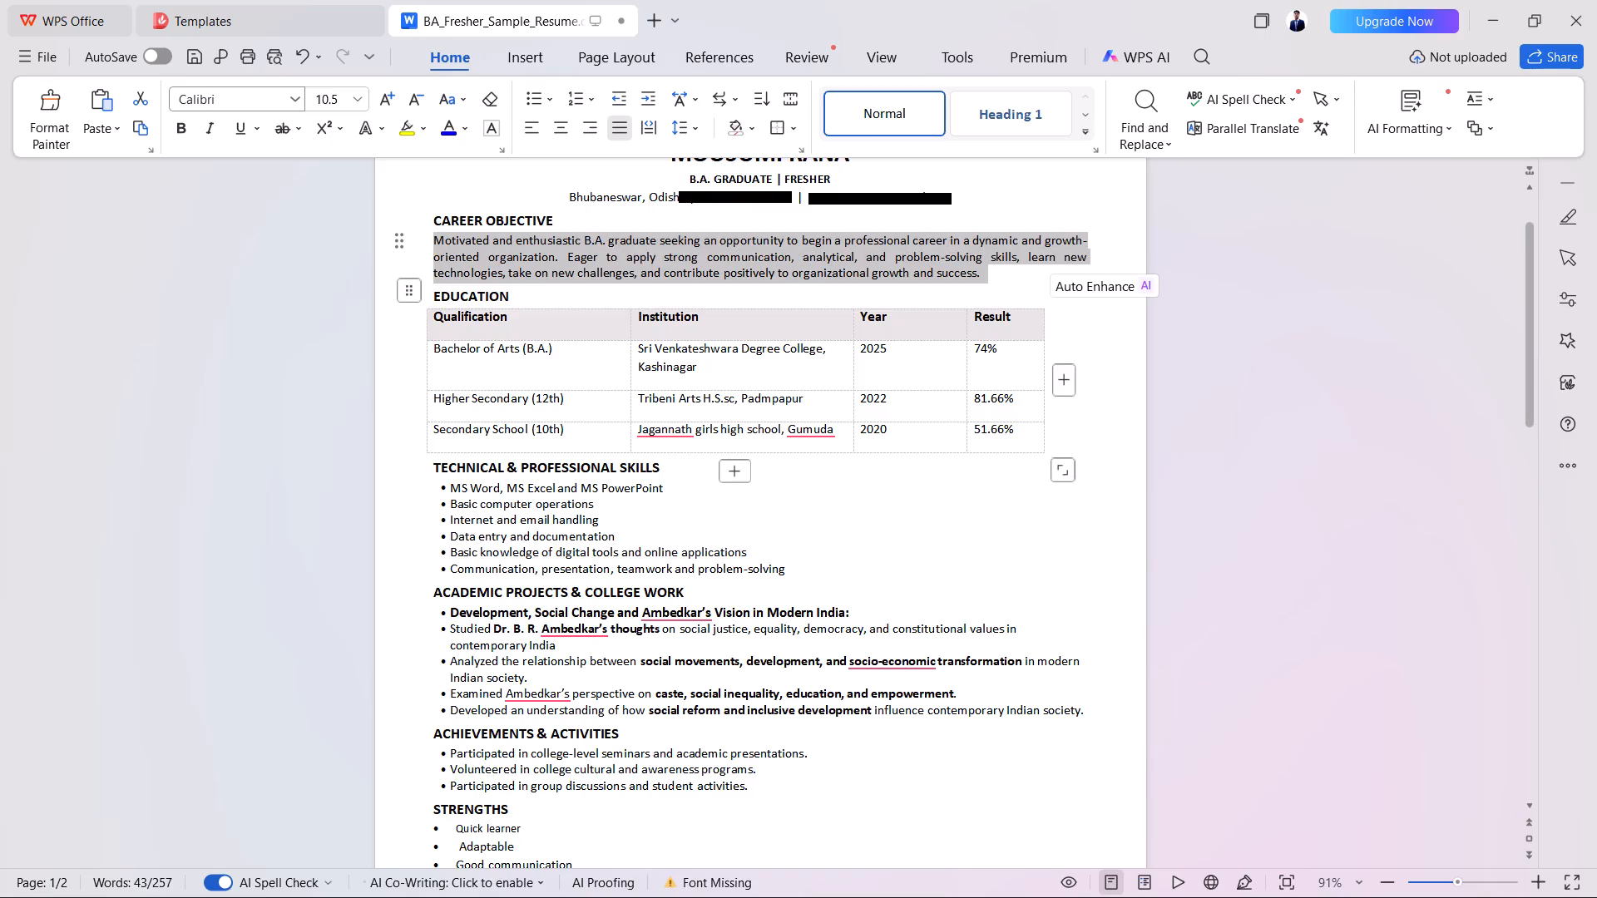
{"action": "left_click", "coordinate": [932, 570]}
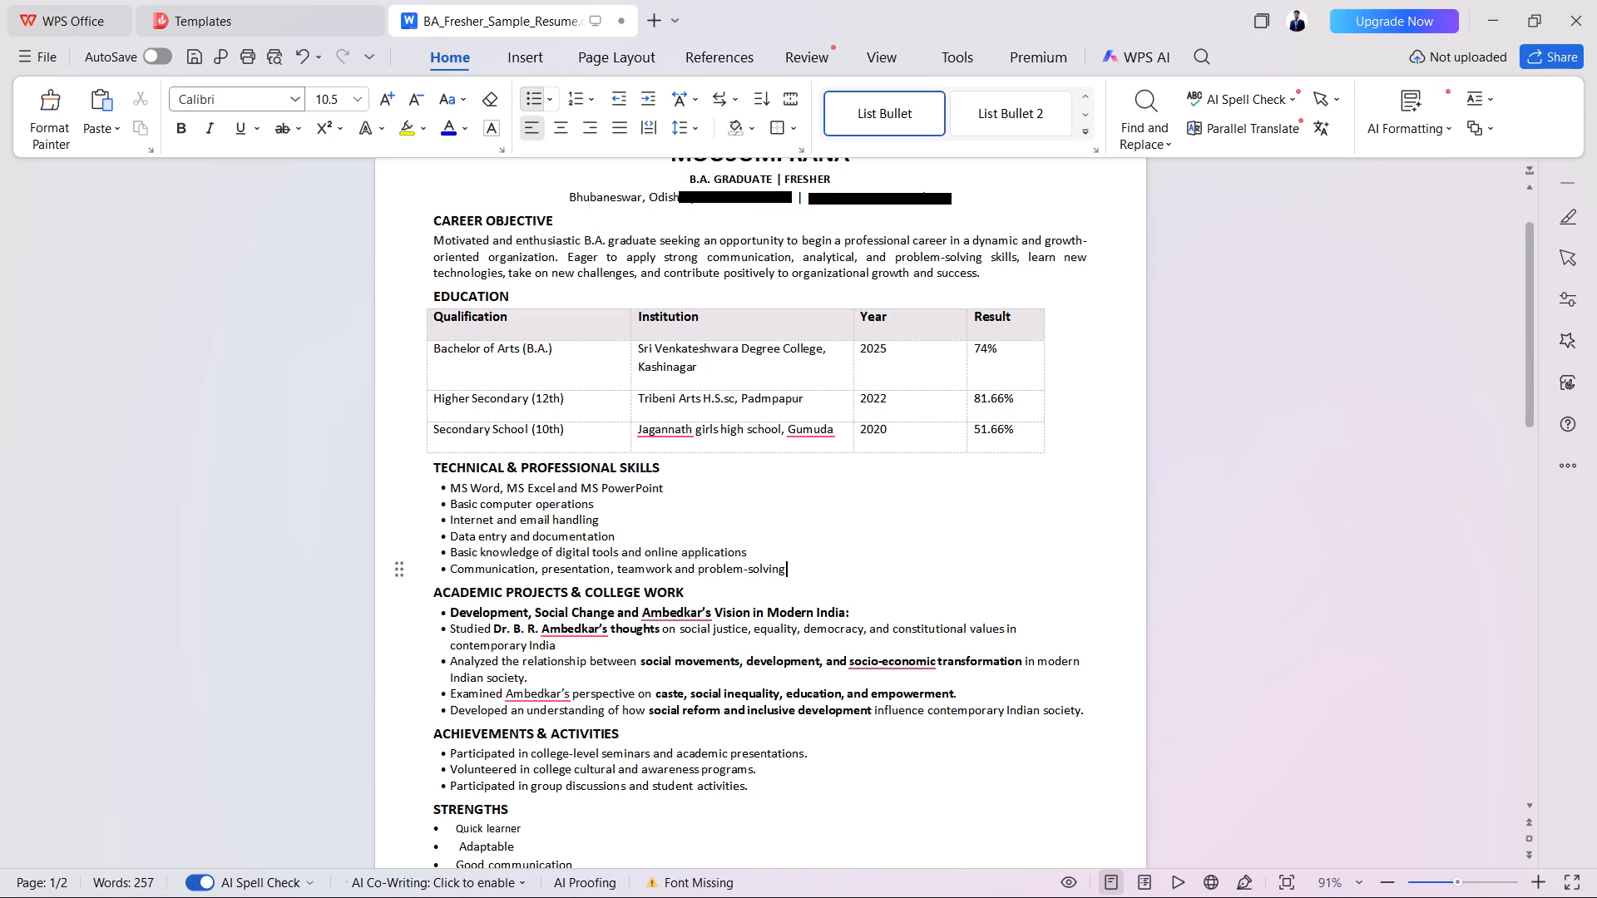
Justify all the entries under ACADEMIC PROJECTS & COLLEGE WORK, from the project title through the last bulleted item.
{"action": "scroll", "coordinate": [960, 594], "scroll_direction": "down", "scroll_amount": 1}
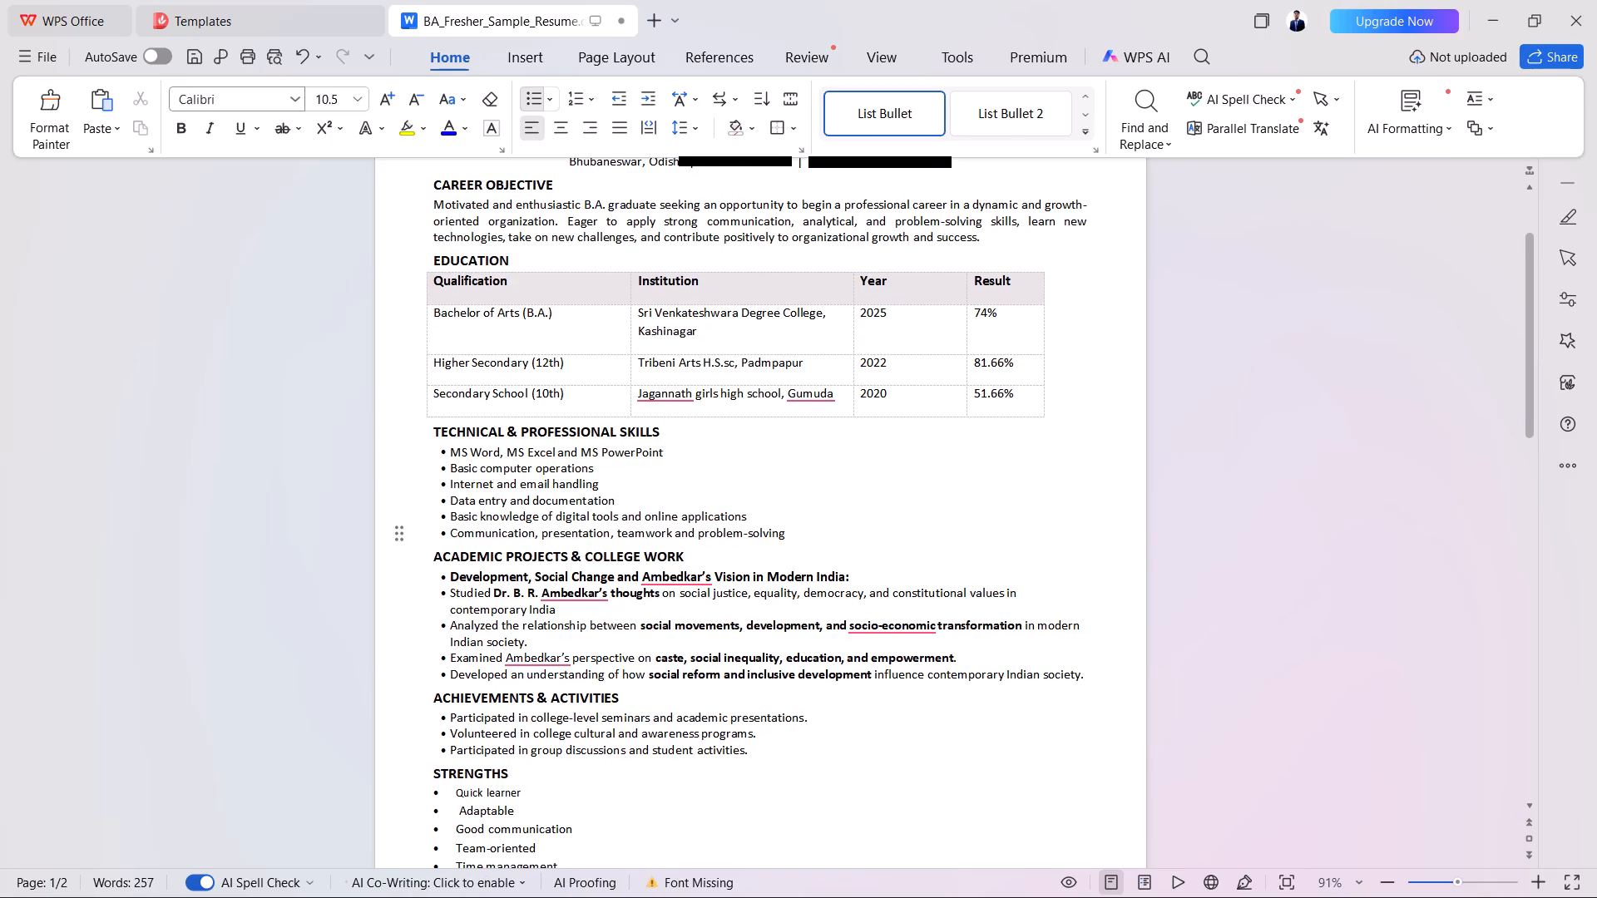
{"action": "left_click_drag", "start_coordinate": [1089, 683], "coordinate": [554, 607]}
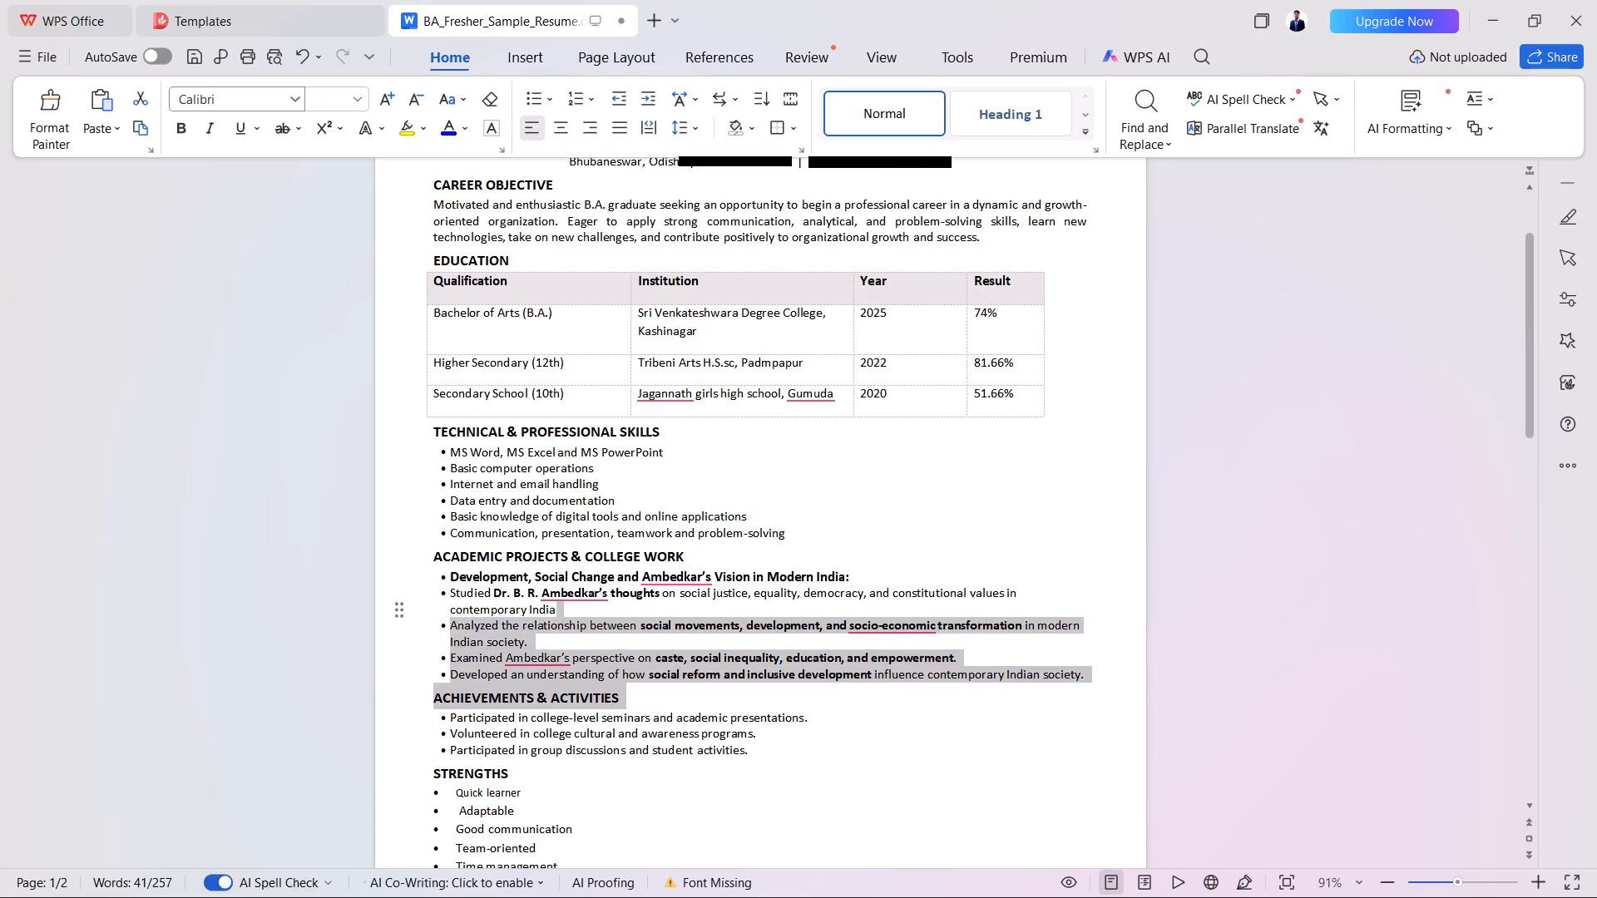
{"action": "left_click_drag", "start_coordinate": [554, 607], "coordinate": [456, 595]}
{"action": "left_click", "coordinate": [932, 688]}
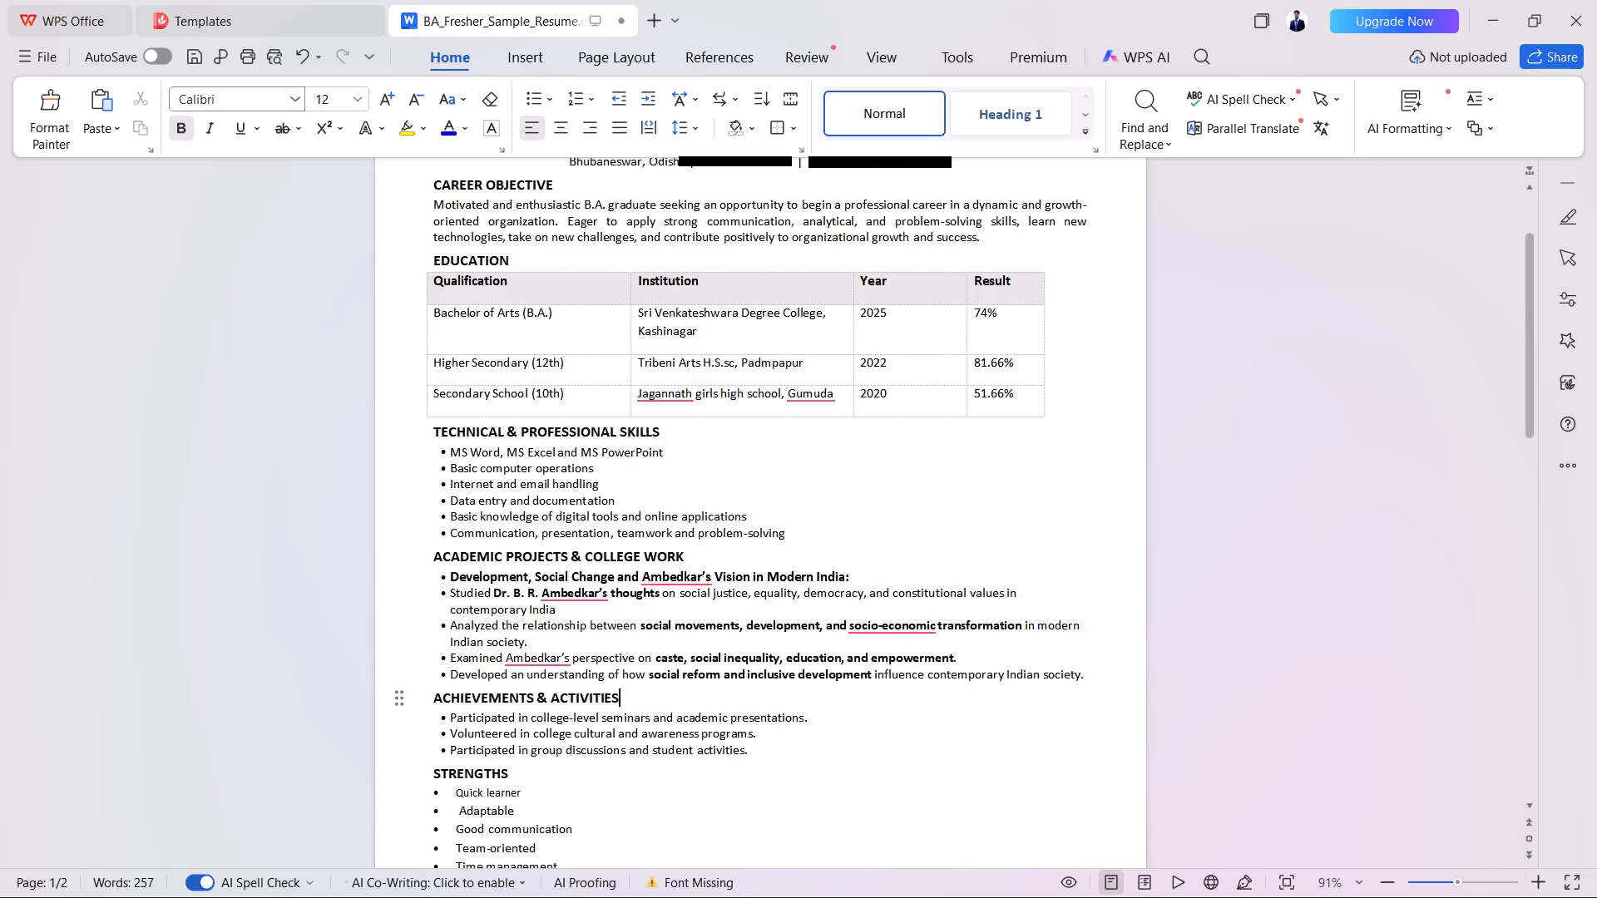
{"action": "left_click_drag", "start_coordinate": [1093, 676], "coordinate": [670, 629]}
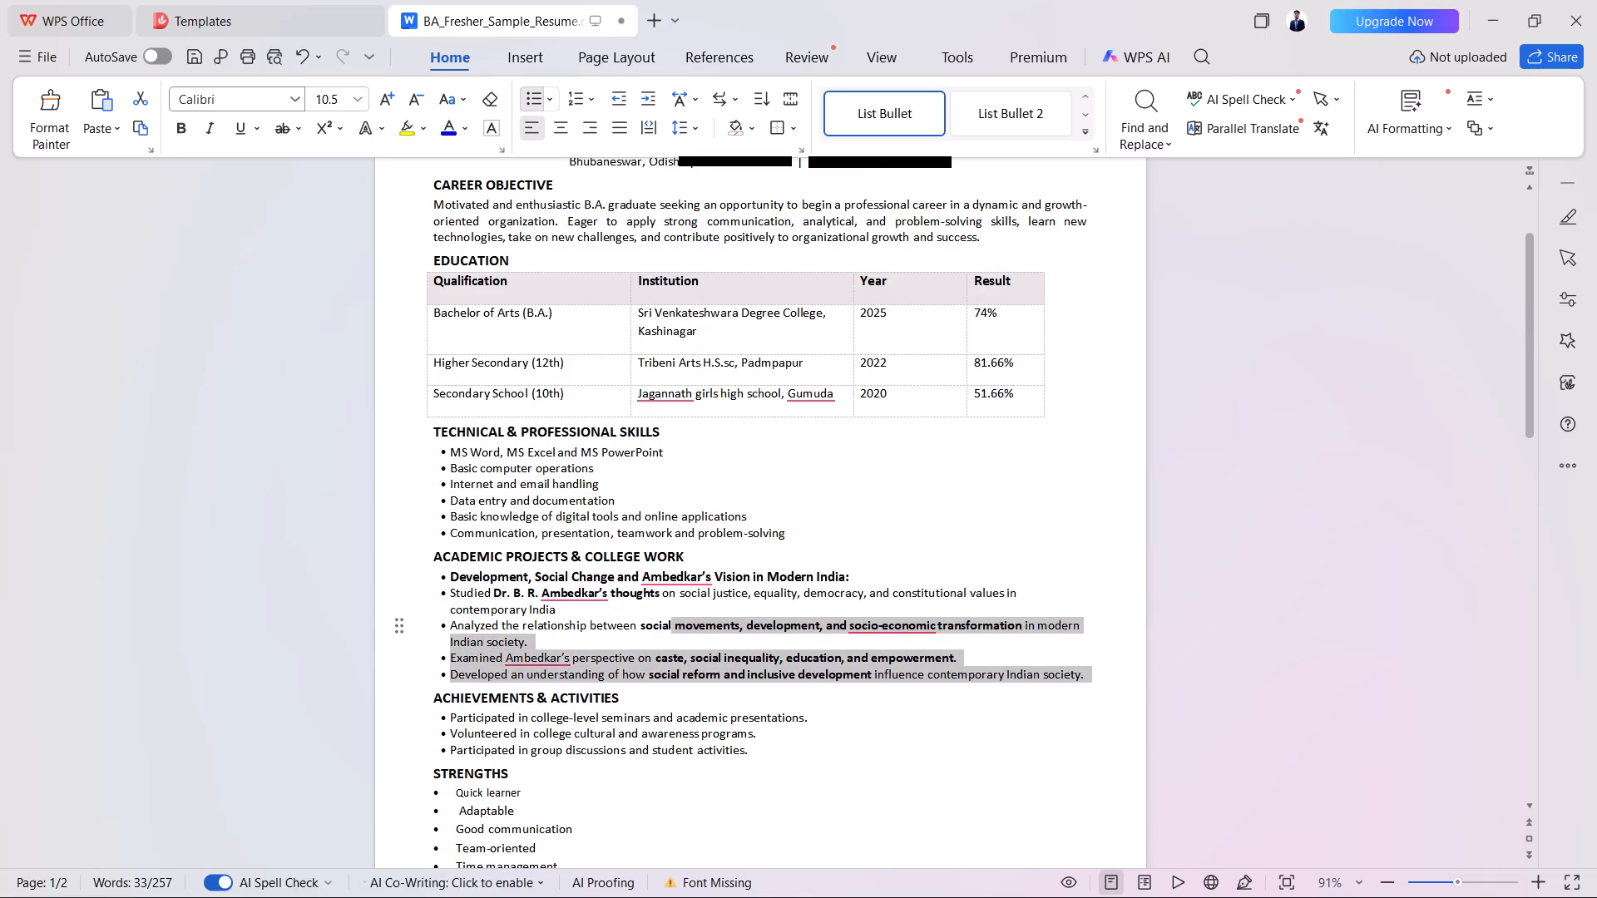
{"action": "left_click_drag", "start_coordinate": [670, 629], "coordinate": [655, 598]}
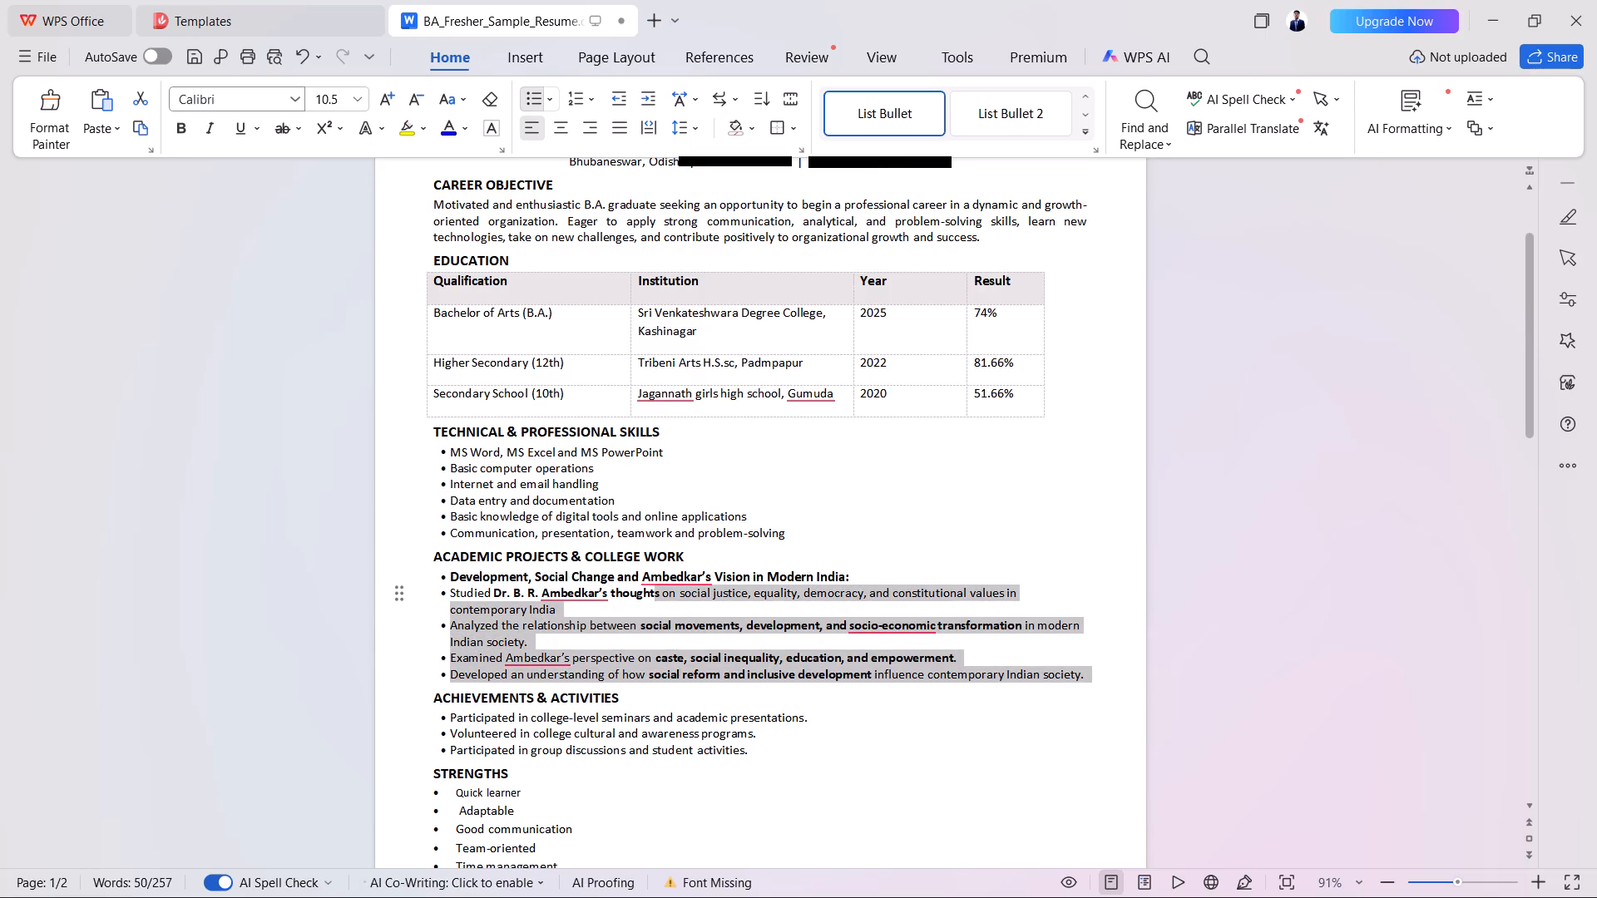
{"action": "left_click_drag", "start_coordinate": [655, 598], "coordinate": [622, 574]}
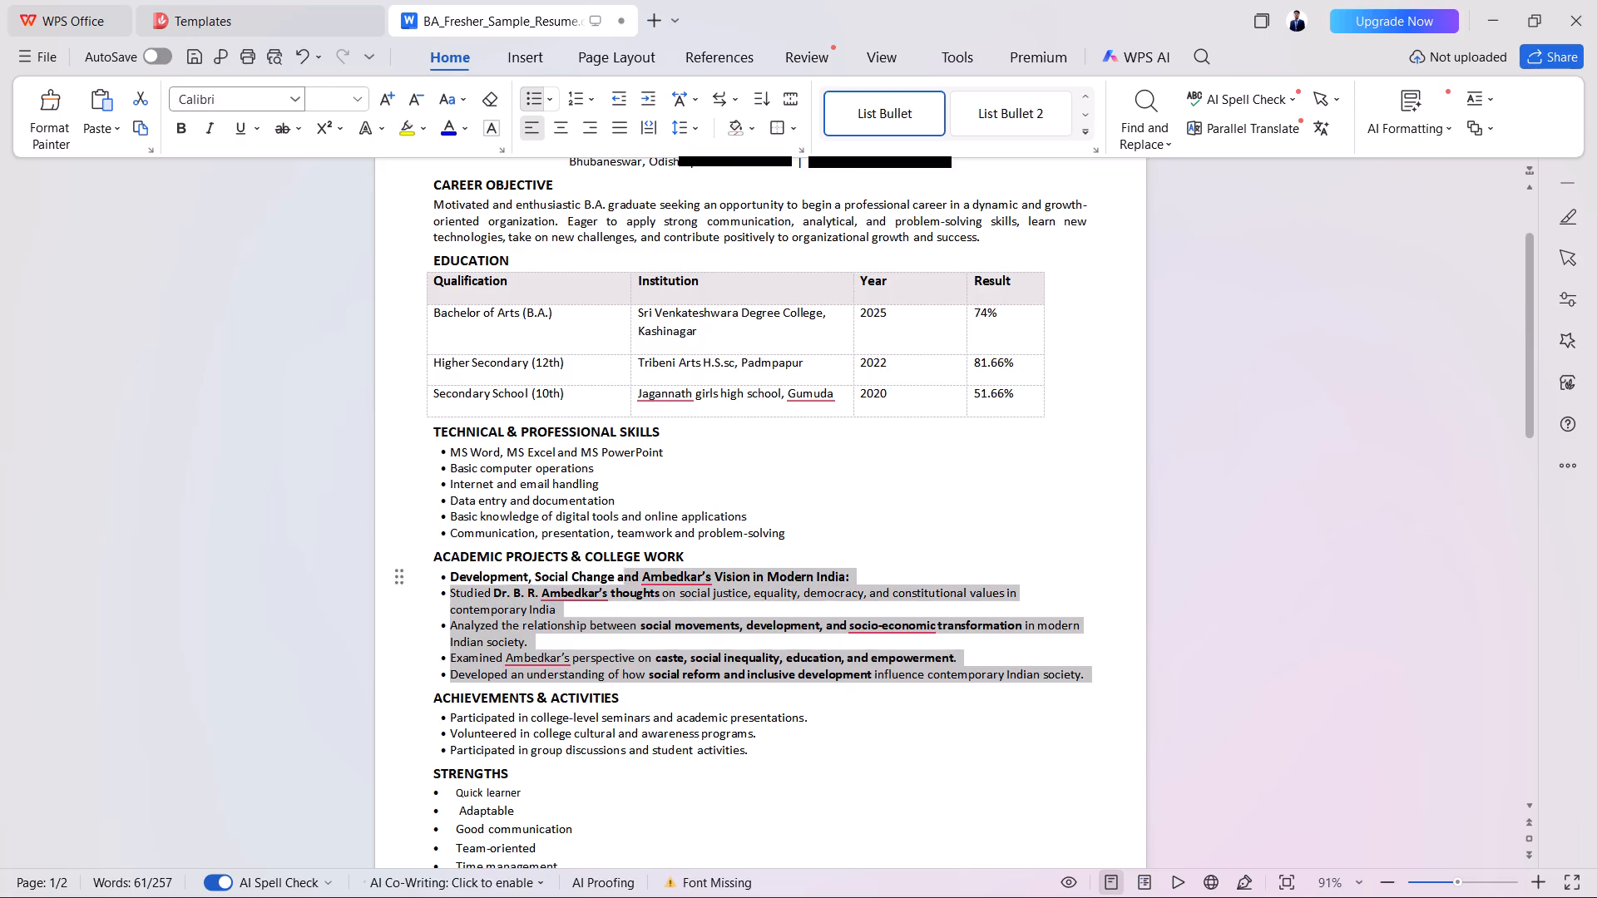
{"action": "left_click_drag", "start_coordinate": [622, 574], "coordinate": [319, 577]}
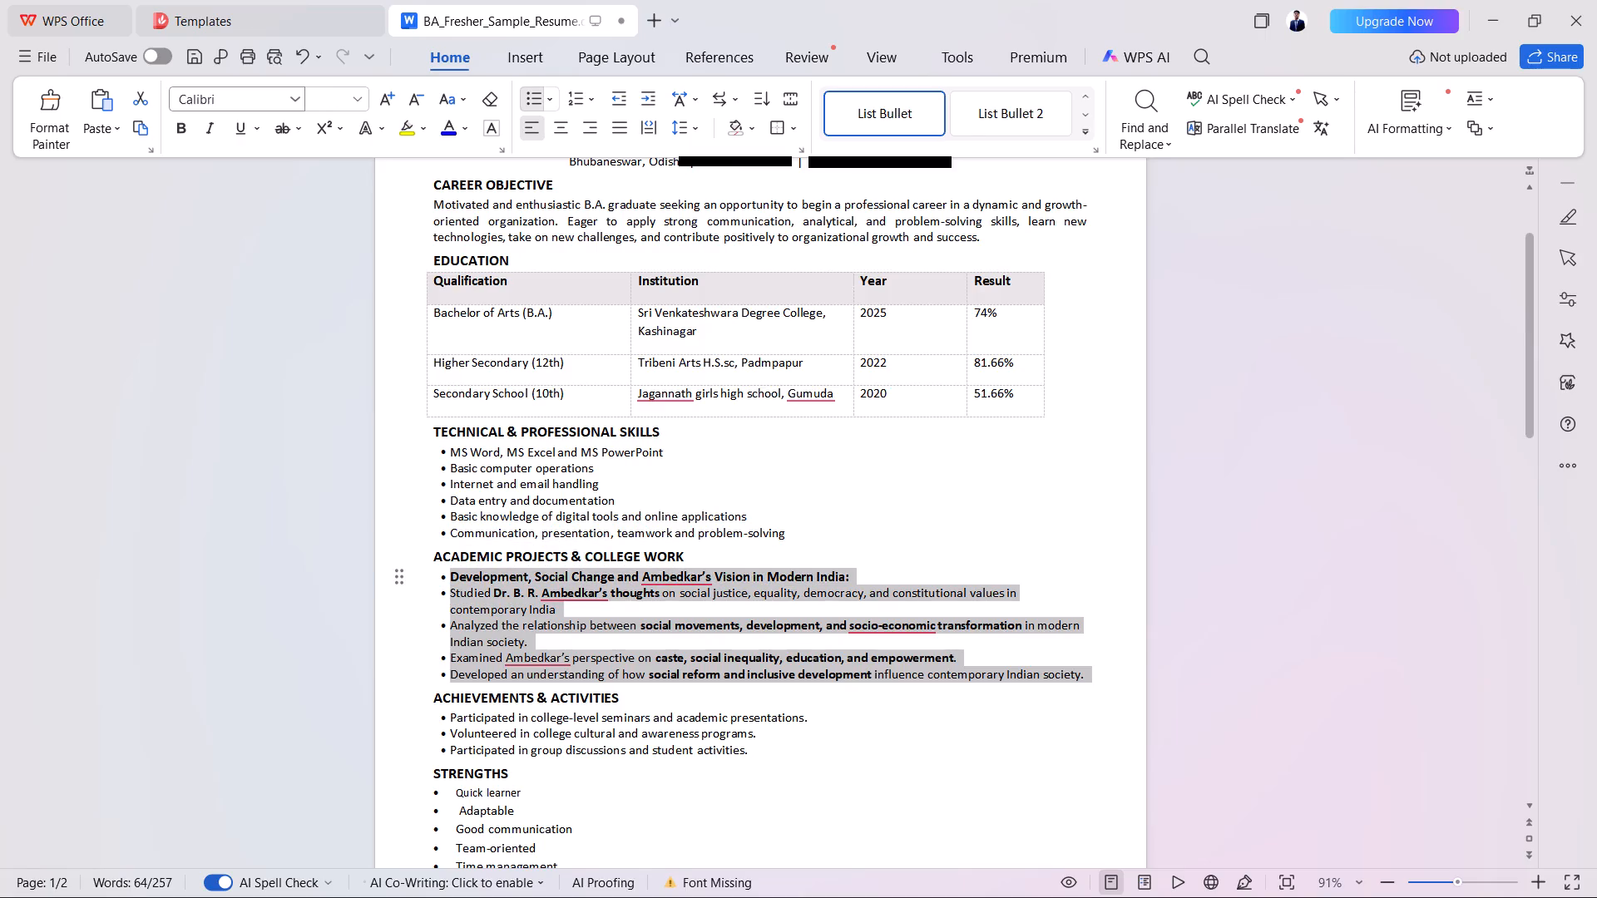
{"action": "left_click_drag", "start_coordinate": [319, 577], "coordinate": [292, 578]}
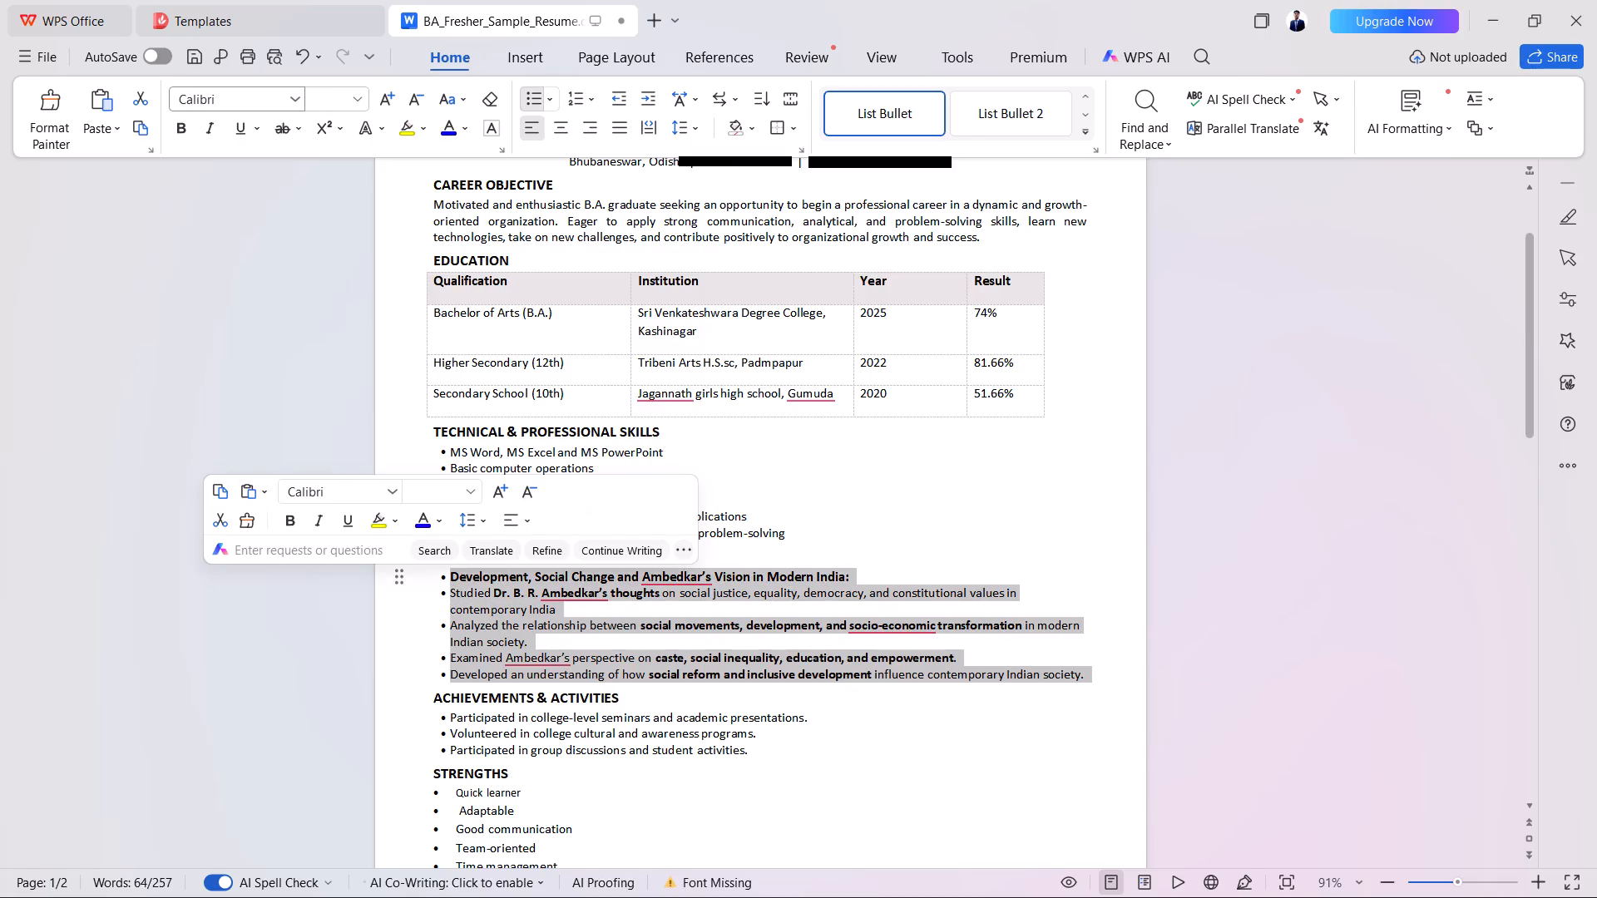
{"action": "left_click", "coordinate": [621, 122]}
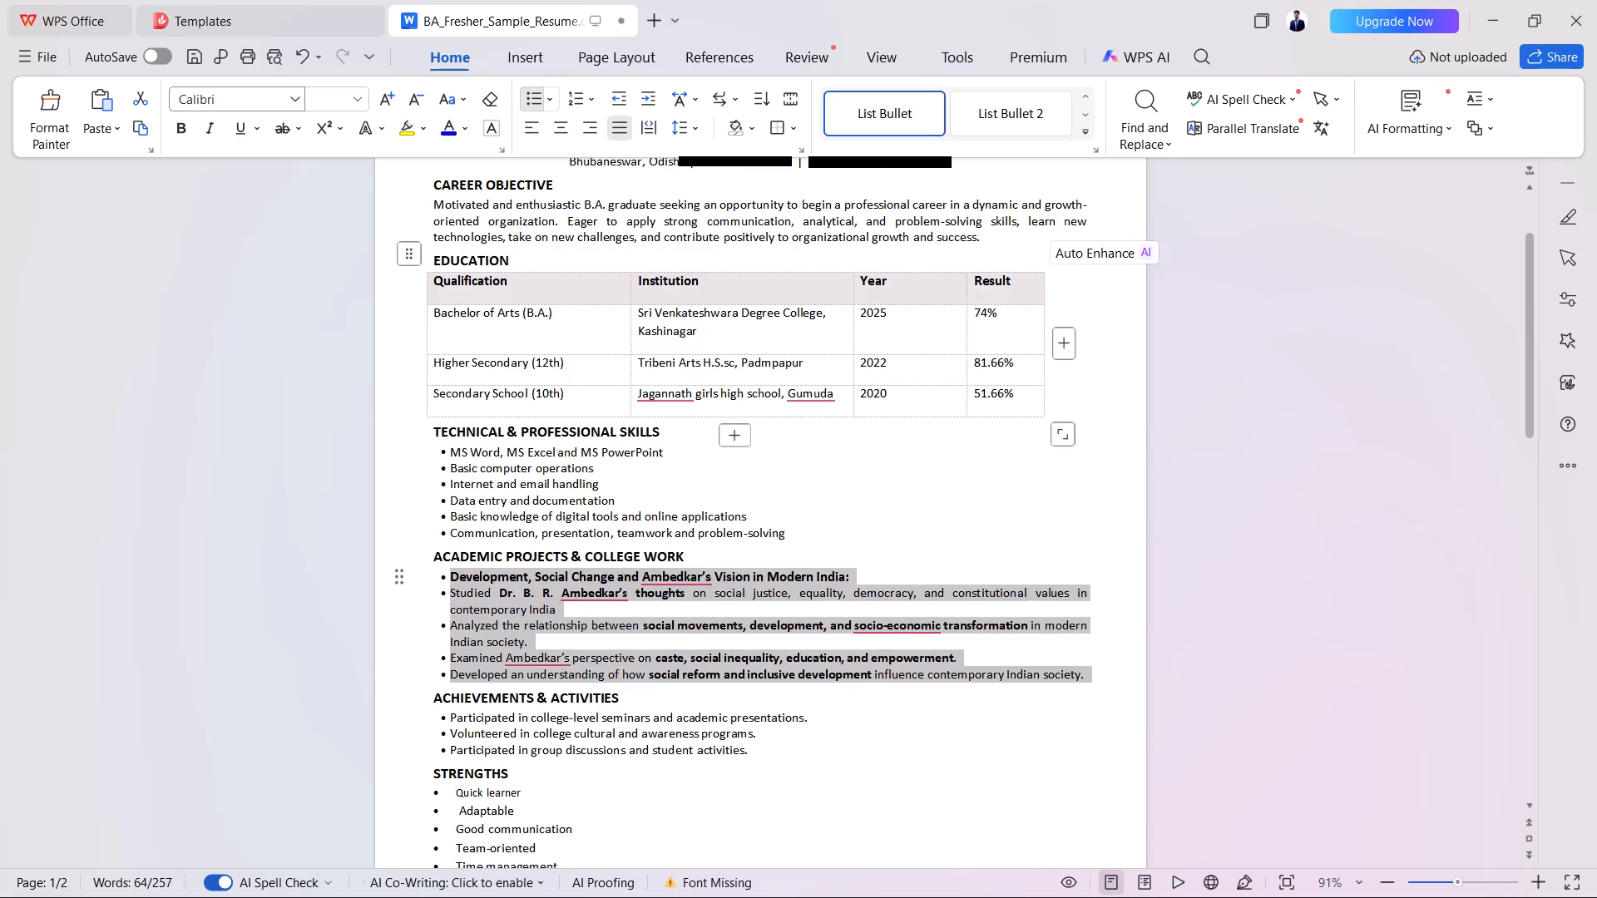
Remove the bullet from the project title line "Development, Social Change and Ambedkar's Vision in Modern India:".
{"action": "left_click", "coordinate": [451, 570]}
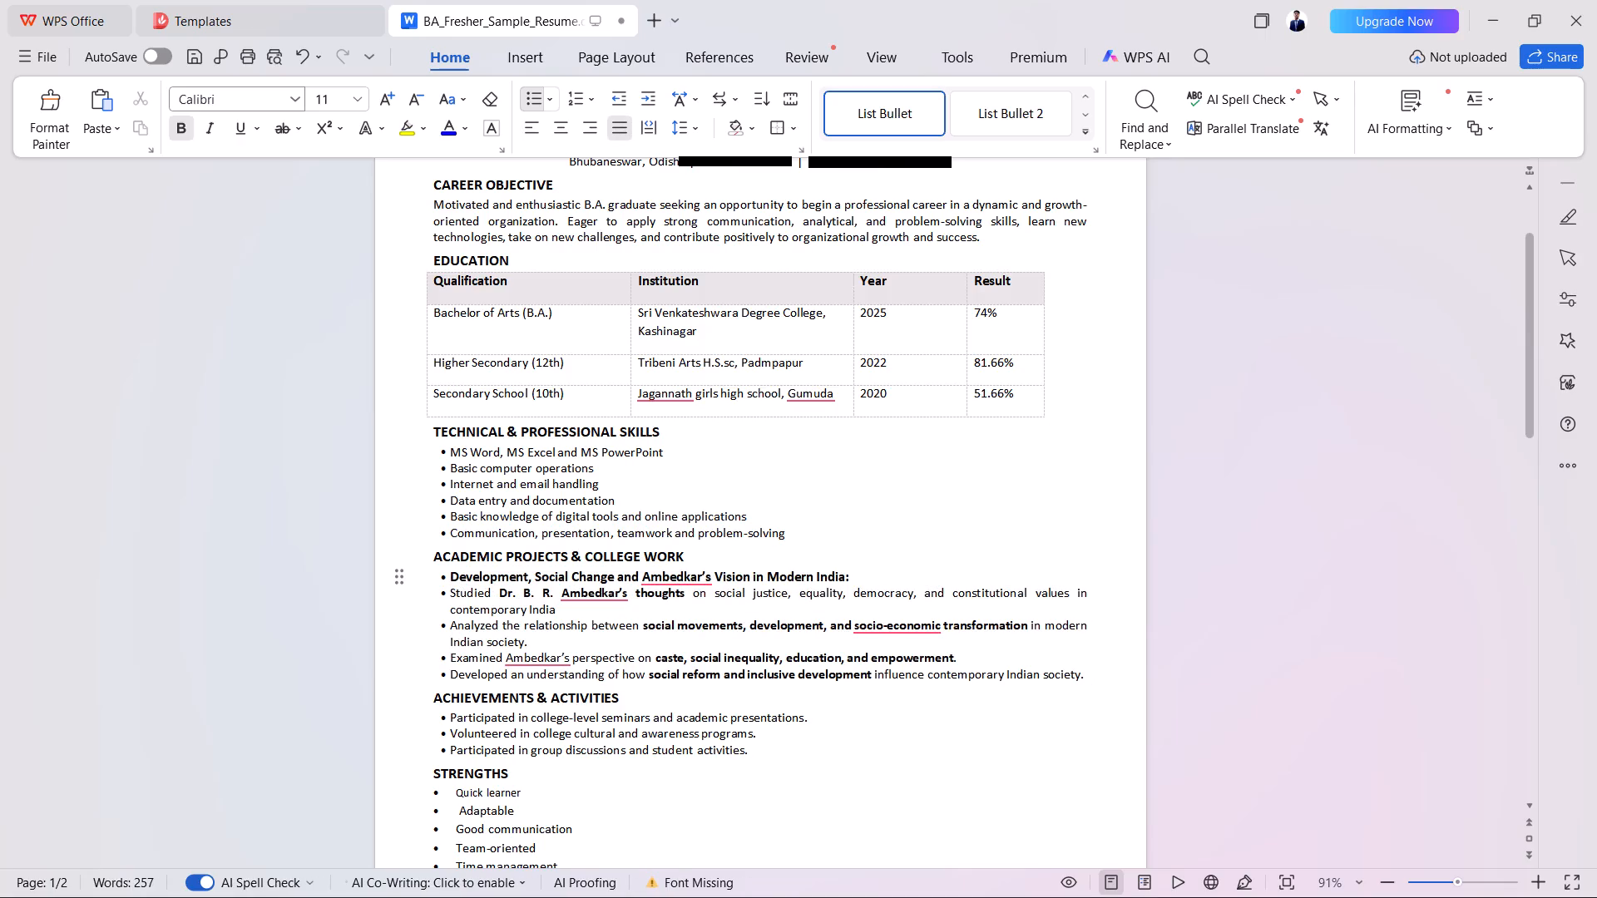
{"action": "key", "text": "BackSpace"}
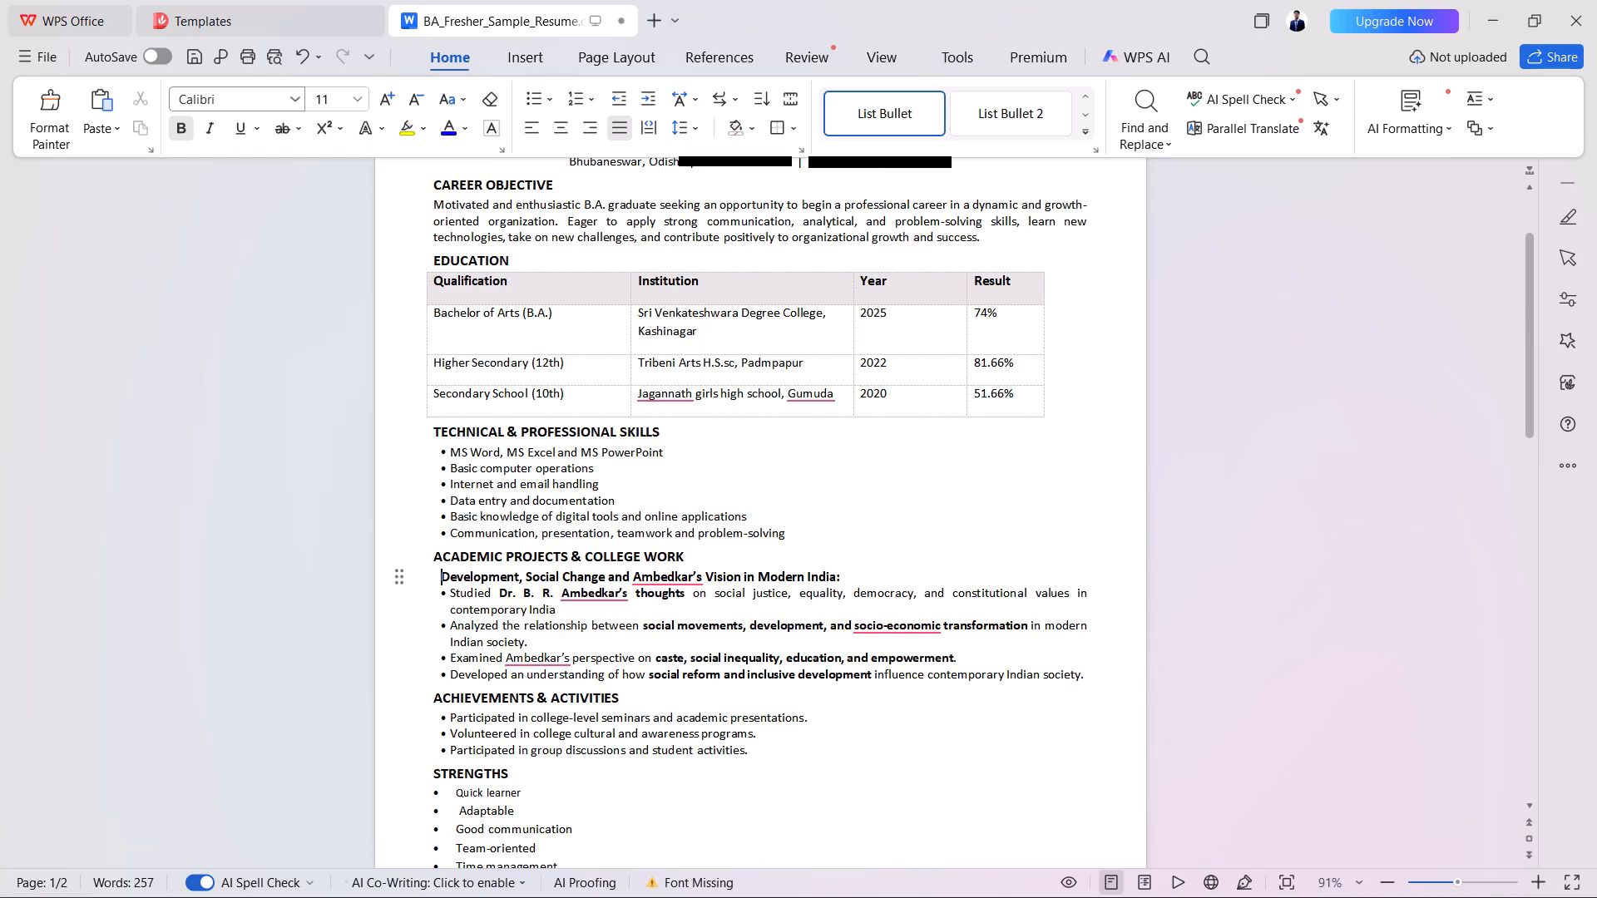
{"action": "left_click", "coordinate": [703, 742]}
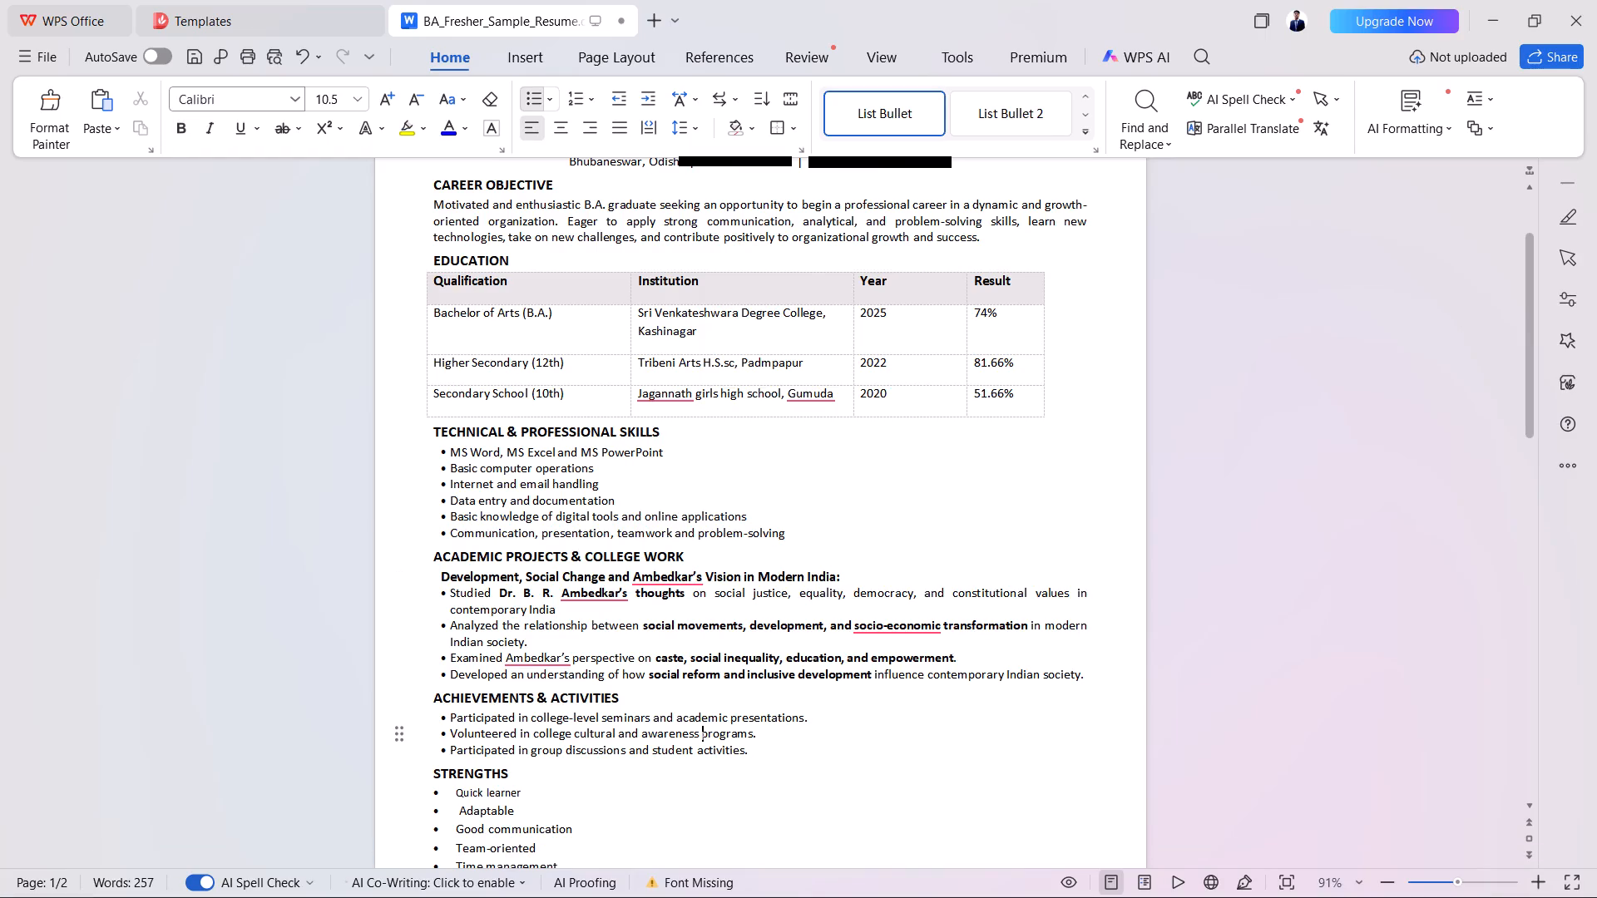
{"action": "left_click", "coordinate": [695, 671]}
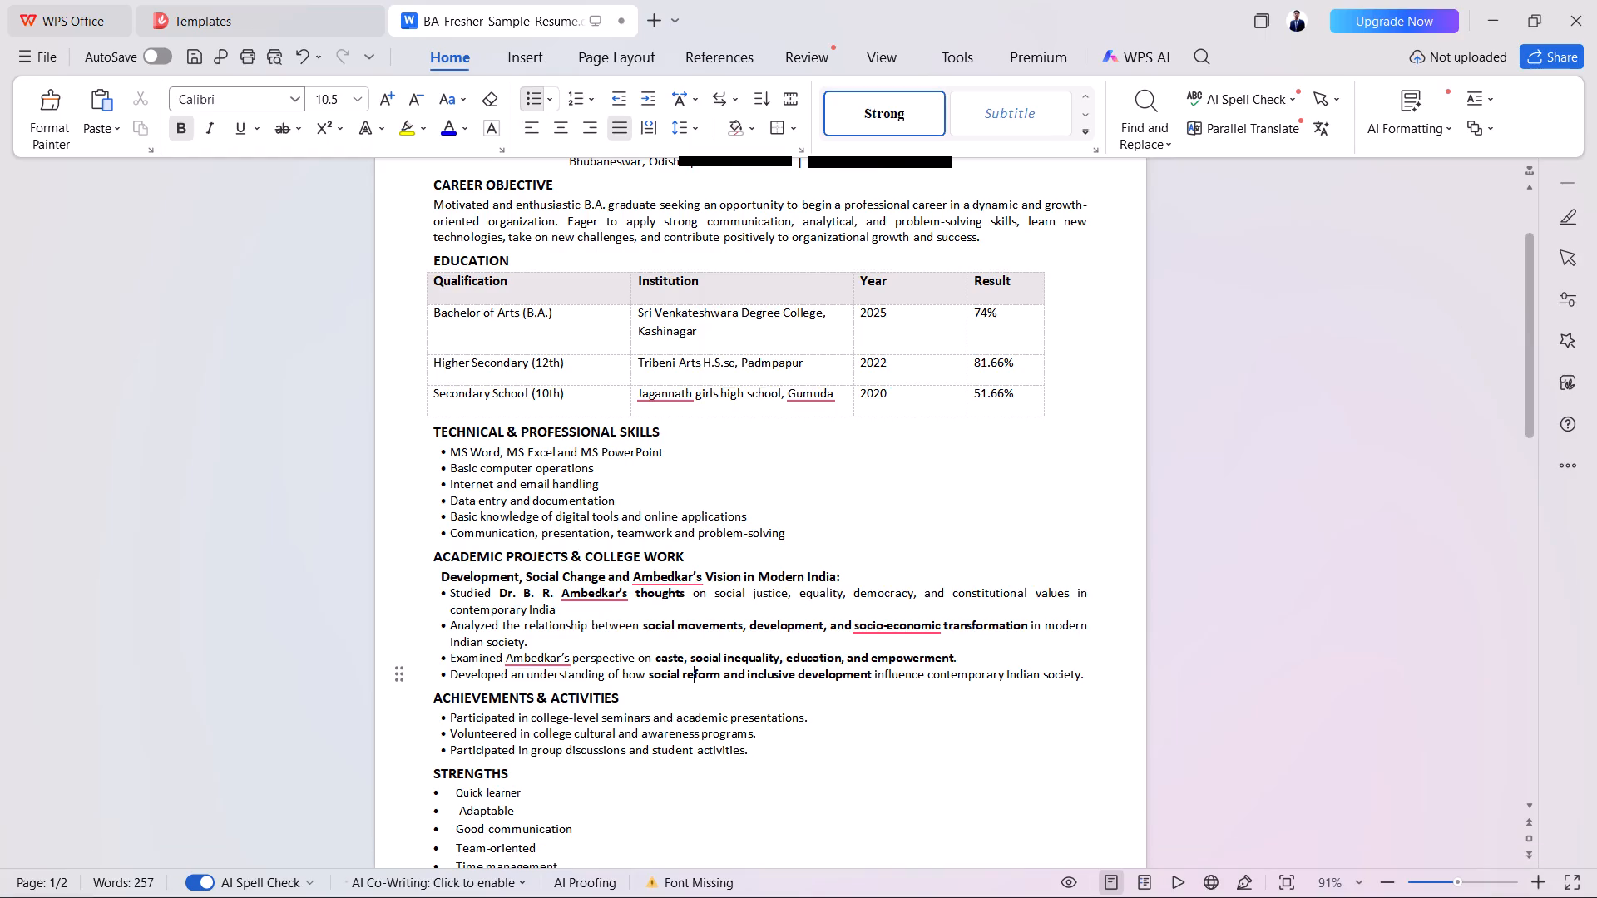
{"action": "left_click", "coordinate": [581, 693]}
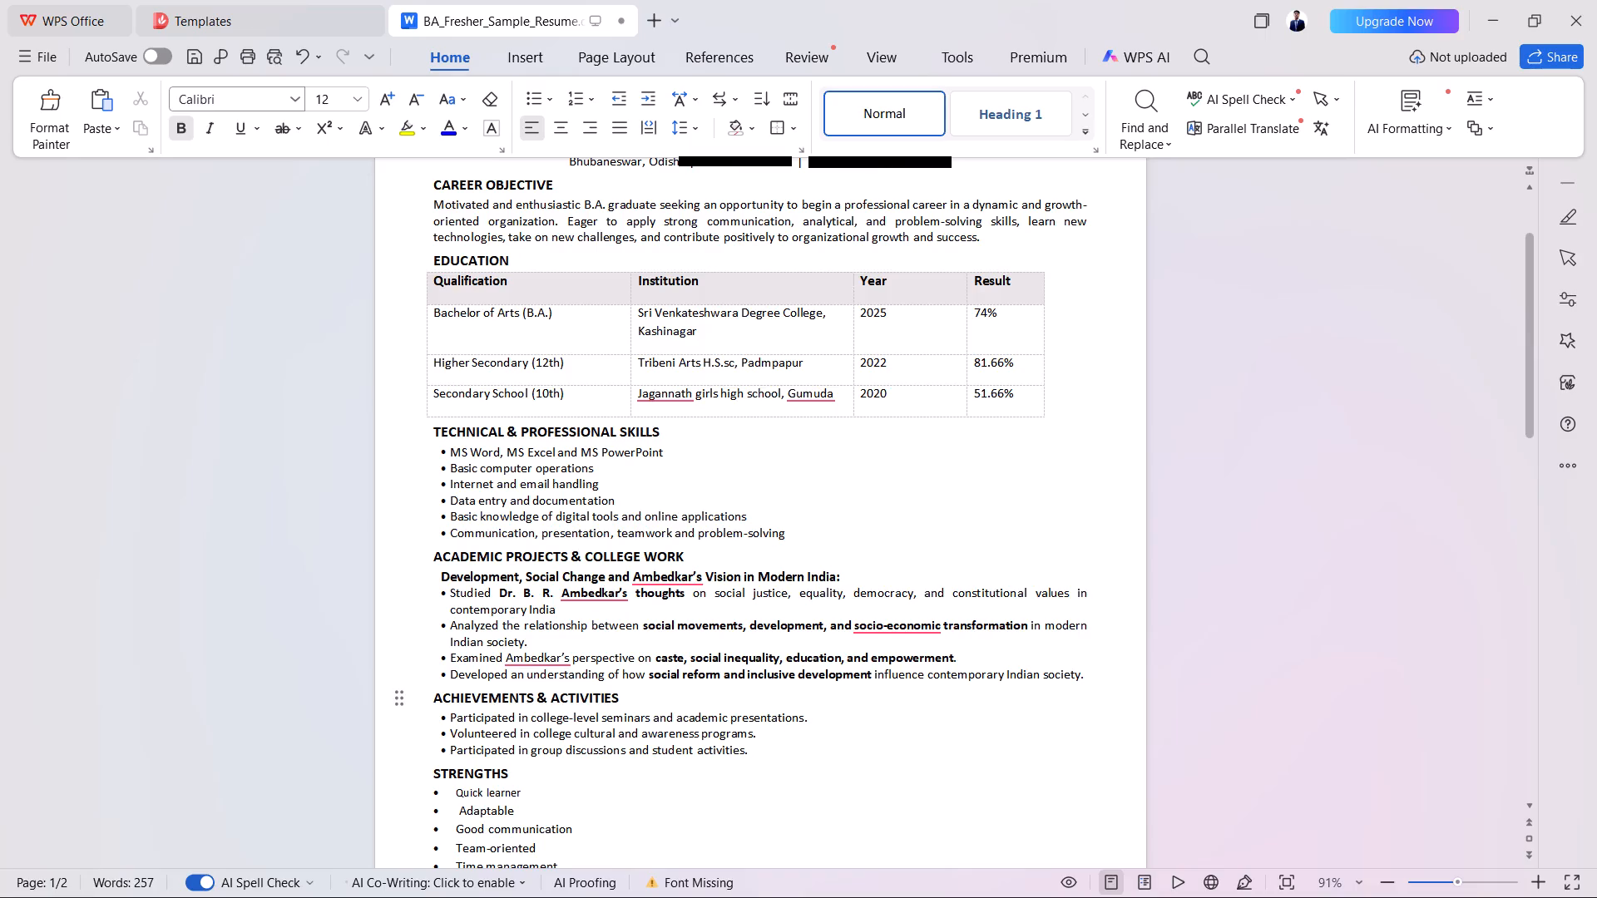
Ignore the spelling suggestions for "socio-economic" and for every "Ambedkar's" under ACADEMIC PROJECTS & COLLEGE WORK.
{"action": "left_click", "coordinate": [761, 582]}
{"action": "left_click", "coordinate": [876, 622]}
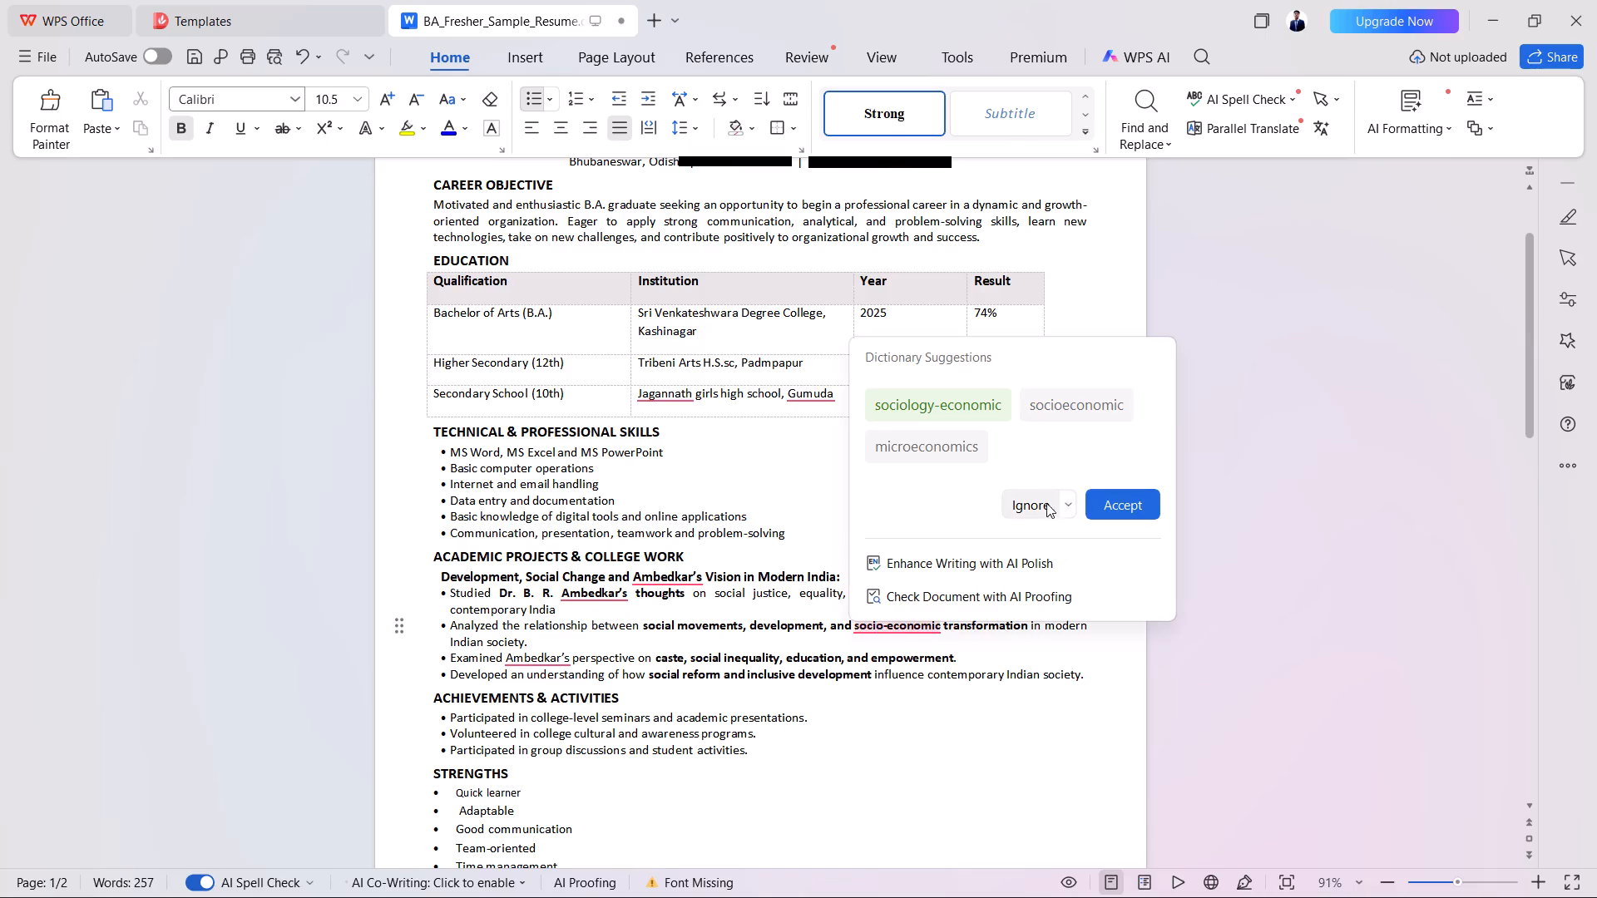
{"action": "left_click", "coordinate": [1036, 504]}
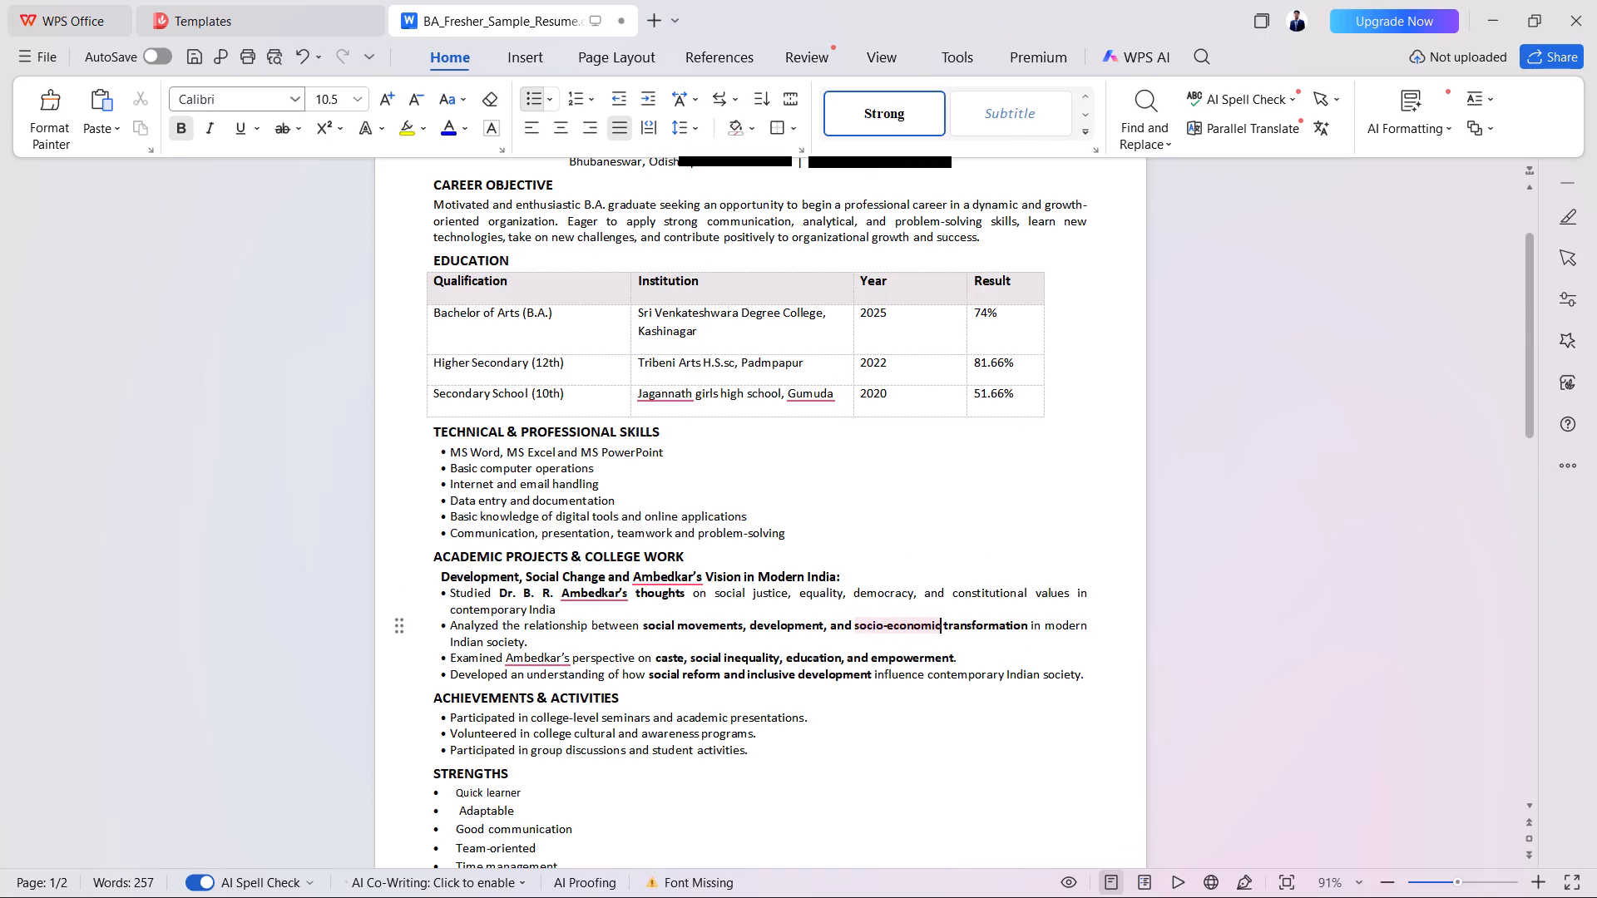
{"action": "left_click", "coordinate": [547, 655]}
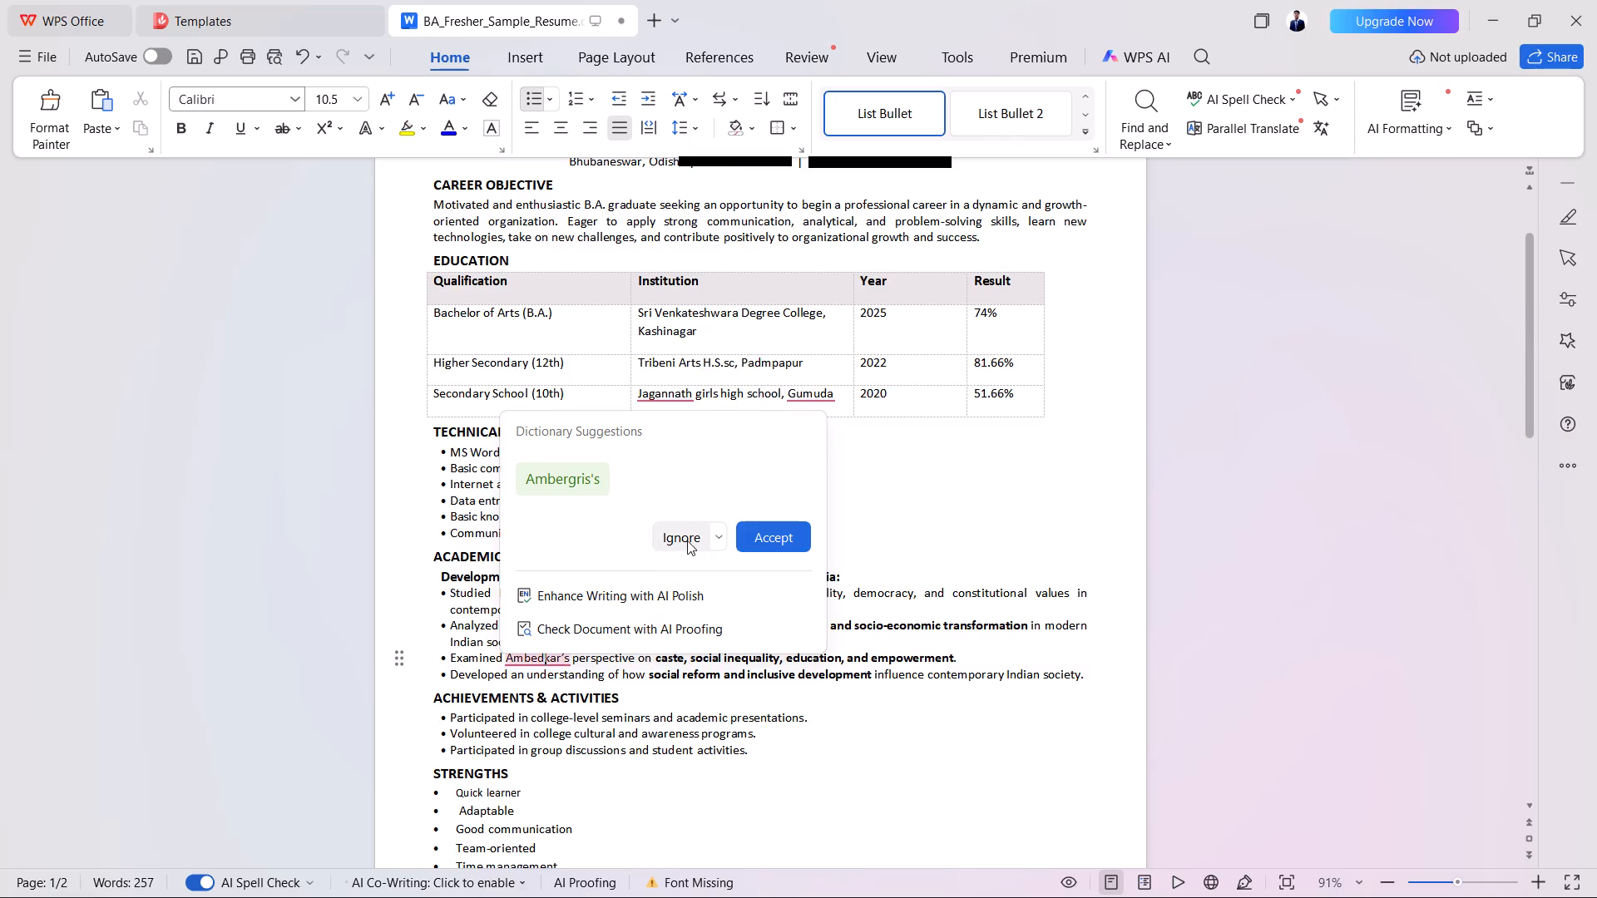
{"action": "left_click", "coordinate": [687, 540]}
{"action": "left_click", "coordinate": [672, 580]}
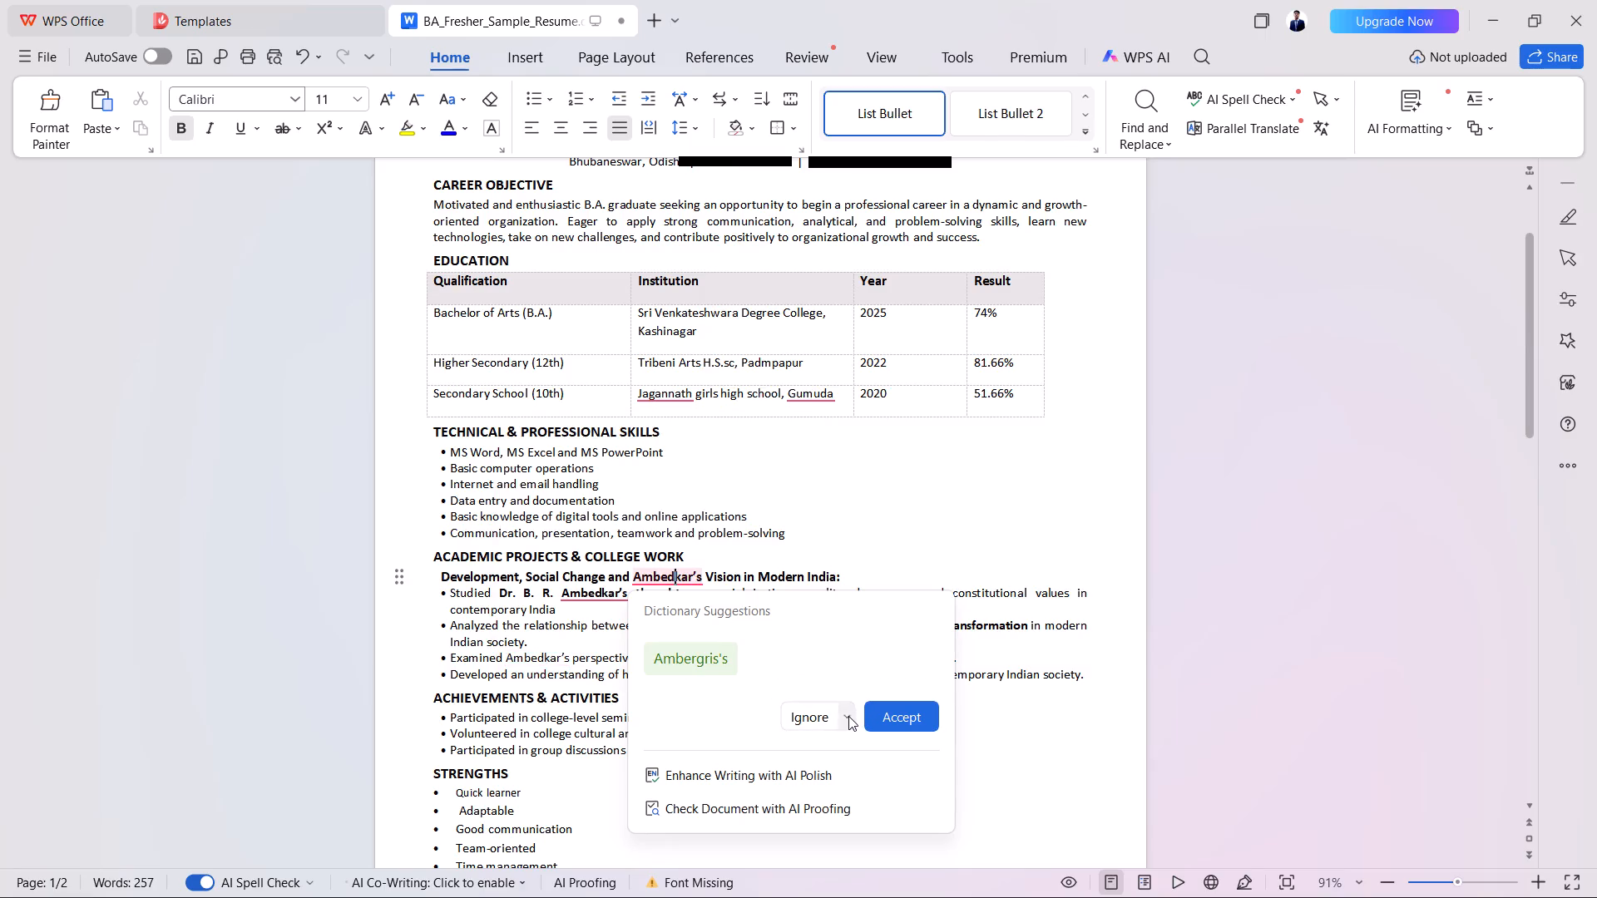
{"action": "left_click", "coordinate": [848, 716]}
{"action": "left_click", "coordinate": [841, 757]}
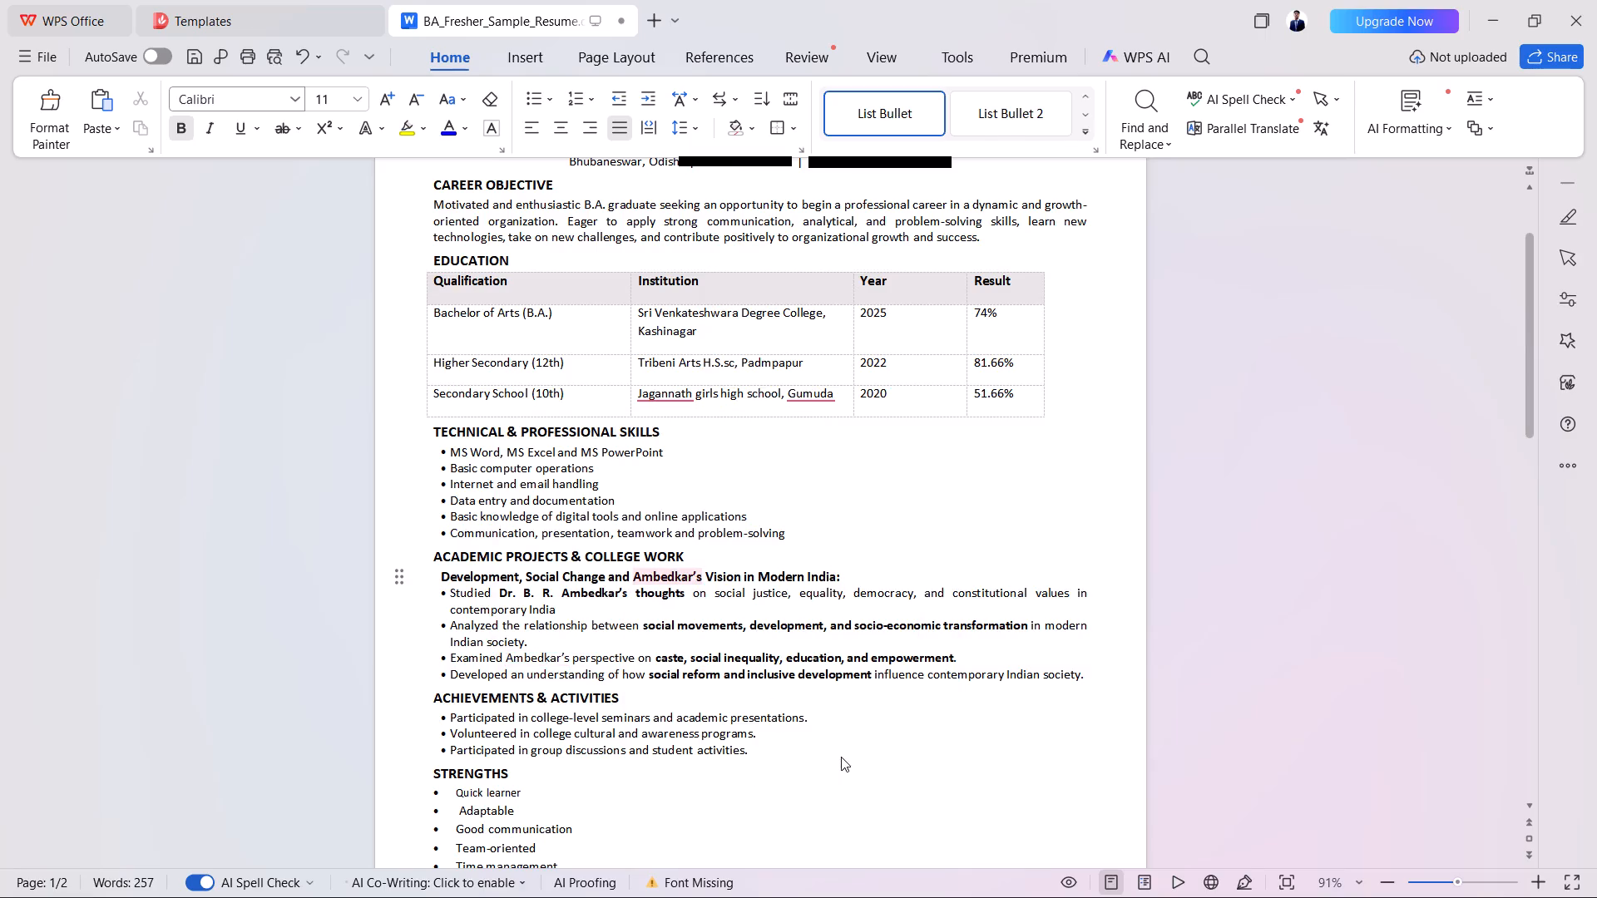
{"action": "left_click", "coordinate": [862, 750]}
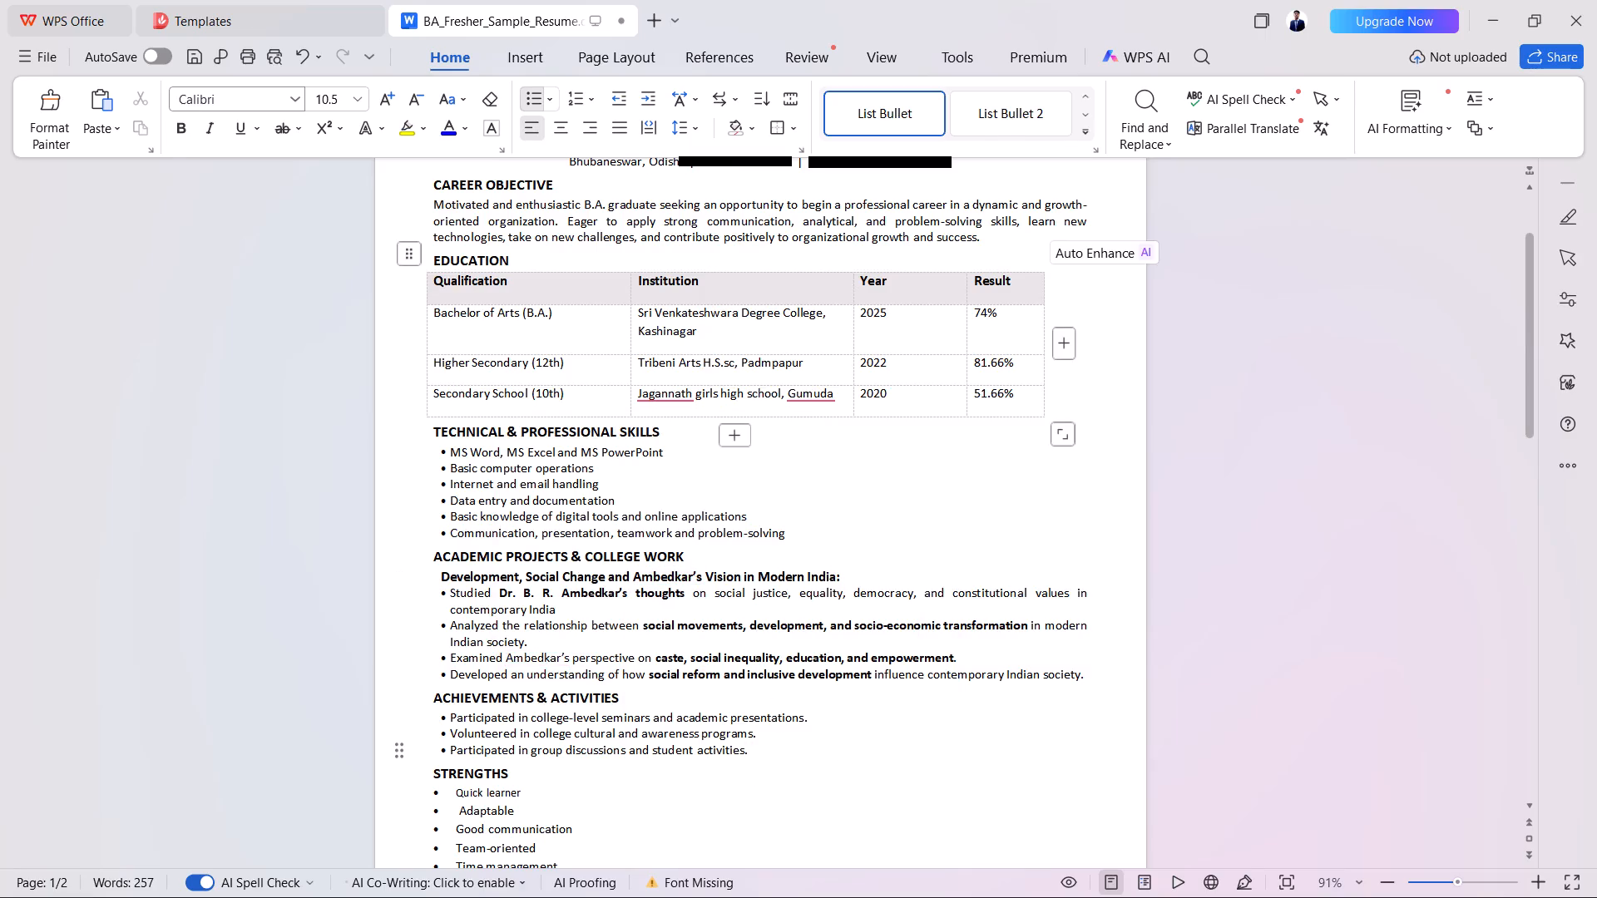
Ignore the spelling suggestions for "Jagannath" and "Gumuda" in the Secondary School row of the EDUCATION table.
{"action": "left_click", "coordinate": [679, 397]}
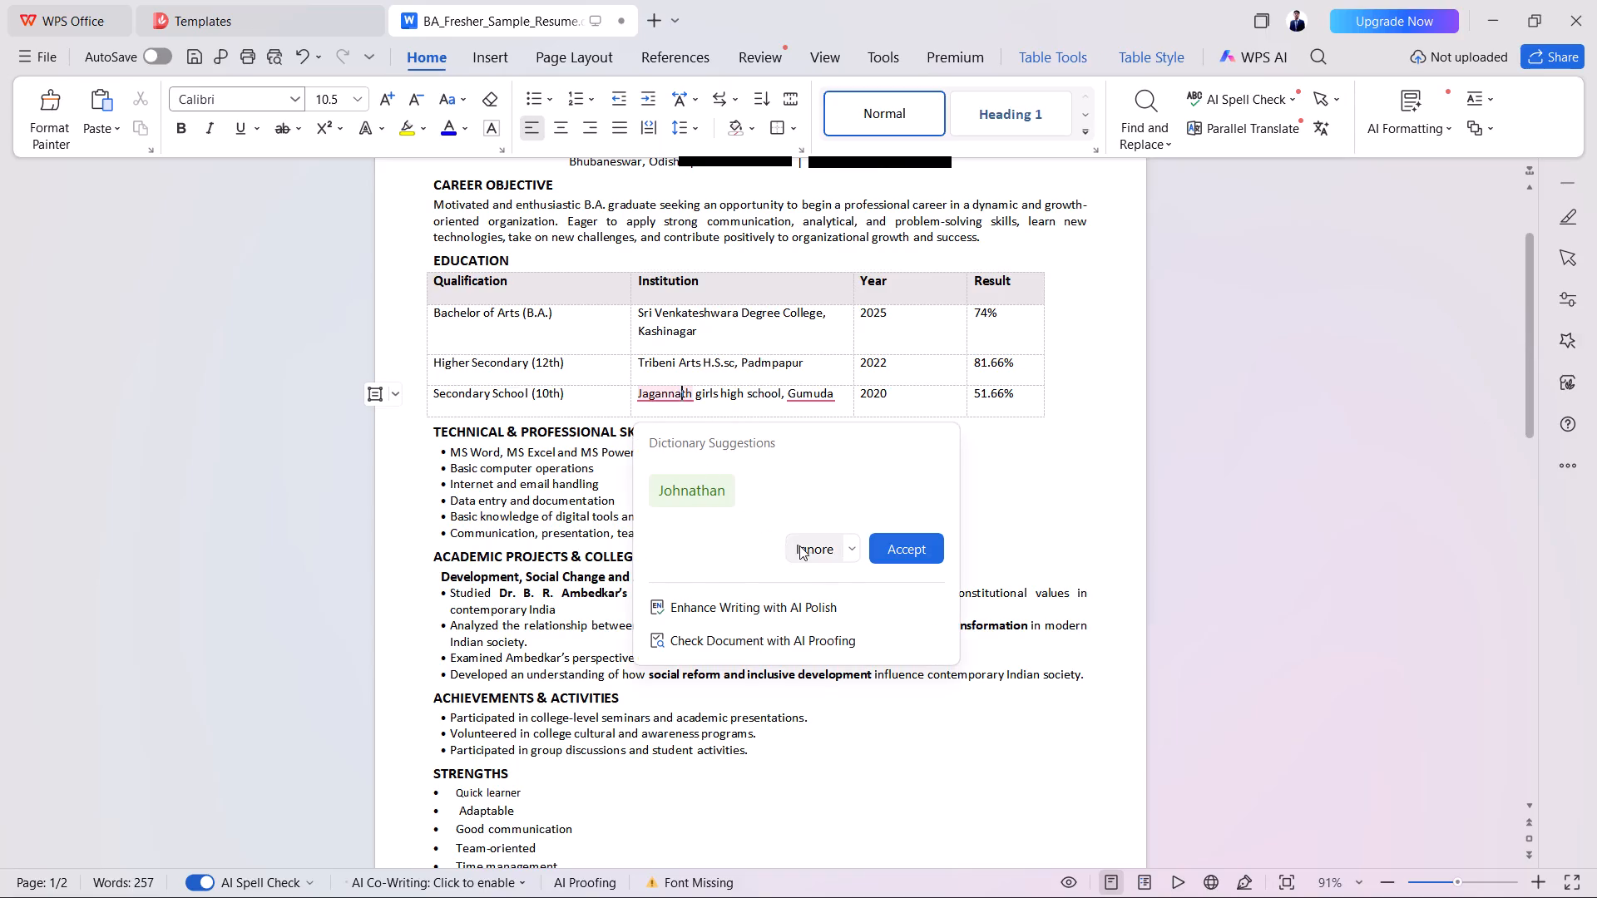
{"action": "left_click", "coordinate": [799, 545]}
{"action": "left_click", "coordinate": [808, 402]}
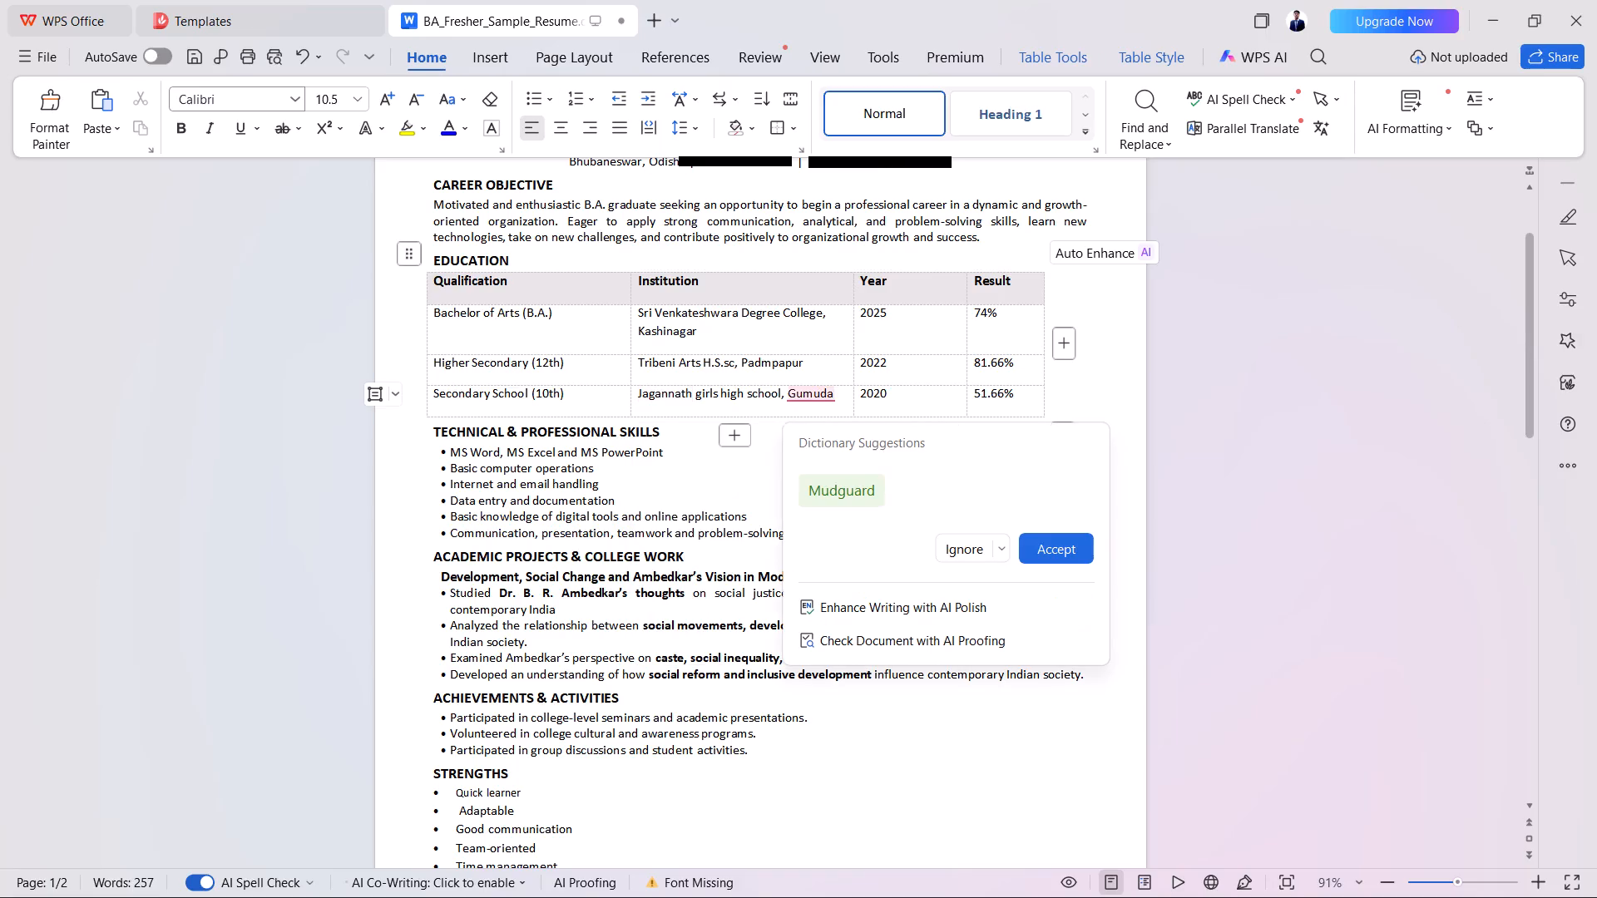
{"action": "left_click", "coordinate": [975, 550]}
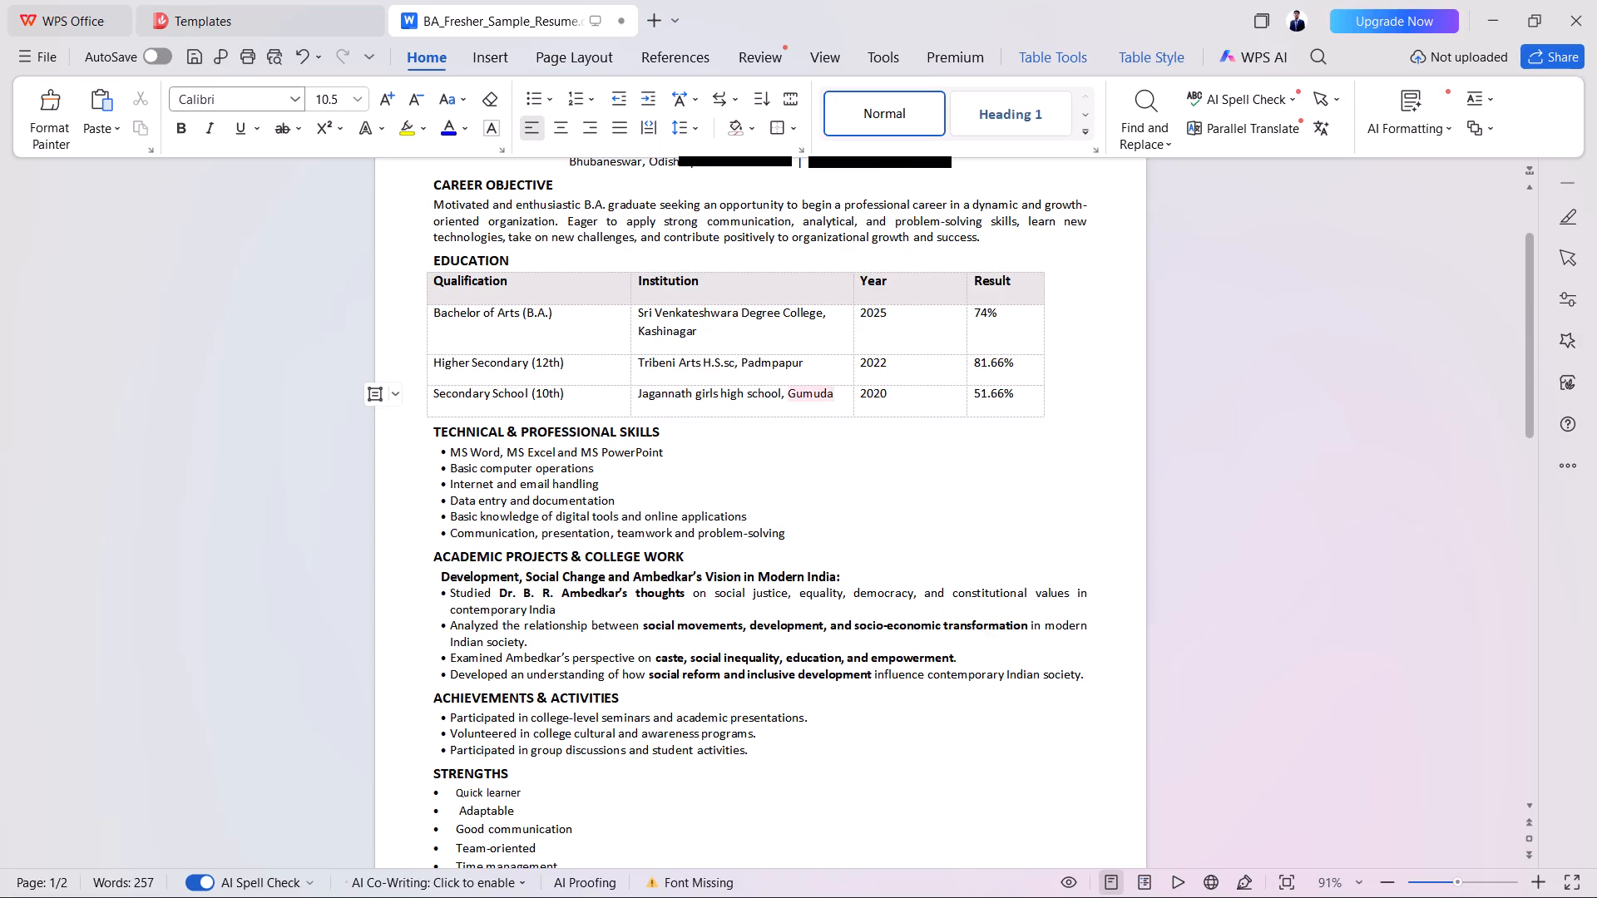
Review the whole resume from the name heading to the signature line, checking the layout and the page break.
{"action": "scroll", "coordinate": [907, 534], "scroll_direction": "down", "scroll_amount": 4}
{"action": "scroll", "coordinate": [907, 534], "scroll_direction": "up", "scroll_amount": 1}
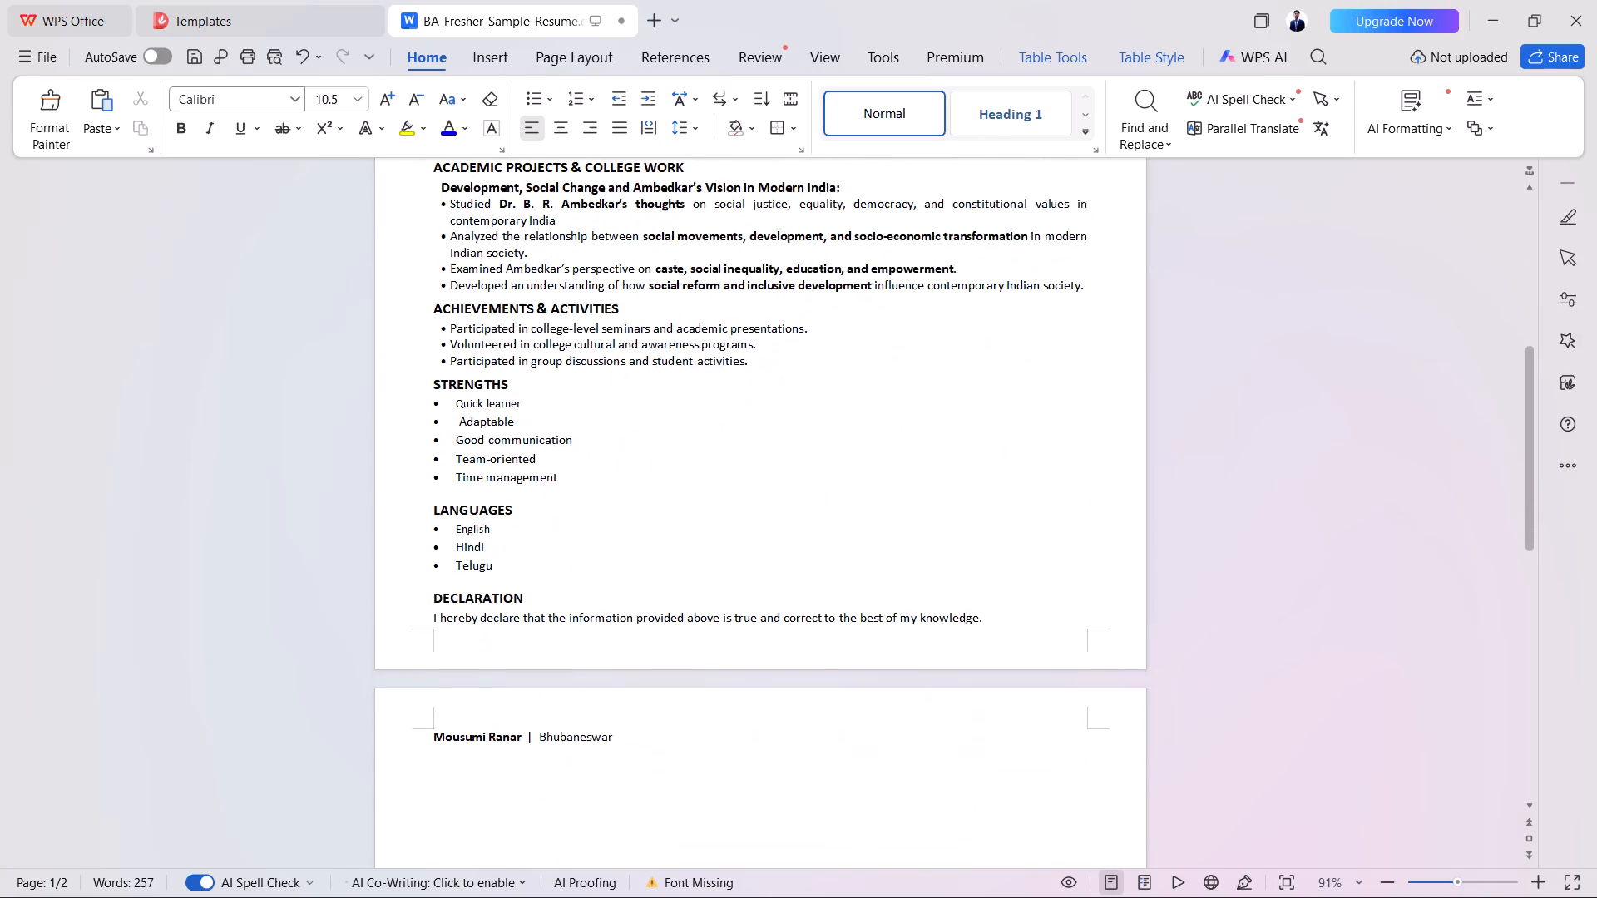
{"action": "scroll", "coordinate": [907, 534], "scroll_direction": "up", "scroll_amount": 1}
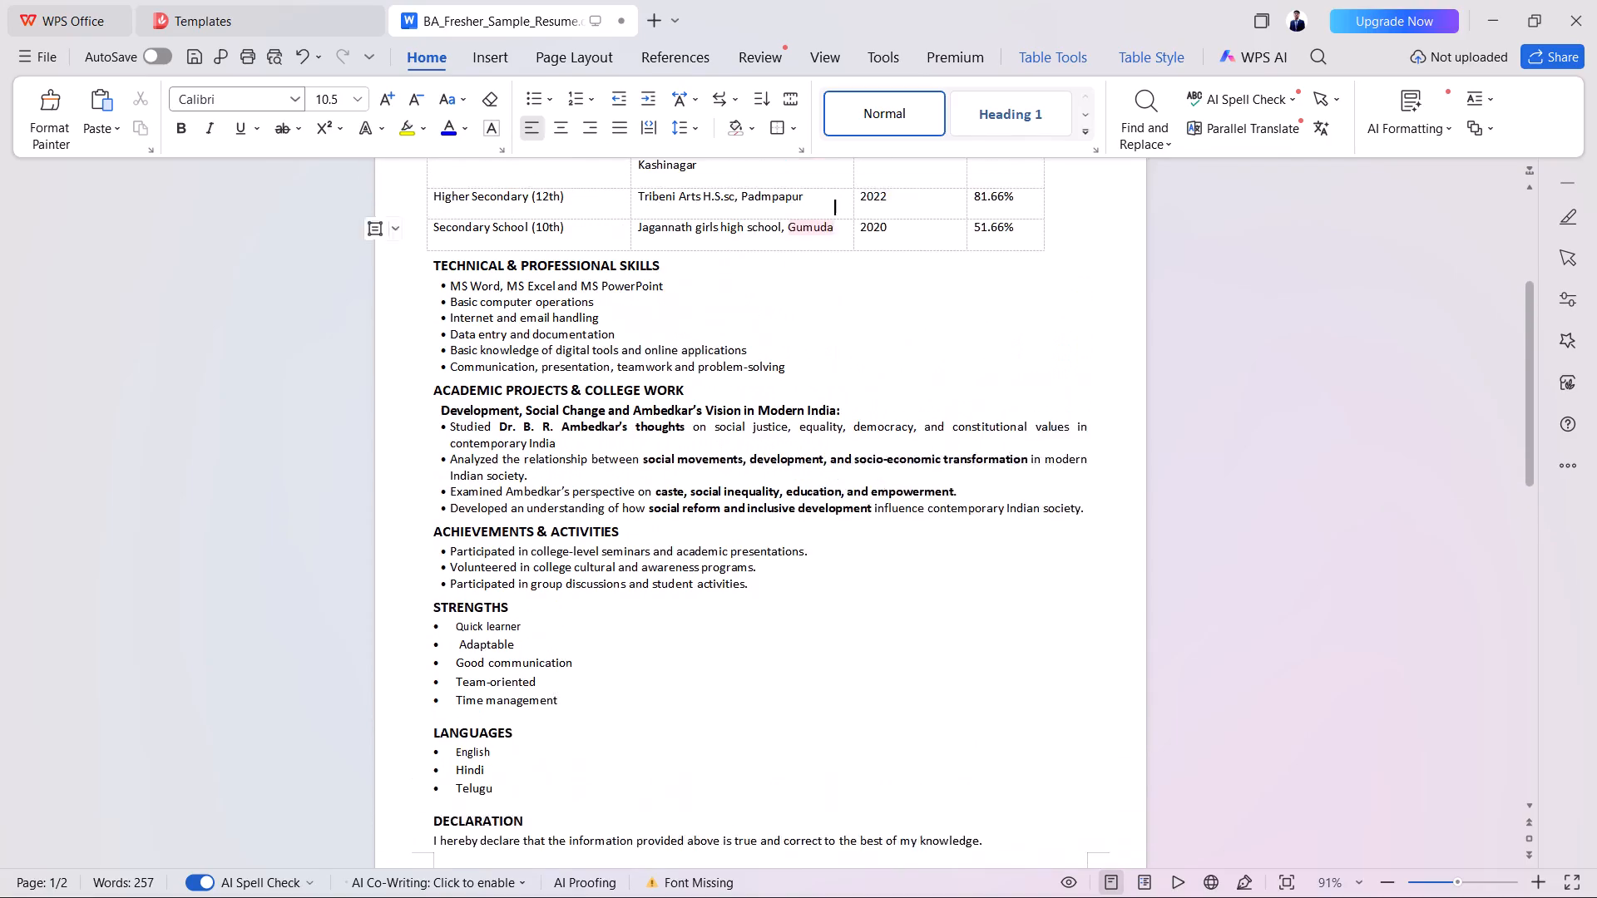
{"action": "scroll", "coordinate": [907, 534], "scroll_direction": "up", "scroll_amount": 3}
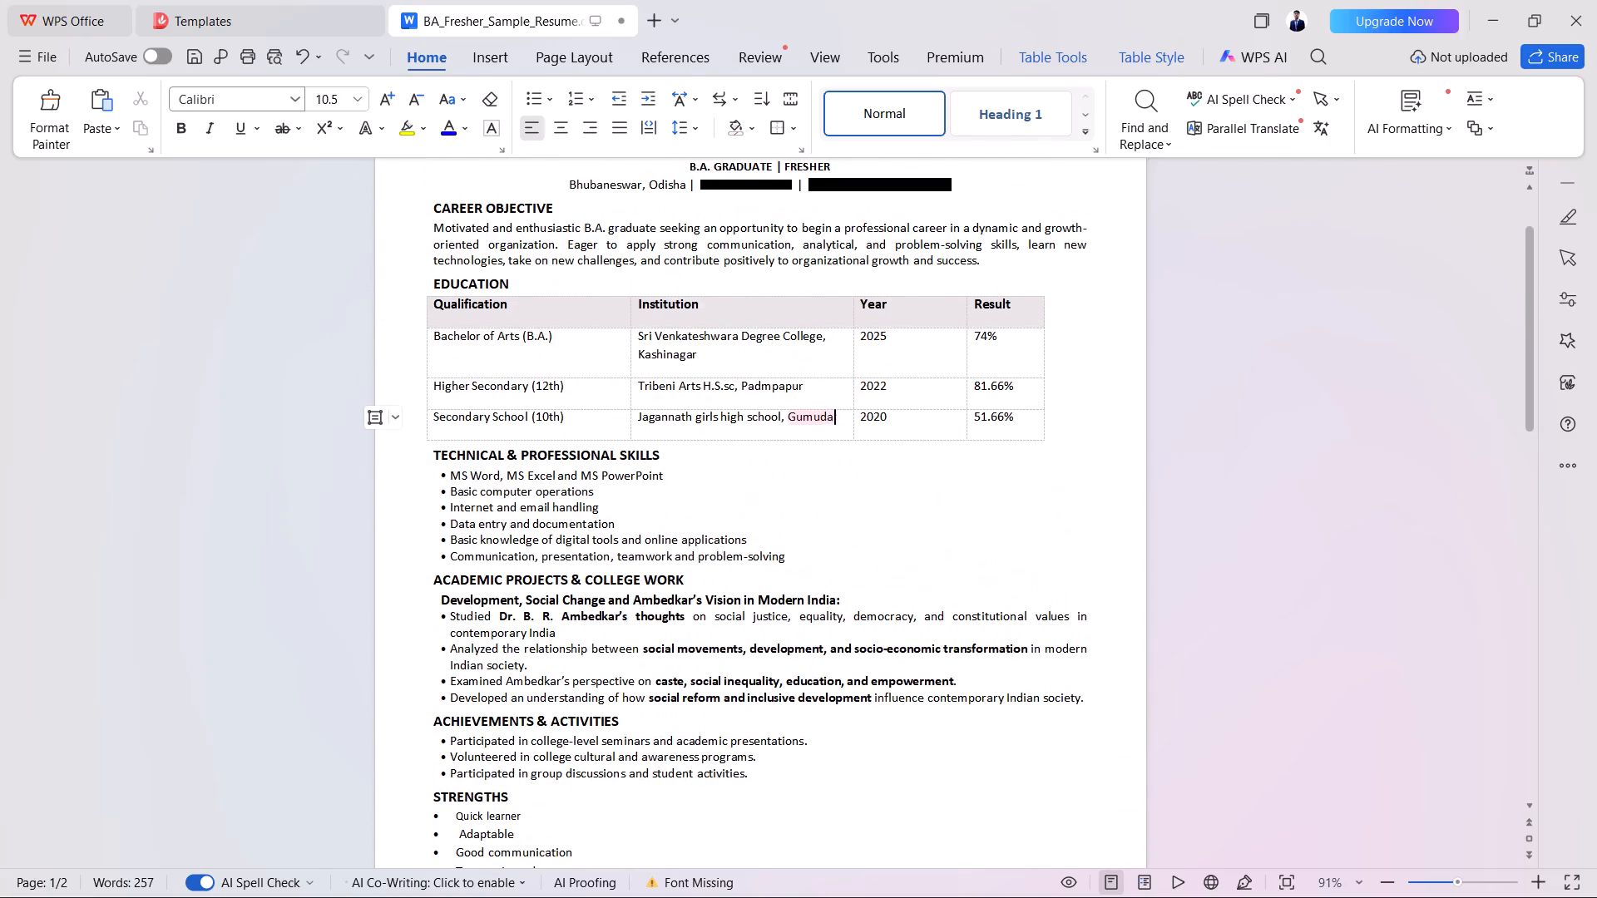
{"action": "scroll", "coordinate": [907, 534], "scroll_direction": "up", "scroll_amount": 2}
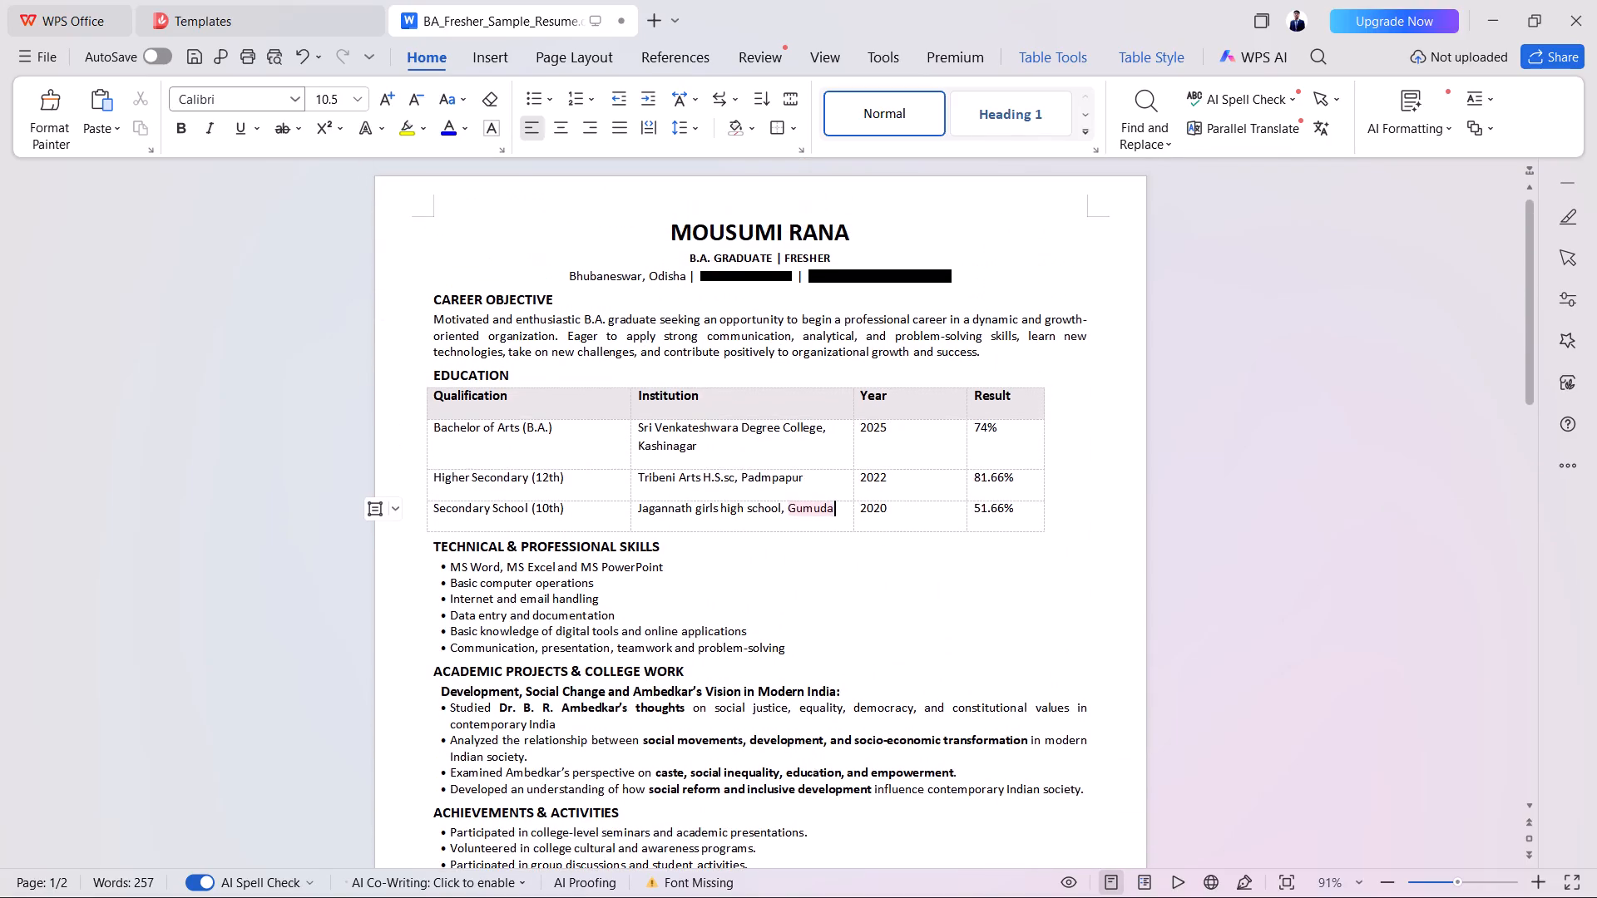
{"action": "scroll", "coordinate": [907, 534], "scroll_direction": "down", "scroll_amount": 5}
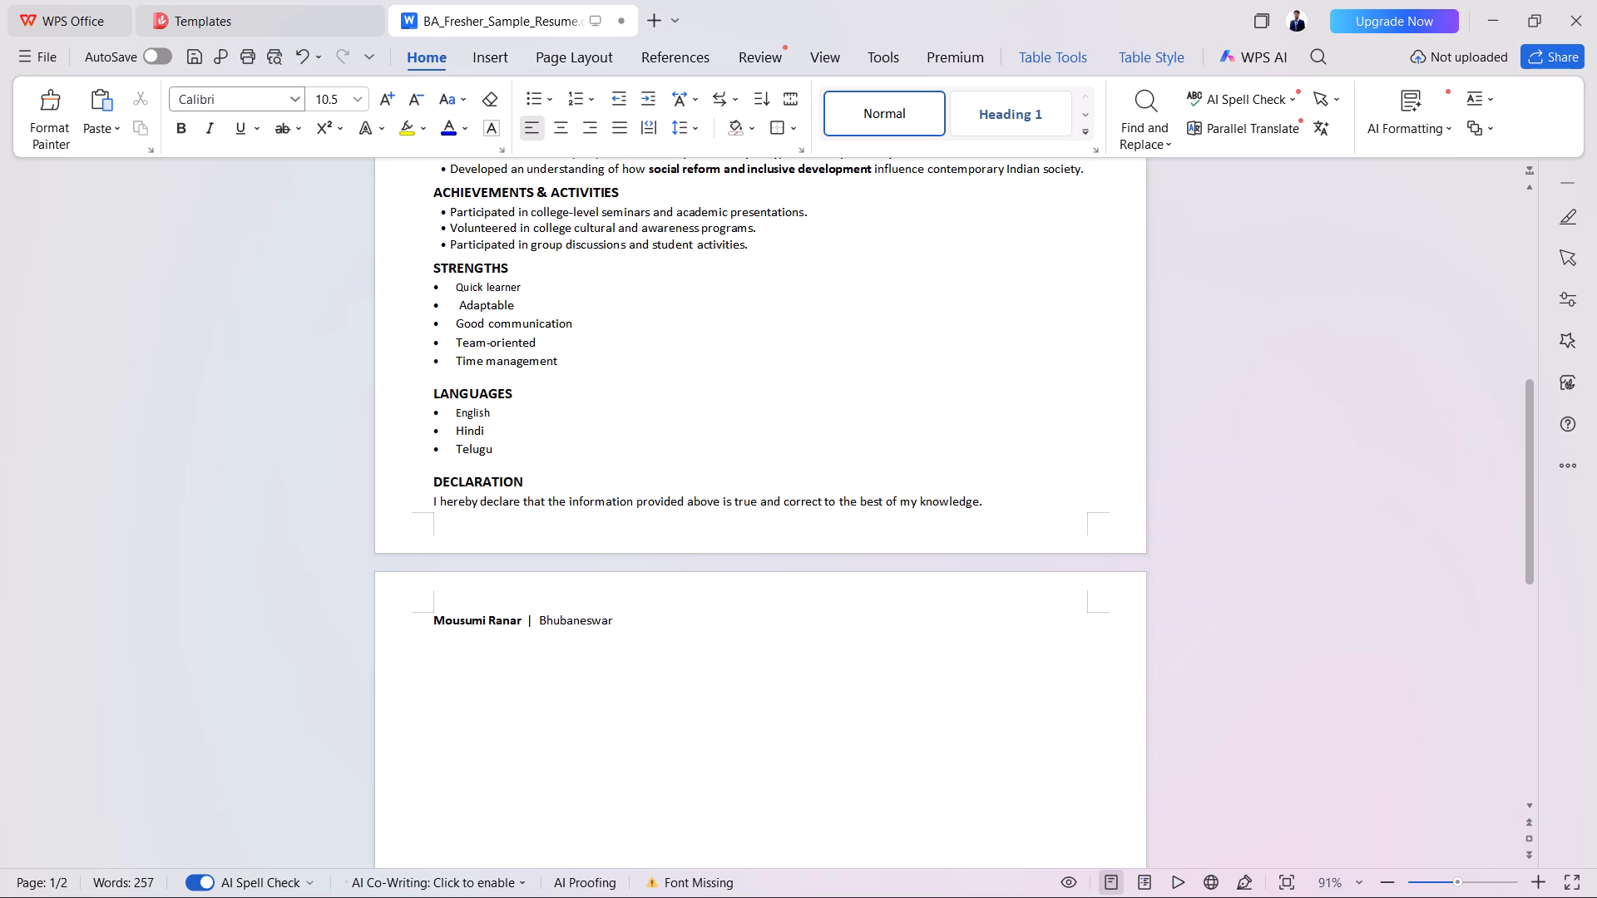
Place the text cursor at the end of the Telugu item under LANGUAGES.
{"action": "left_click", "coordinate": [435, 463]}
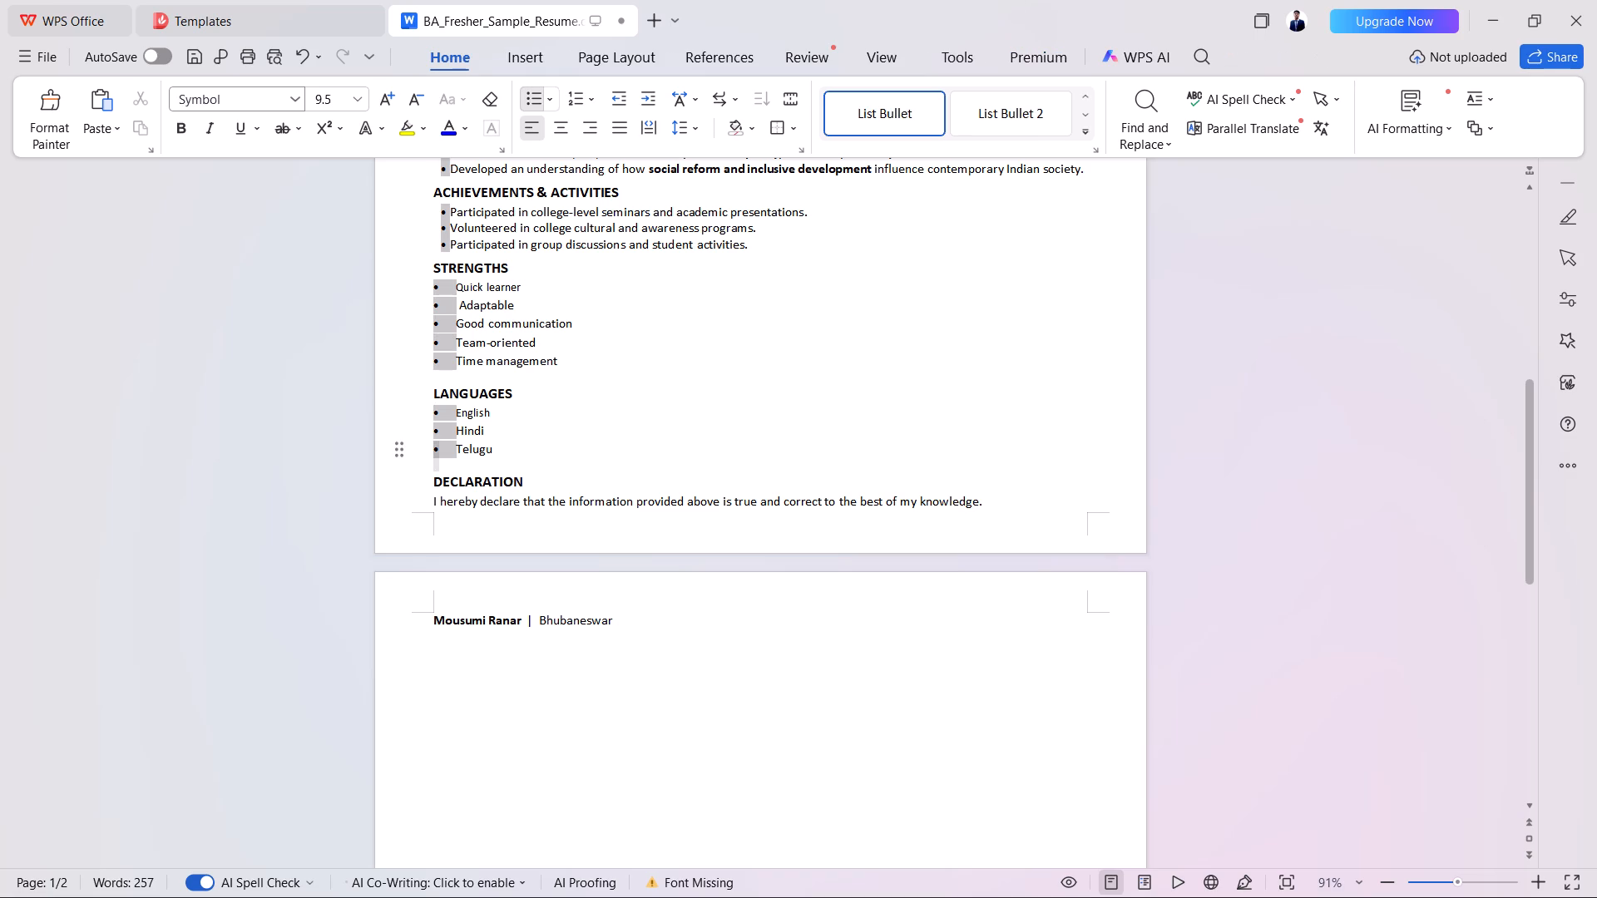
{"action": "left_click", "coordinate": [536, 452]}
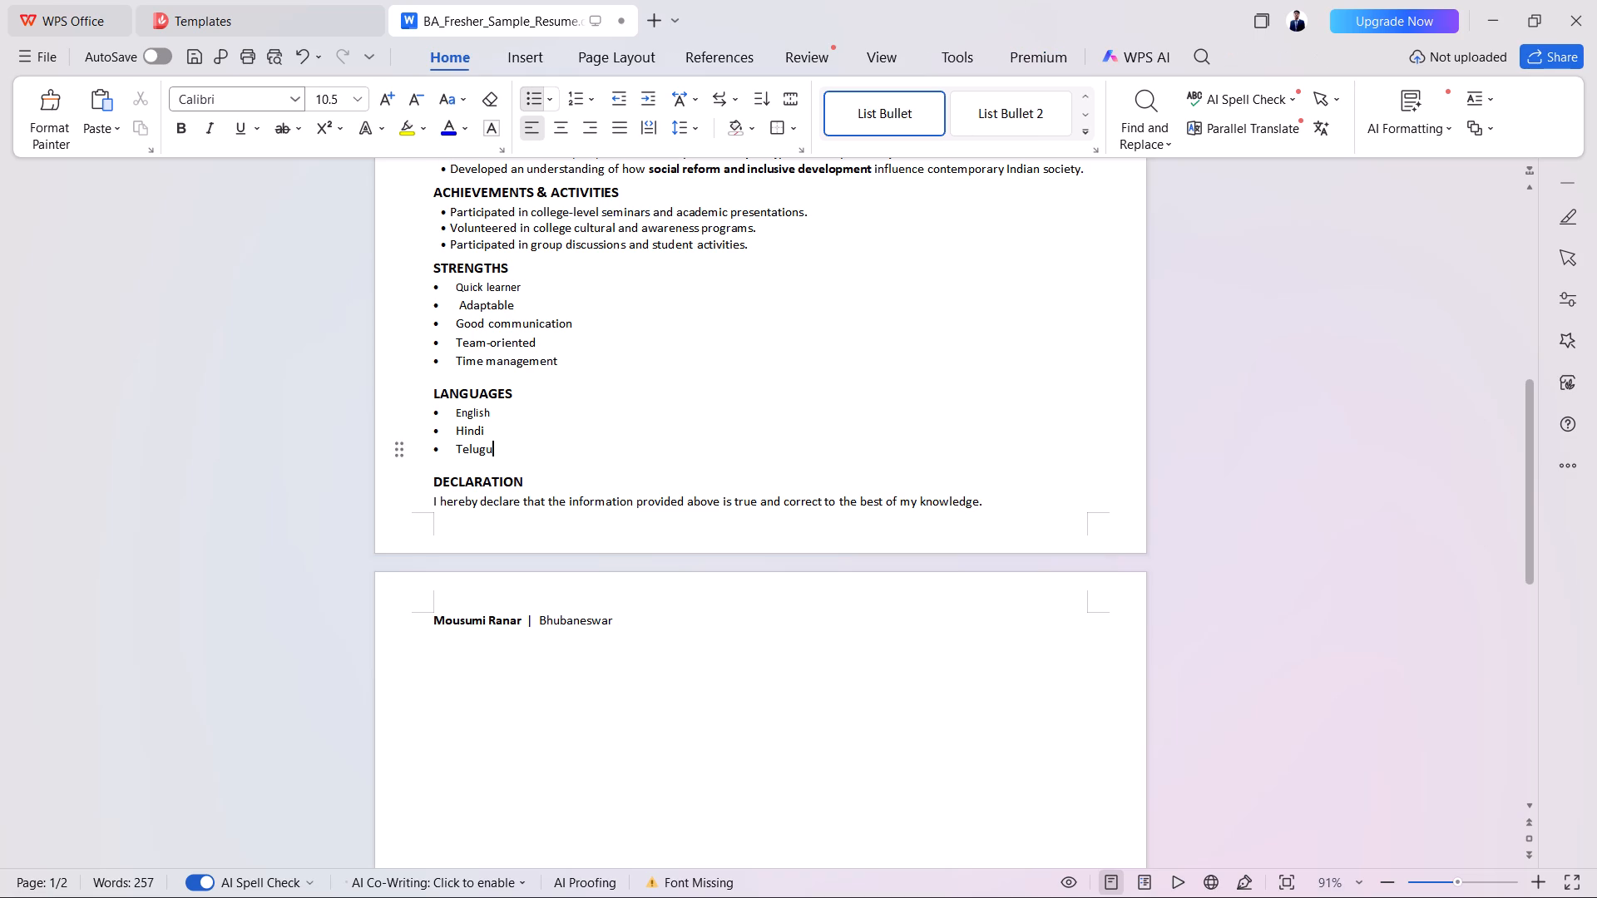
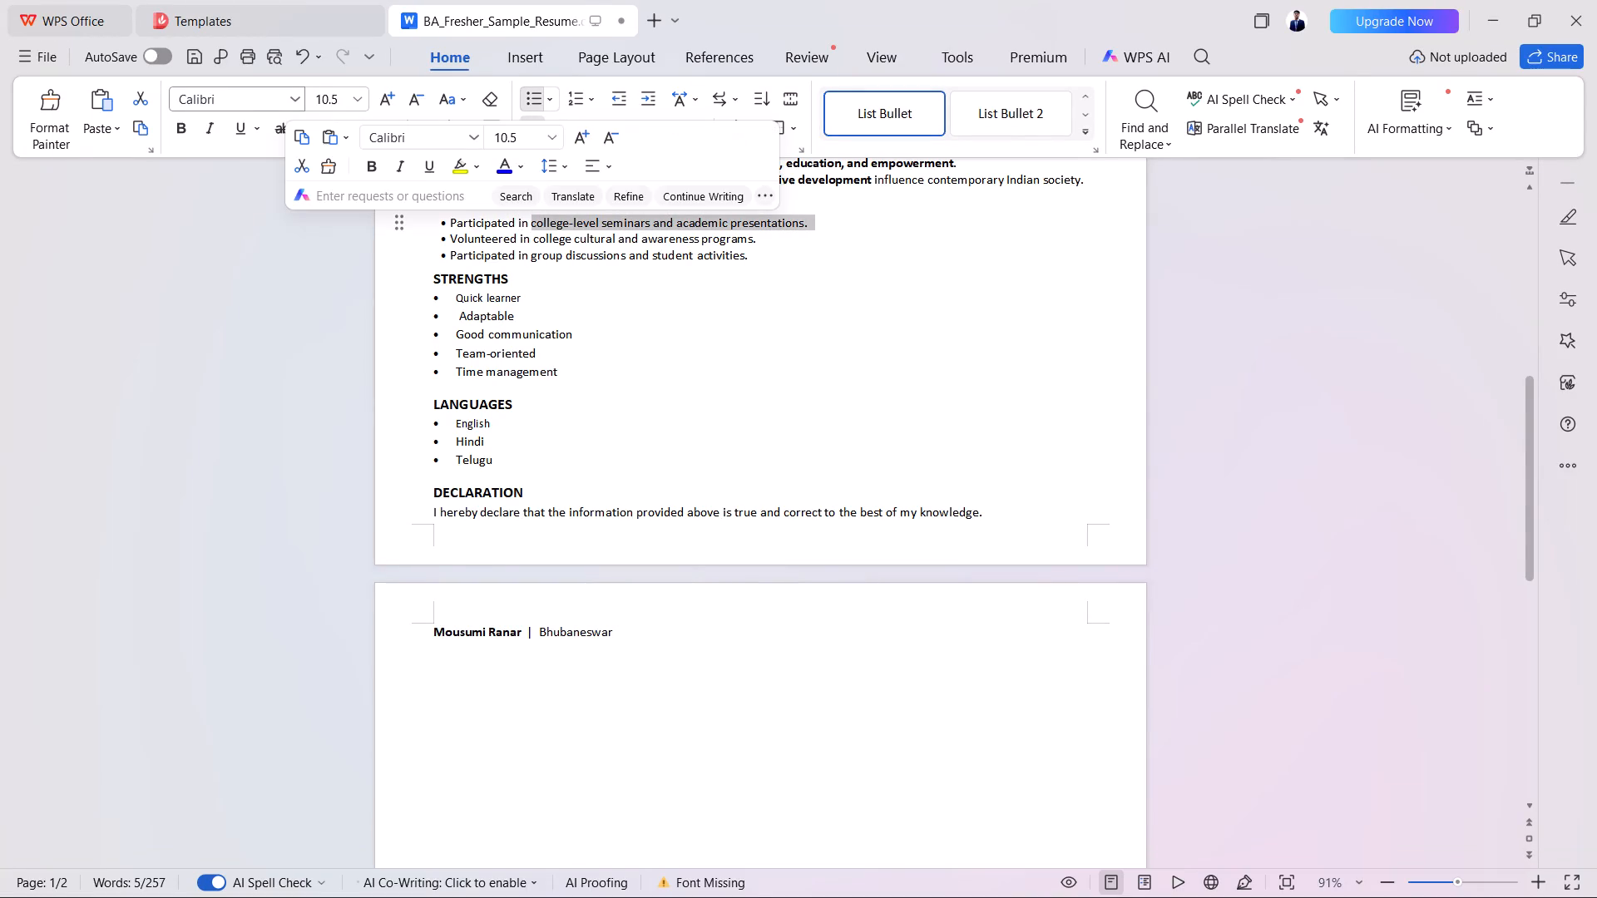
Replace "college-level seminars and academic presentations." in the first ACHIEVEMENTS & ACTIVITIES item with "a state level quiz competetion".
{"action": "type", "text": "a"}
{"action": "key", "text": "space"}
{"action": "type", "text": "state level"}
{"action": "key", "text": "space"}
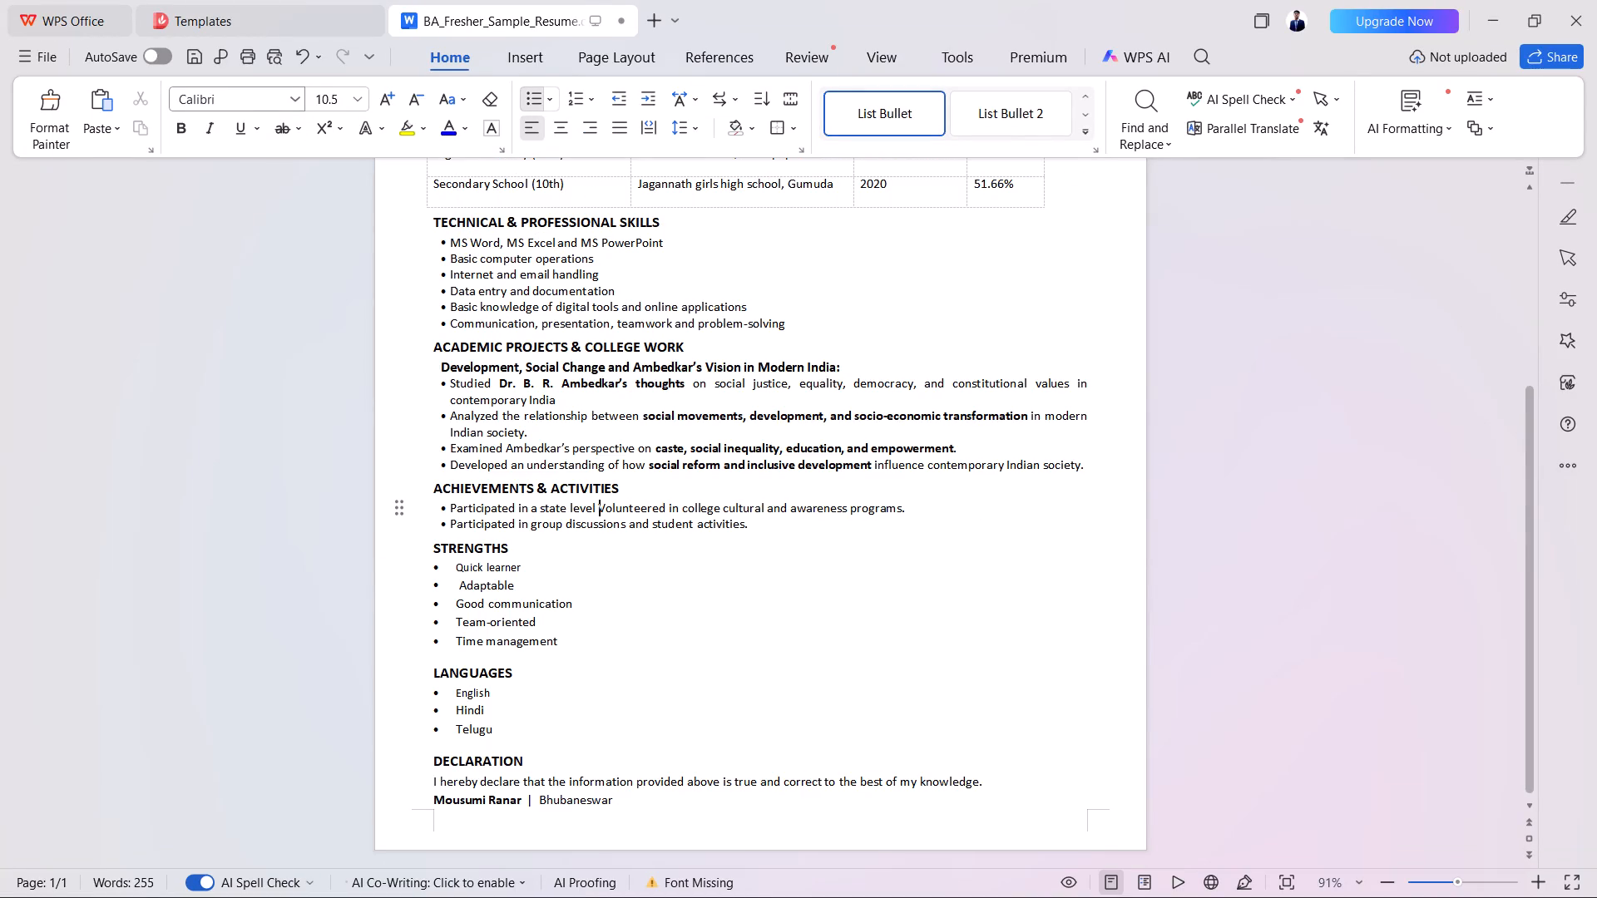
{"action": "type", "text": "quix"}
{"action": "key", "text": "BackSpace"}
{"action": "type", "text": "z competeion"}
{"action": "key", "text": "space"}
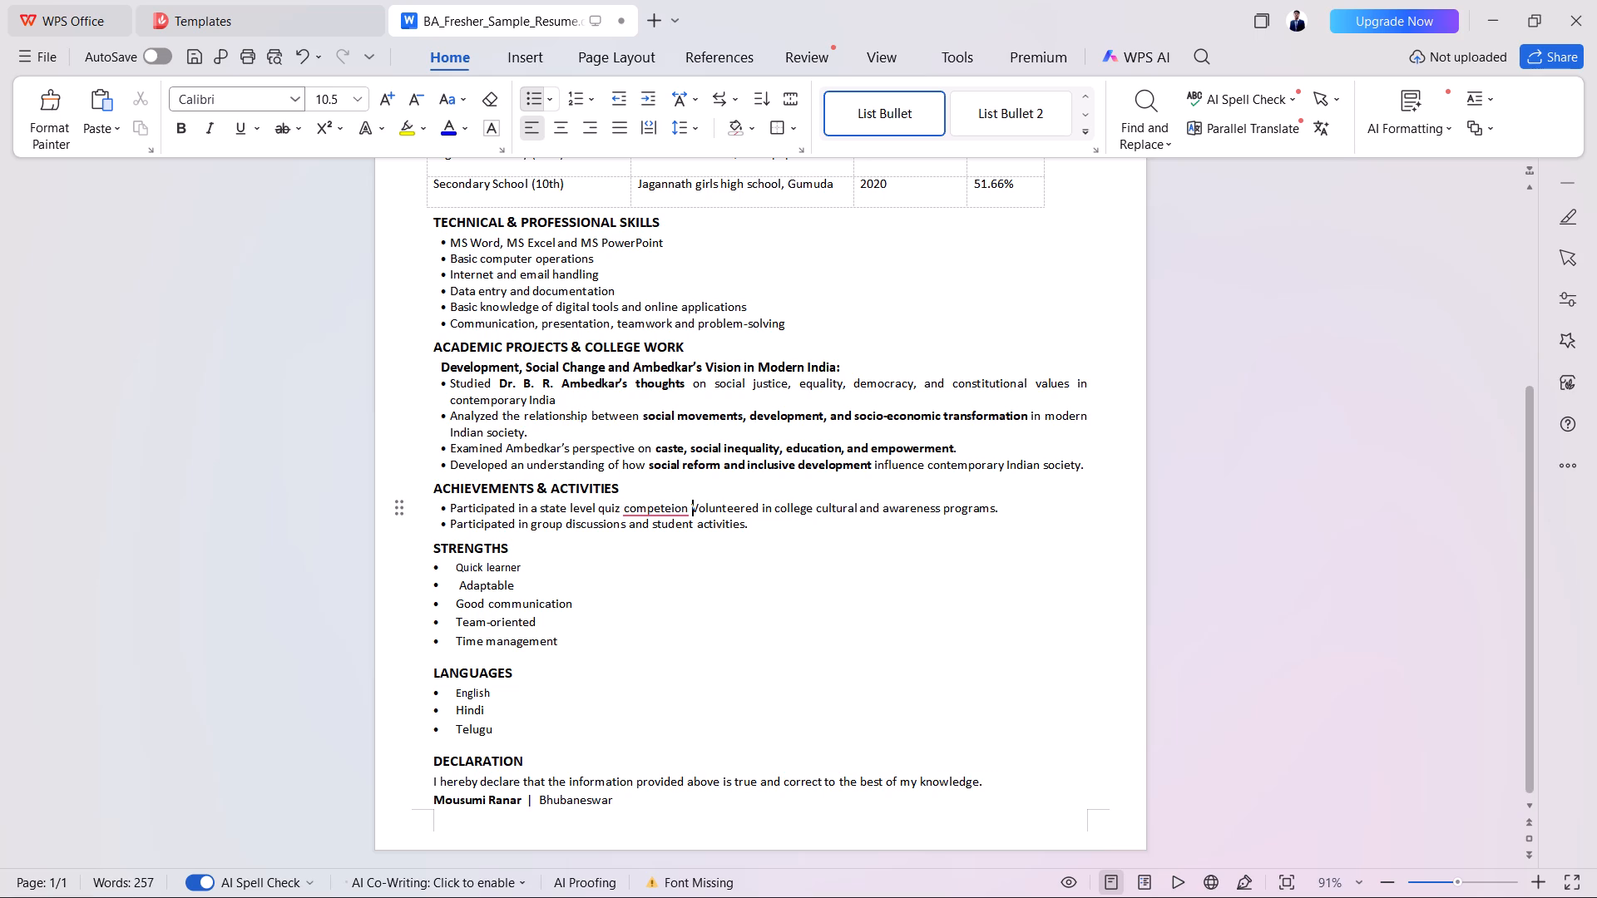
{"action": "key", "text": "BackSpace"}
{"action": "key", "text": "BackSpace"}
{"action": "key", "text": "BackSpace"}
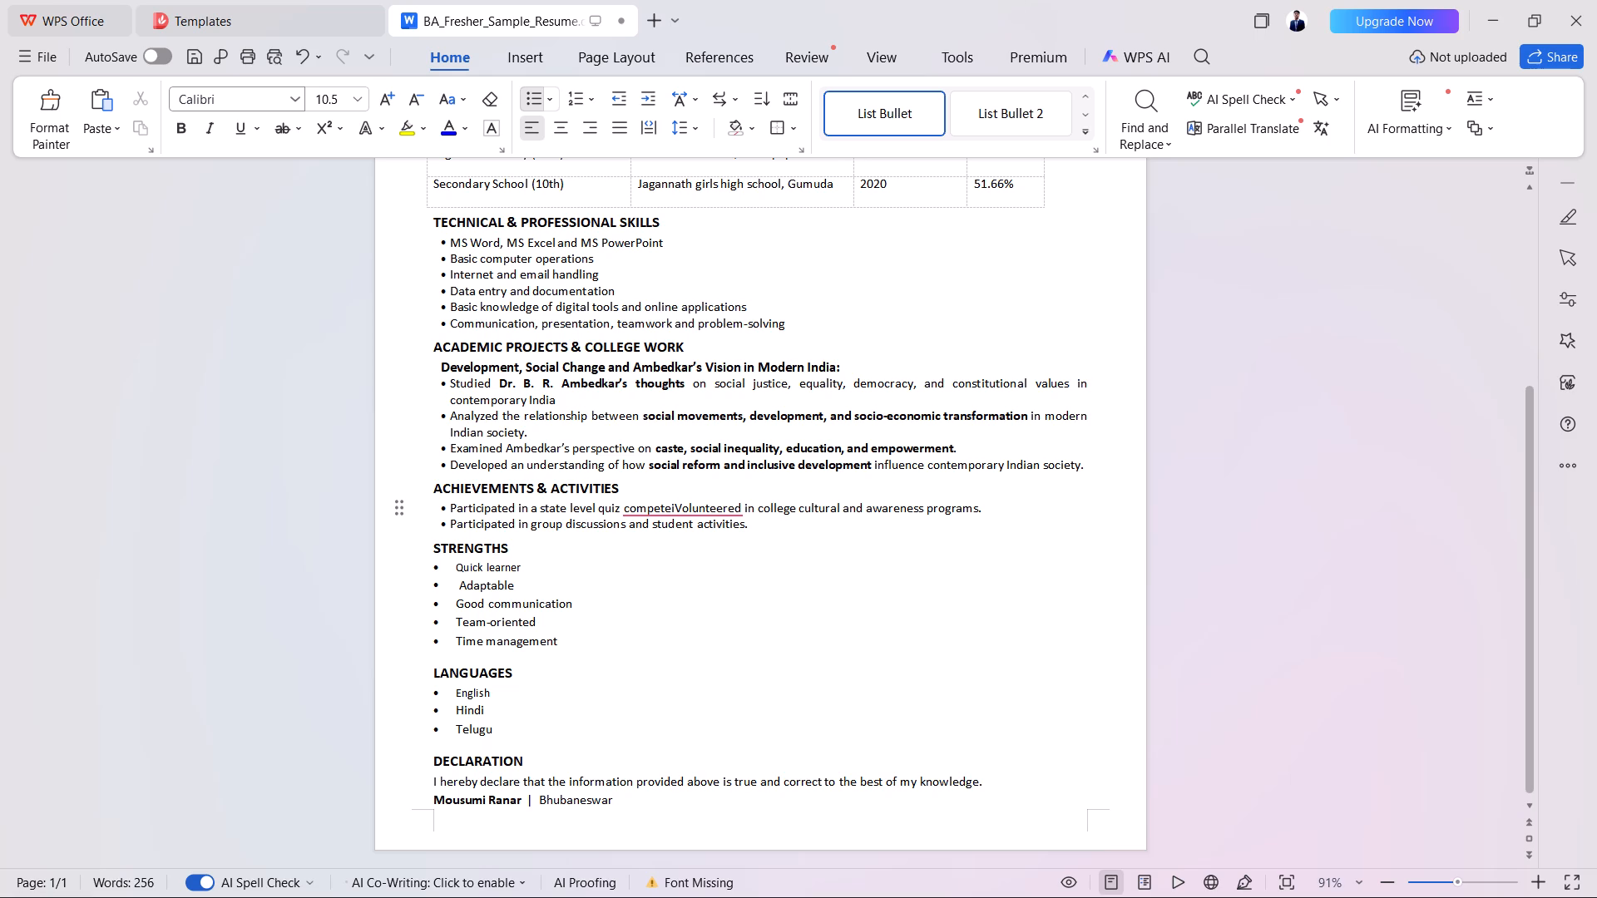
{"action": "key", "text": "BackSpace"}
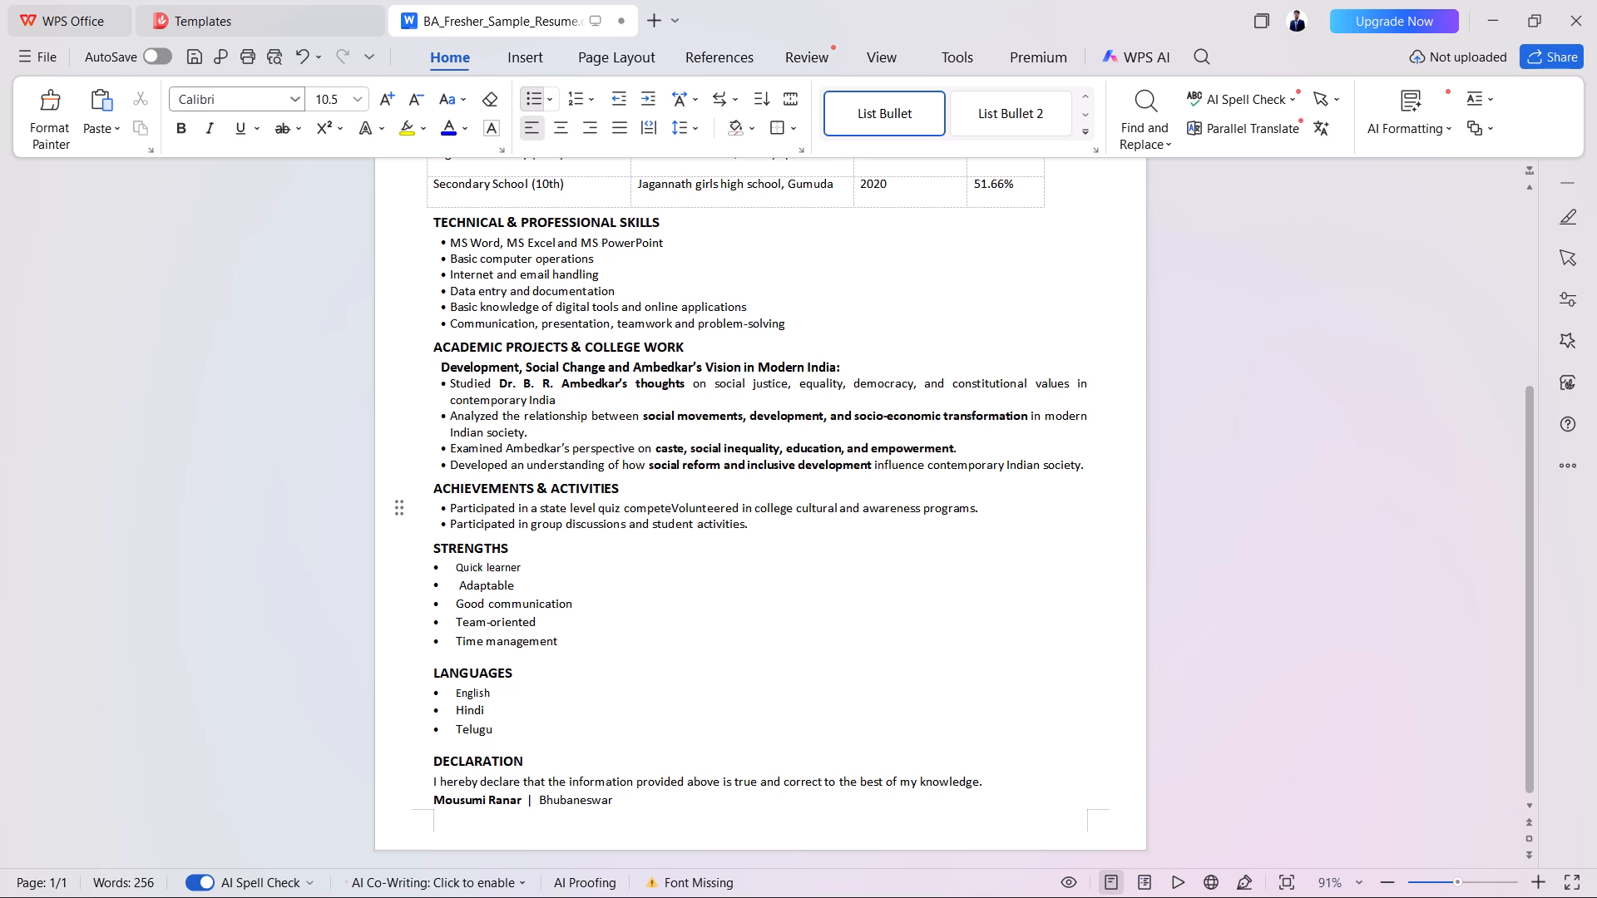
{"action": "type", "text": "tion"}
{"action": "key", "text": "space"}
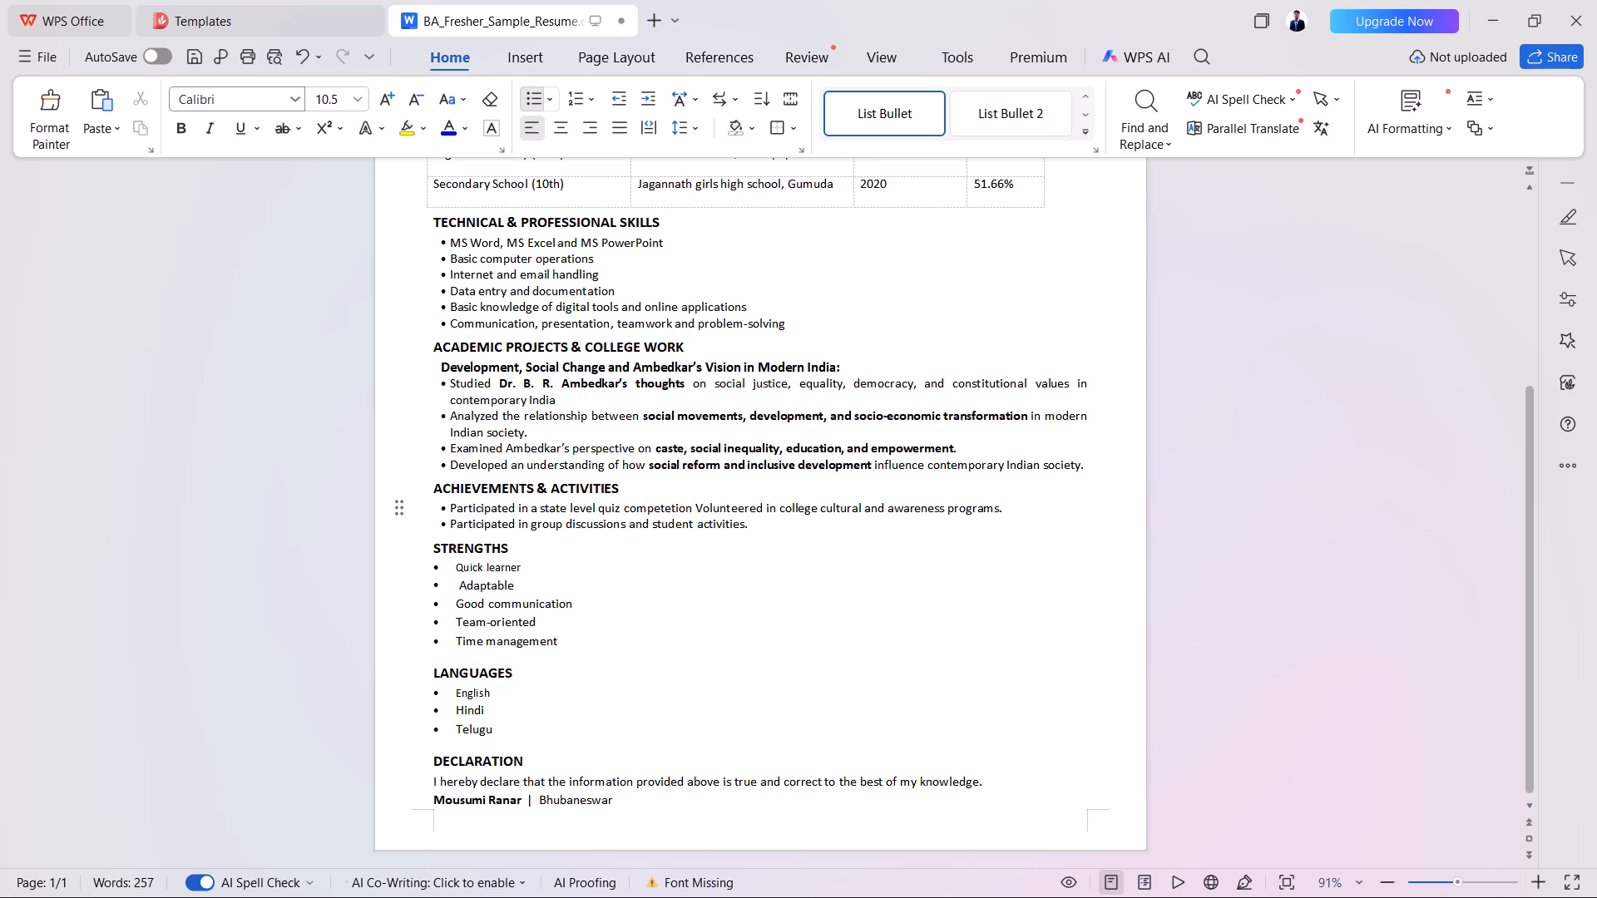
Complete the quiz item with "and got 1st prize" and split the "Volunteered" sentence into its own bullet.
{"action": "type", "text": "and"}
{"action": "key", "text": "space"}
{"action": "type", "text": "got"}
{"action": "key", "text": "space"}
{"action": "type", "text": "1st prize"}
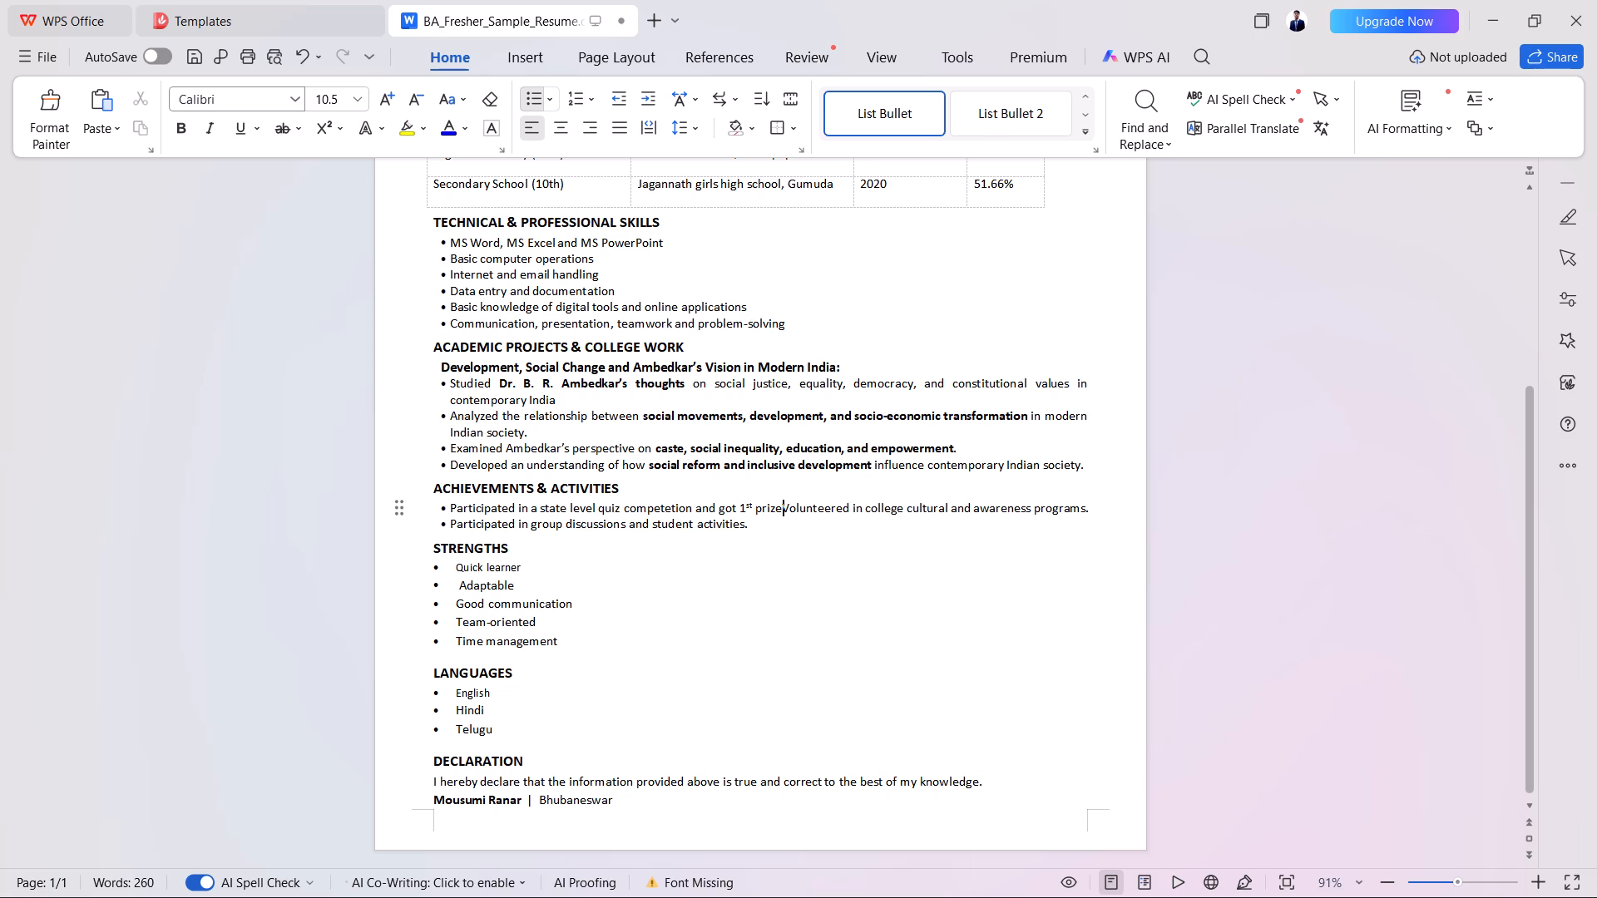
{"action": "key", "text": "Return"}
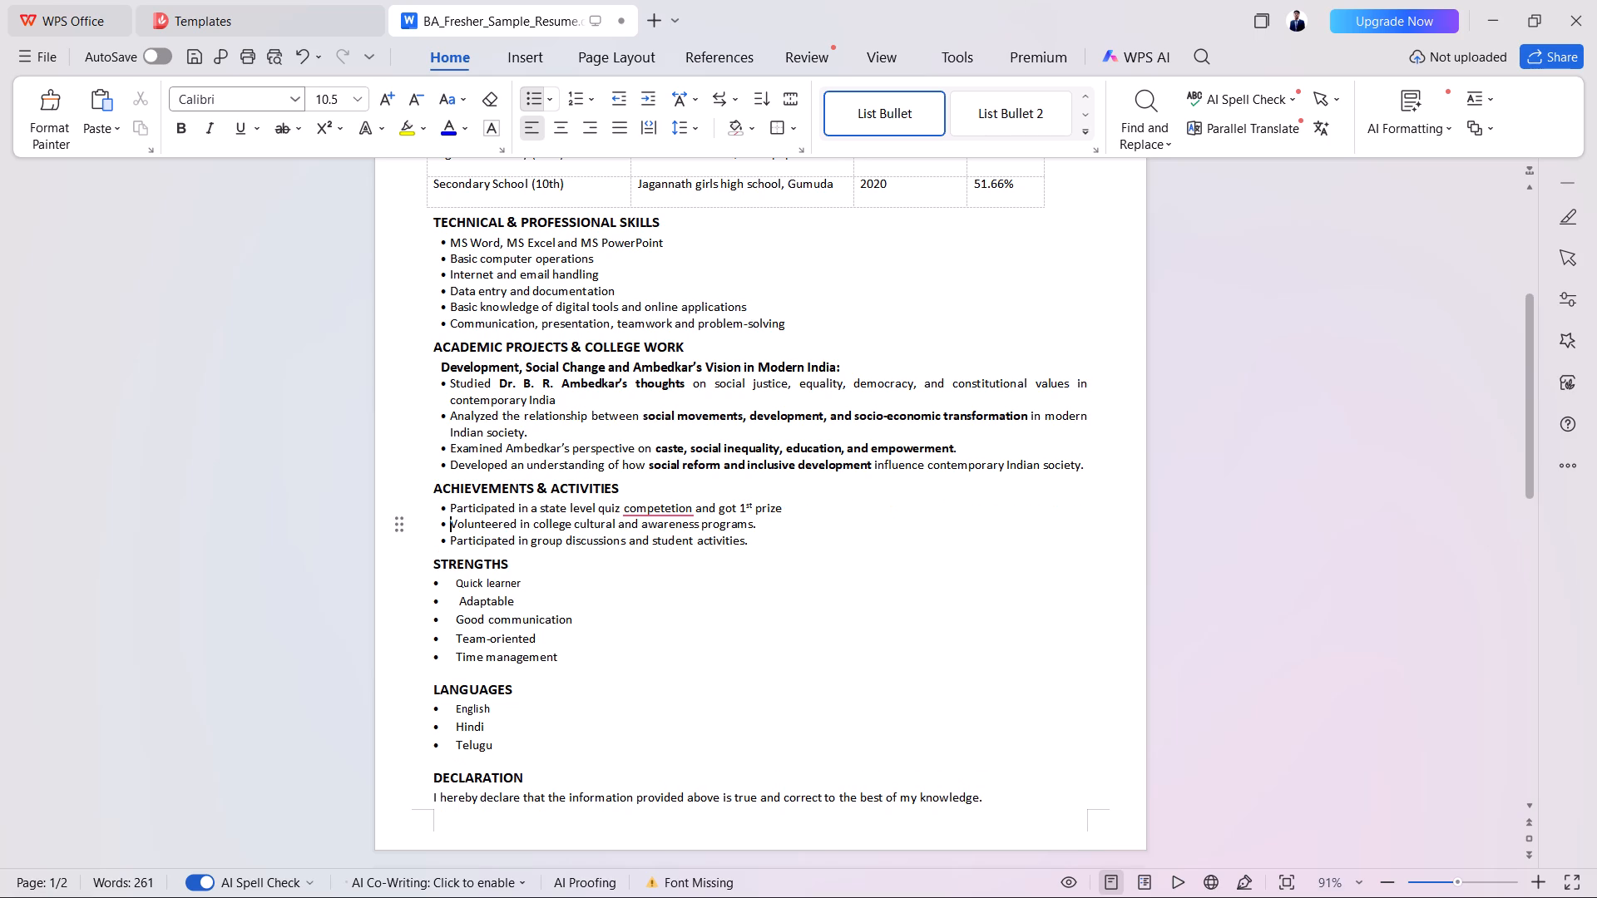
Delete the "Team-oriented" item from the STRENGTHS list, including its bullet and empty line.
{"action": "left_click", "coordinate": [758, 541]}
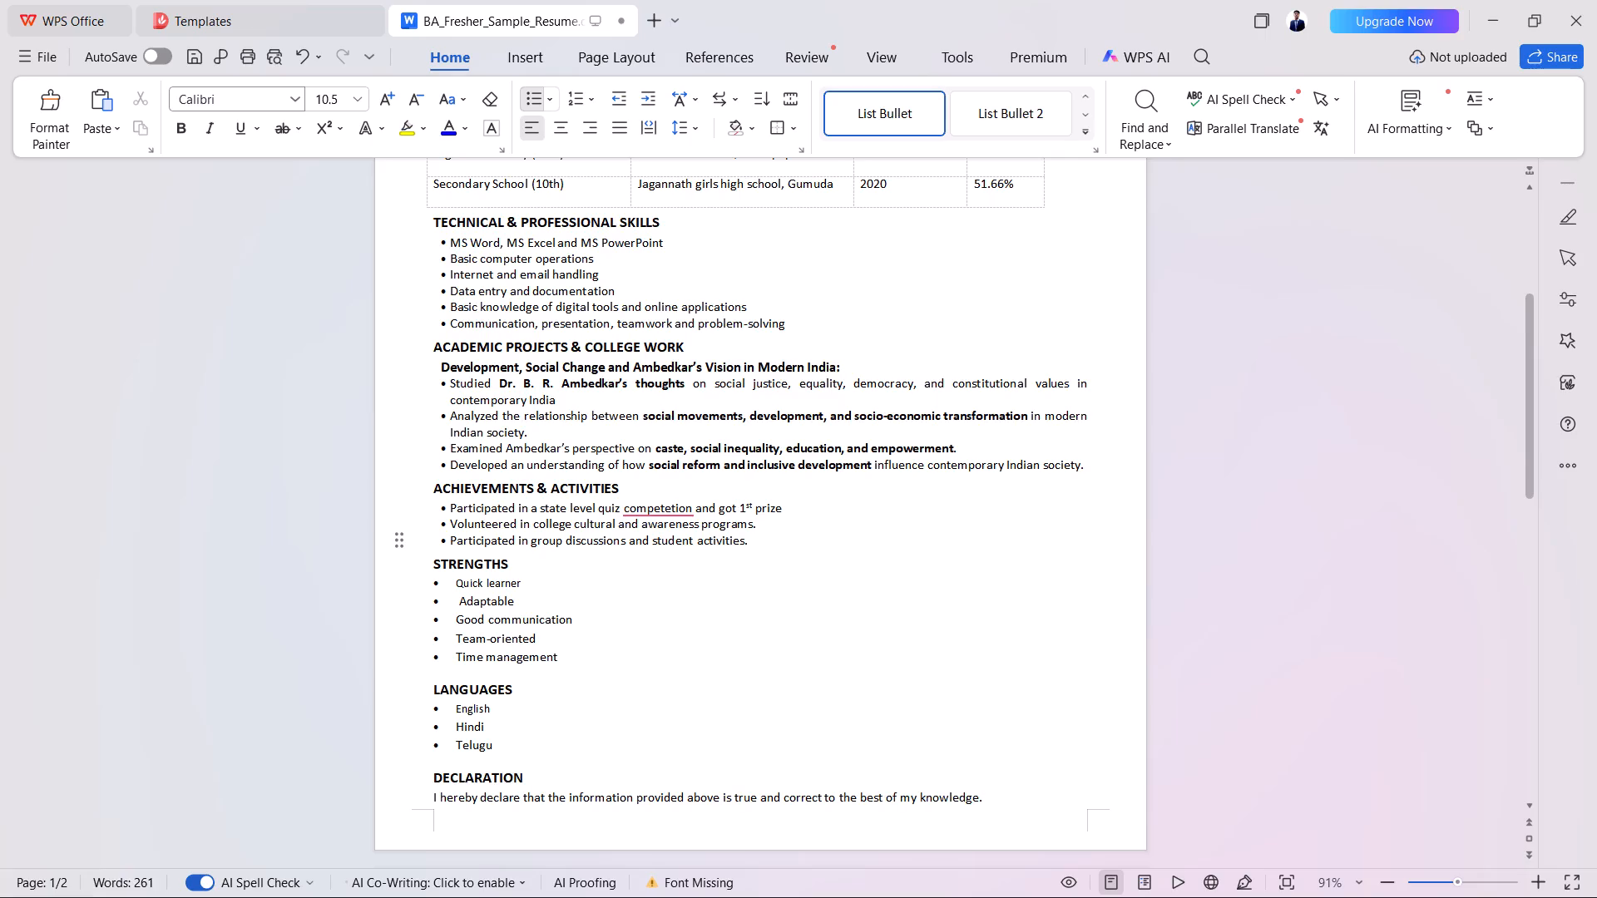
{"action": "scroll", "coordinate": [758, 541], "scroll_direction": "up", "scroll_amount": 4}
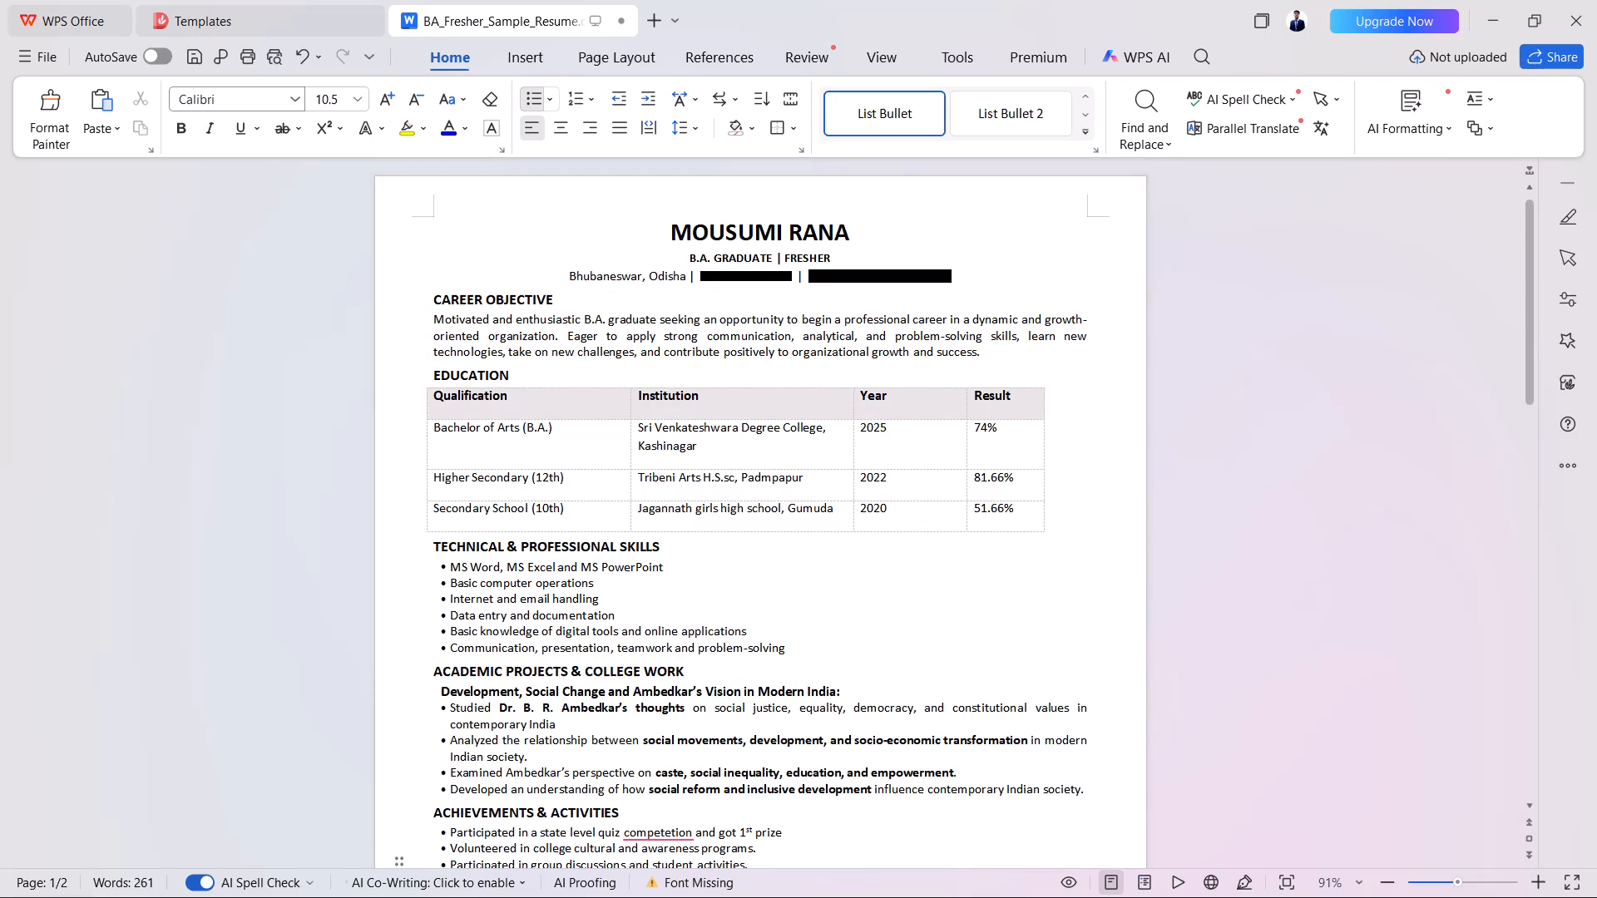
{"action": "scroll", "coordinate": [787, 491], "scroll_direction": "down", "scroll_amount": 5}
{"action": "scroll", "coordinate": [787, 491], "scroll_direction": "up", "scroll_amount": 2}
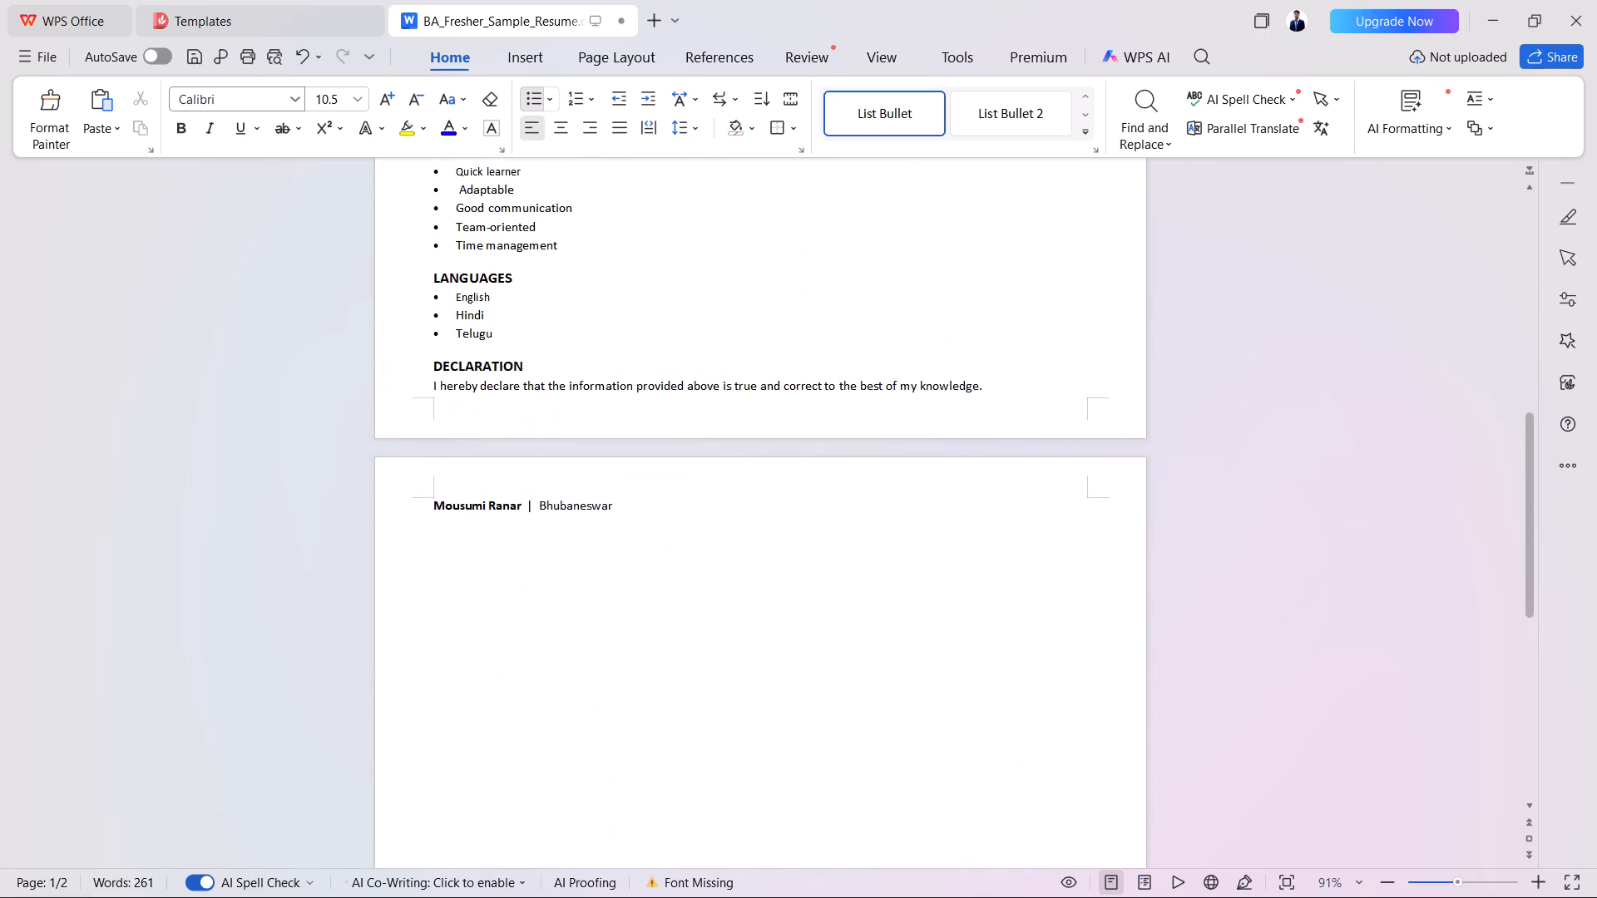
{"action": "scroll", "coordinate": [787, 491], "scroll_direction": "up", "scroll_amount": 3}
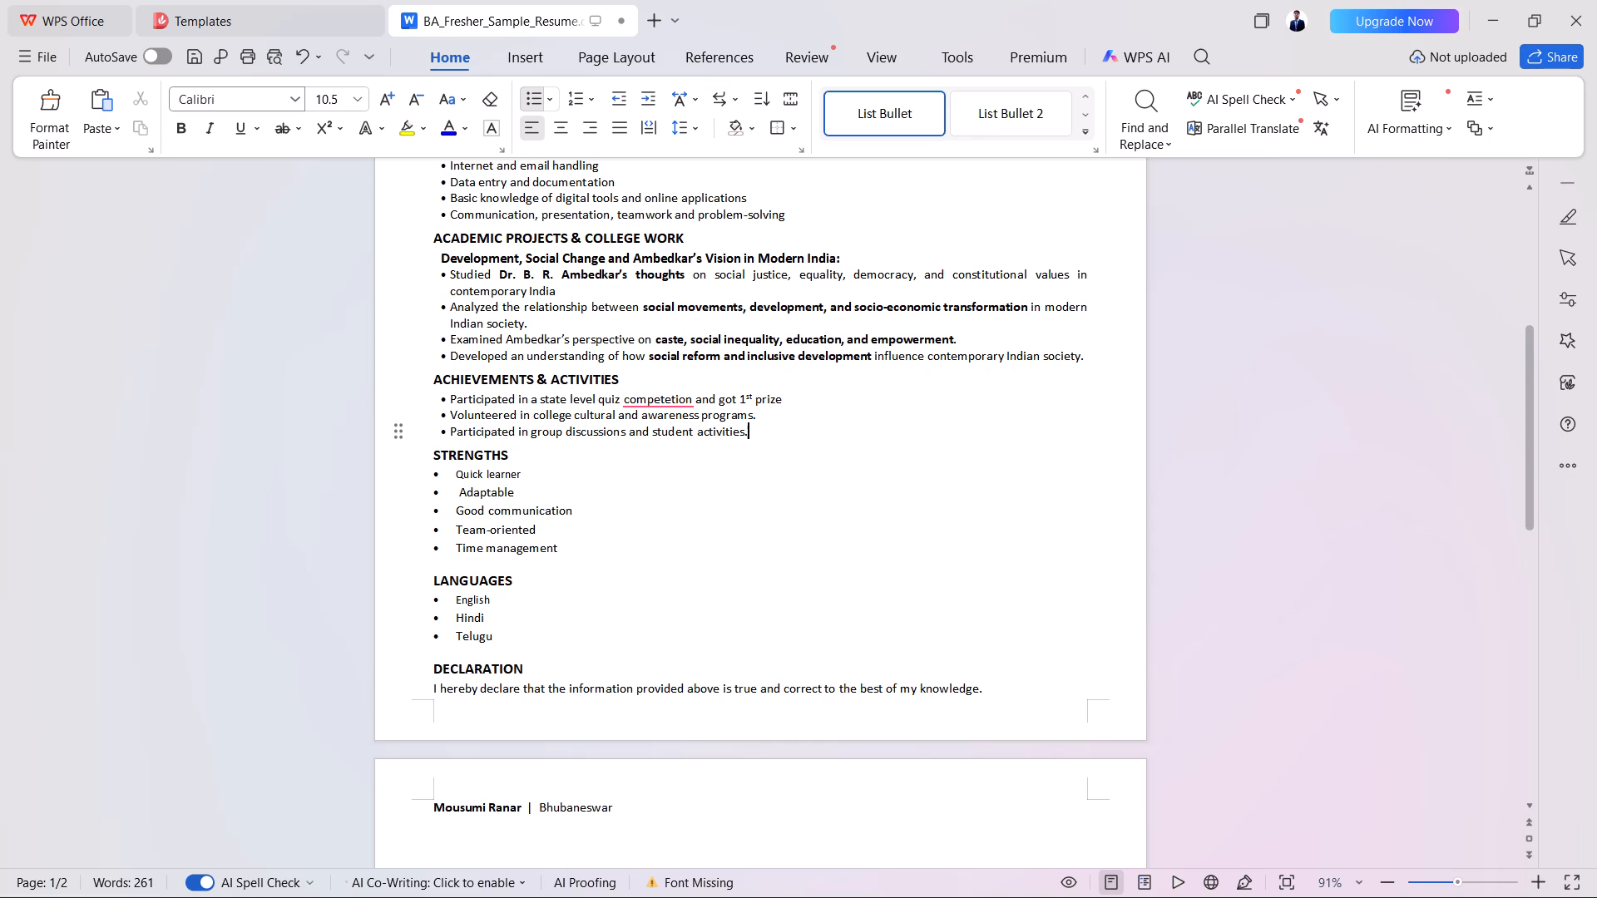
{"action": "left_click_drag", "start_coordinate": [541, 530], "coordinate": [387, 528]}
{"action": "key", "text": "BackSpace"}
{"action": "key", "text": "BackSpace"}
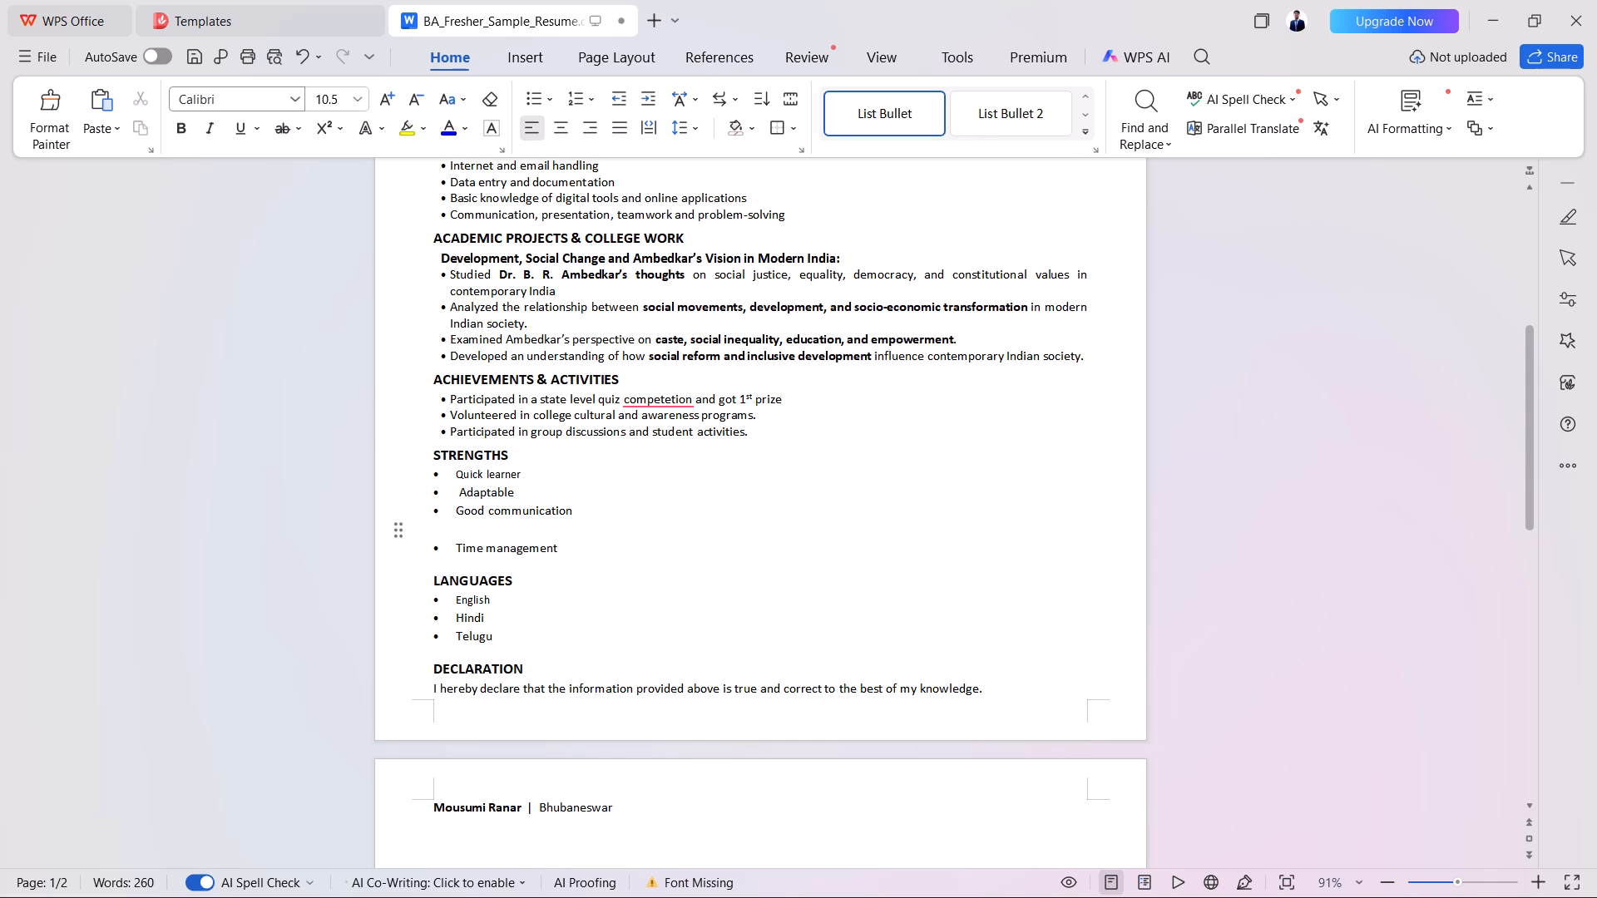
{"action": "key", "text": "BackSpace"}
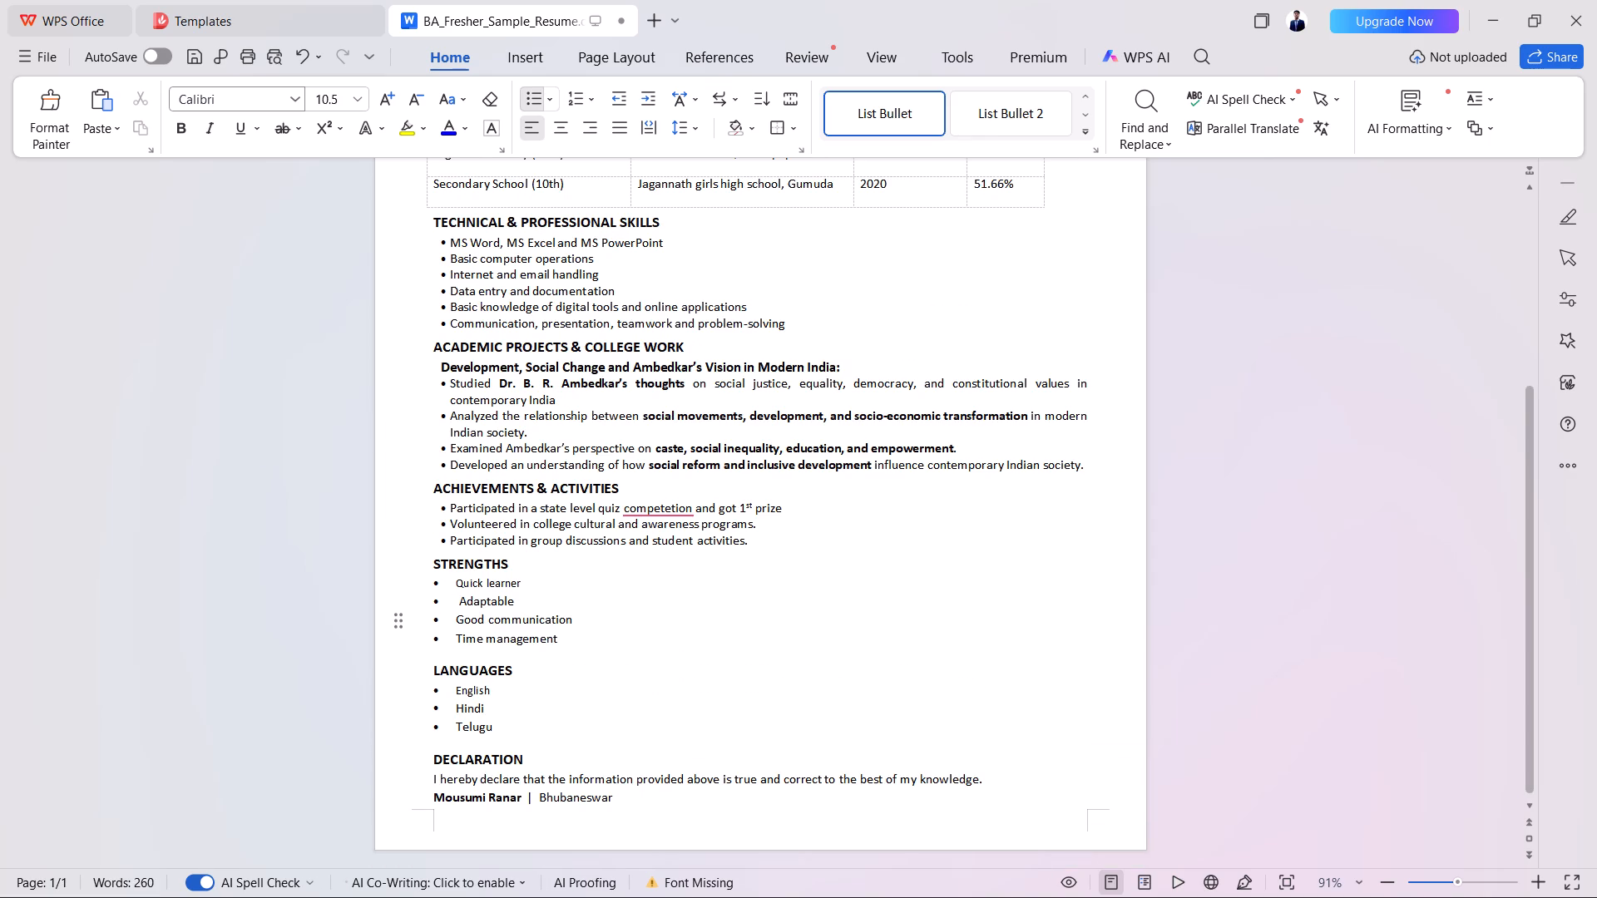
Save the resume document.
{"action": "key", "text": "ctrl+s"}
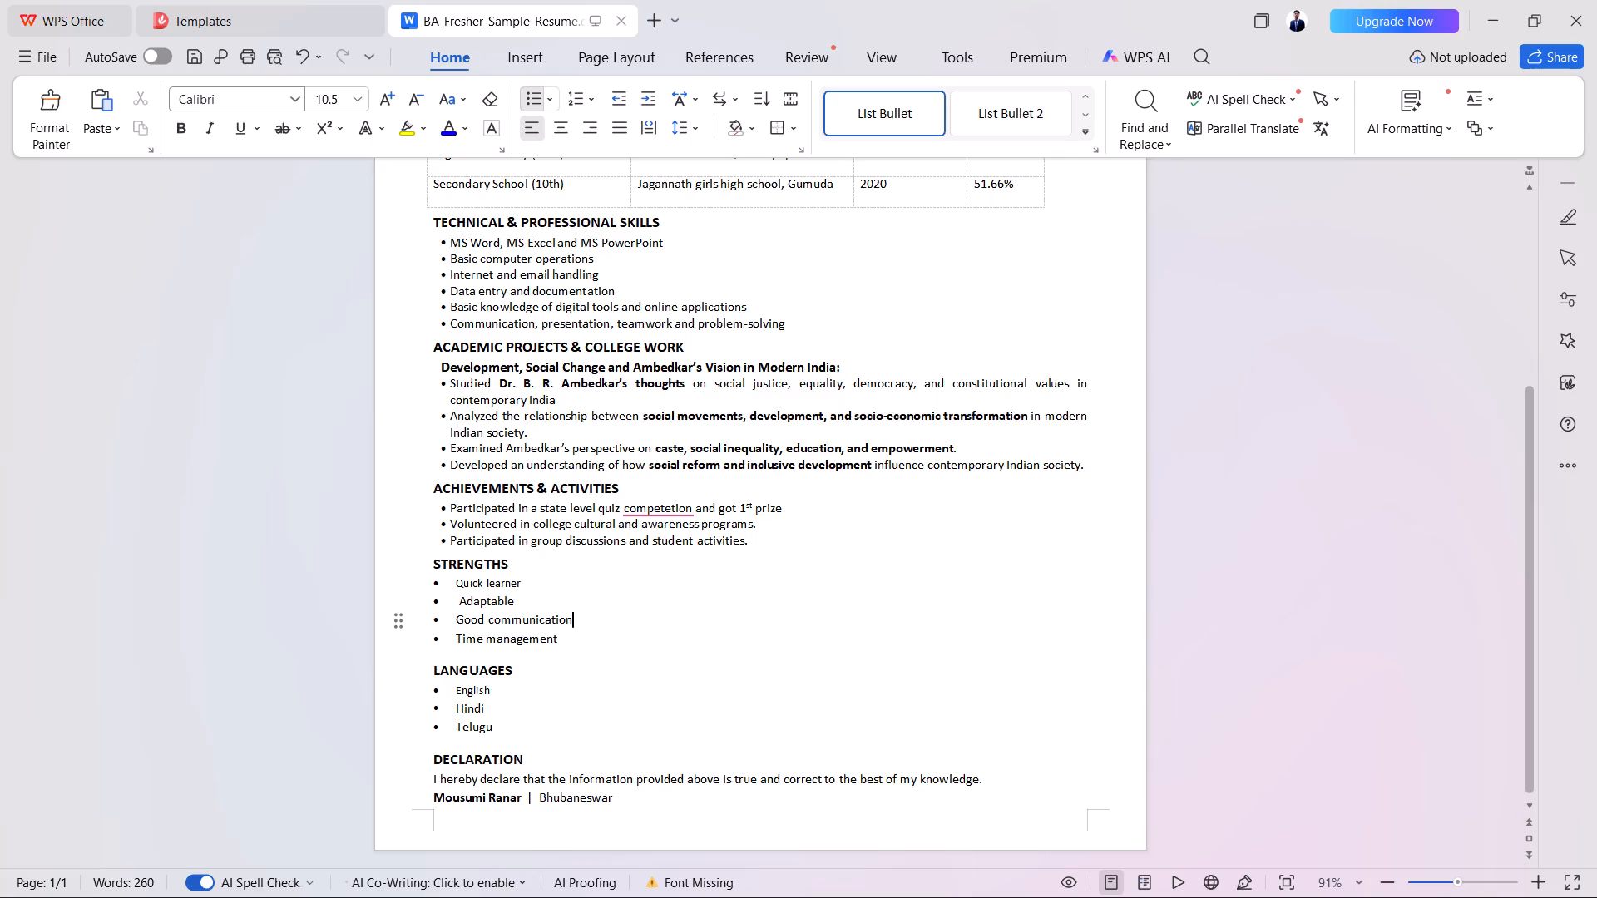
{"action": "scroll", "coordinate": [579, 689], "scroll_direction": "up", "scroll_amount": 2}
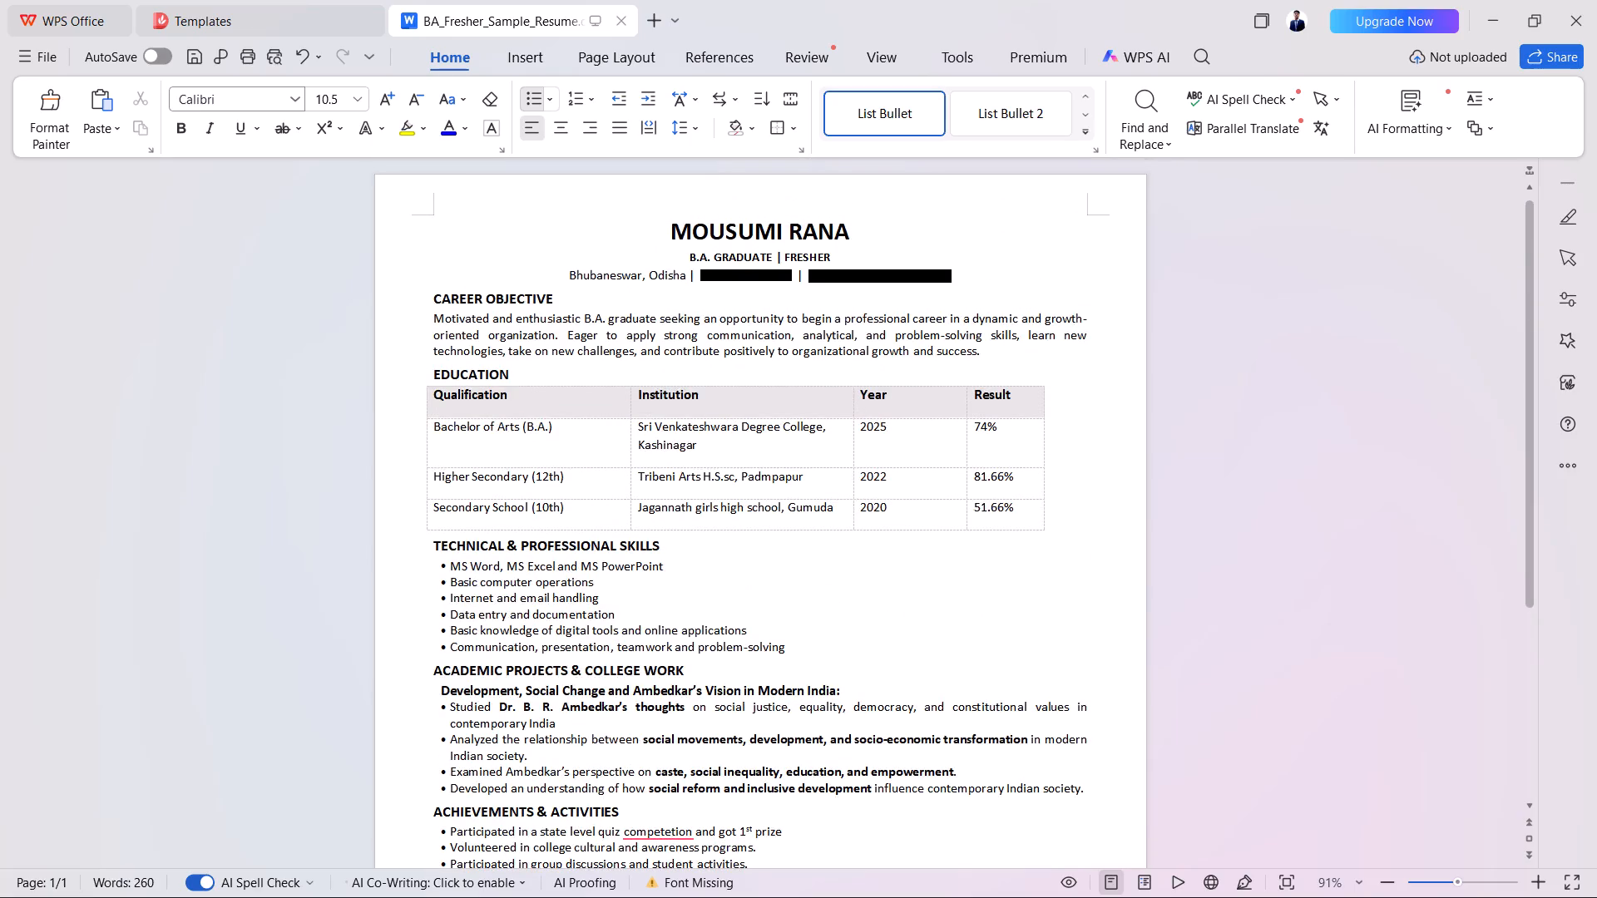
{"action": "key", "text": "ctrl+s"}
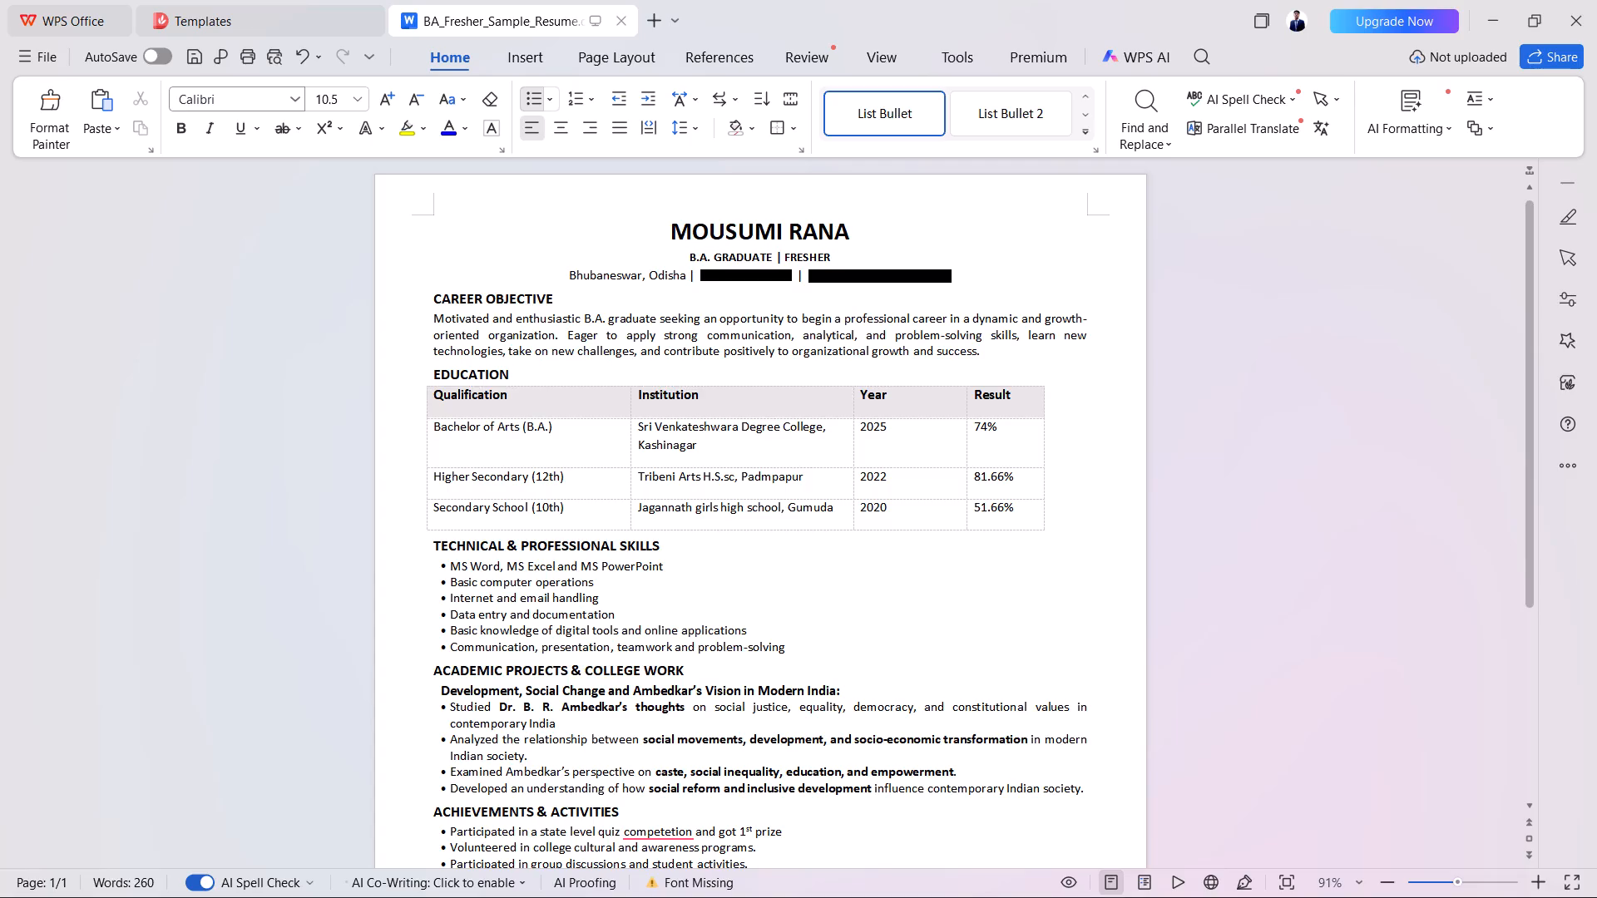
Review the whole resume from the name heading to the signature line, checking the section headings, spacing and lists.
{"action": "left_click", "coordinate": [714, 365]}
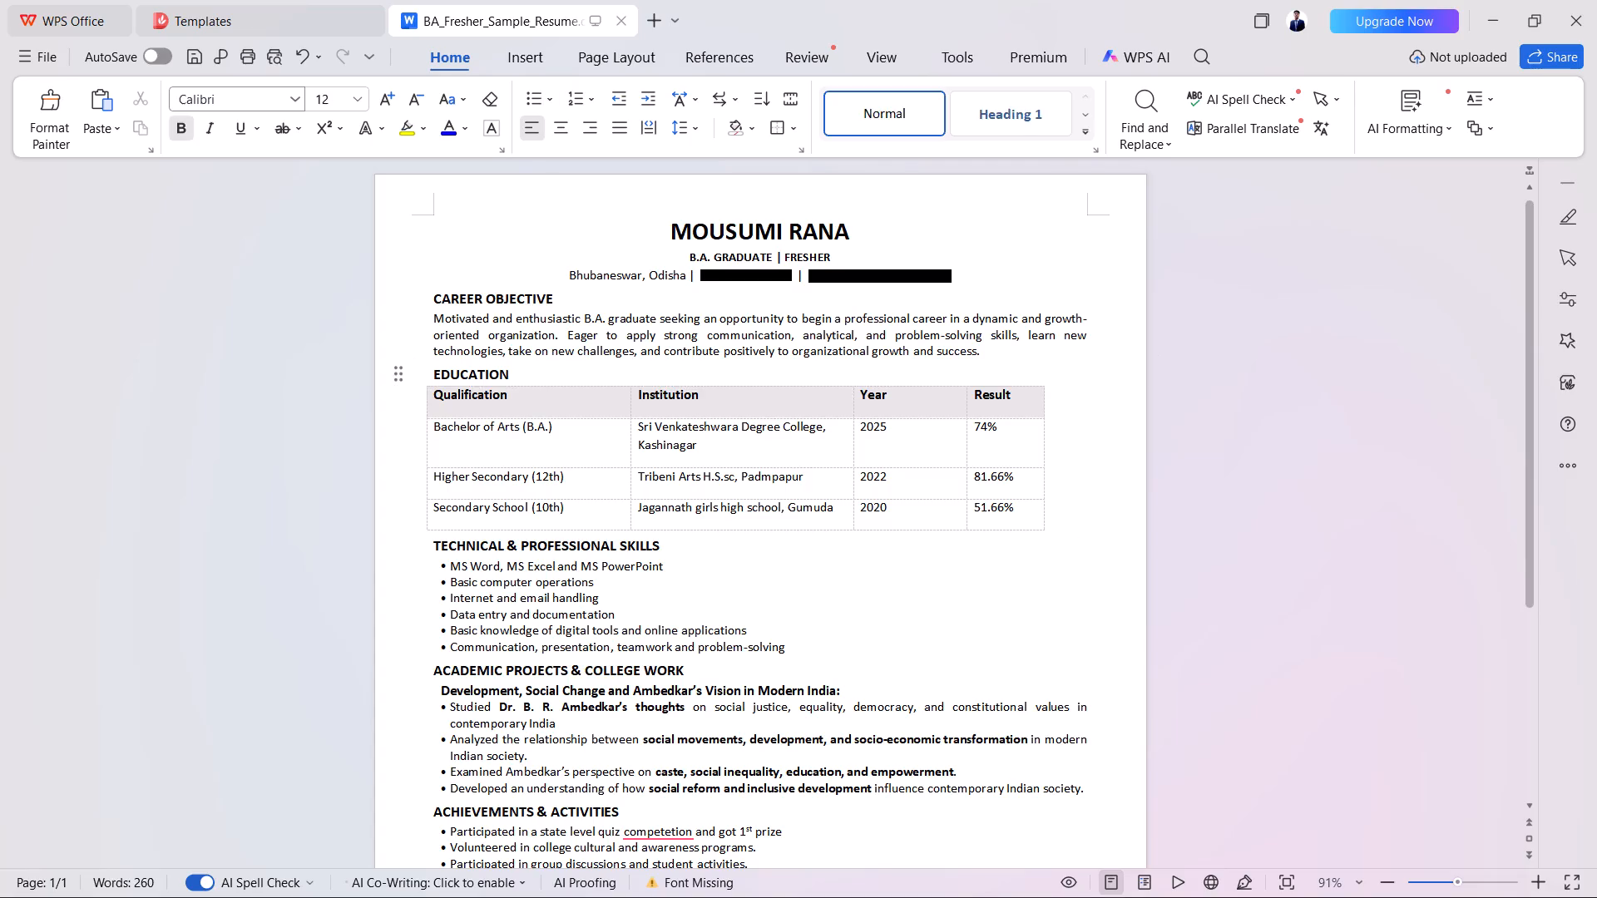
{"action": "left_click", "coordinate": [703, 348]}
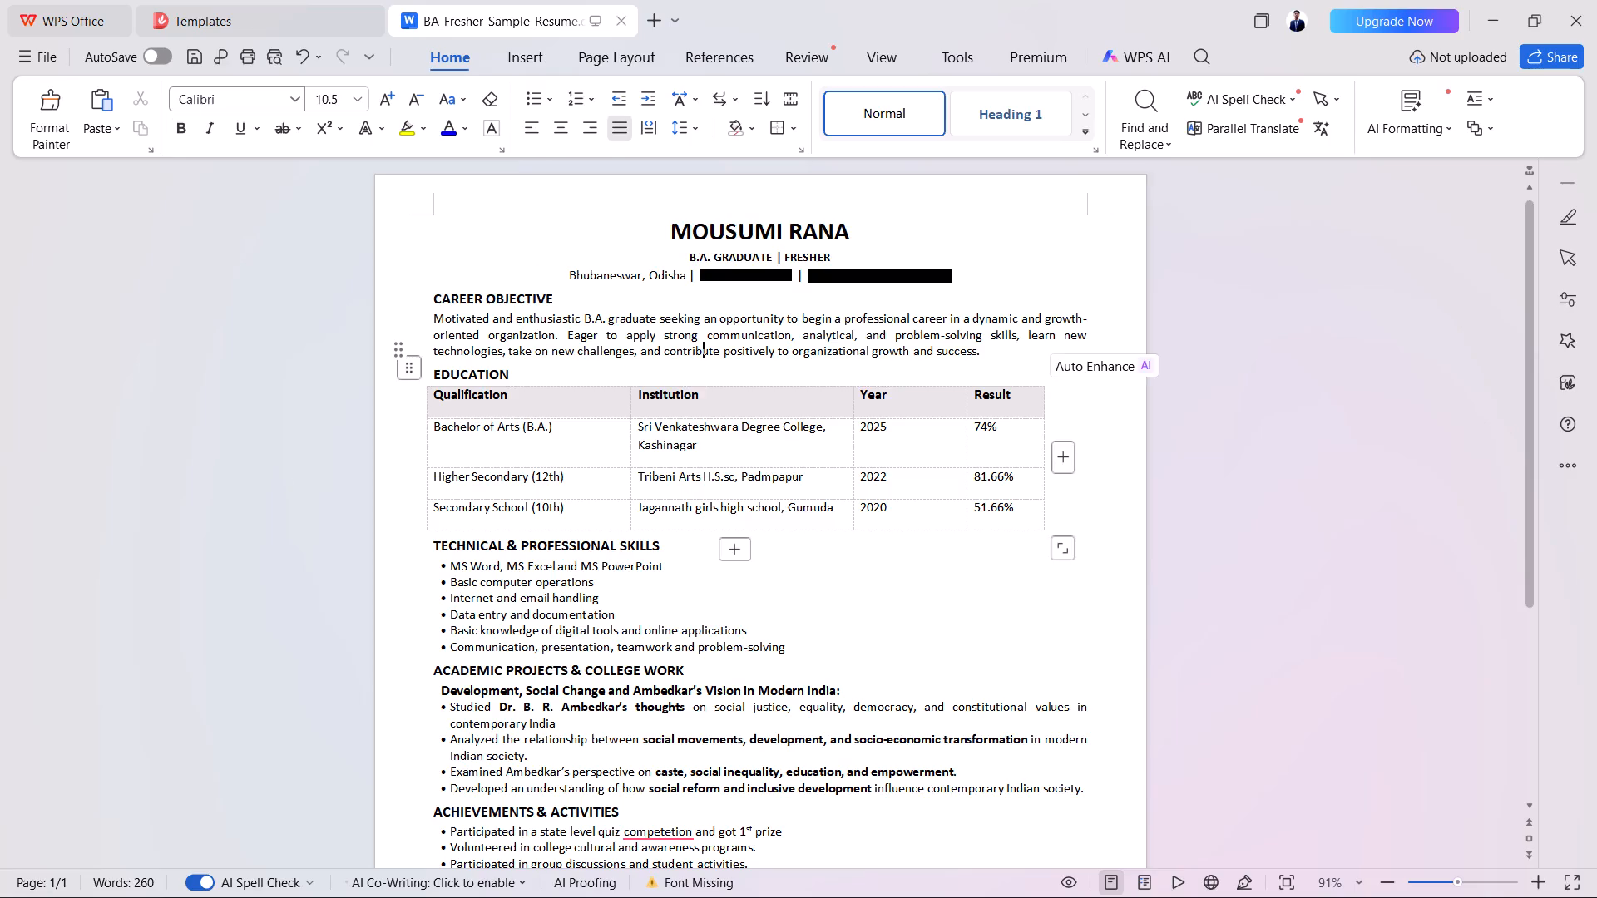
{"action": "left_click", "coordinate": [536, 581]}
{"action": "left_click", "coordinate": [531, 543]}
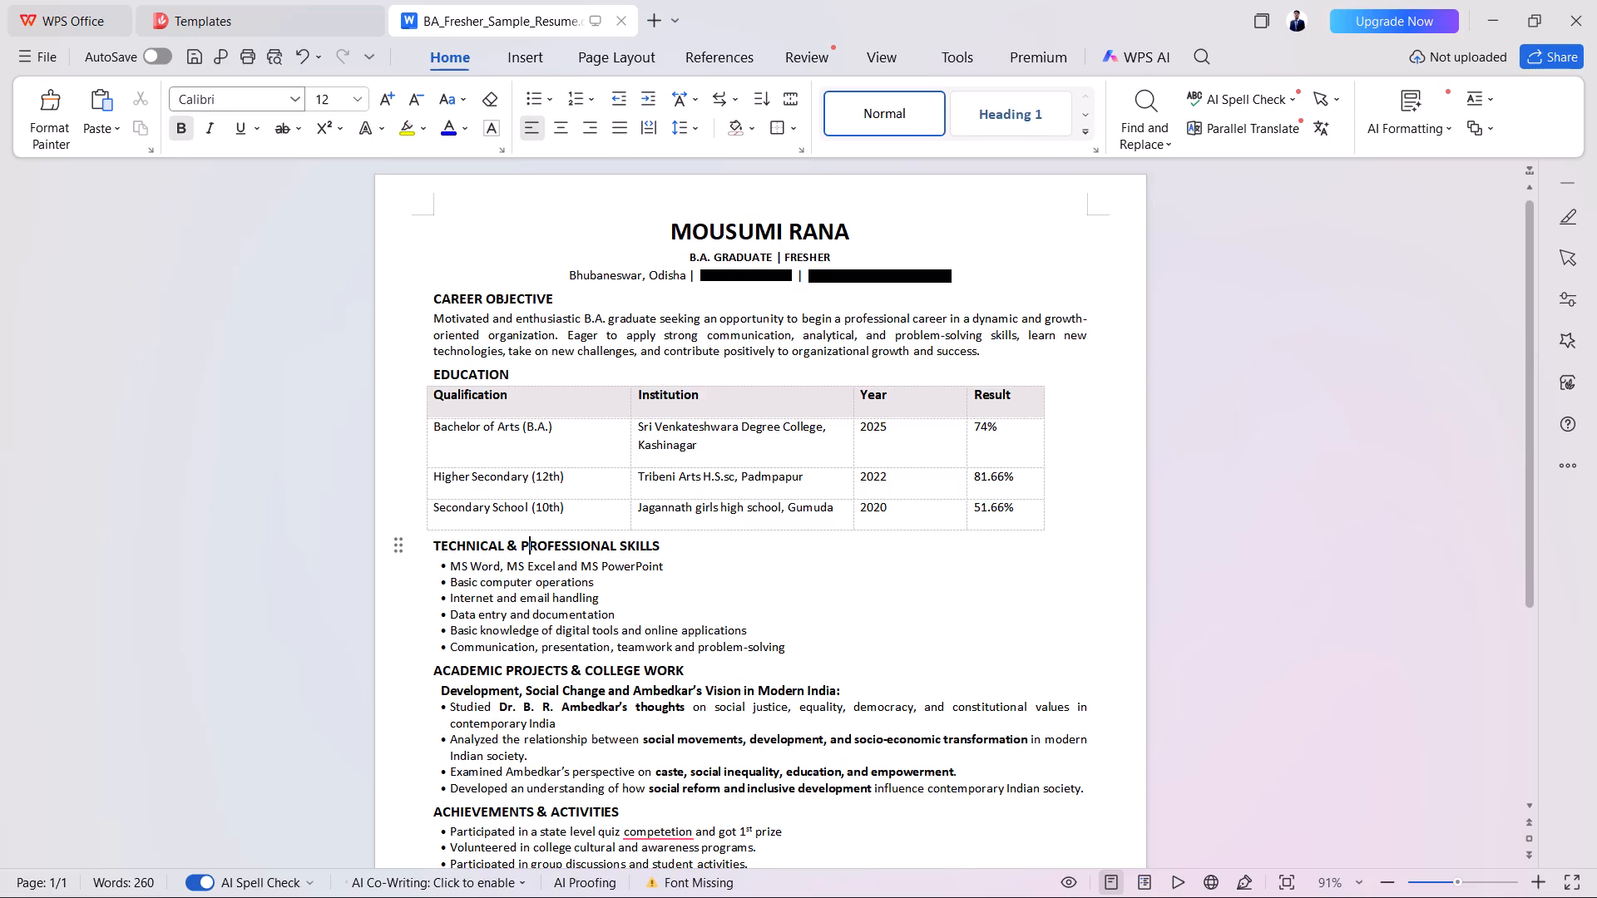
{"action": "left_click", "coordinate": [478, 372]}
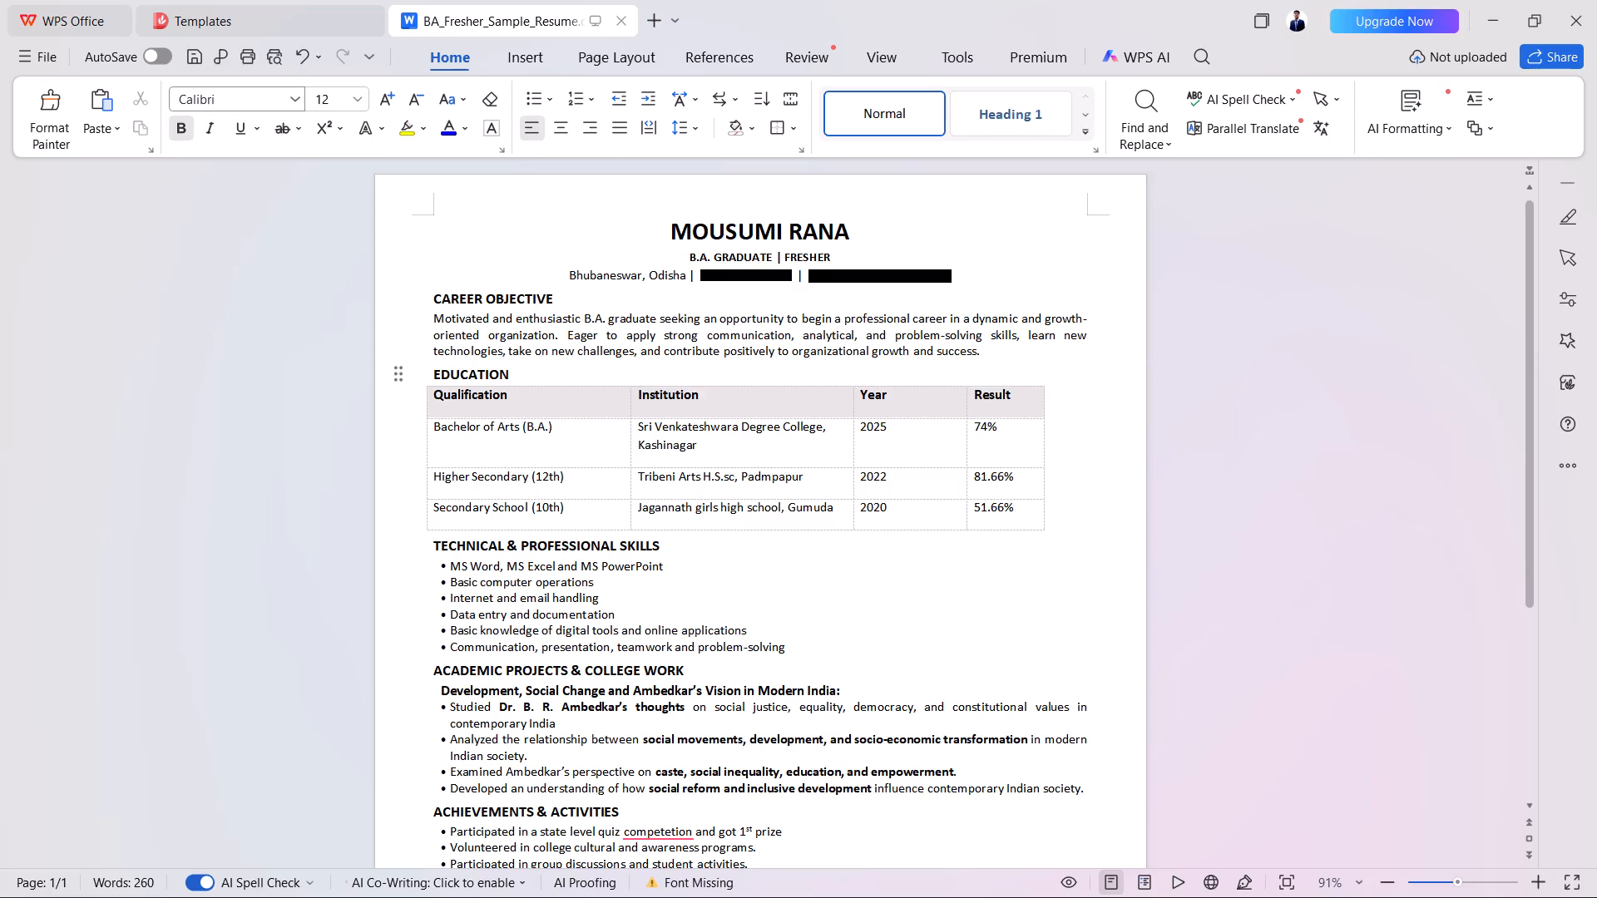
{"action": "left_click", "coordinate": [495, 292]}
{"action": "scroll", "coordinate": [519, 386], "scroll_direction": "down", "scroll_amount": 4}
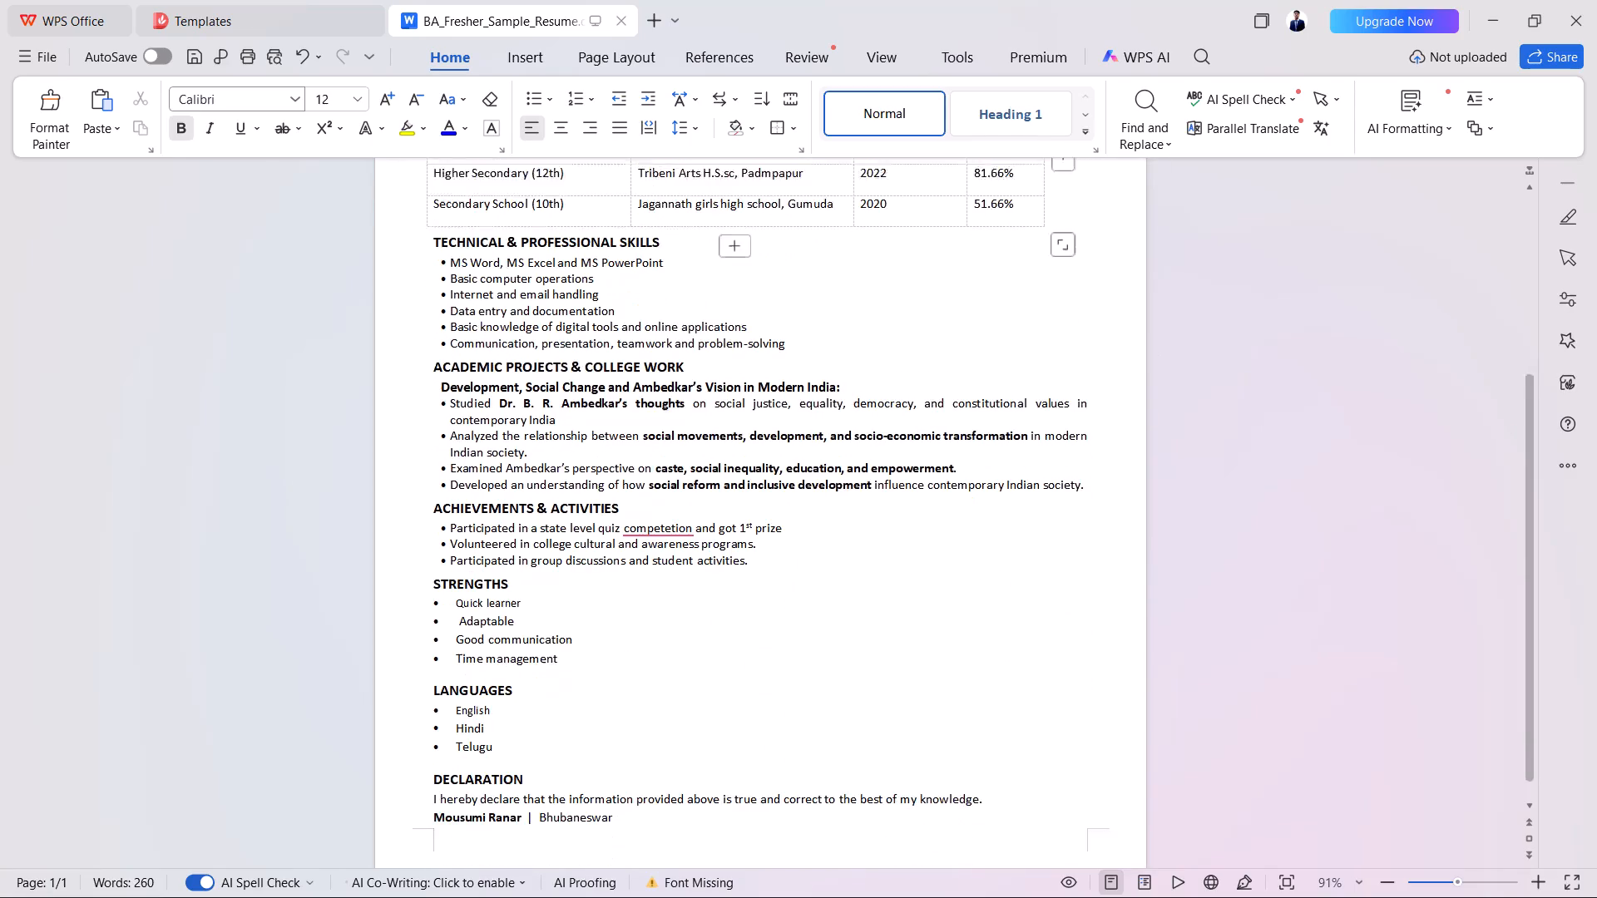
{"action": "scroll", "coordinate": [519, 386], "scroll_direction": "down", "scroll_amount": 1}
{"action": "left_click", "coordinate": [445, 649]}
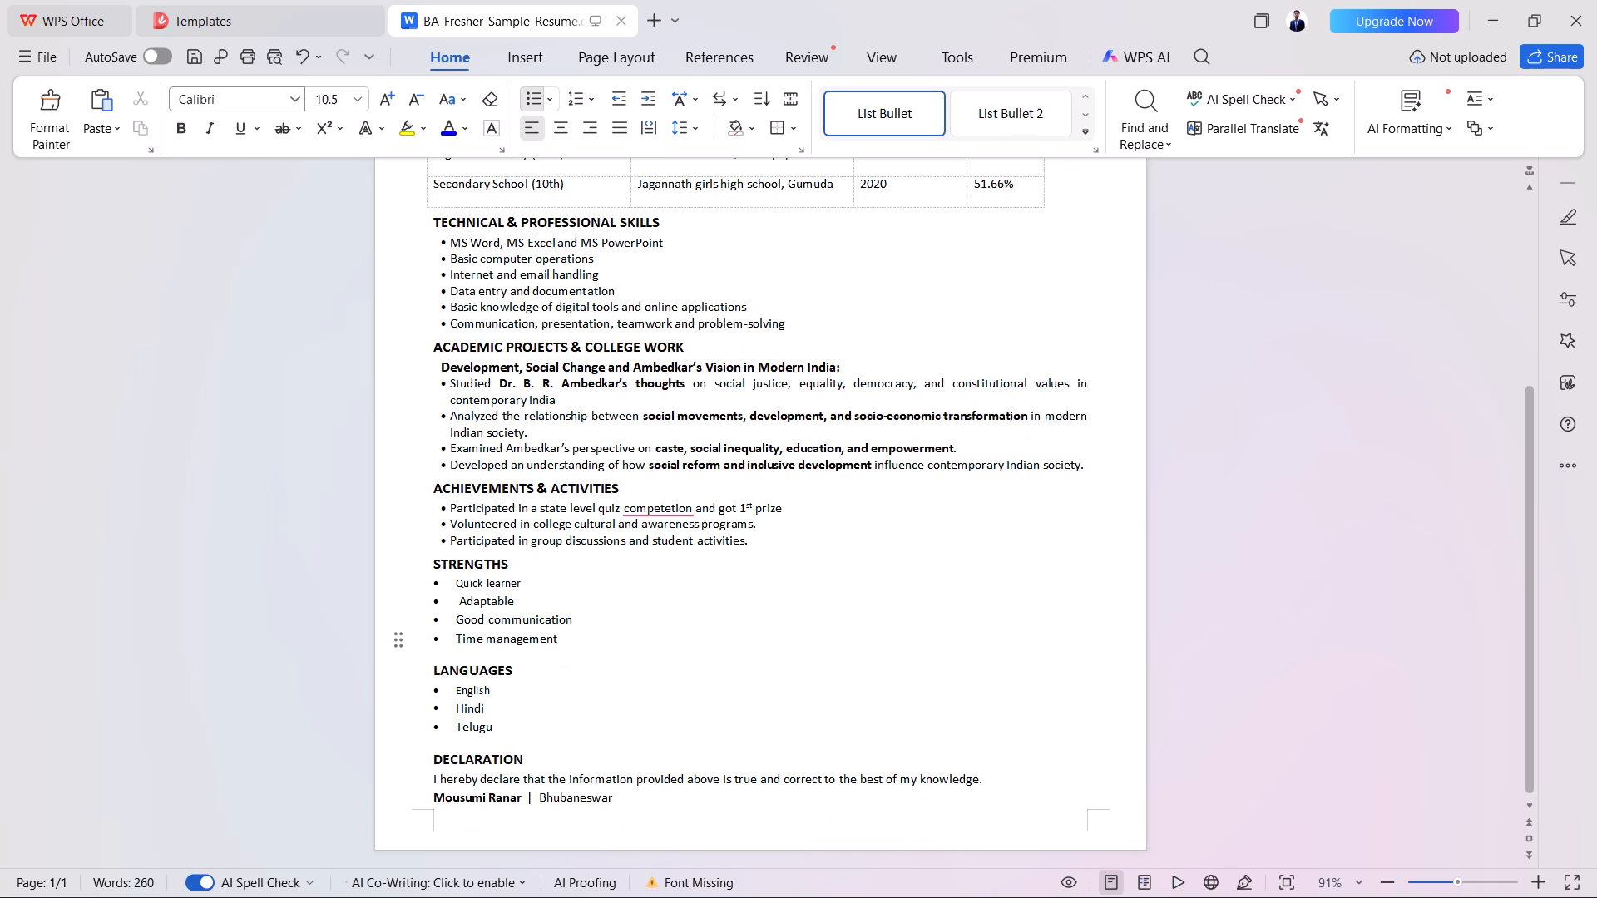
{"action": "left_click", "coordinate": [433, 657]}
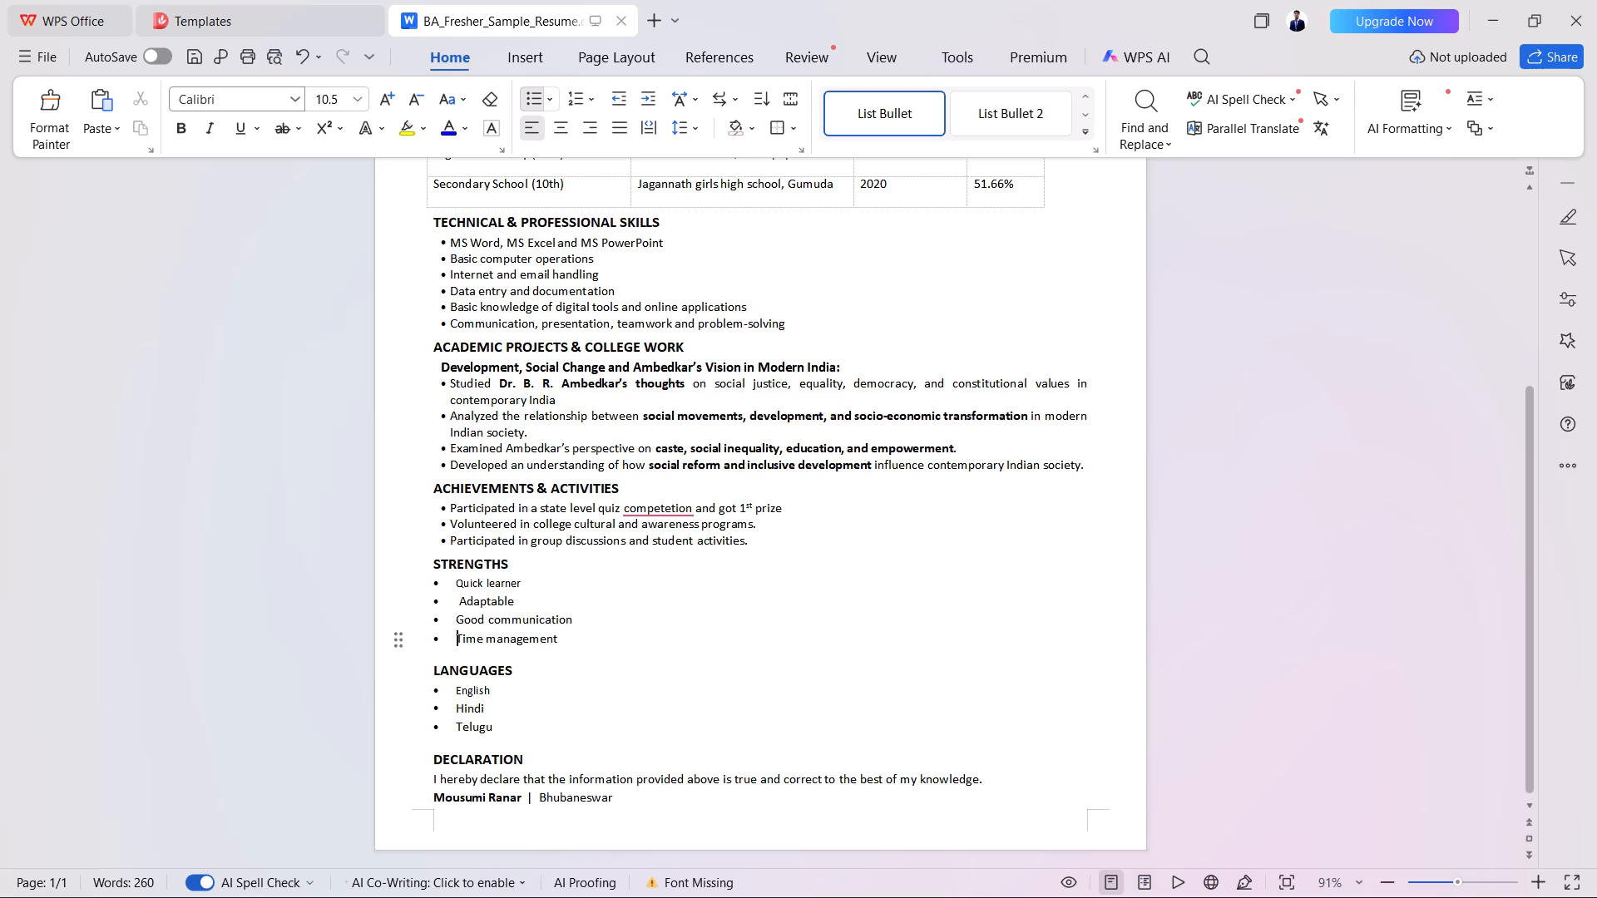
{"action": "scroll", "coordinate": [520, 686], "scroll_direction": "up", "scroll_amount": 3}
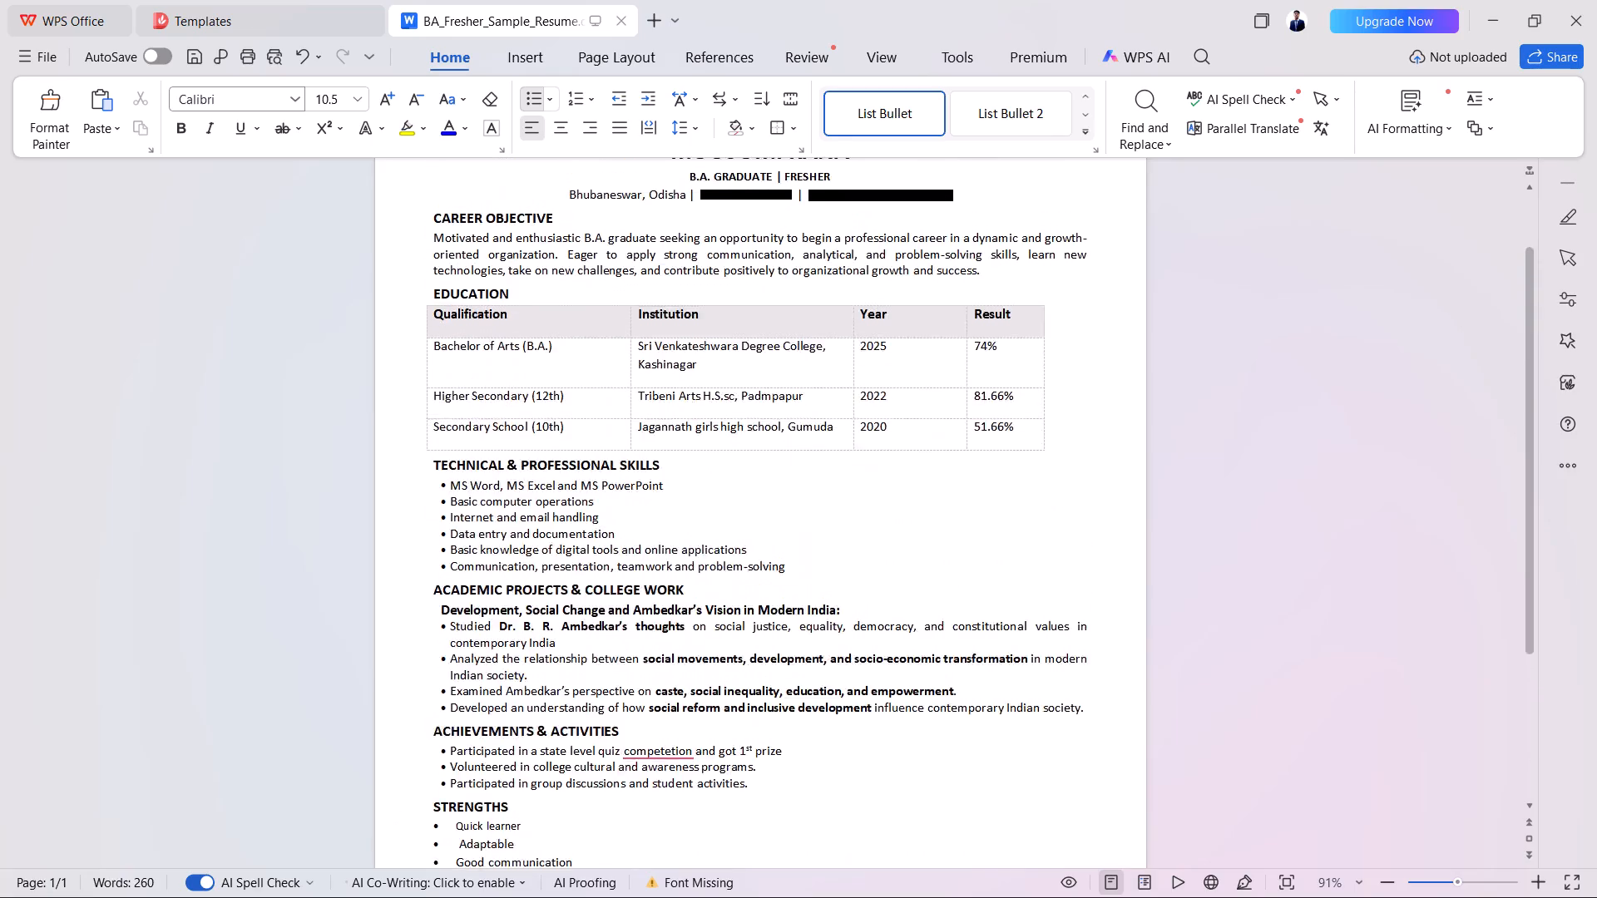
{"action": "scroll", "coordinate": [520, 686], "scroll_direction": "up", "scroll_amount": 4}
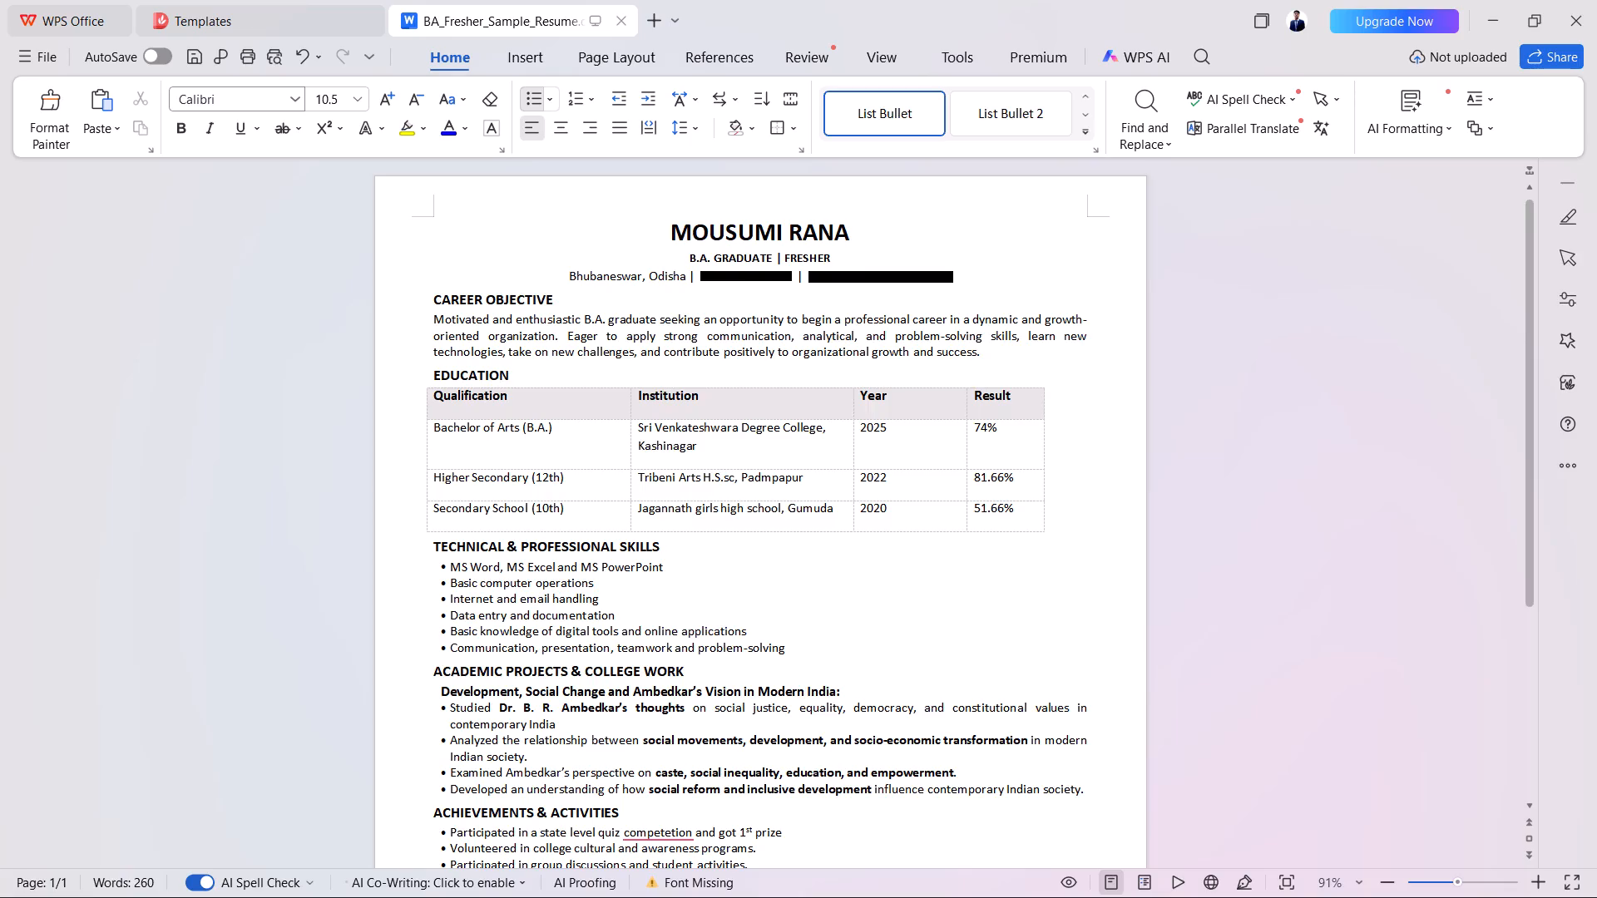
{"action": "scroll", "coordinate": [728, 522], "scroll_direction": "down", "scroll_amount": 2}
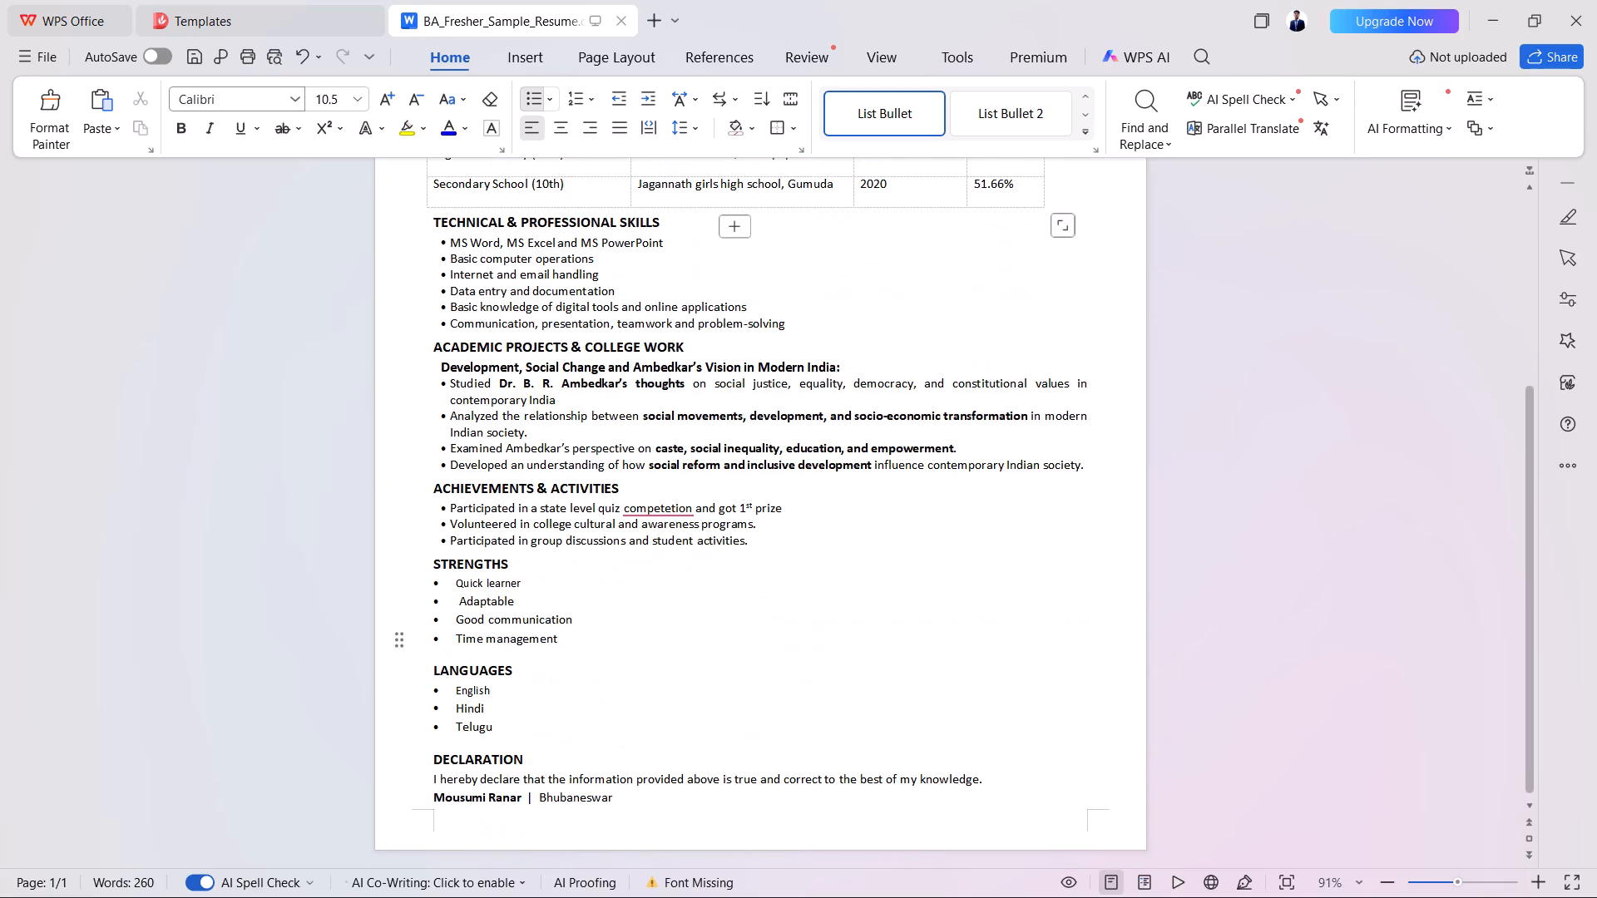
{"action": "left_click", "coordinate": [691, 617]}
{"action": "scroll", "coordinate": [691, 617], "scroll_direction": "down", "scroll_amount": 2}
{"action": "scroll", "coordinate": [692, 678], "scroll_direction": "up", "scroll_amount": 2}
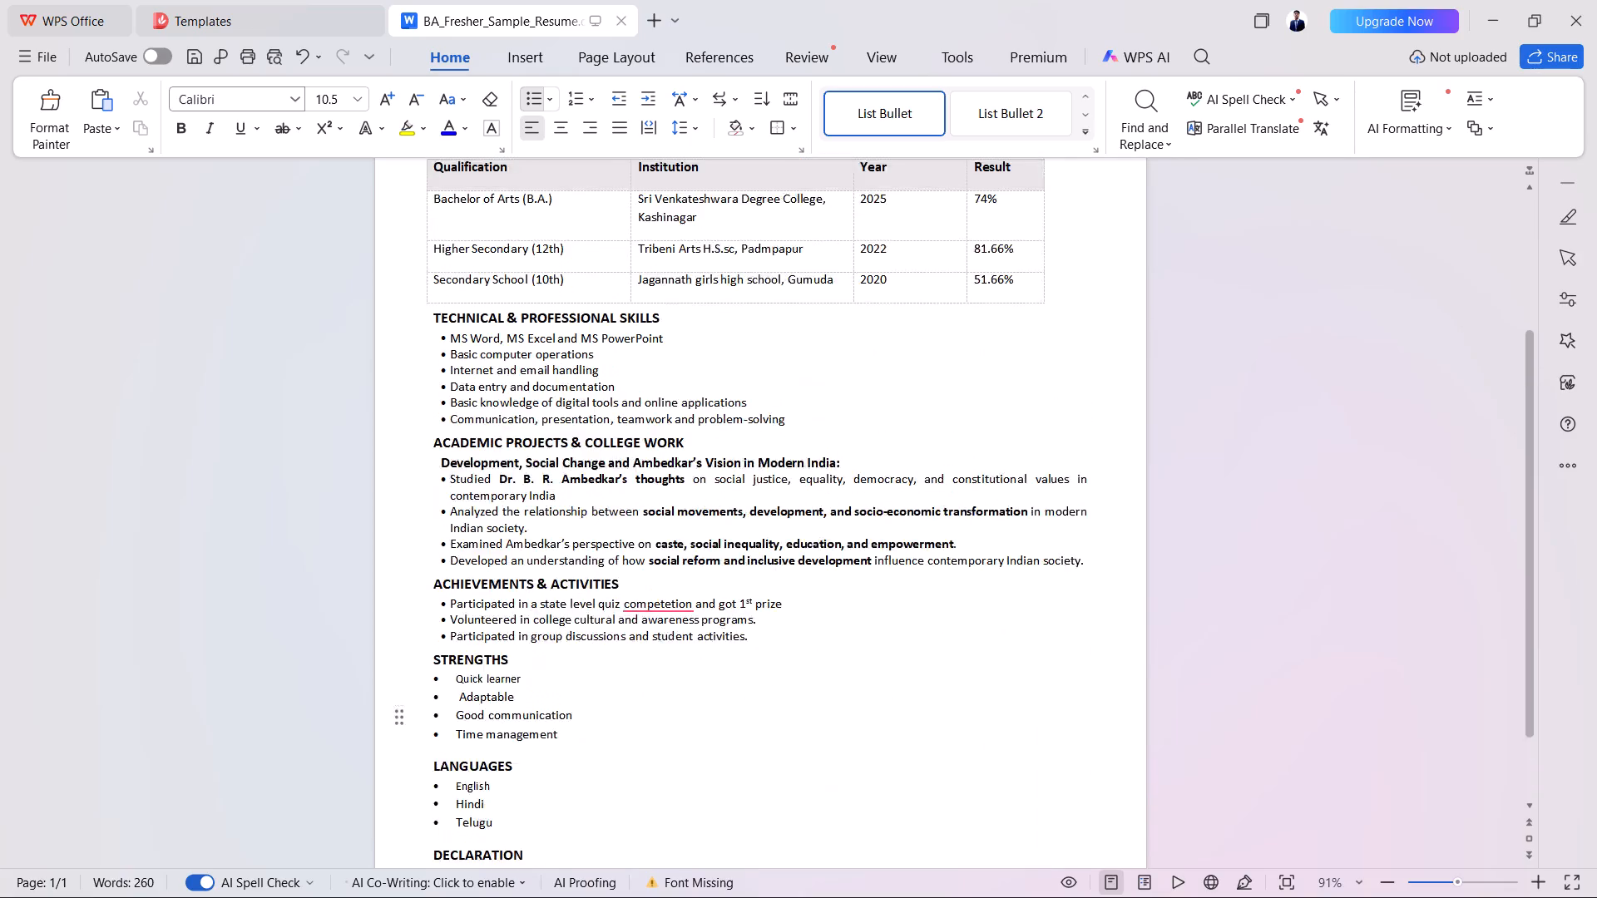
{"action": "scroll", "coordinate": [692, 678], "scroll_direction": "up", "scroll_amount": 3}
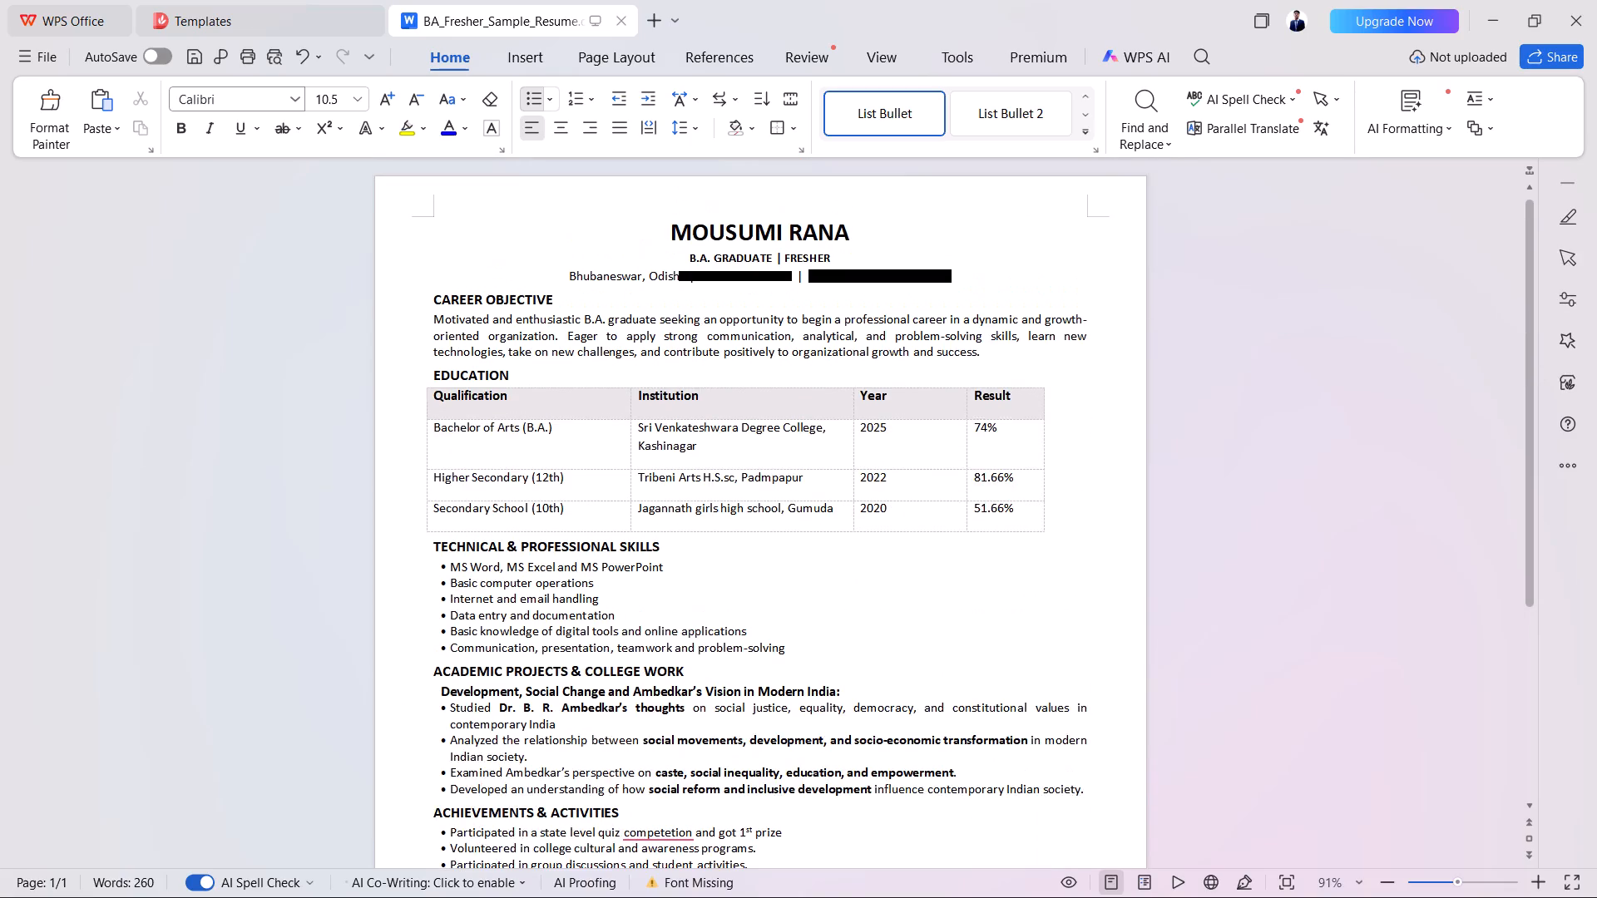
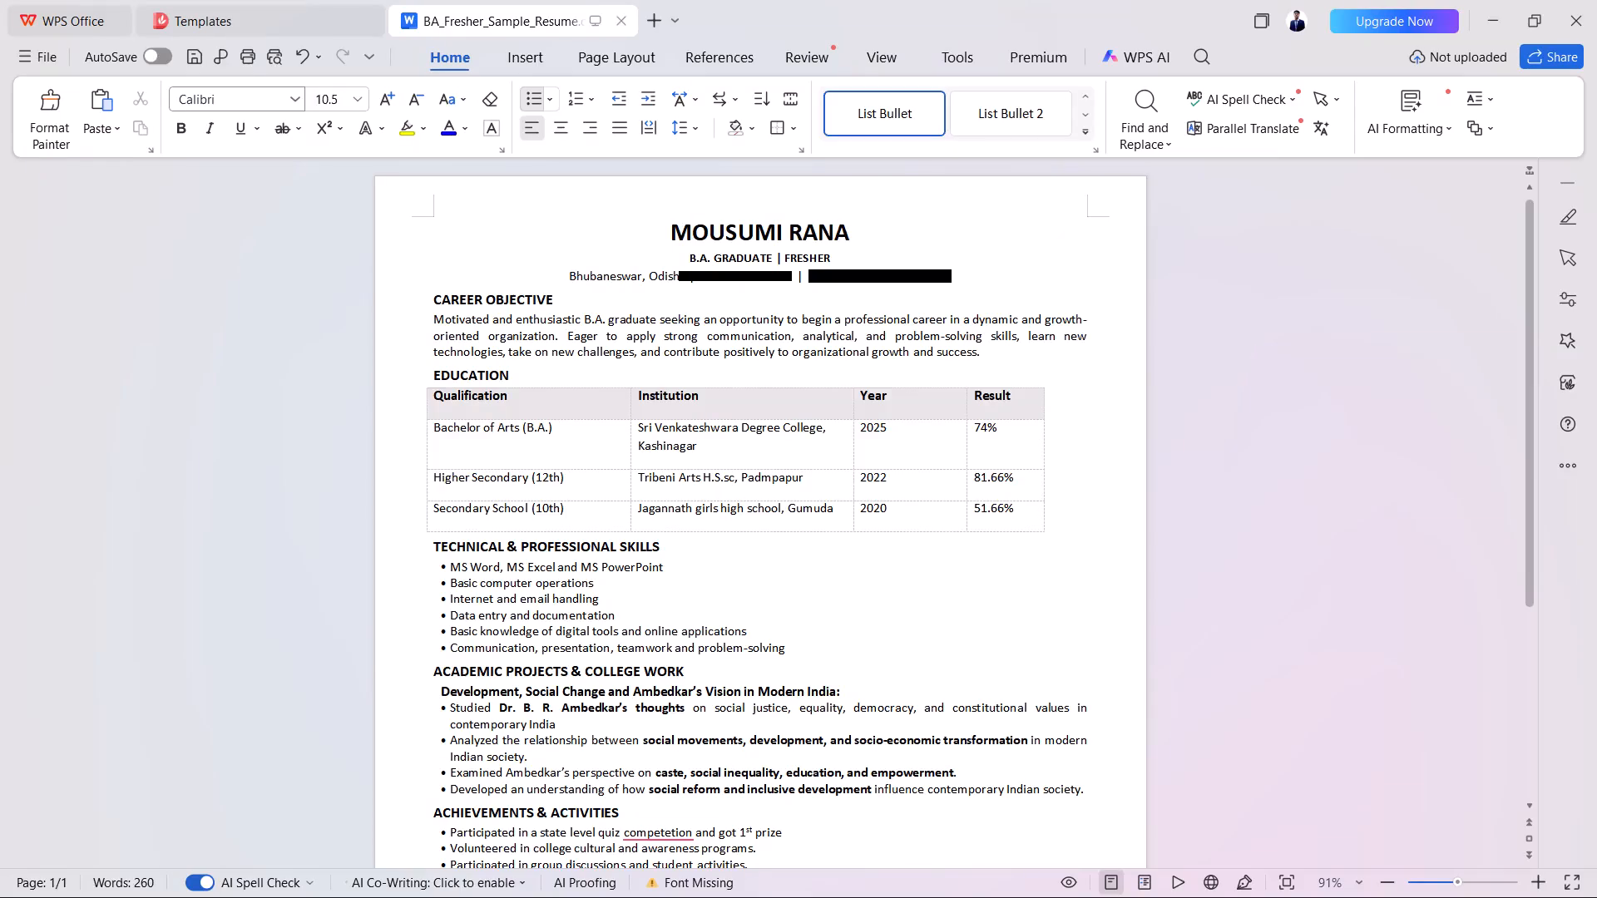
Review the resume from the name heading to the signature line, checking the TECHNICAL & PROFESSIONAL SKILLS items line by line.
{"action": "scroll", "coordinate": [798, 626], "scroll_direction": "down", "scroll_amount": 2}
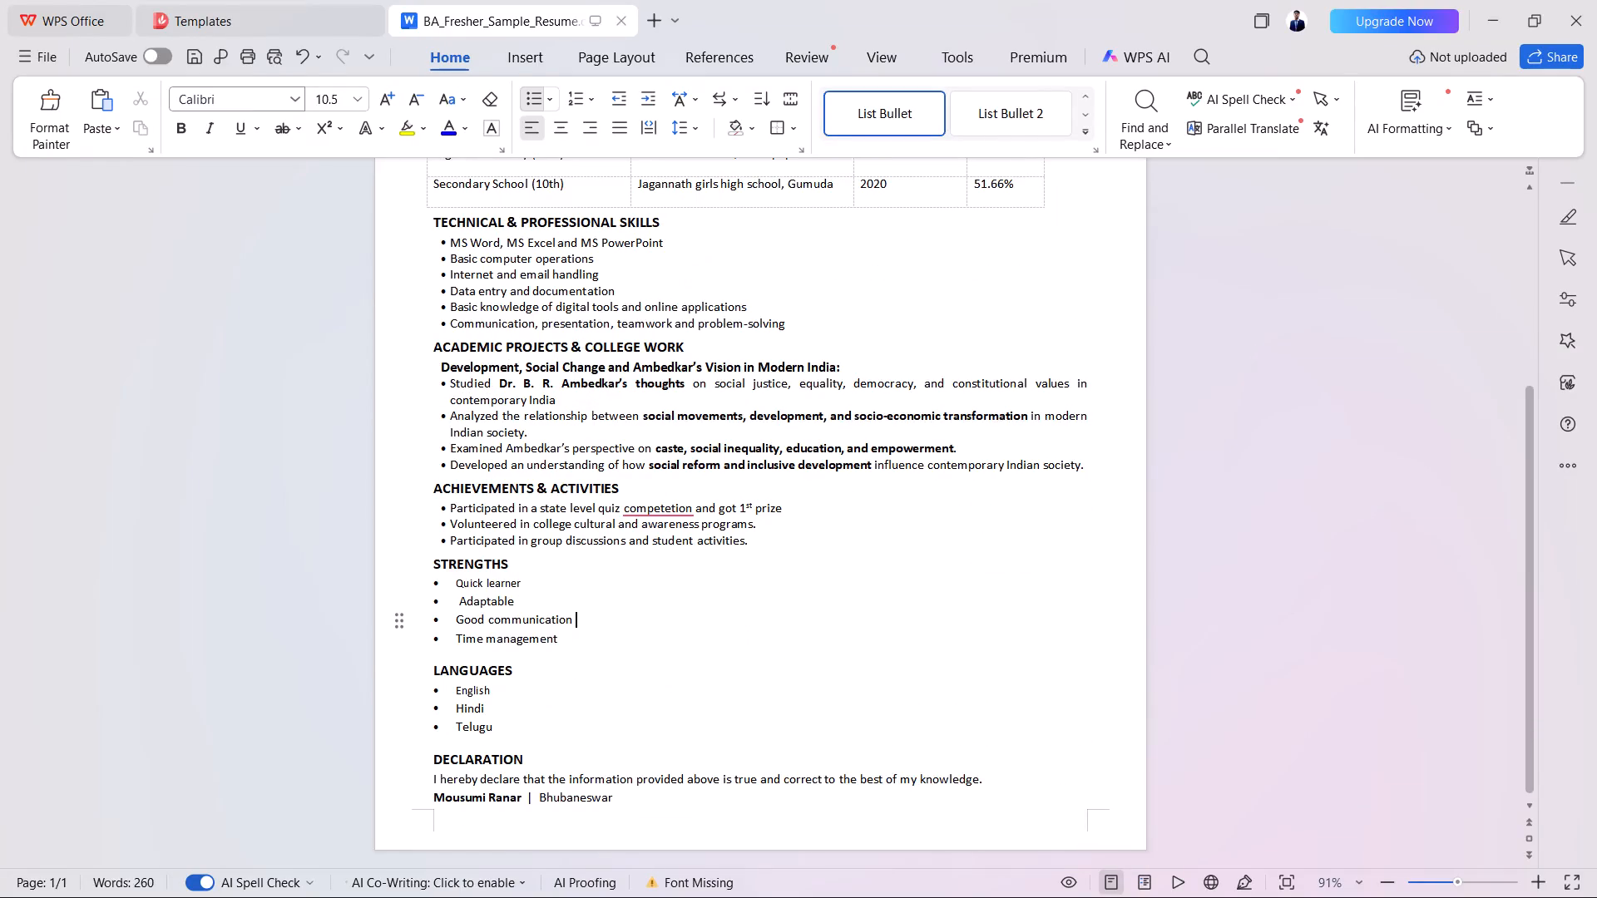
{"action": "scroll", "coordinate": [798, 626], "scroll_direction": "down", "scroll_amount": 1}
{"action": "scroll", "coordinate": [736, 595], "scroll_direction": "up", "scroll_amount": 4}
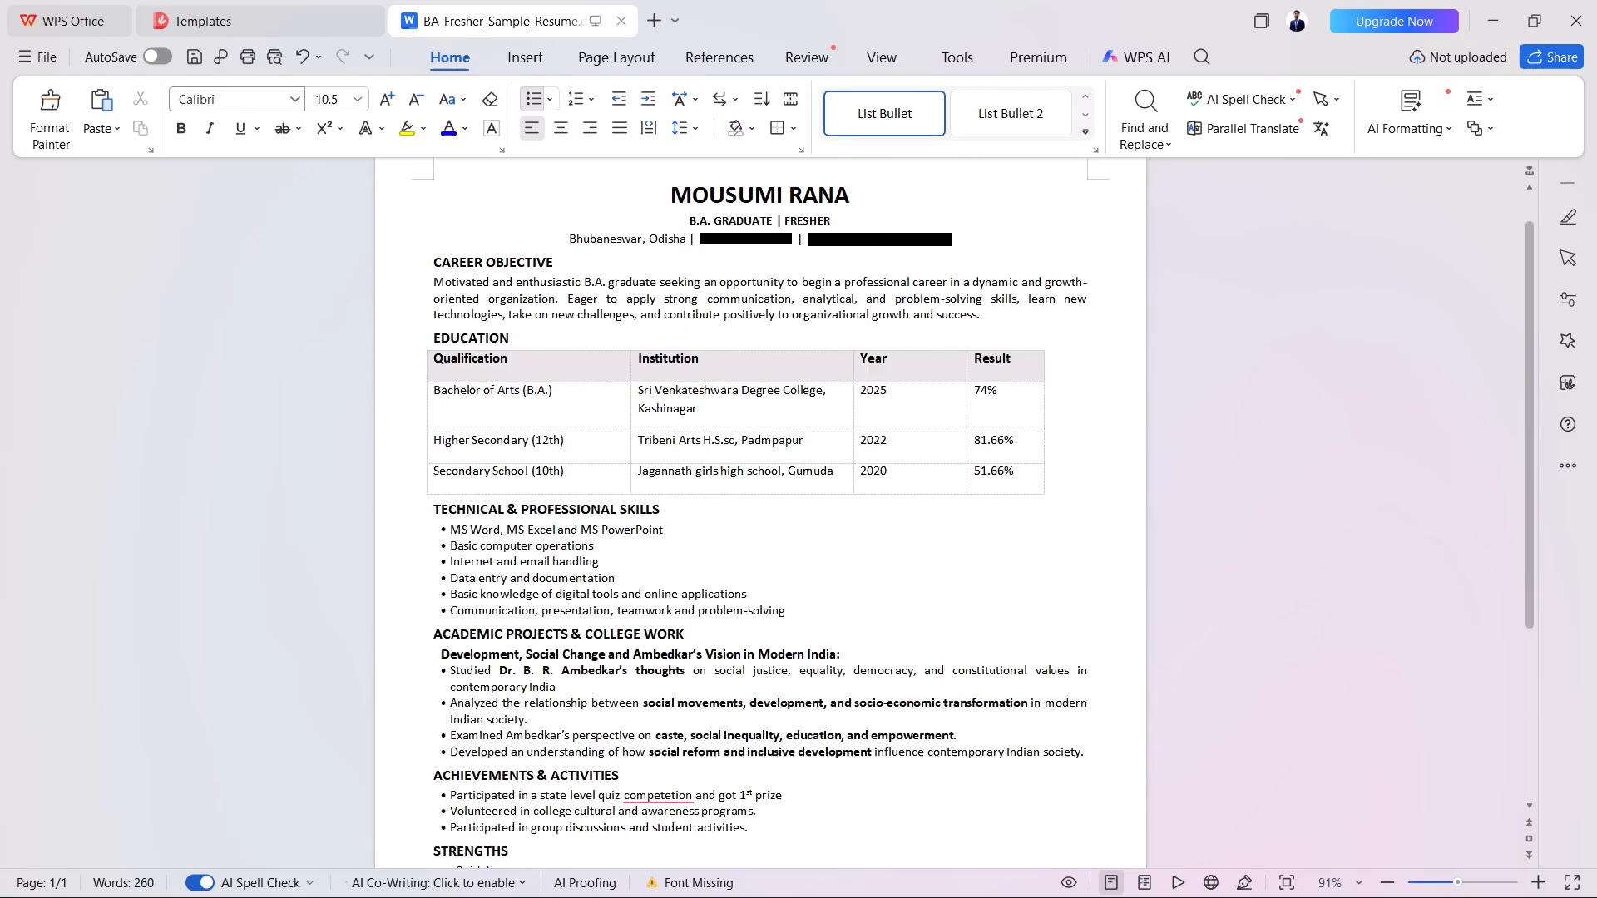
{"action": "scroll", "coordinate": [736, 595], "scroll_direction": "up", "scroll_amount": 2}
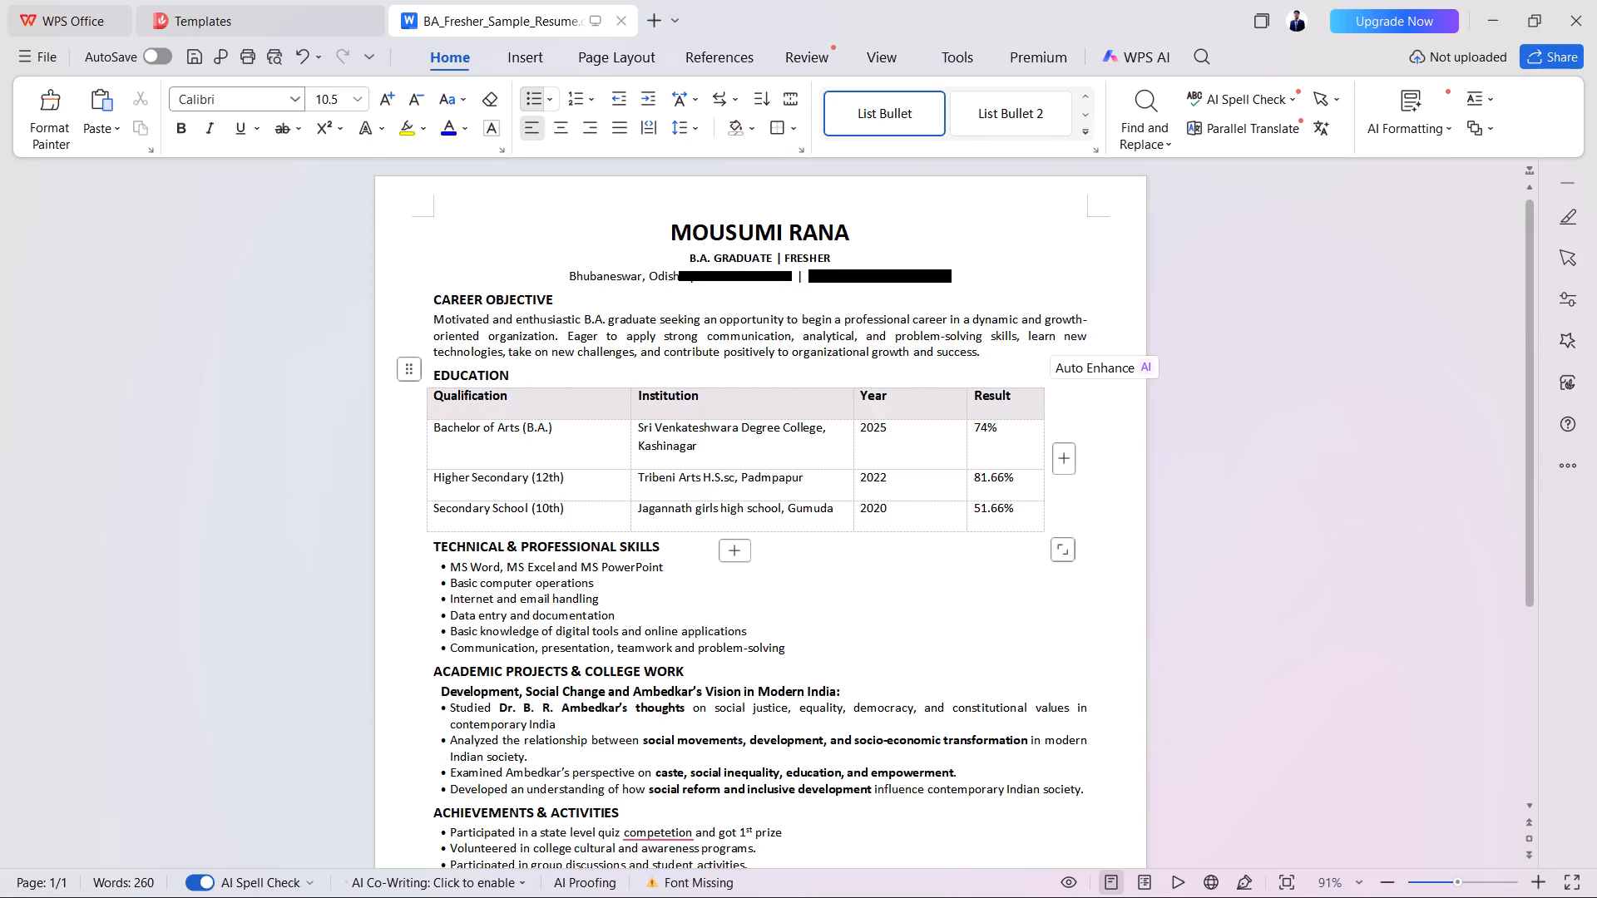
{"action": "scroll", "coordinate": [867, 483], "scroll_direction": "down", "scroll_amount": 1}
{"action": "scroll", "coordinate": [782, 503], "scroll_direction": "down", "scroll_amount": 1}
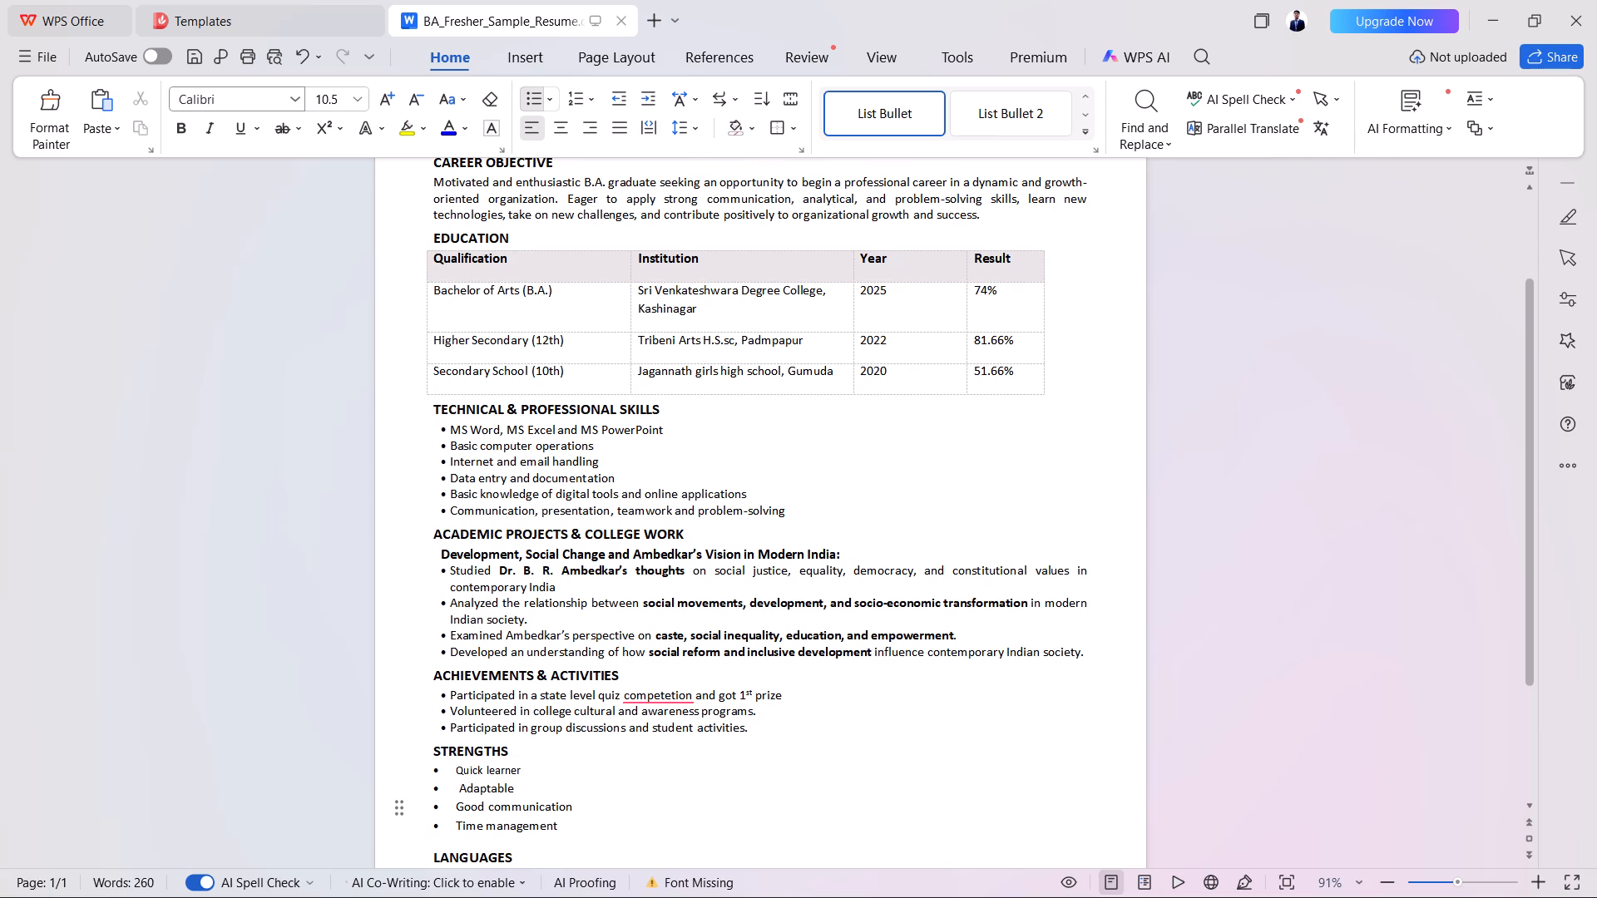
{"action": "scroll", "coordinate": [589, 409], "scroll_direction": "down", "scroll_amount": 1}
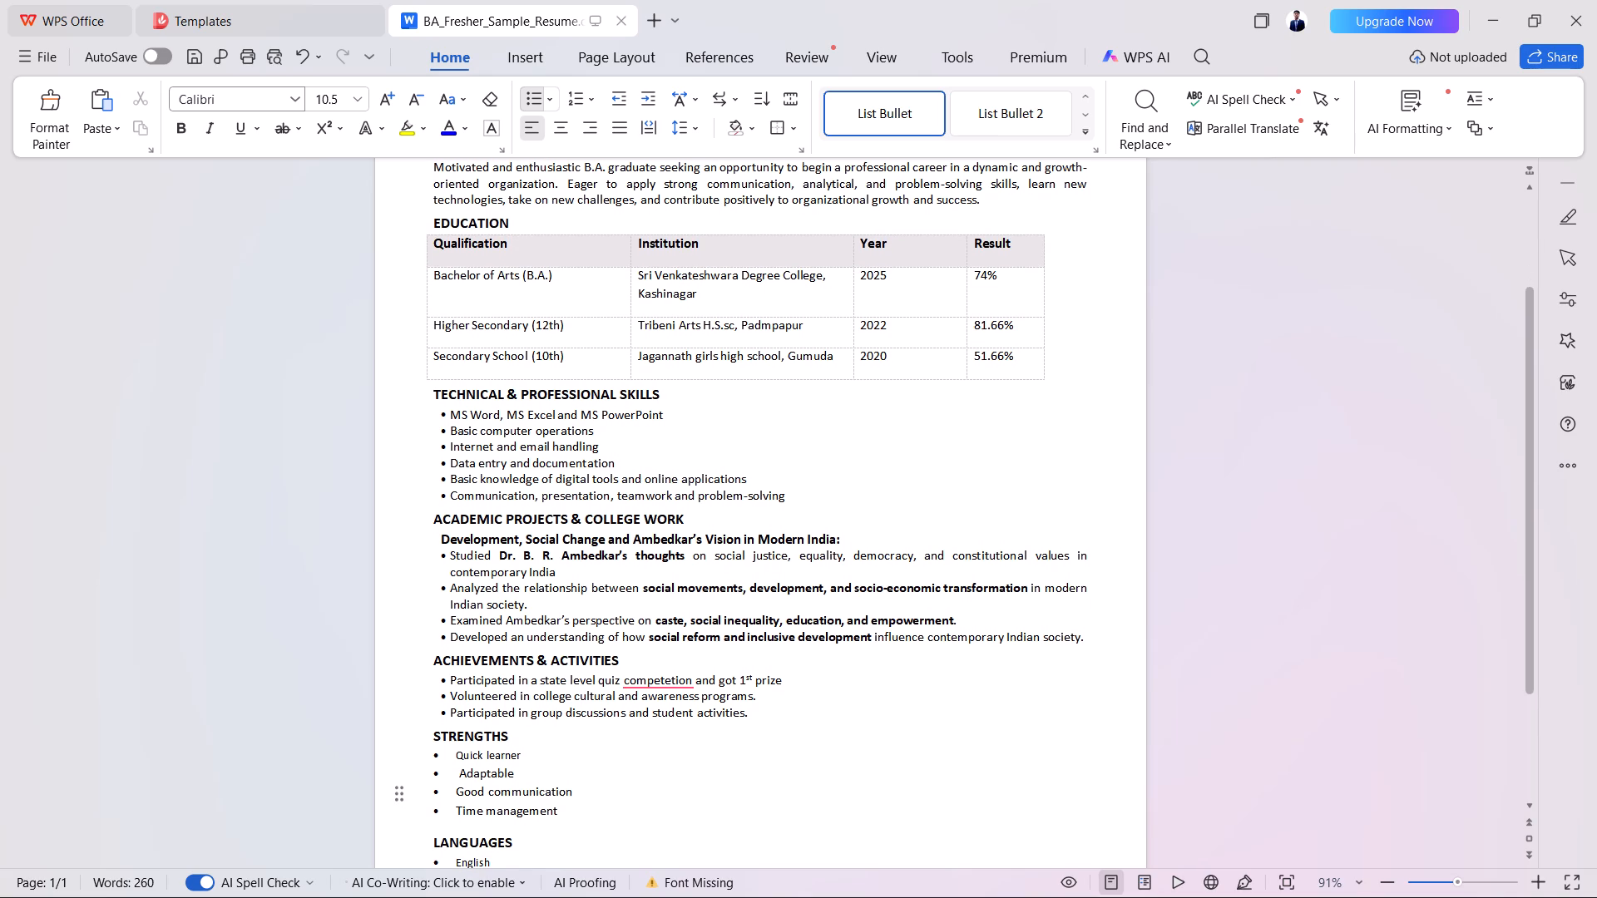
{"action": "left_click", "coordinate": [630, 415]}
{"action": "left_click", "coordinate": [575, 432]}
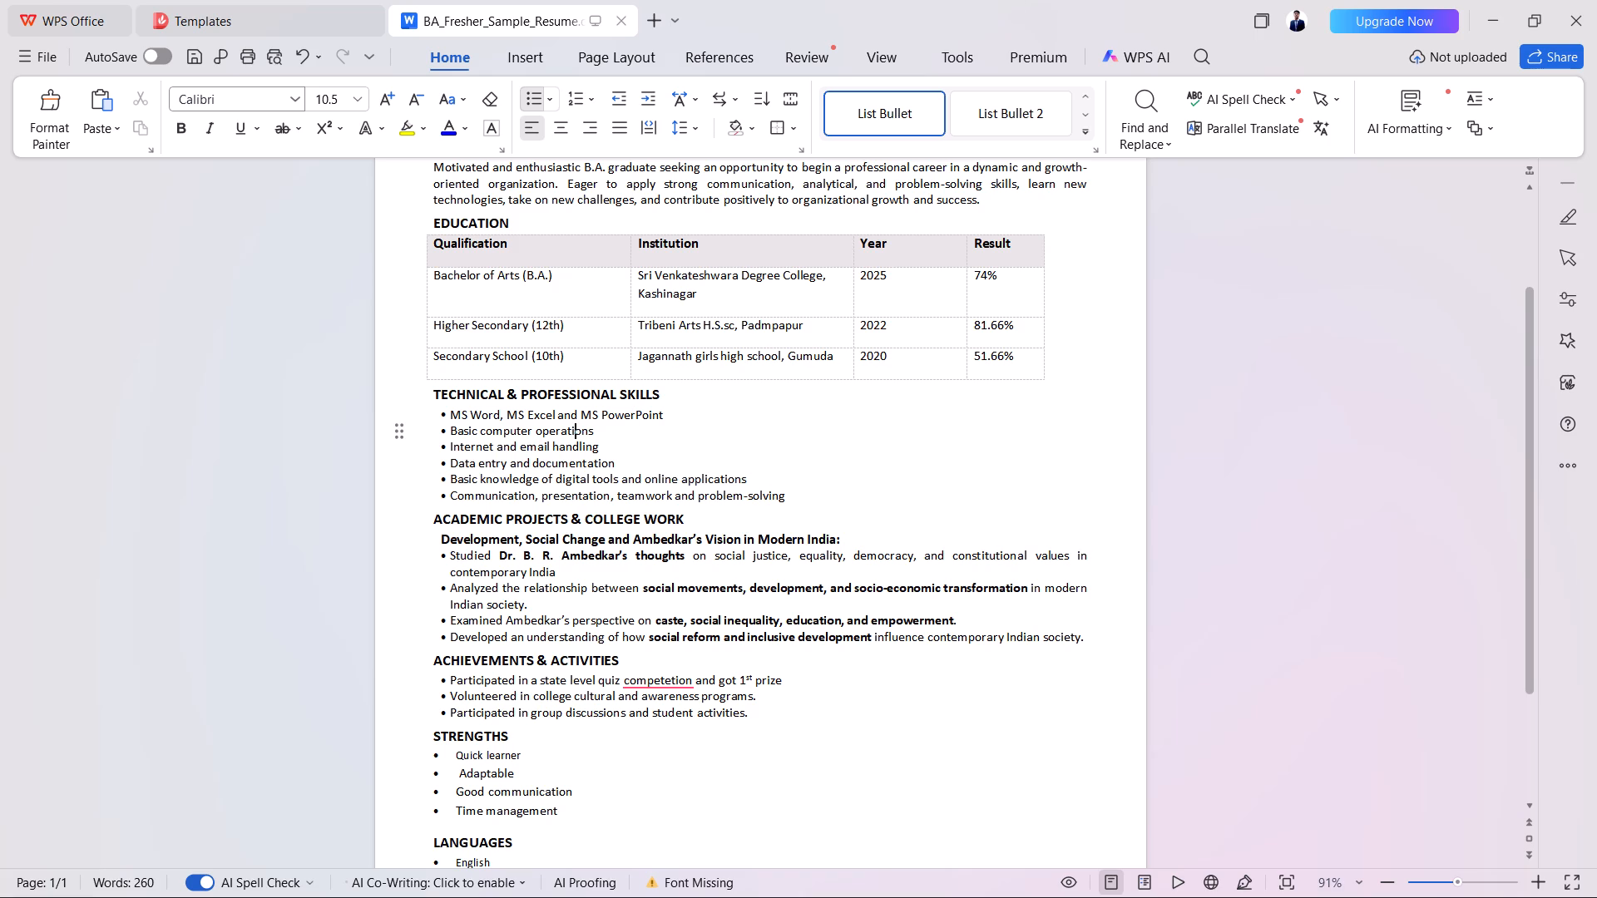
{"action": "left_click", "coordinate": [605, 430]}
{"action": "left_click", "coordinate": [607, 445]}
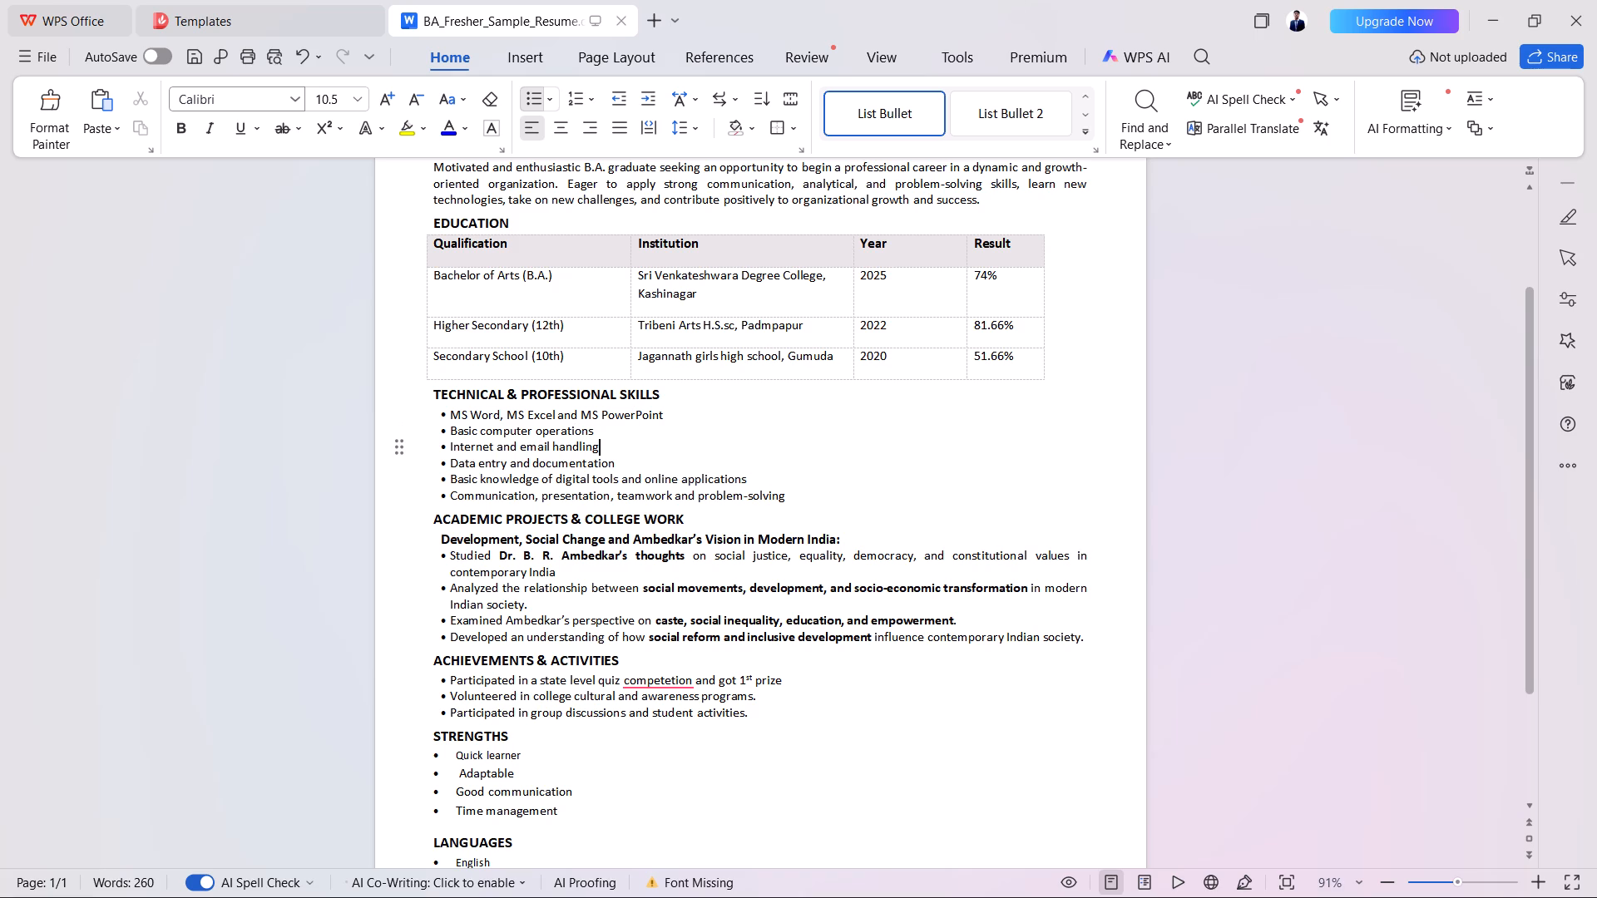
{"action": "left_click", "coordinate": [621, 459]}
{"action": "left_click", "coordinate": [754, 478]}
{"action": "left_click", "coordinate": [796, 495]}
{"action": "scroll", "coordinate": [753, 499], "scroll_direction": "down", "scroll_amount": 1}
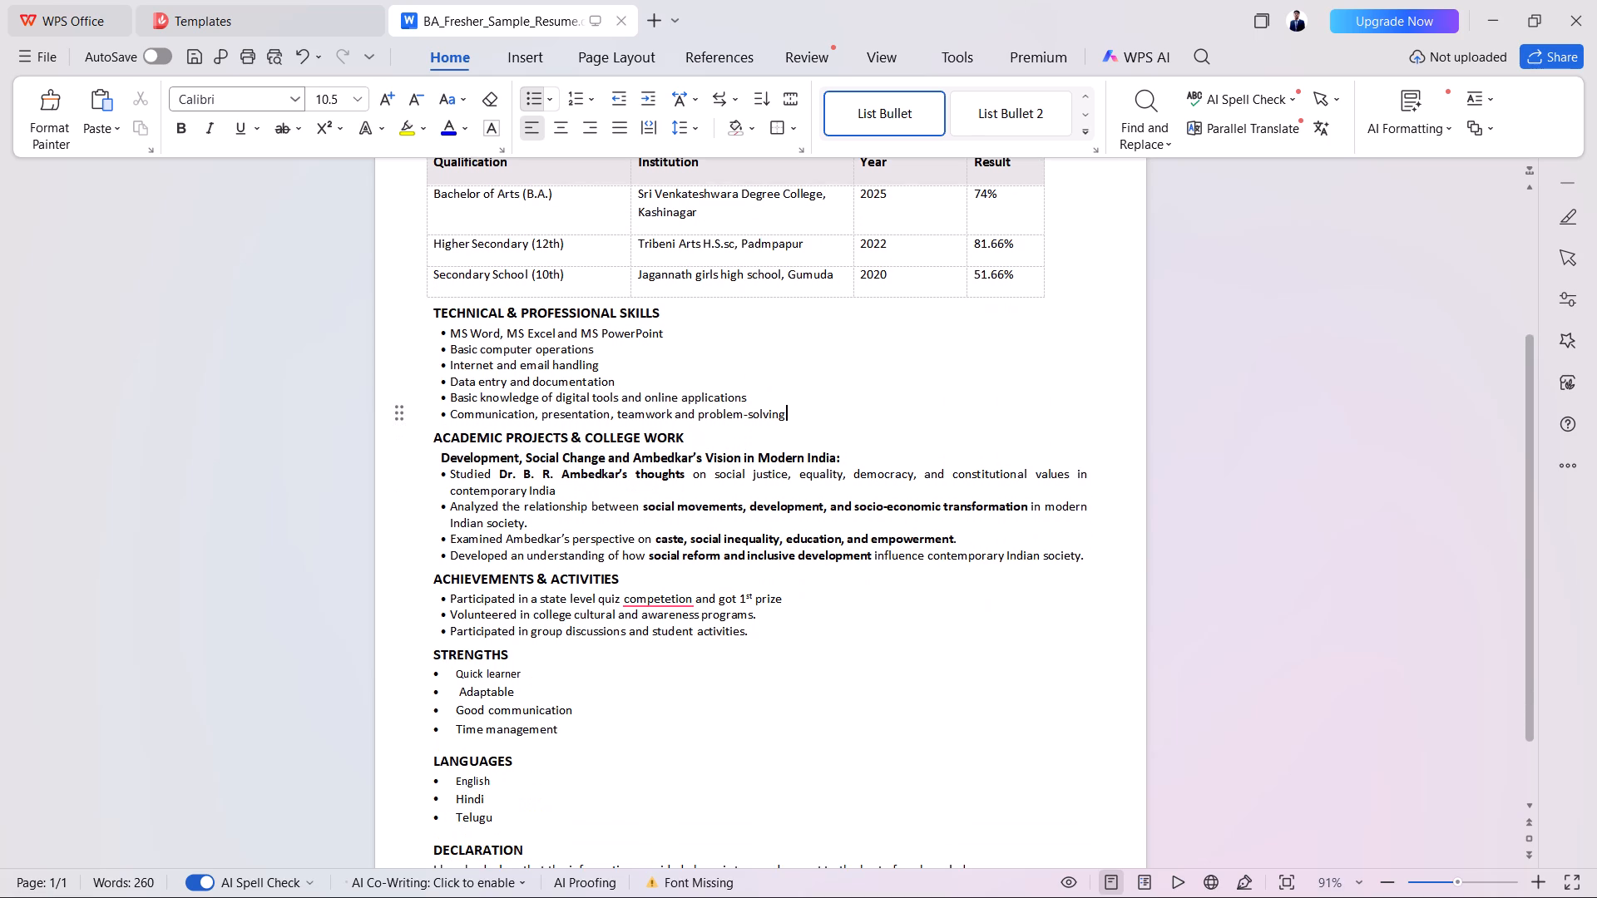
{"action": "scroll", "coordinate": [753, 499], "scroll_direction": "down", "scroll_amount": 1}
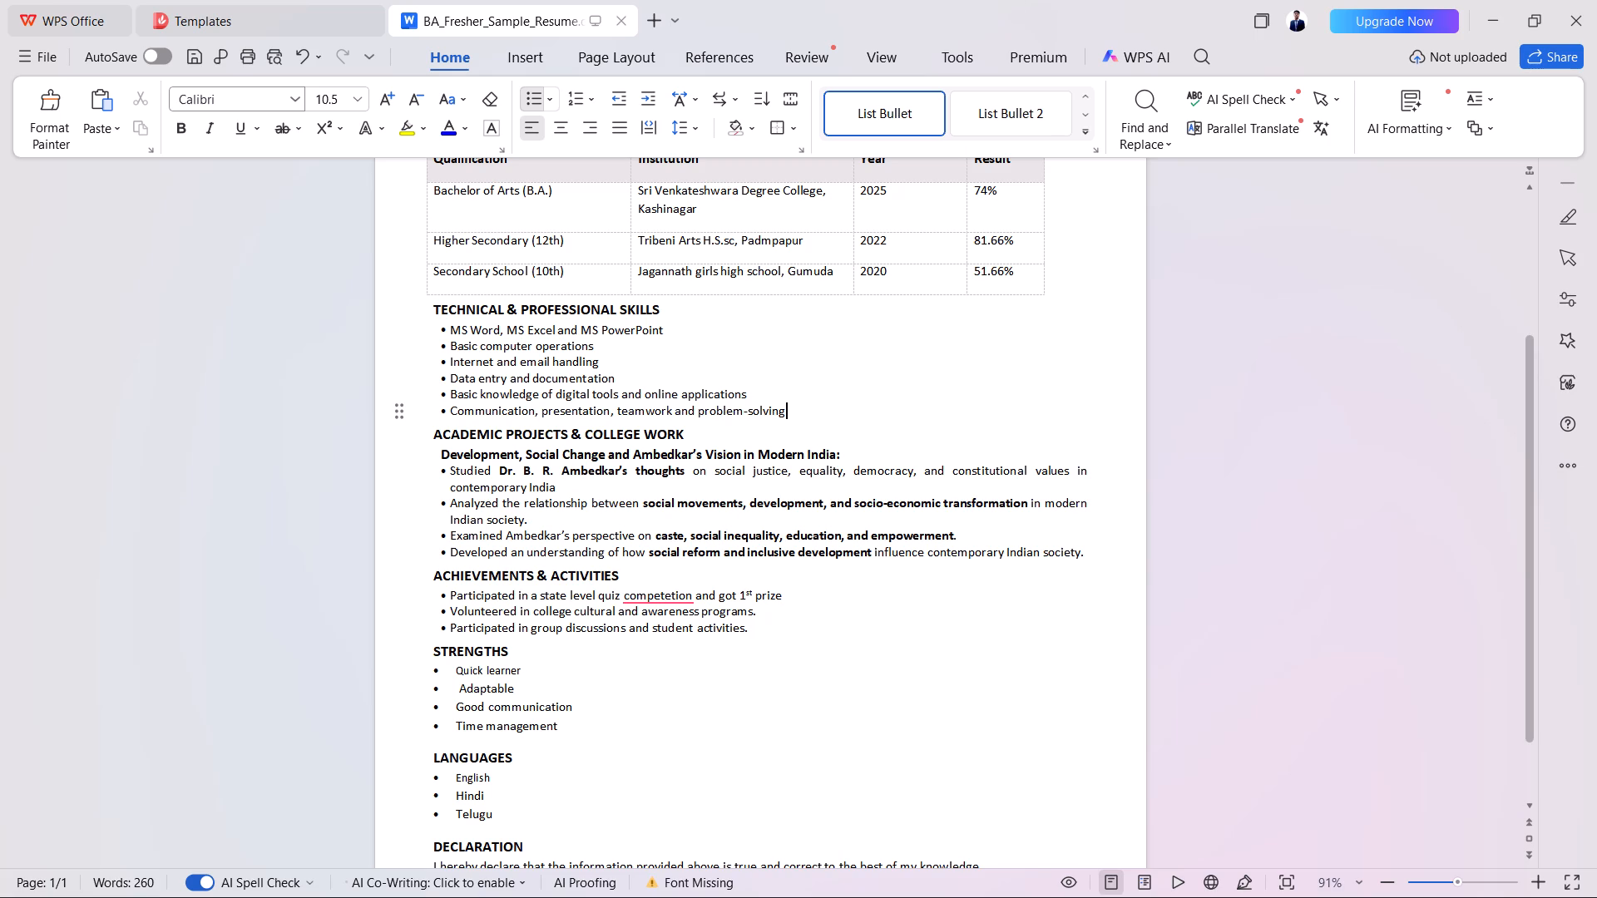
{"action": "scroll", "coordinate": [764, 521], "scroll_direction": "down", "scroll_amount": 1}
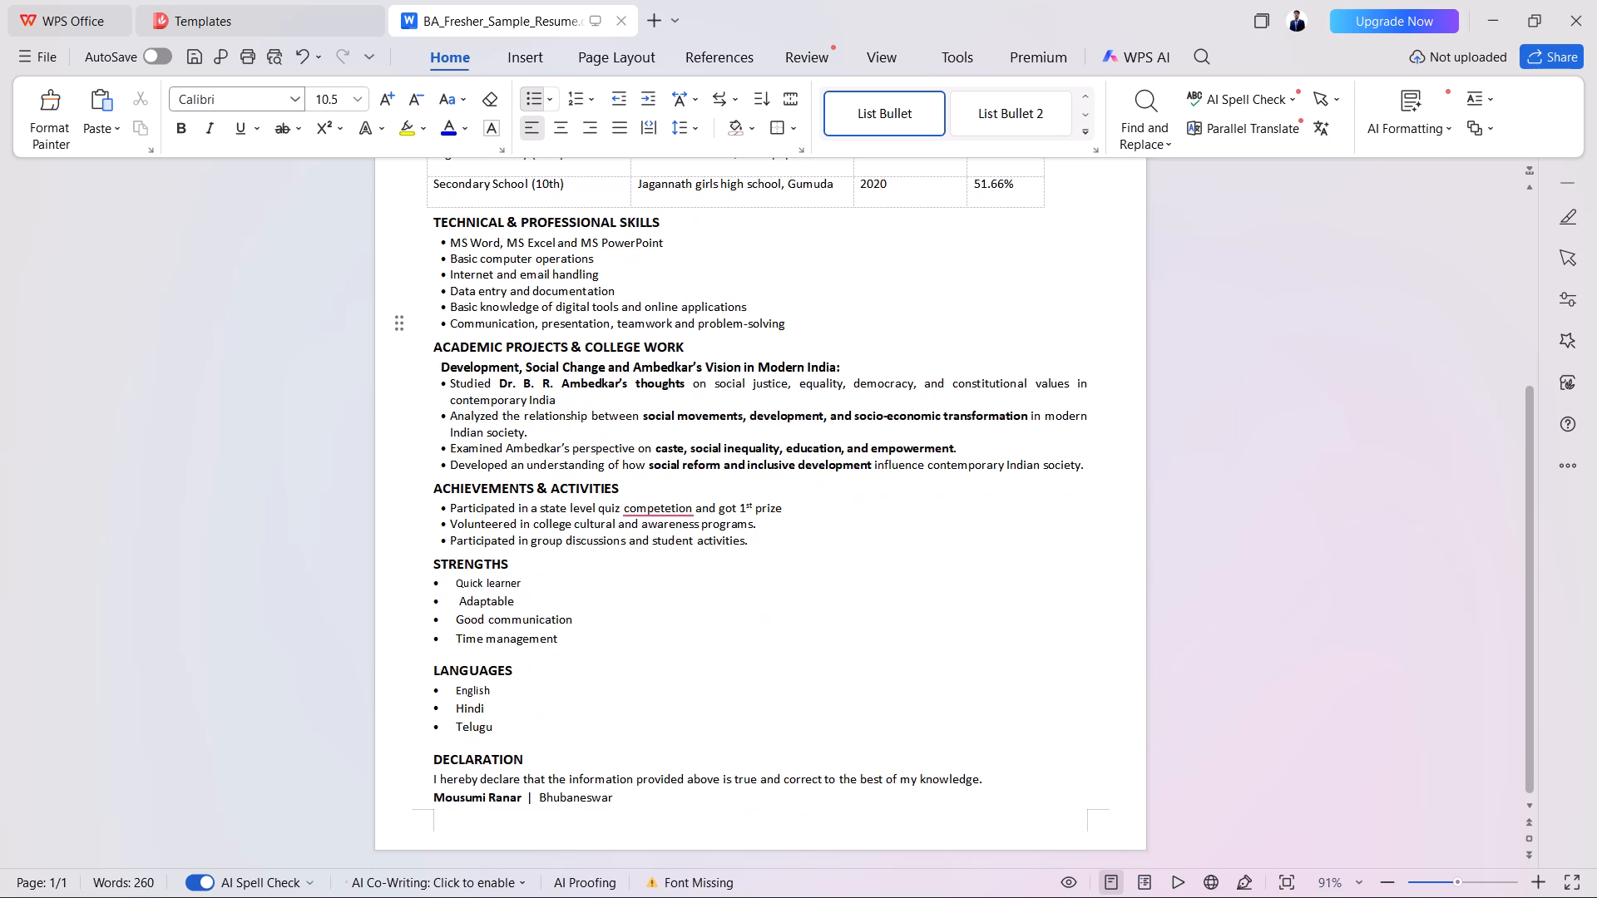
{"action": "scroll", "coordinate": [764, 521], "scroll_direction": "down", "scroll_amount": 1}
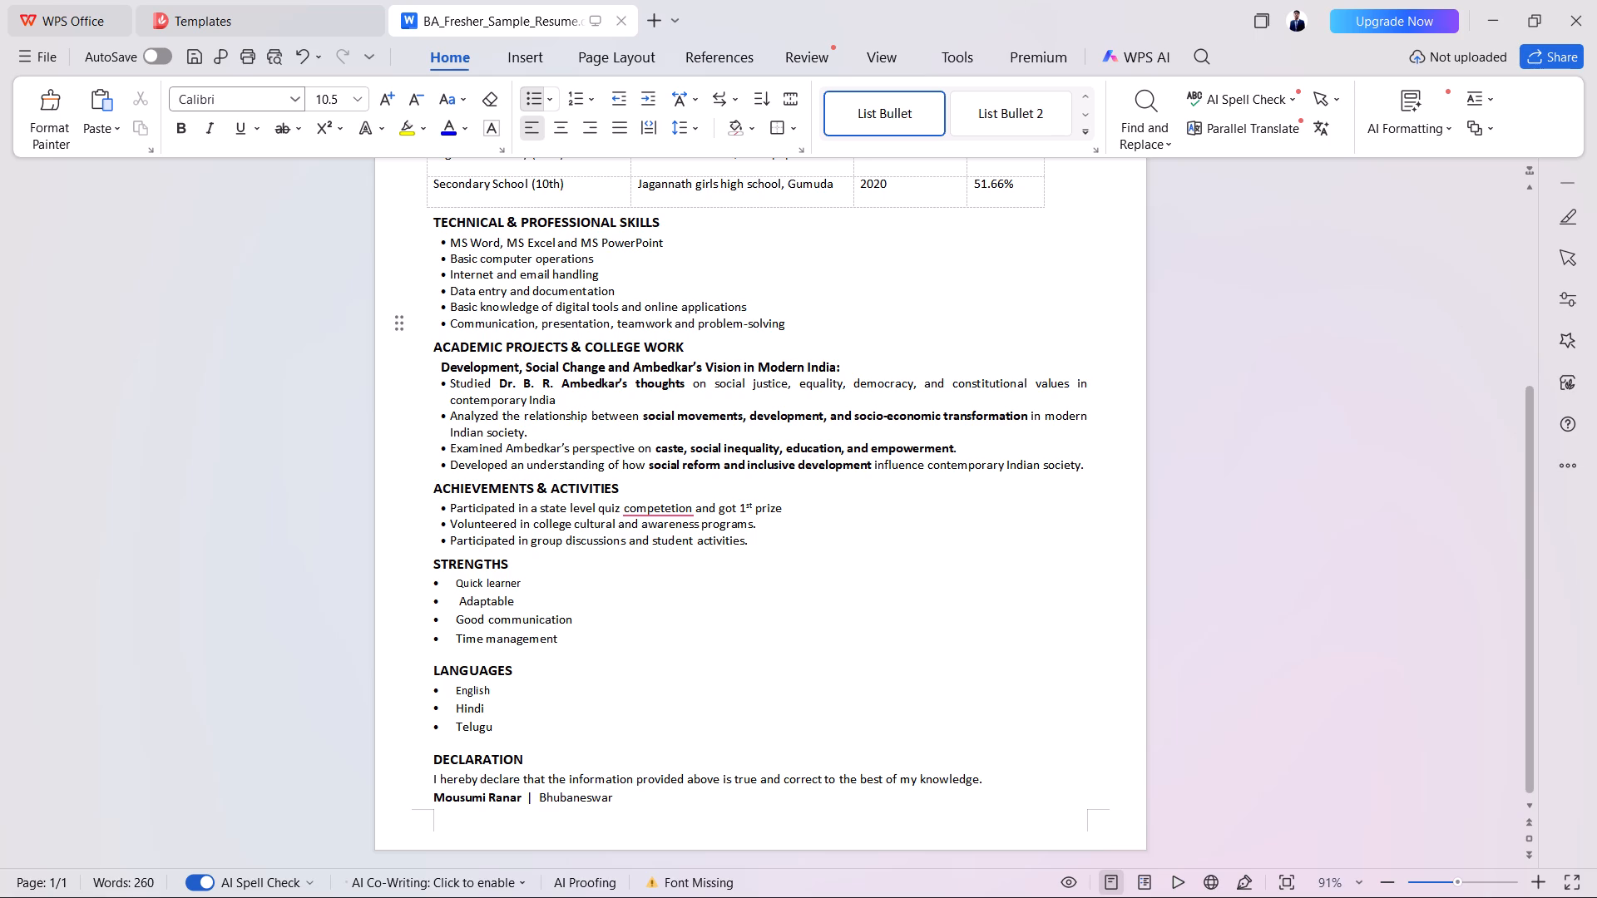
{"action": "scroll", "coordinate": [656, 549], "scroll_direction": "down", "scroll_amount": 1}
Remove the extra space before "Adaptable" in the STRENGTHS list so it aligns with the other items.
{"action": "left_click", "coordinate": [515, 585]}
{"action": "left_click", "coordinate": [462, 595]}
{"action": "key", "text": "BackSpace"}
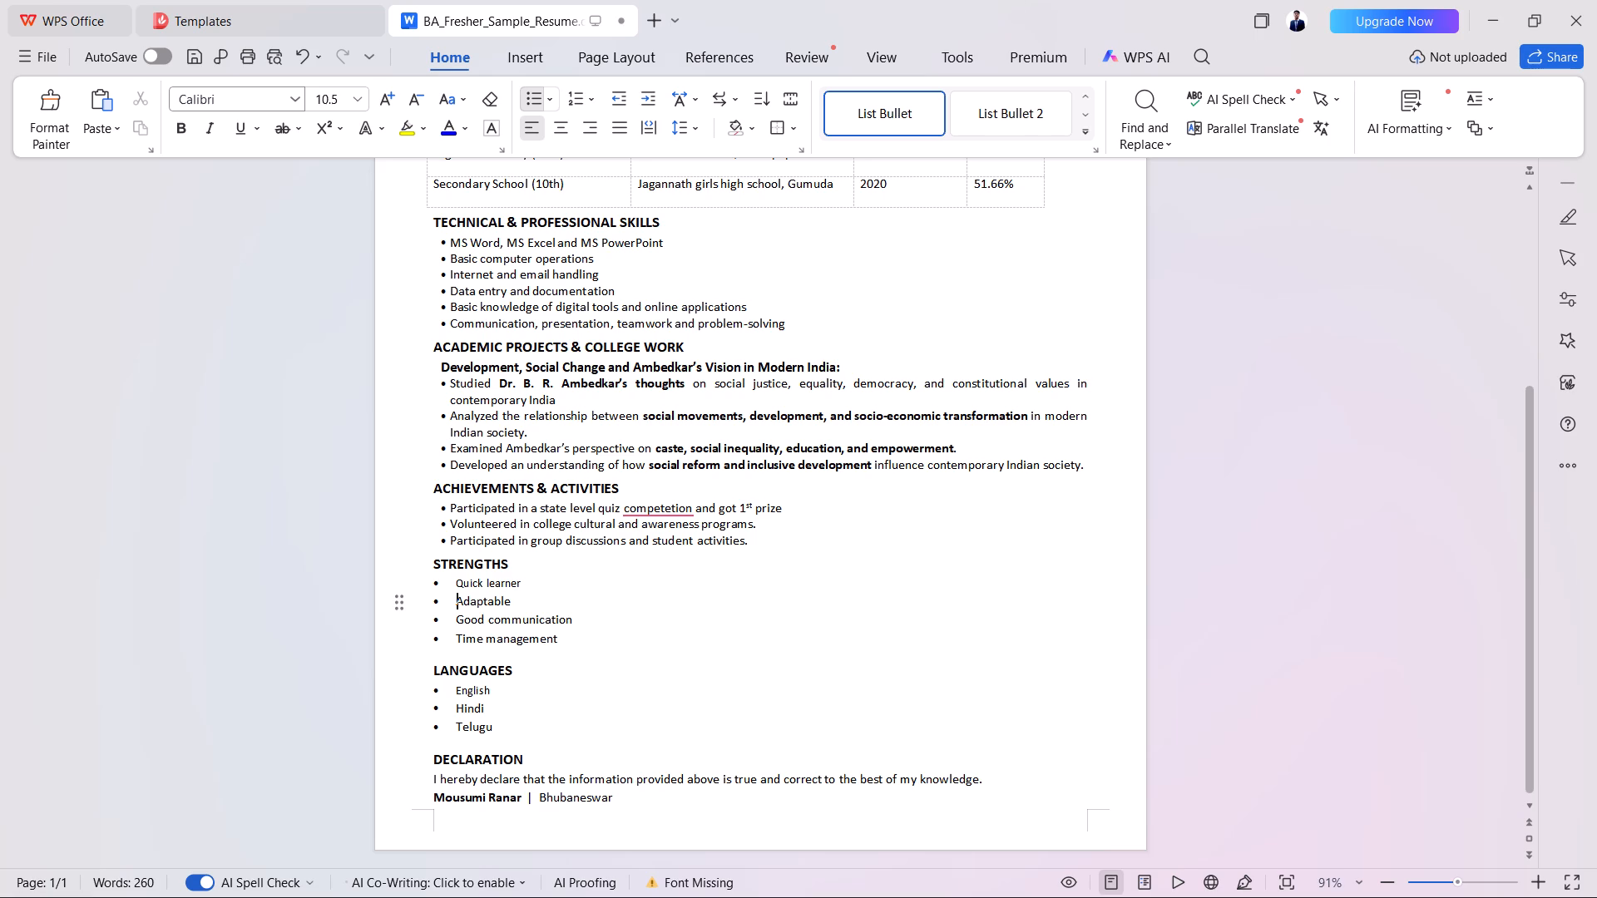
Set the font size of "English" in the LANGUAGES list to 10.5, matching the other items.
{"action": "left_click", "coordinate": [570, 634]}
{"action": "left_click", "coordinate": [502, 692]}
{"action": "left_click", "coordinate": [556, 630]}
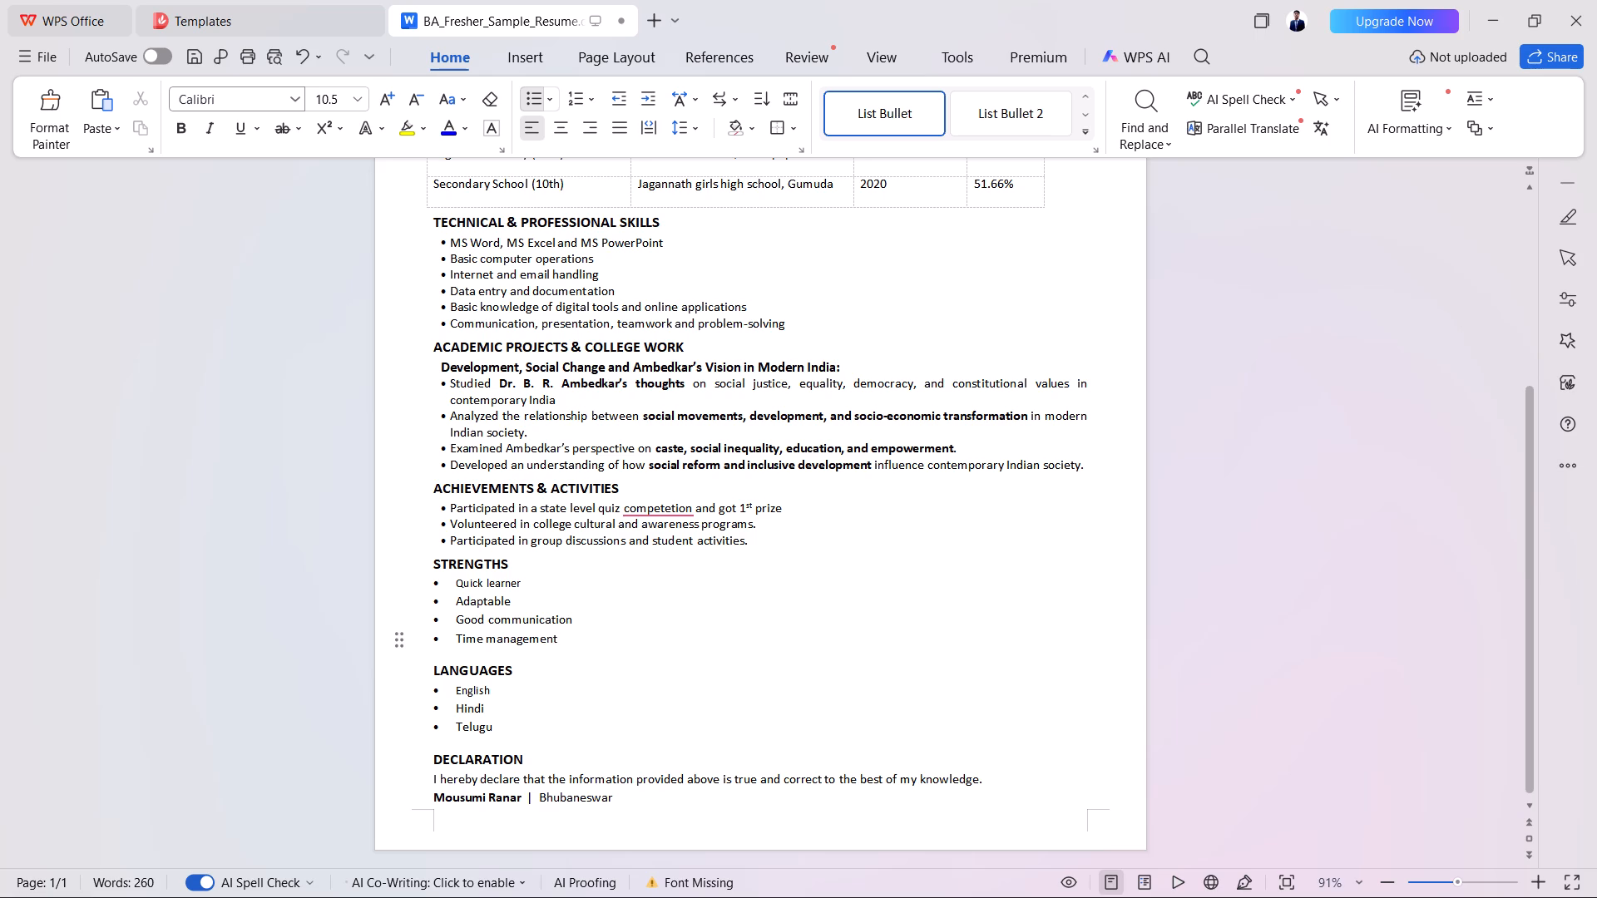
{"action": "left_click", "coordinate": [485, 706]}
{"action": "left_click", "coordinate": [472, 706]}
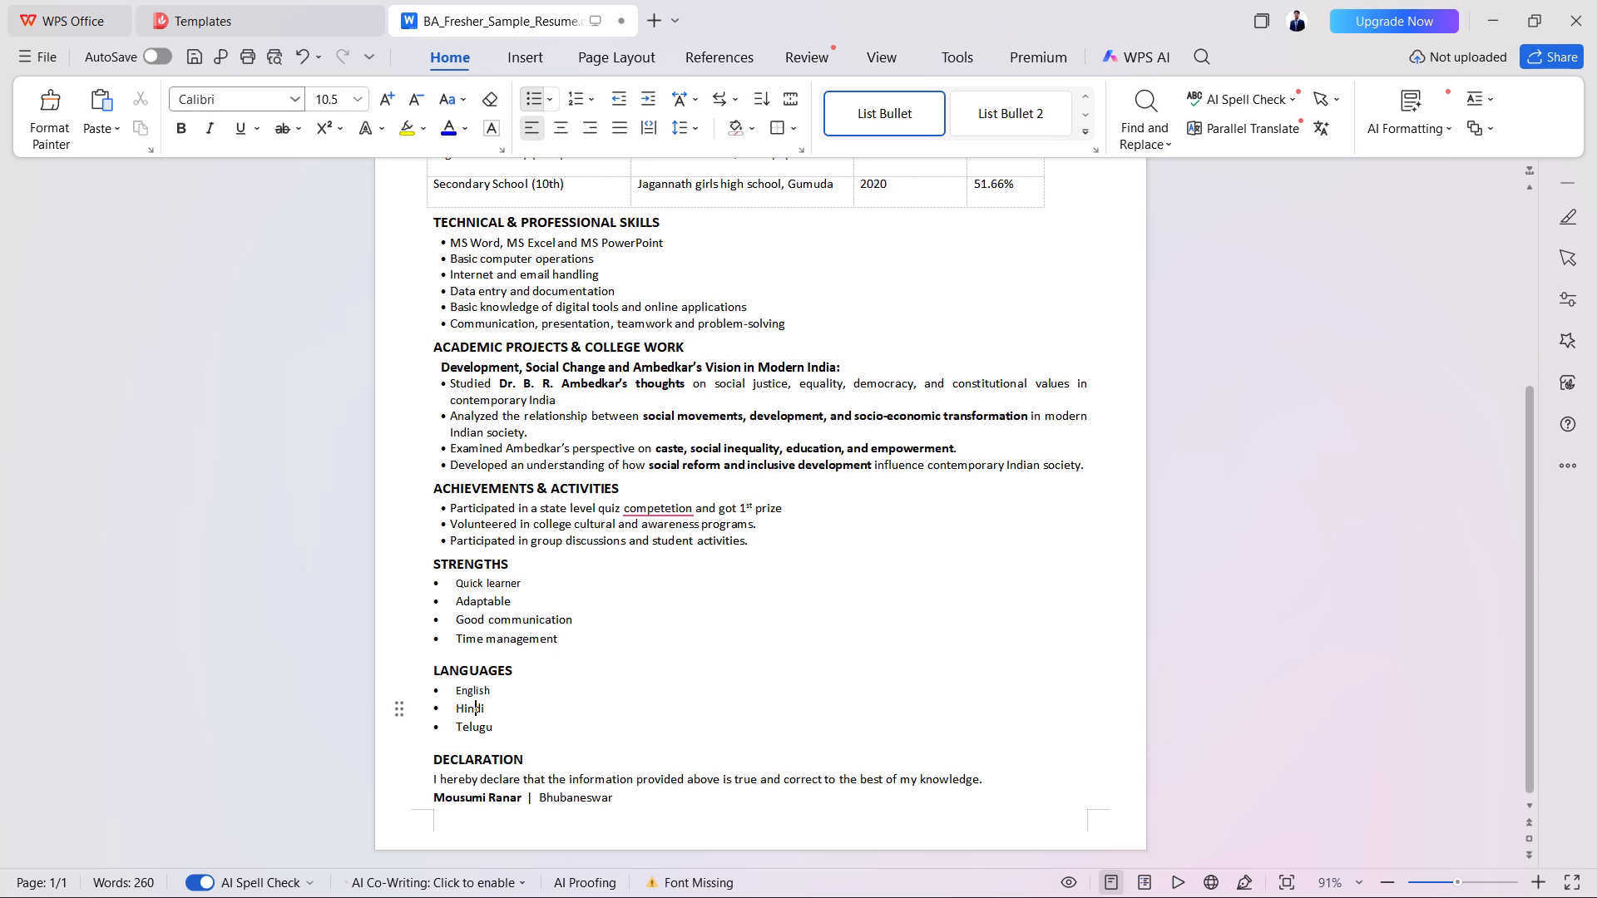
{"action": "left_click", "coordinate": [469, 688]}
{"action": "left_click_drag", "start_coordinate": [497, 692], "coordinate": [450, 692]}
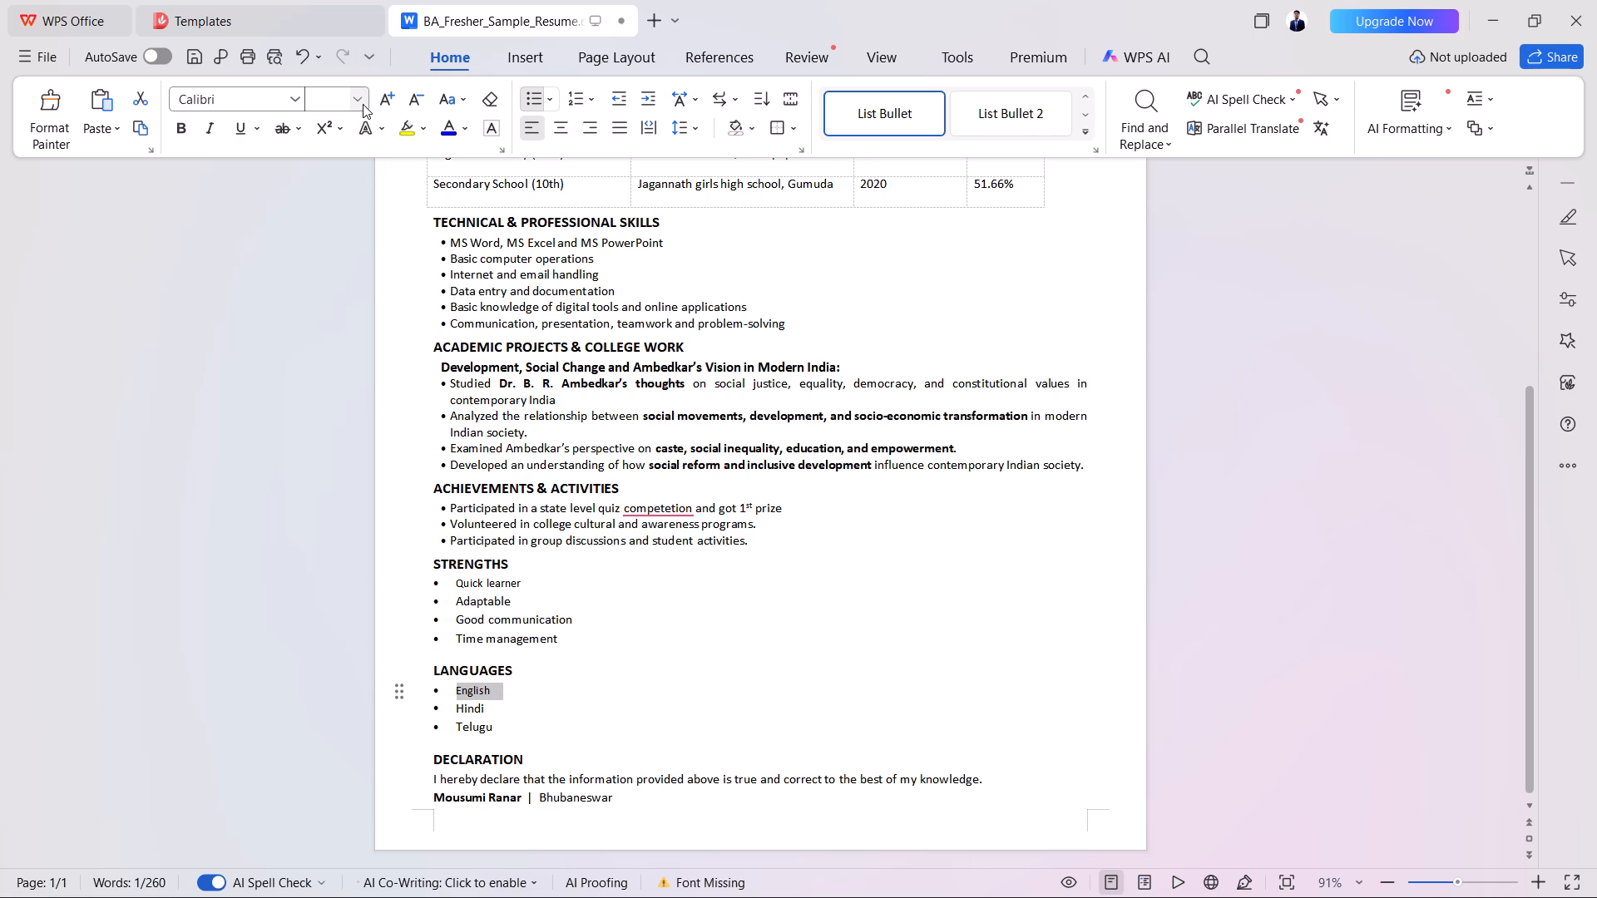
{"action": "left_click", "coordinate": [363, 104]}
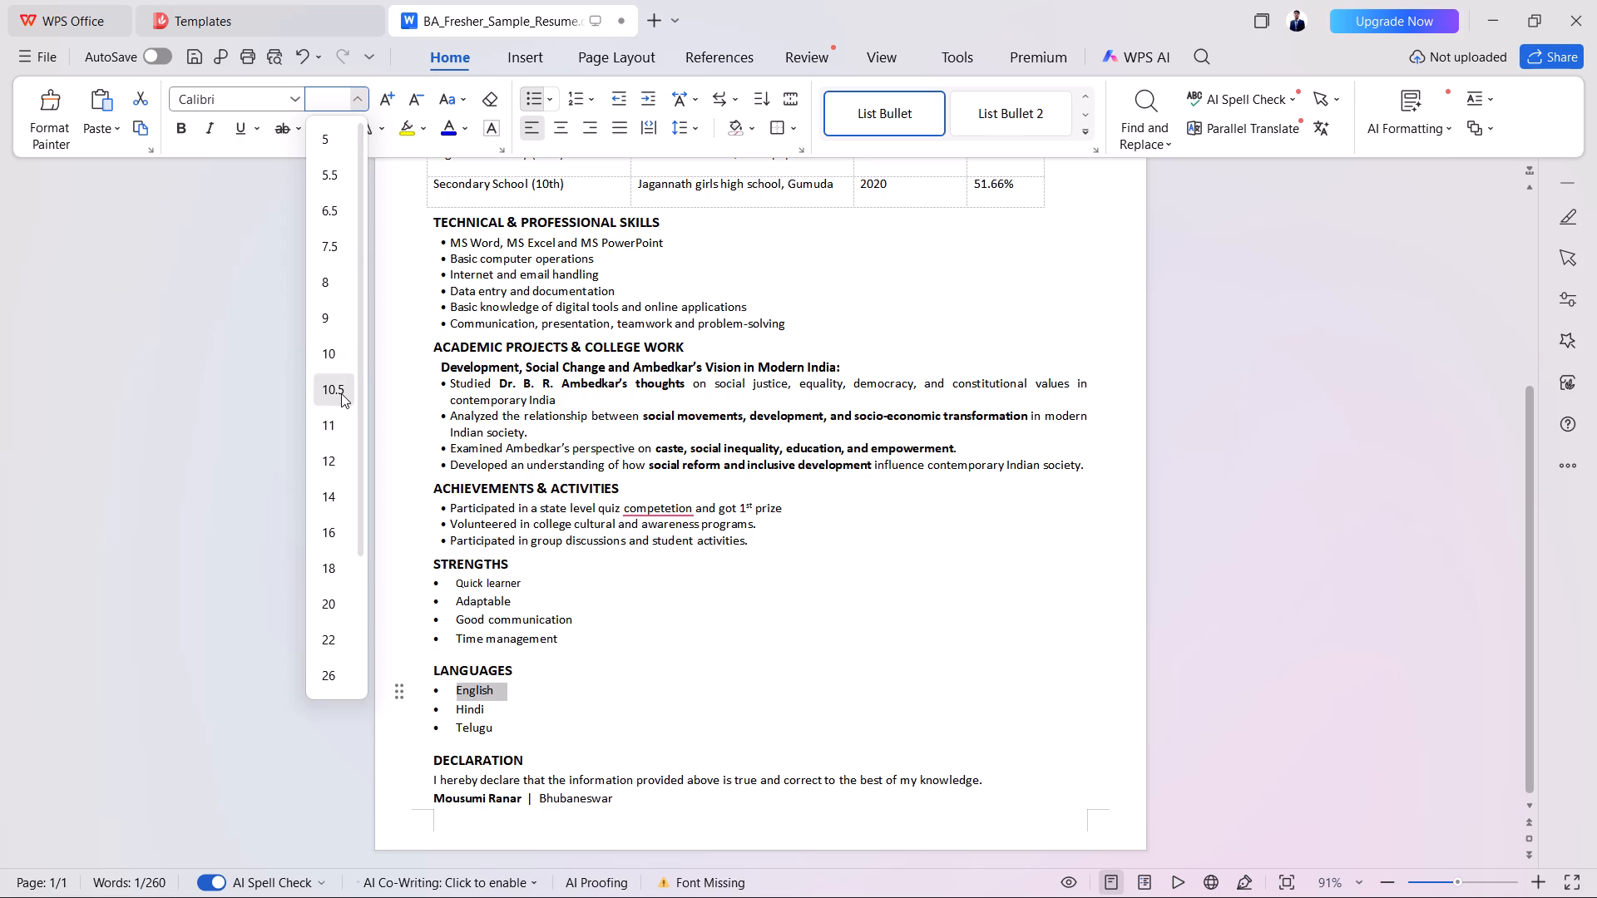
{"action": "left_click", "coordinate": [341, 393]}
Correct the surname in the signature line under DECLARATION by deleting its stray final "r".
{"action": "left_click", "coordinate": [731, 799]}
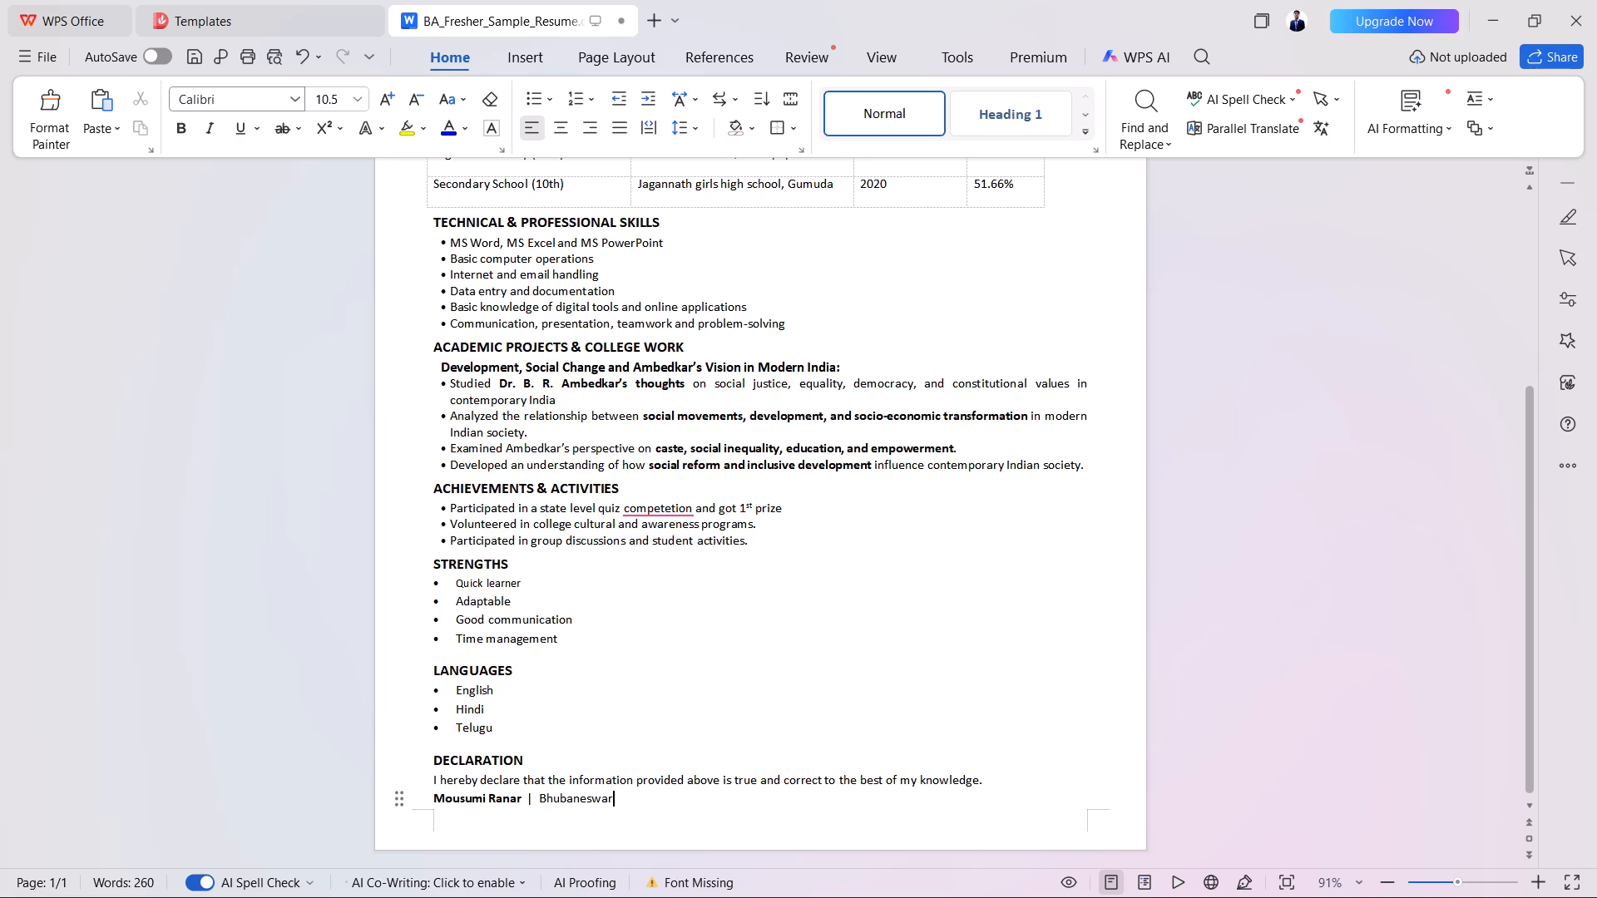
{"action": "left_click", "coordinate": [522, 799]}
{"action": "key", "text": "BackSpace"}
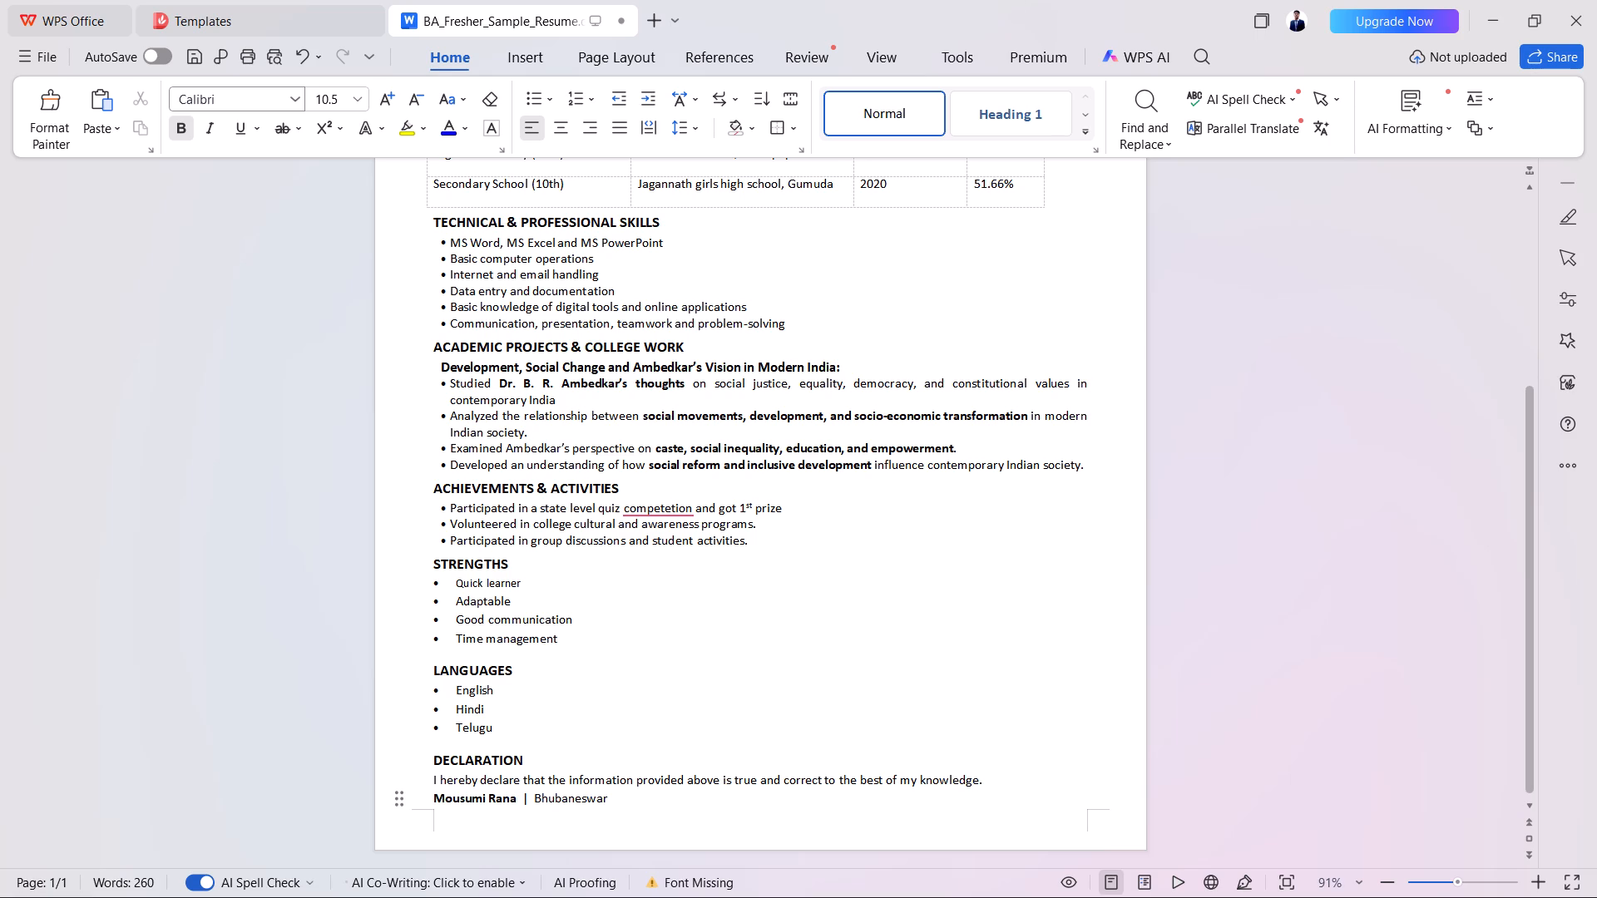
{"action": "left_click", "coordinate": [993, 770]}
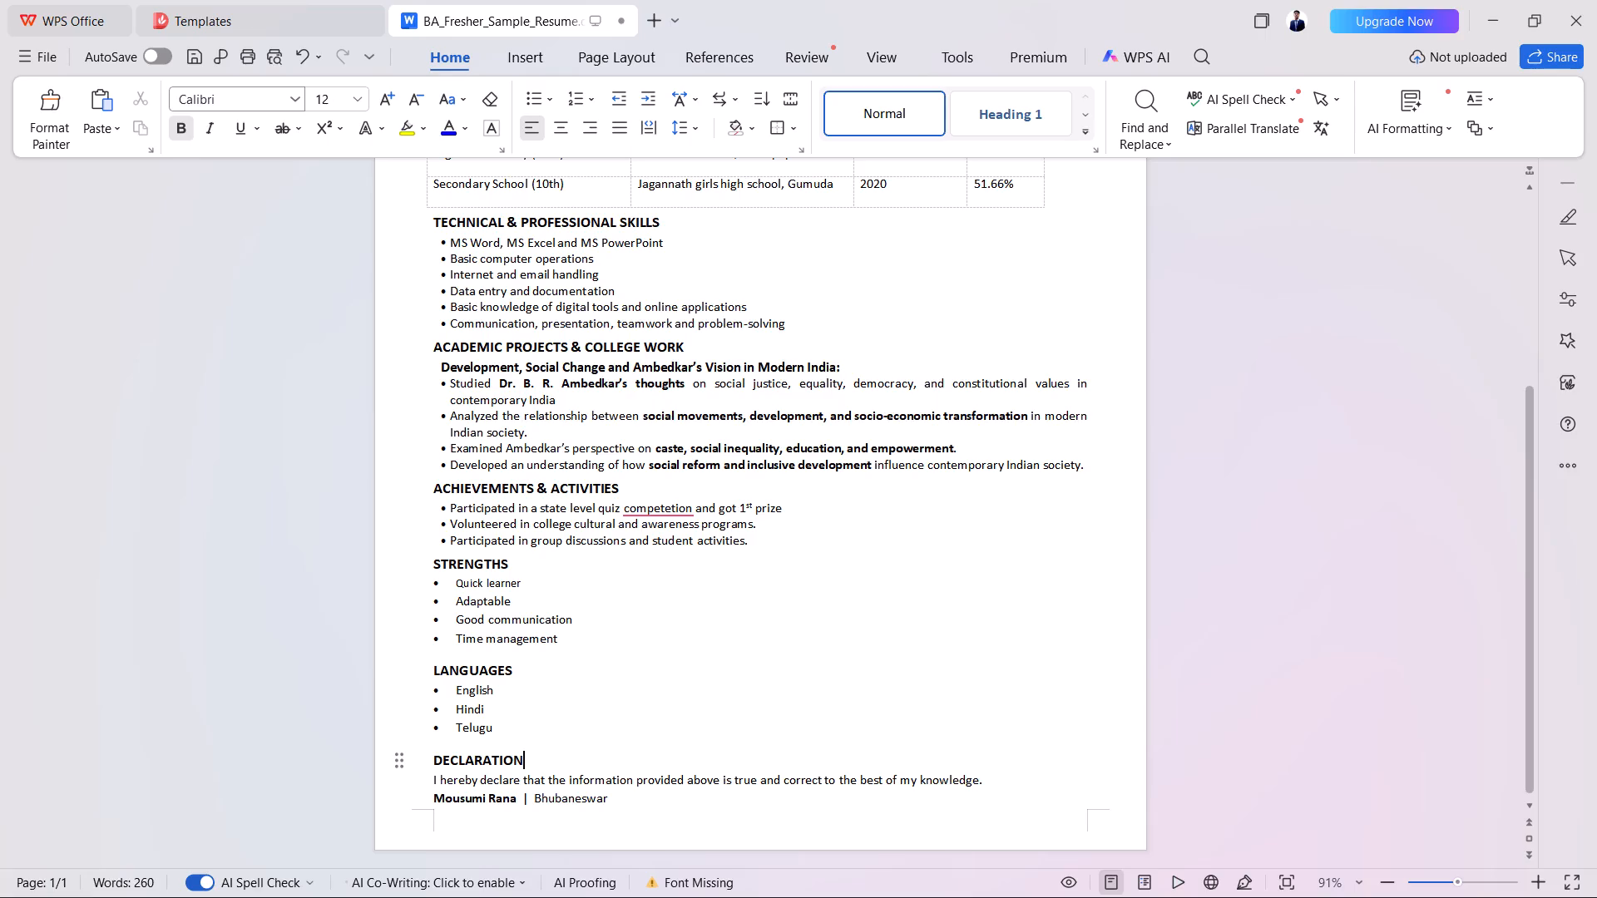
{"action": "left_click", "coordinate": [625, 804]}
{"action": "scroll", "coordinate": [625, 804], "scroll_direction": "up", "scroll_amount": 6}
{"action": "scroll", "coordinate": [625, 804], "scroll_direction": "down", "scroll_amount": 5}
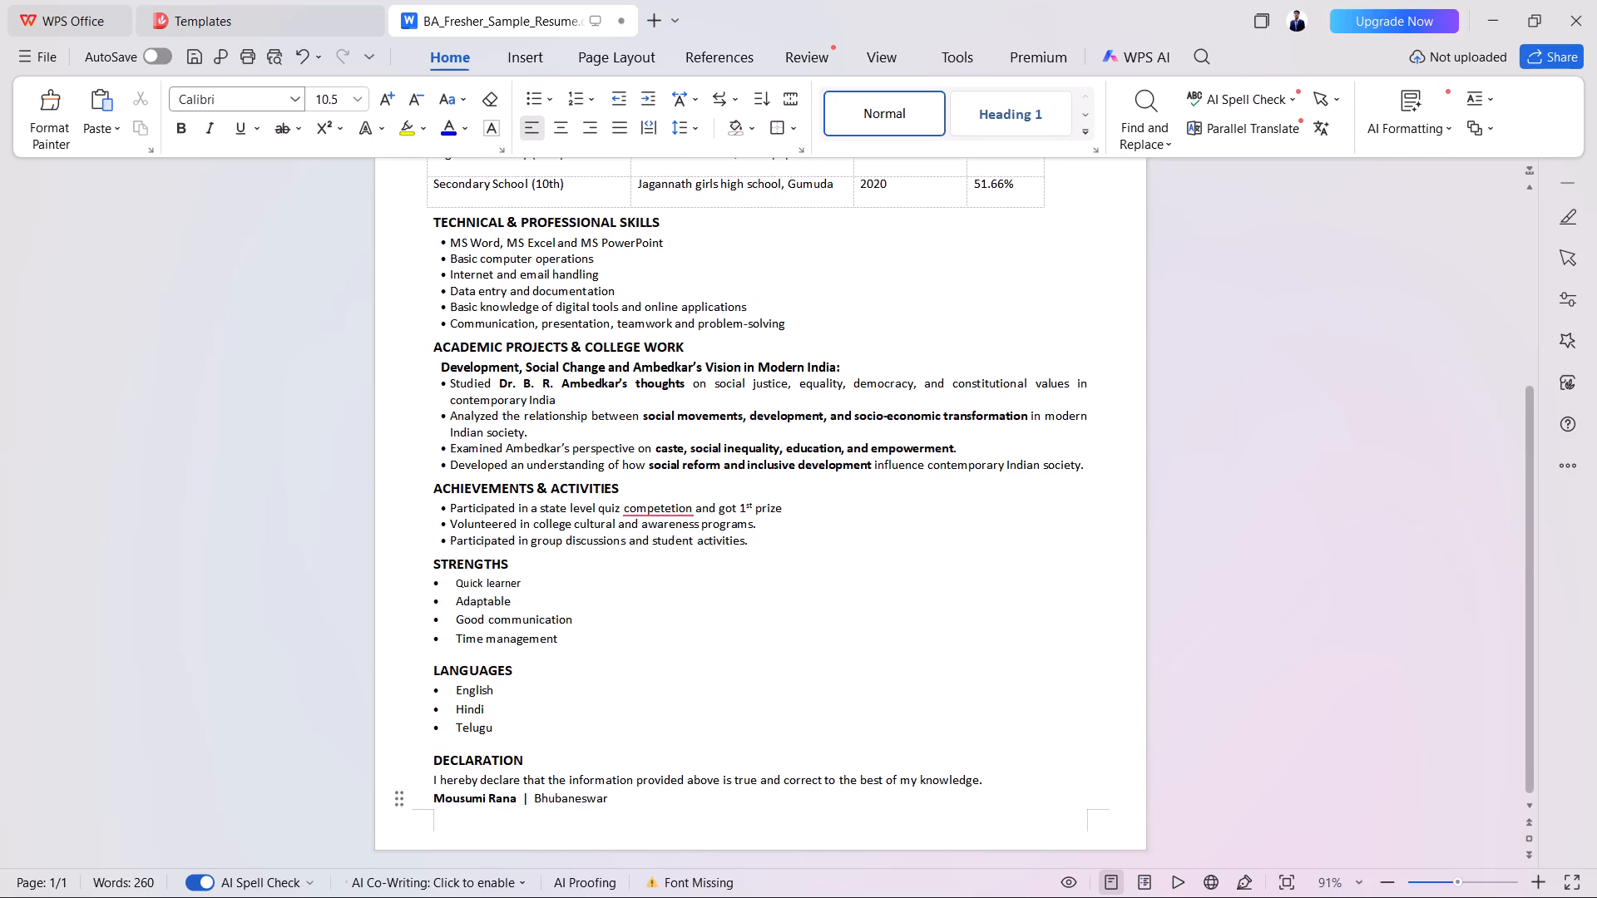
Save a copy of the resume to the Desktop as a WPS Docs Document (*.wps) named "Mousumi_resume".
{"action": "key", "text": "ctrl+shift+s"}
{"action": "left_click", "coordinate": [627, 384]}
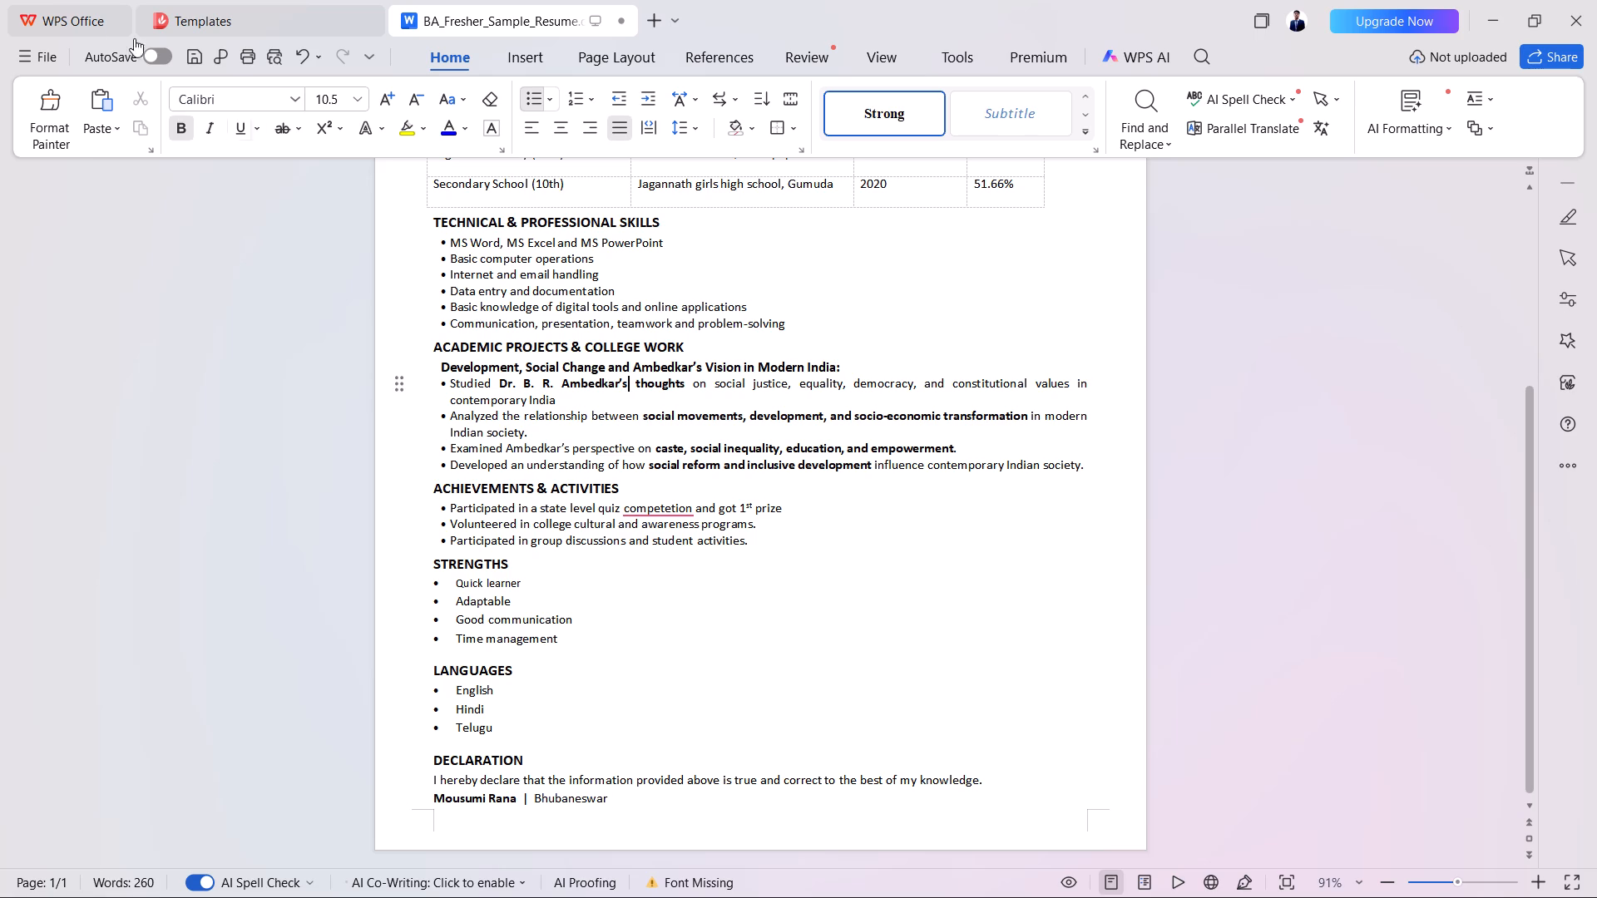
{"action": "left_click", "coordinate": [37, 49]}
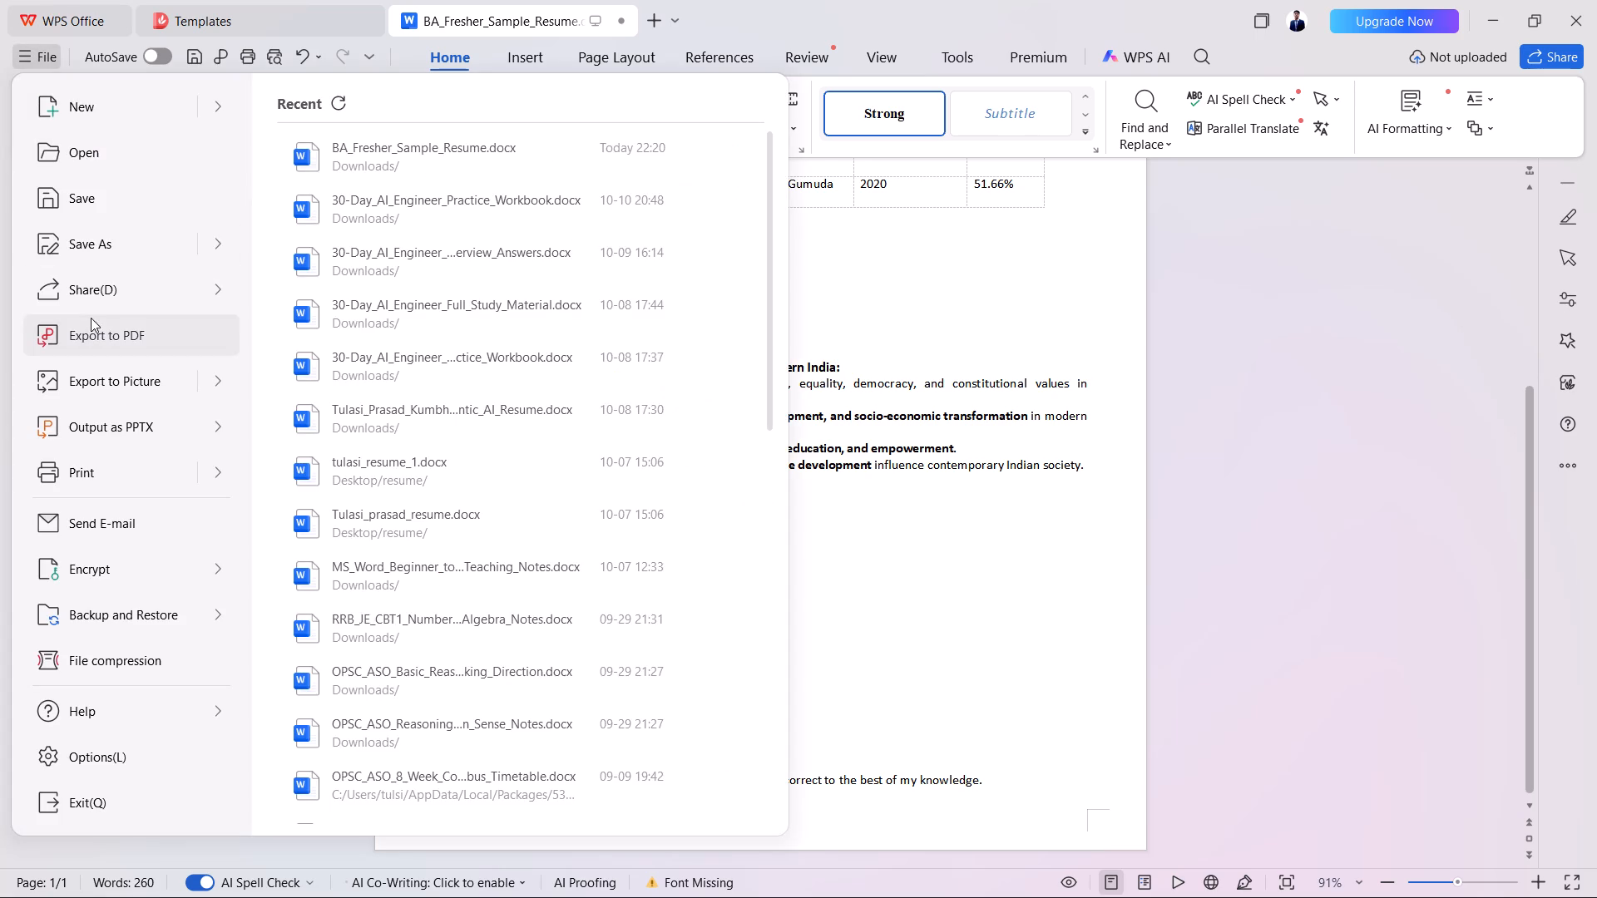
{"action": "left_click", "coordinate": [217, 243]}
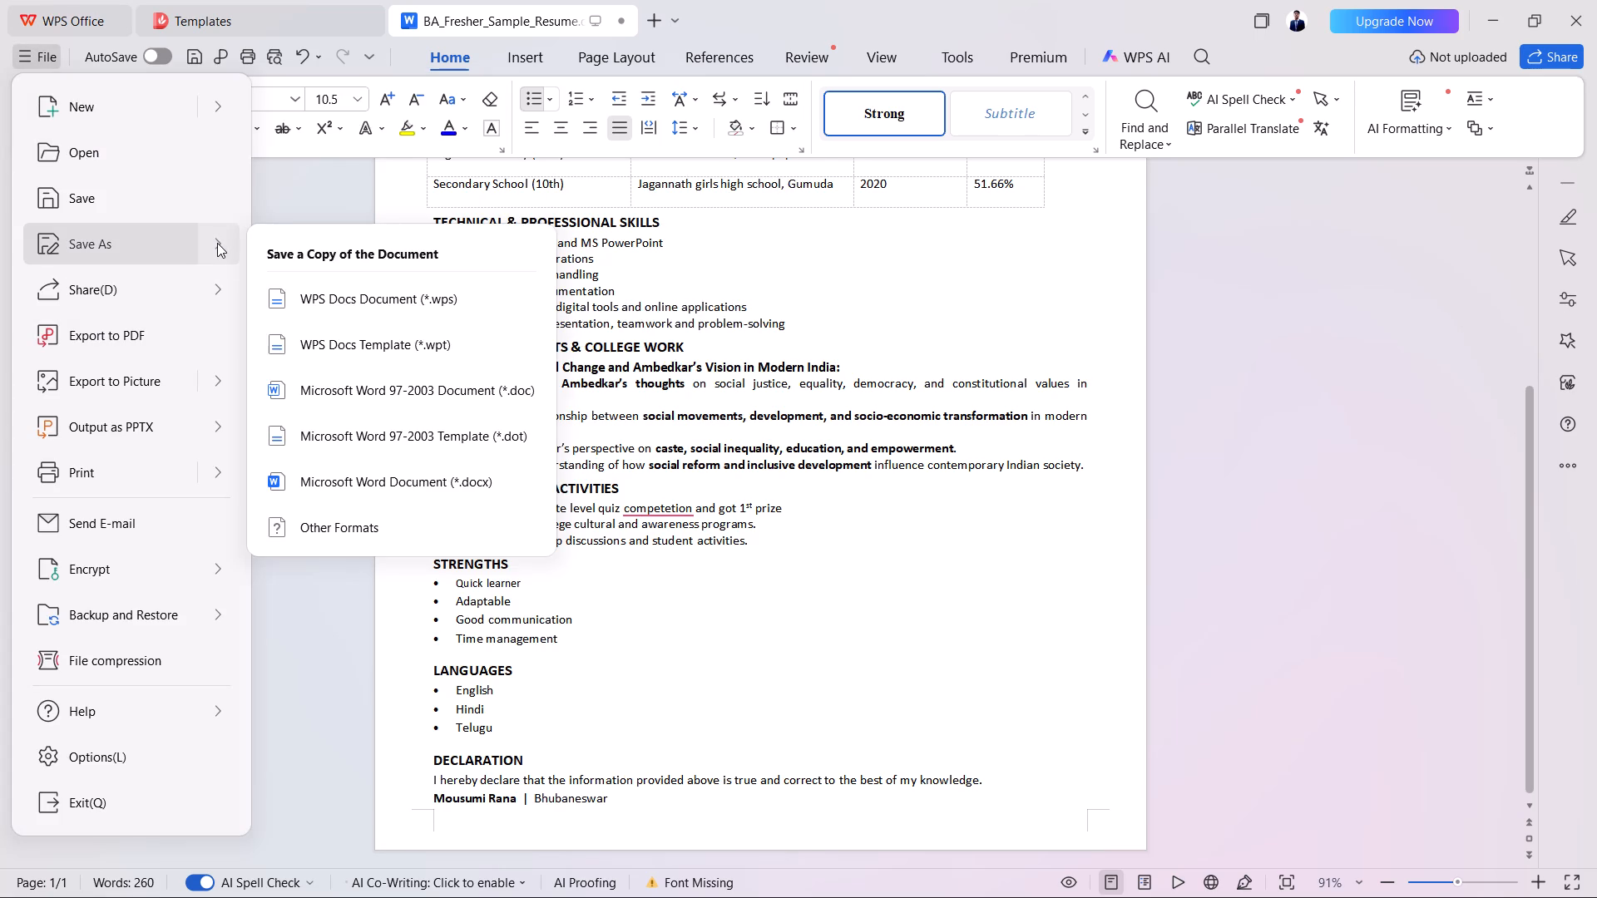
{"action": "left_click", "coordinate": [373, 311]}
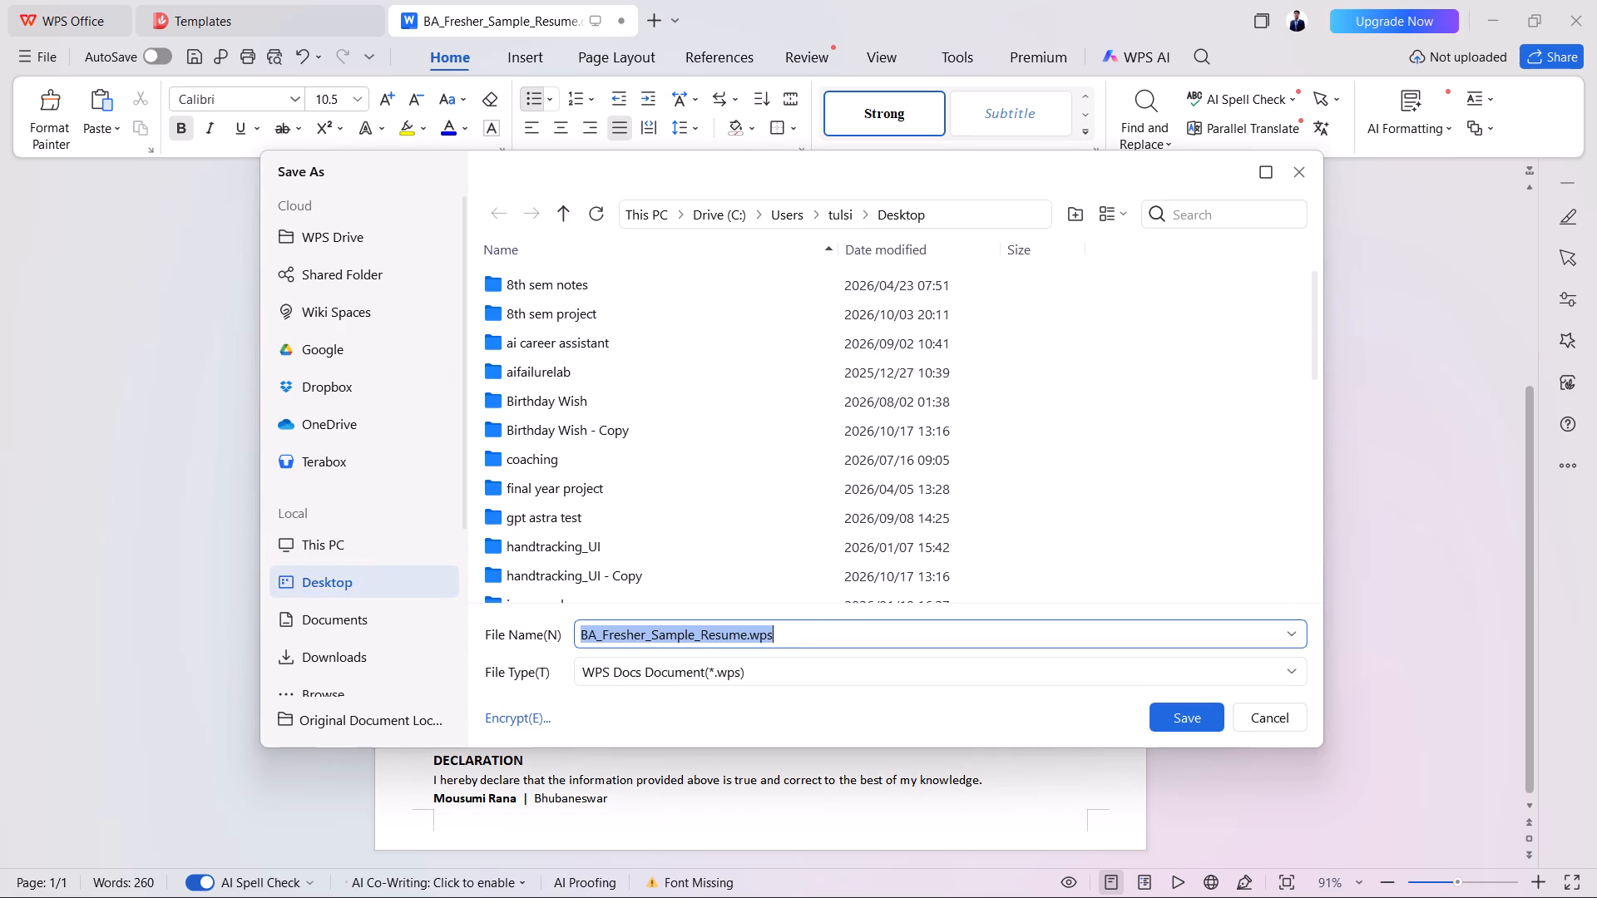
{"action": "type", "text": "Mousumi"}
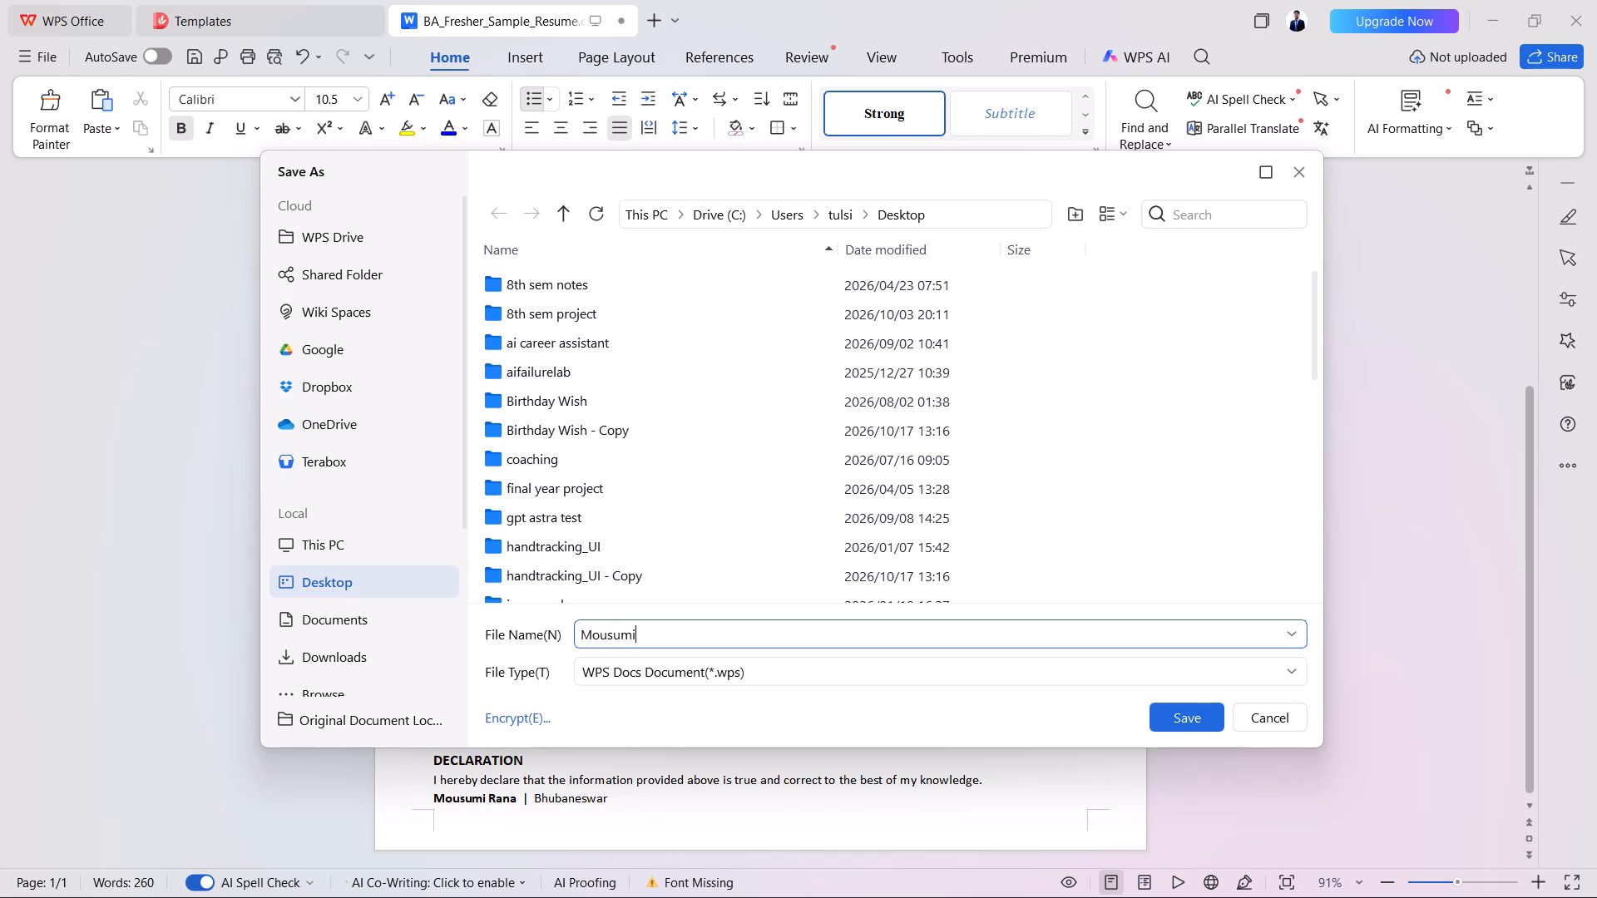
{"action": "type", "text": "_resumer"}
{"action": "key", "text": "BackSpace"}
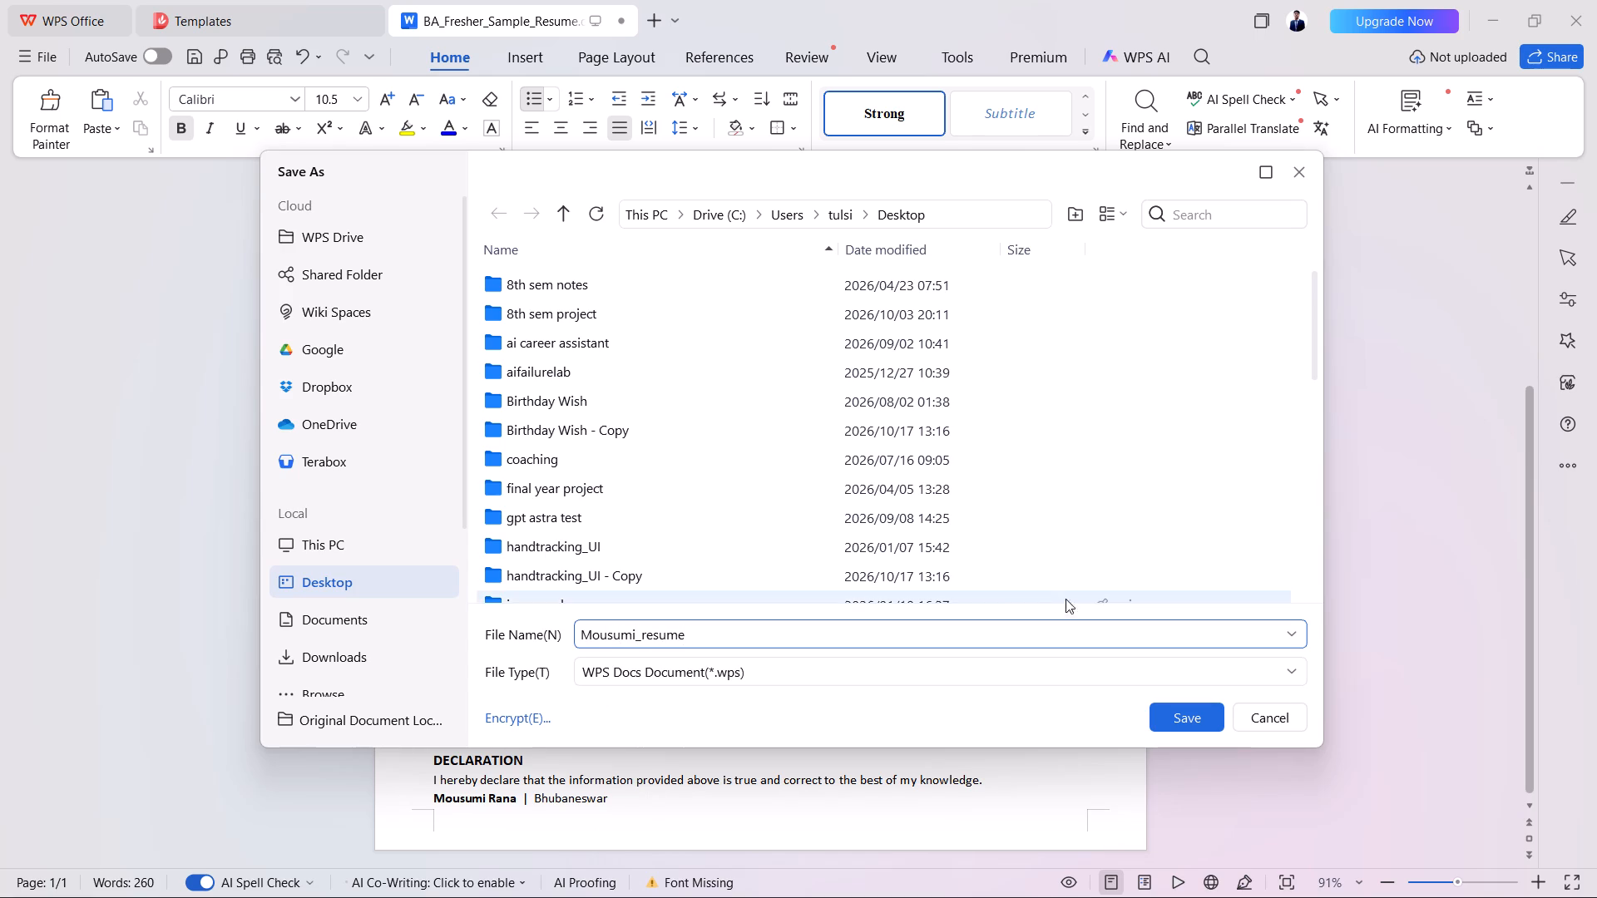
{"action": "scroll", "coordinate": [911, 499], "scroll_direction": "down", "scroll_amount": 10}
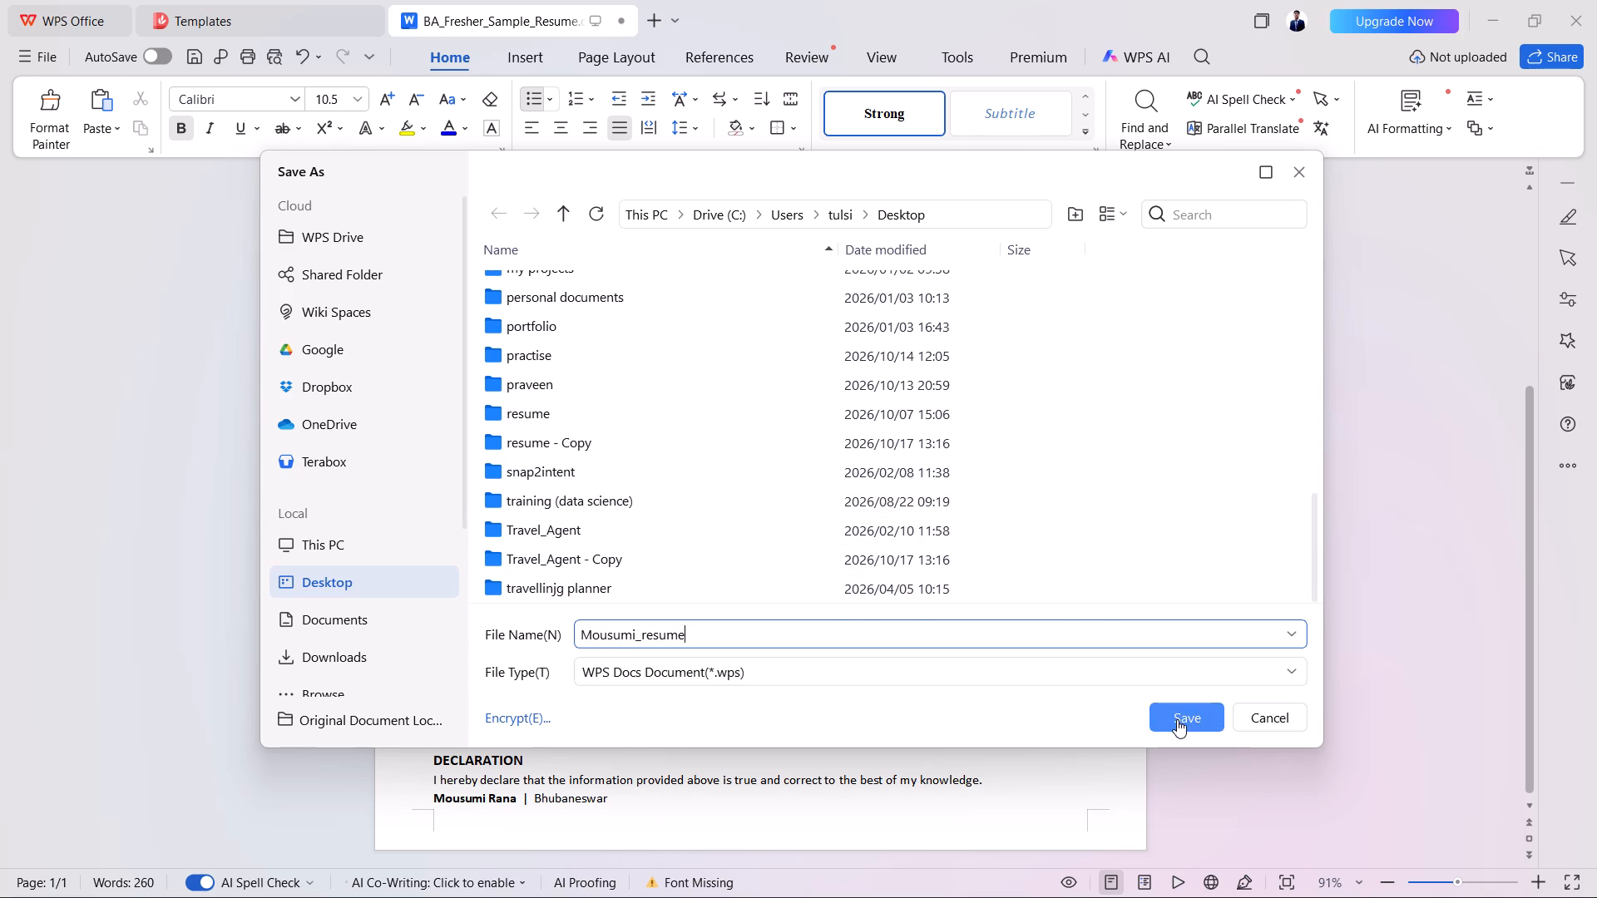
{"action": "left_click", "coordinate": [1177, 719]}
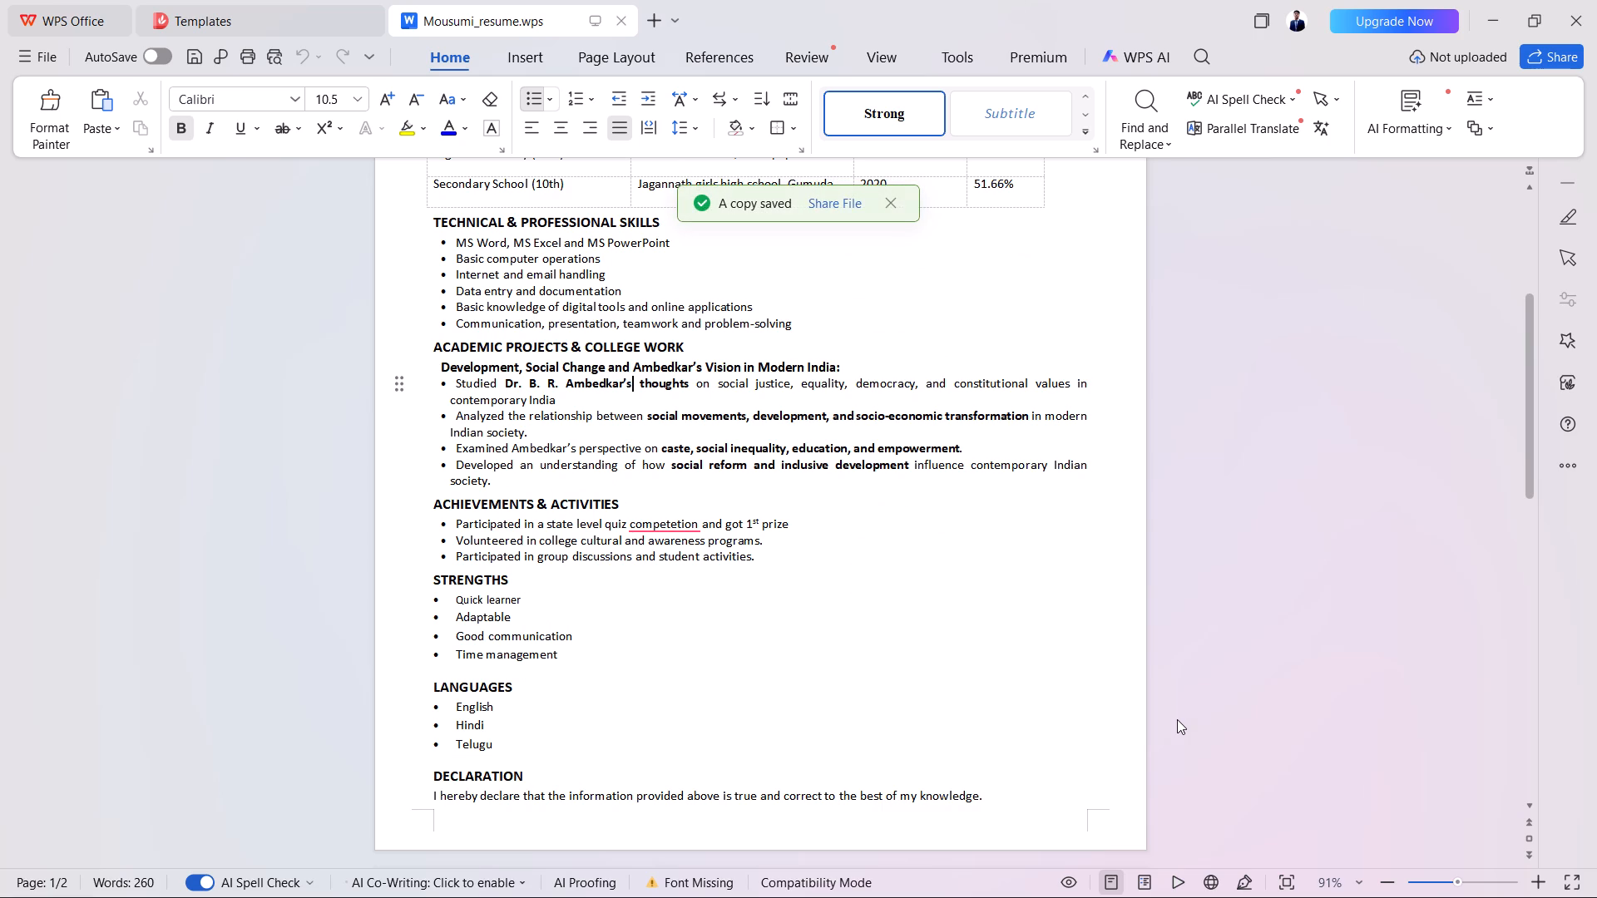
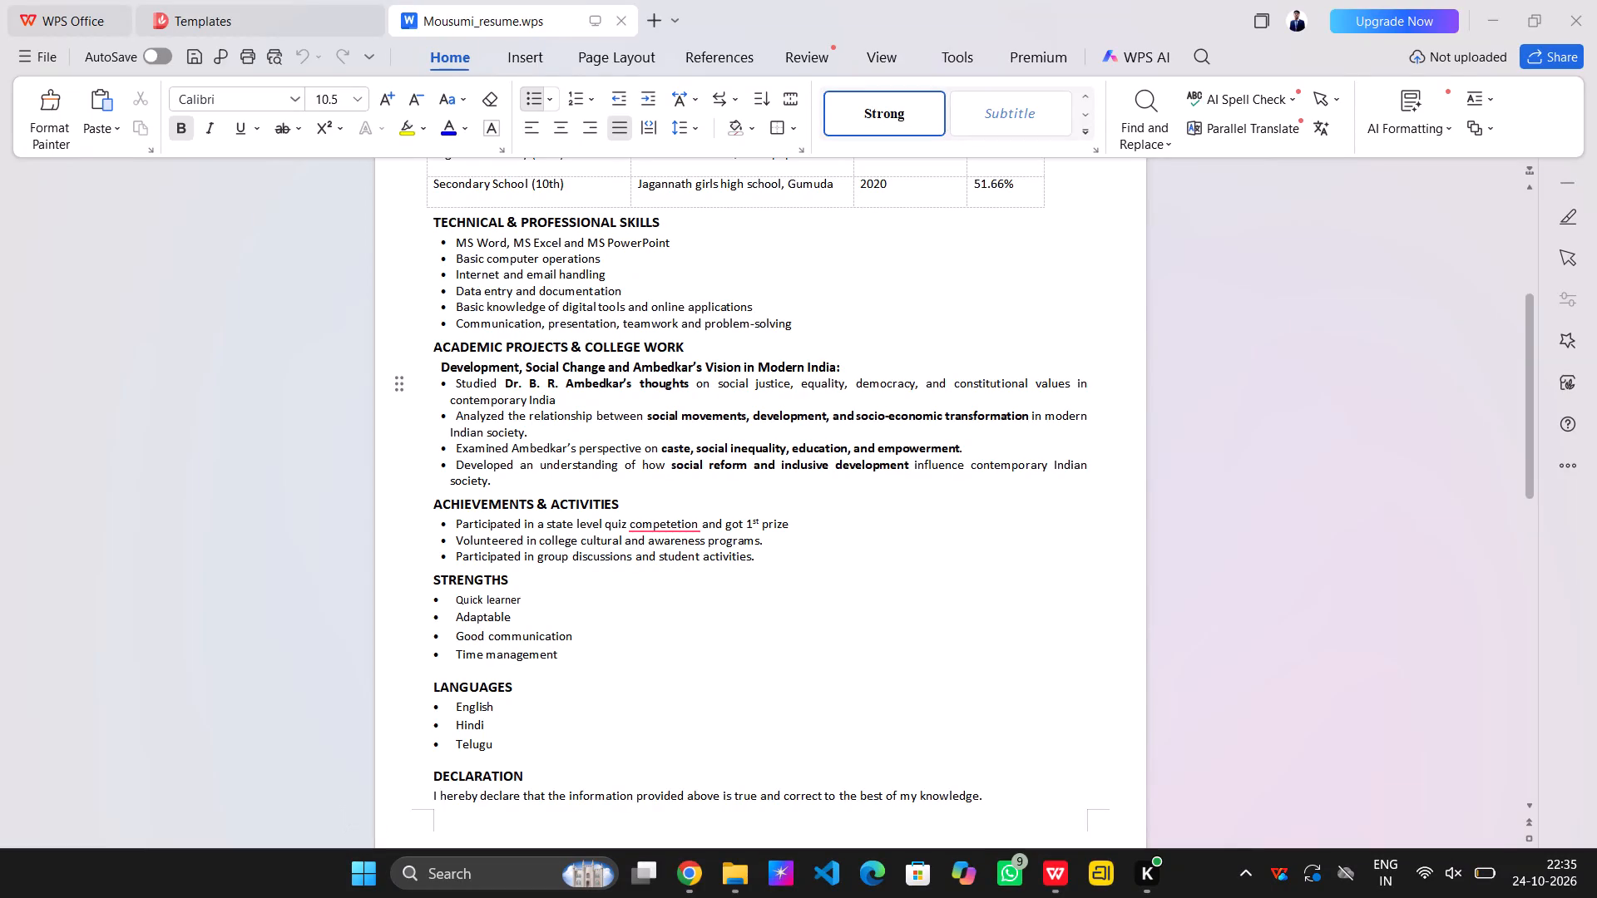
Replace "quiz" with "debate" in the state level competition bullet under ACHIEVEMENTS & ACTIVITIES, keeping a space after the word.
{"action": "double_click", "coordinate": [624, 521]}
{"action": "type", "text": "debate"}
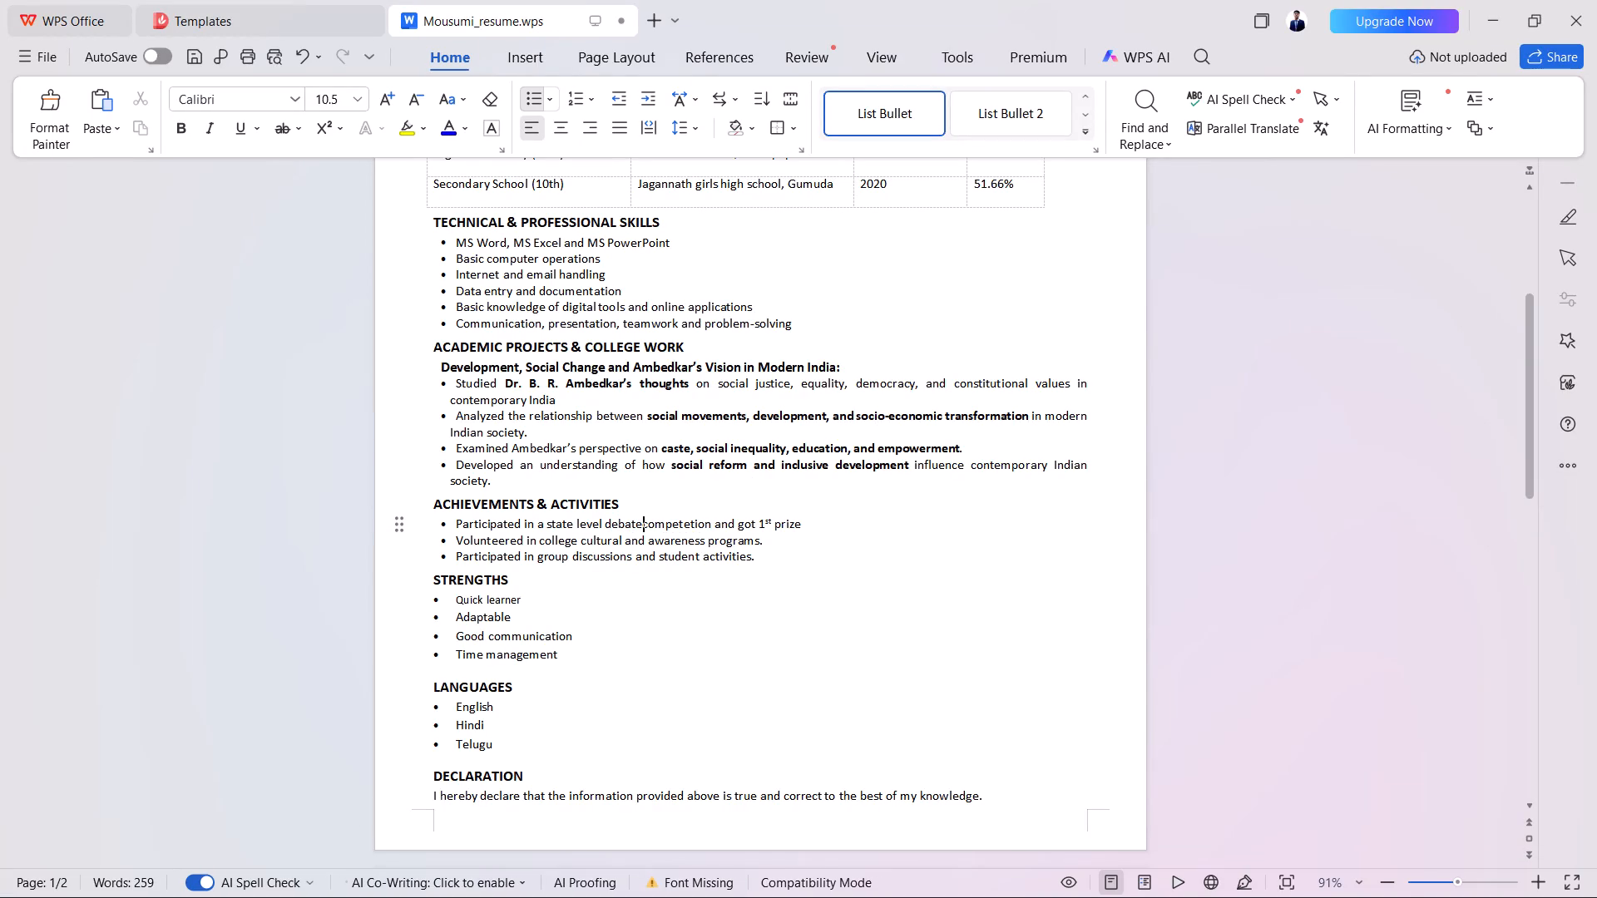
{"action": "key", "text": "space"}
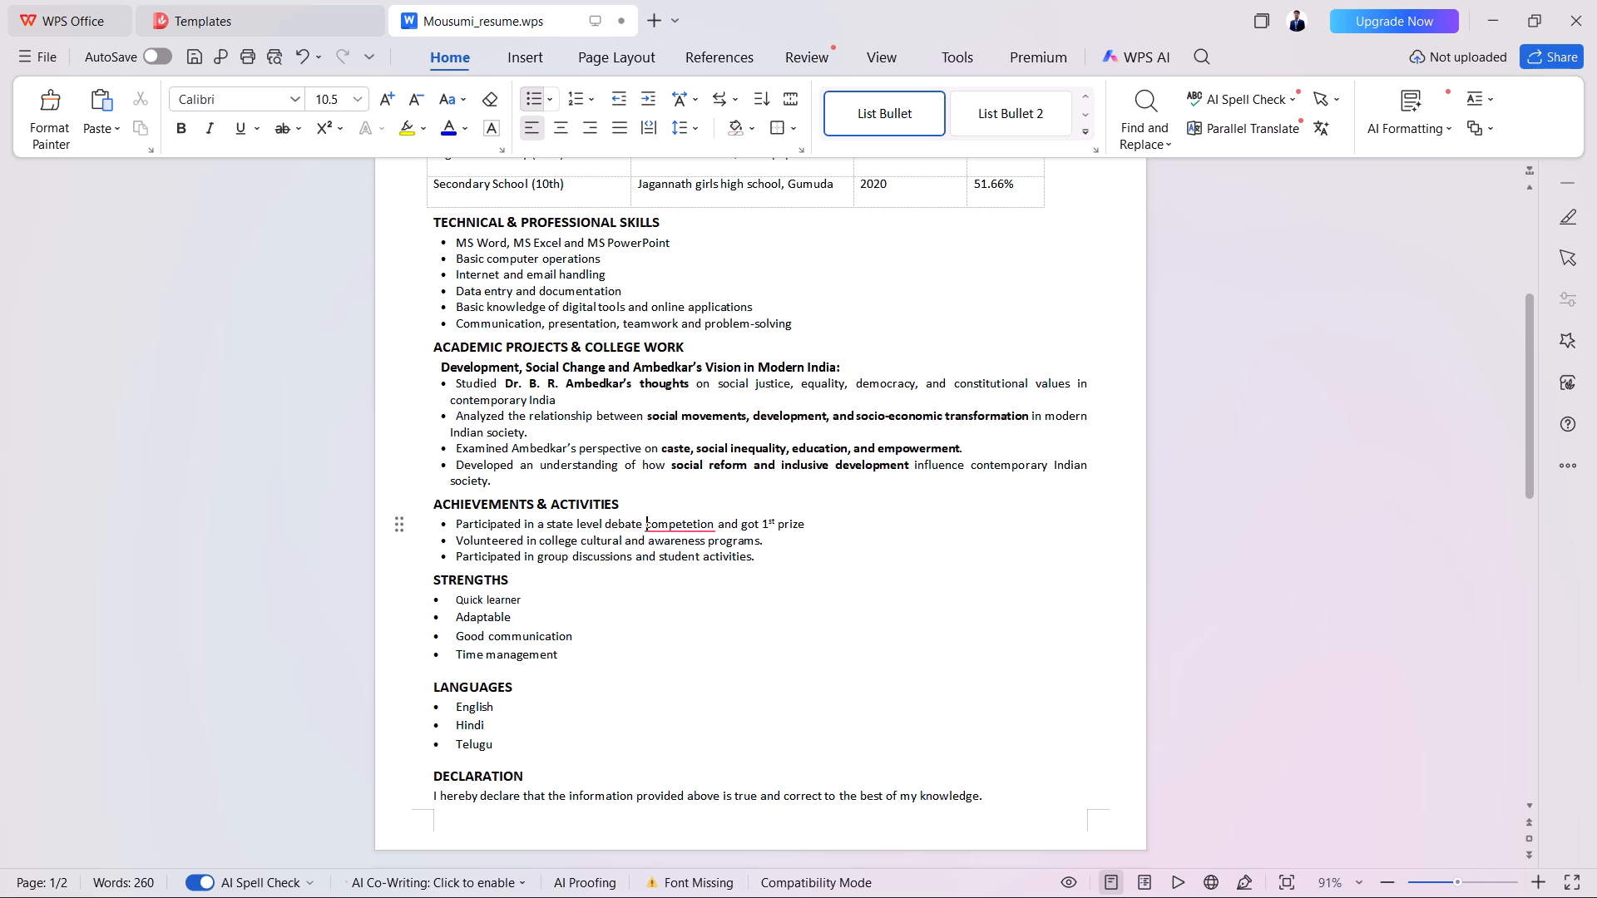
Select the word "debate" in the first bullet under ACHIEVEMENTS & ACTIVITIES.
{"action": "double_click", "coordinate": [622, 524]}
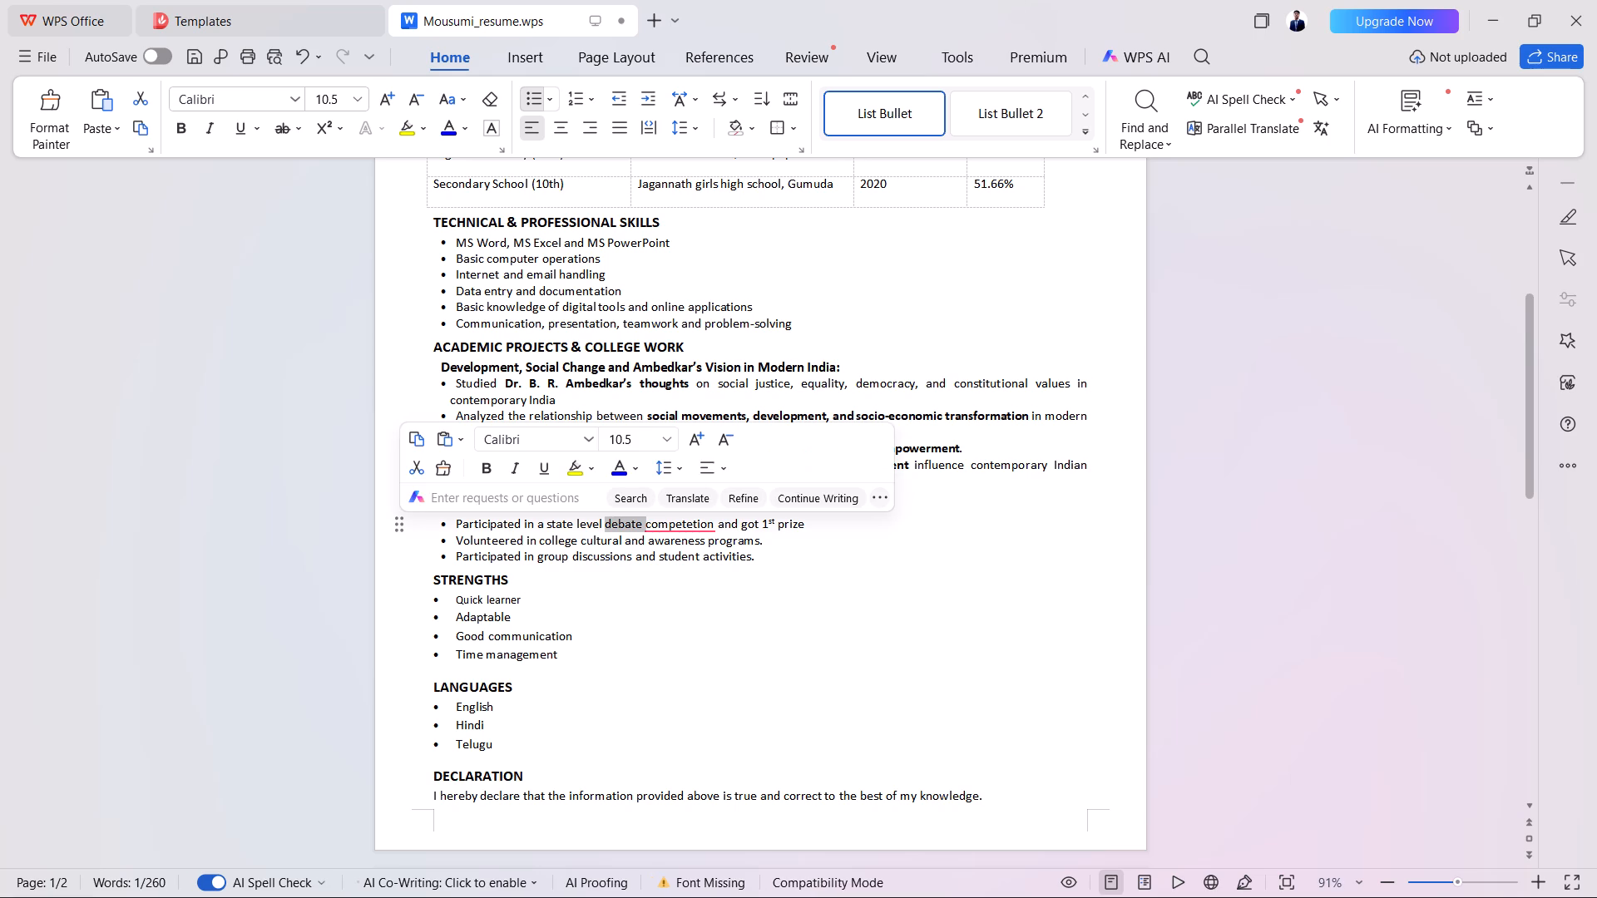
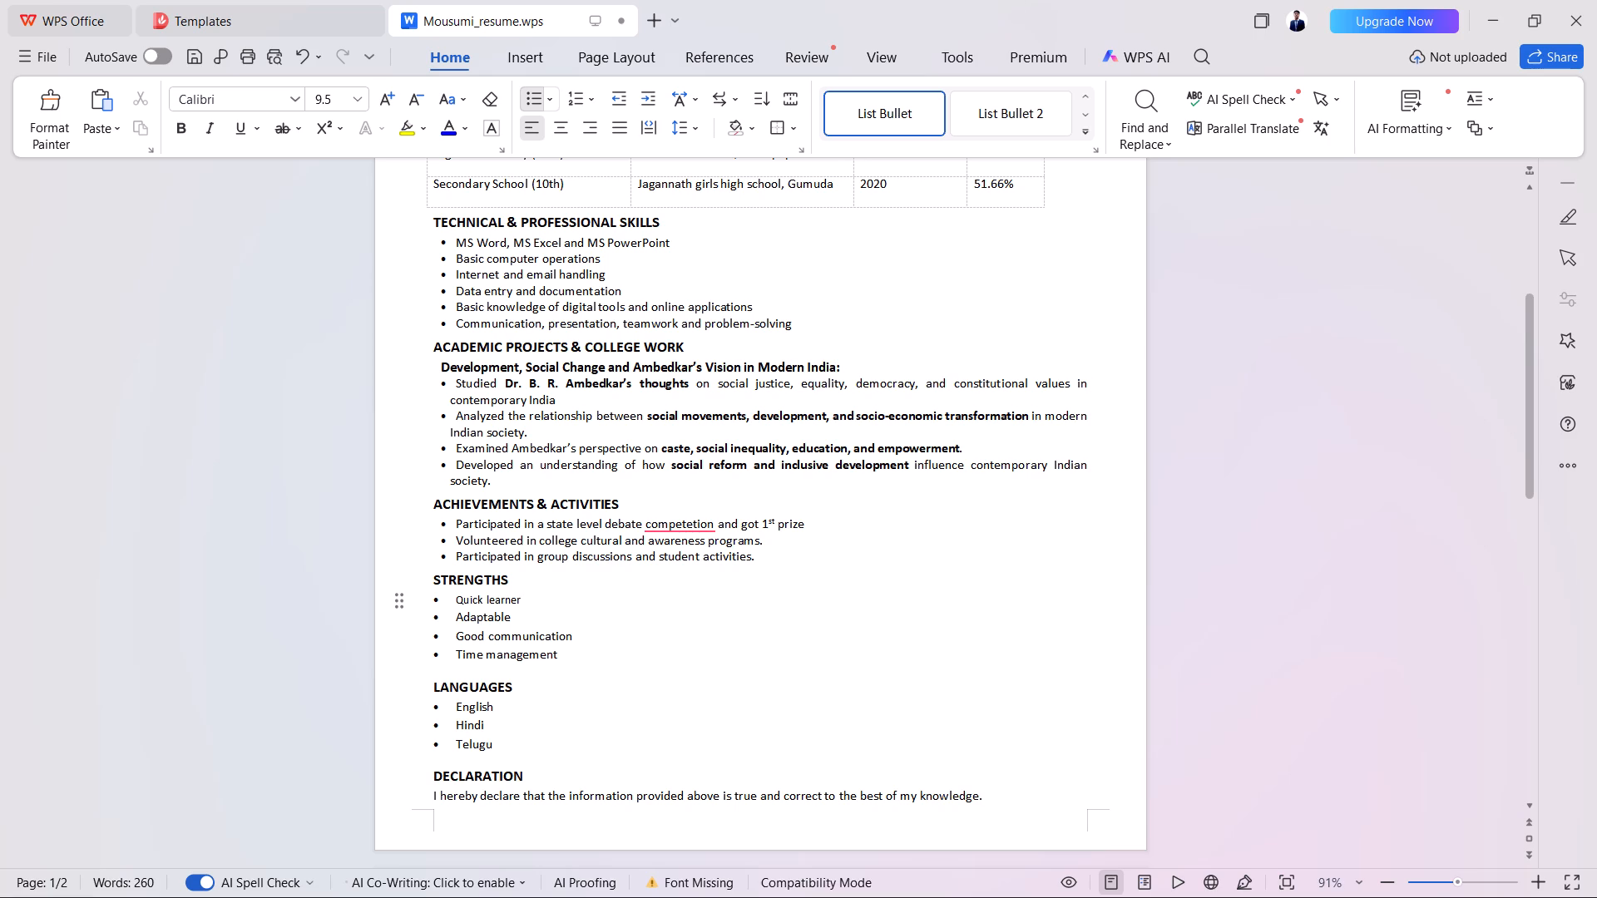
Replace "debate" with "story writing" in the first bullet under ACHIEVEMENTS & ACTIVITIES, keeping a space after it.
{"action": "double_click", "coordinate": [620, 526]}
{"action": "type", "text": "story writing"}
{"action": "key", "text": "space"}
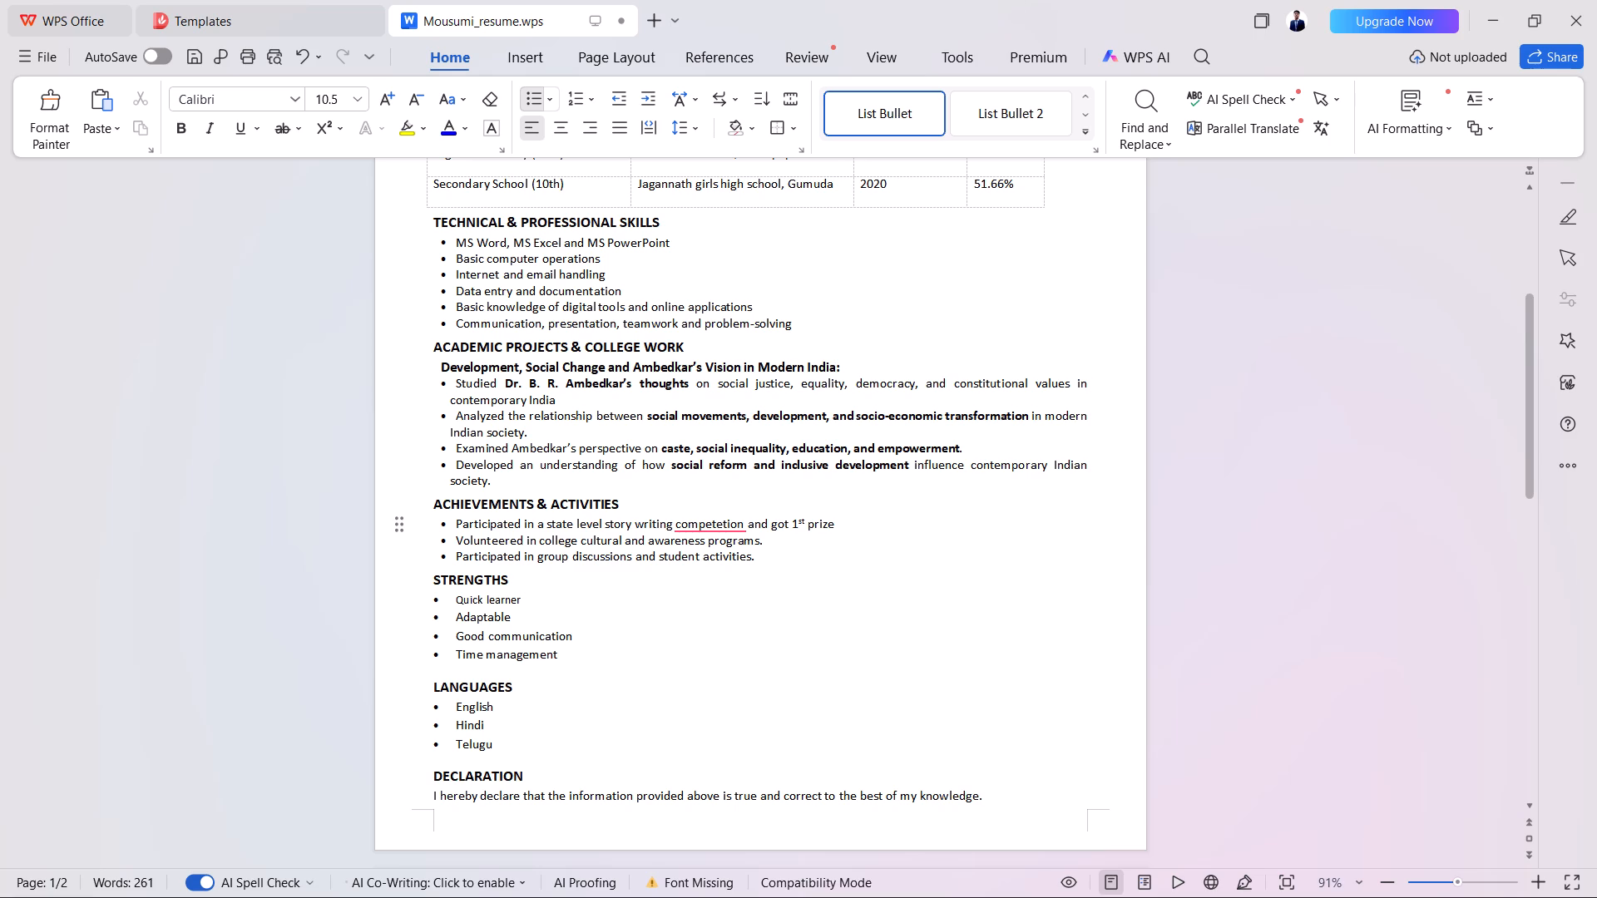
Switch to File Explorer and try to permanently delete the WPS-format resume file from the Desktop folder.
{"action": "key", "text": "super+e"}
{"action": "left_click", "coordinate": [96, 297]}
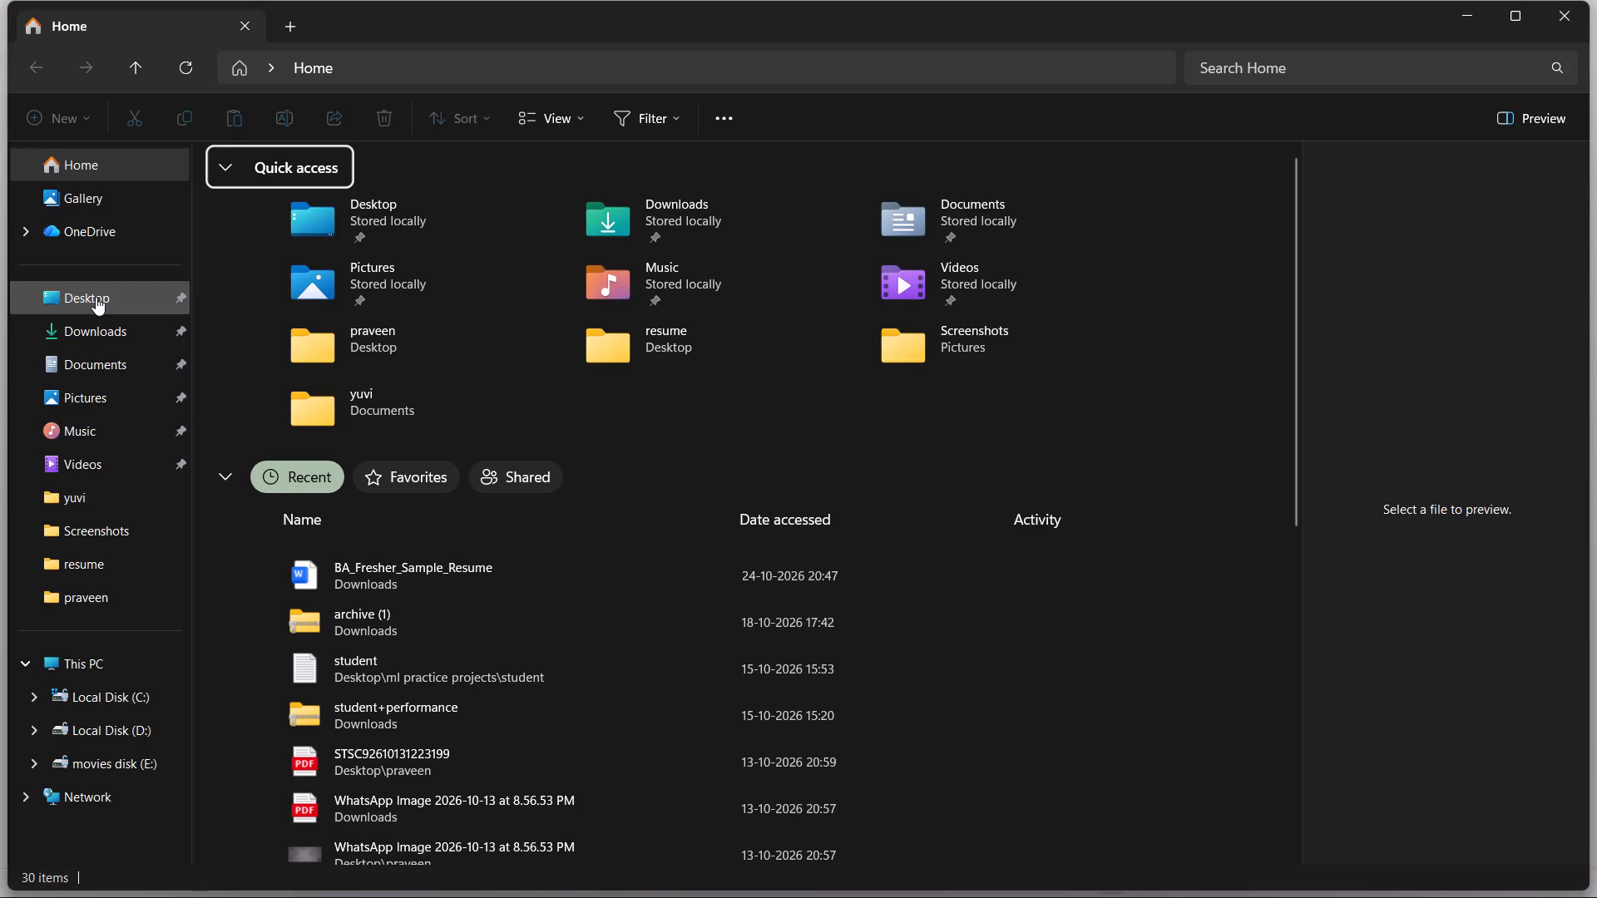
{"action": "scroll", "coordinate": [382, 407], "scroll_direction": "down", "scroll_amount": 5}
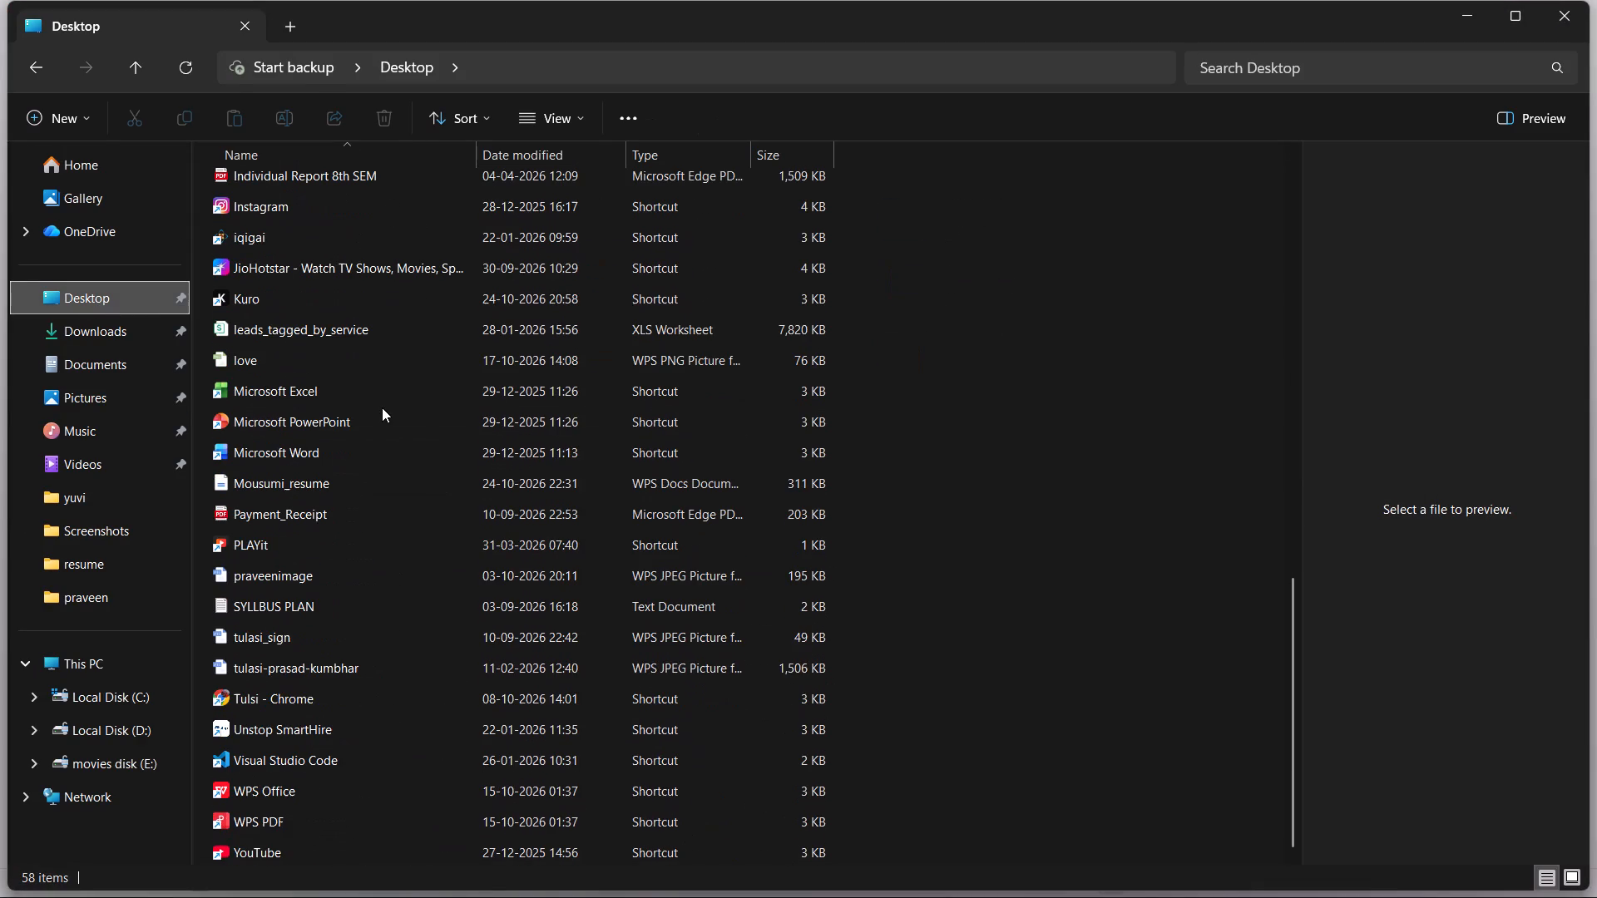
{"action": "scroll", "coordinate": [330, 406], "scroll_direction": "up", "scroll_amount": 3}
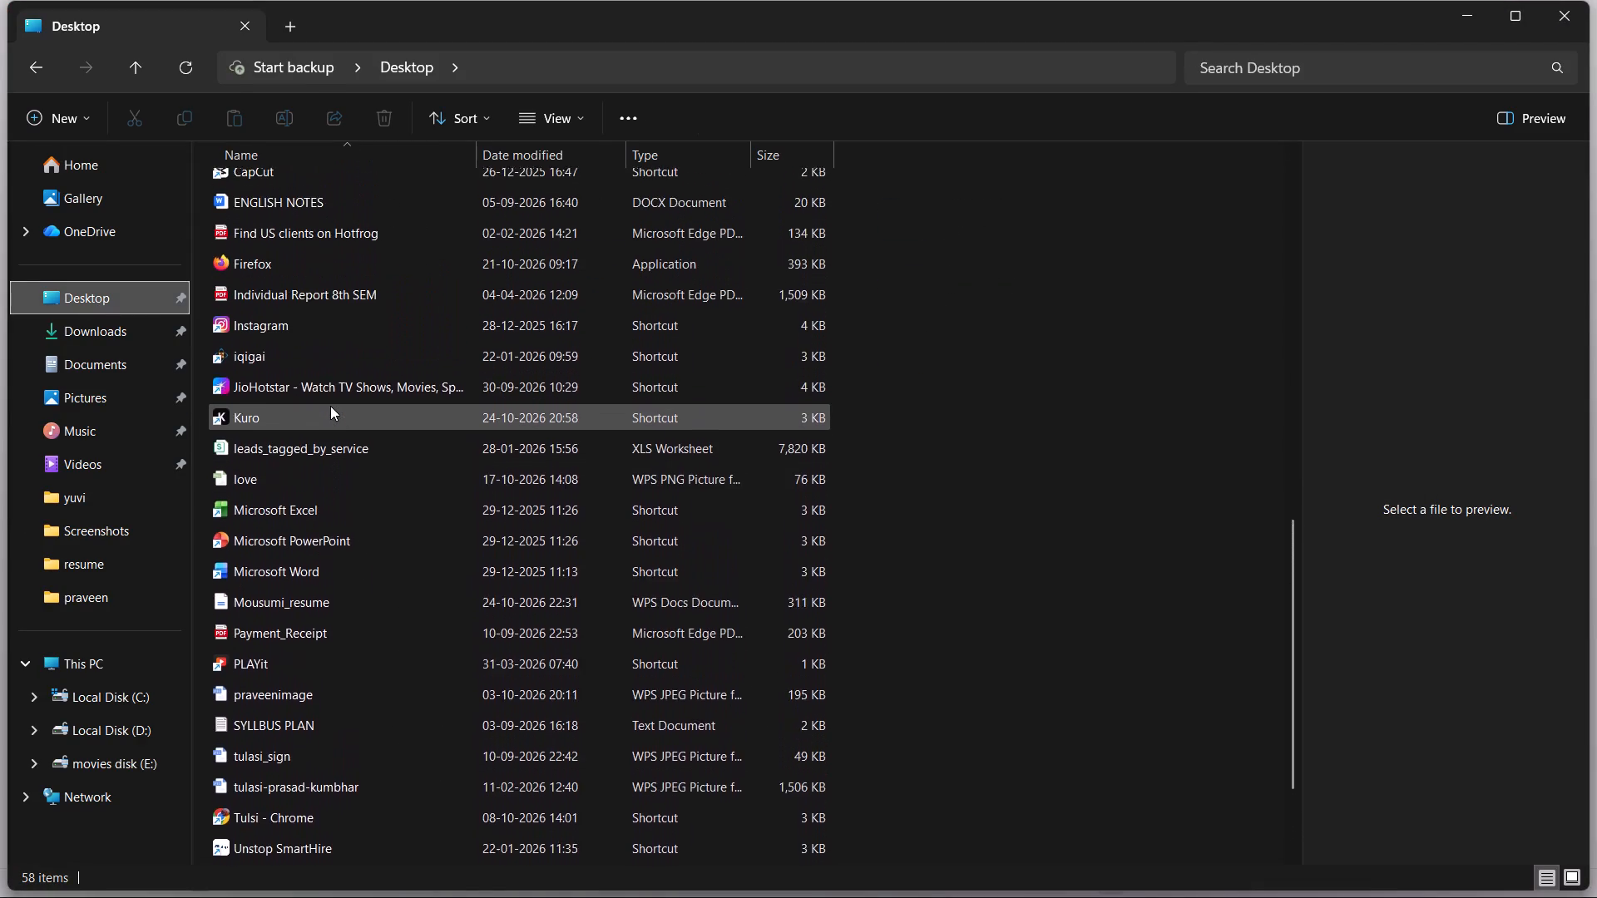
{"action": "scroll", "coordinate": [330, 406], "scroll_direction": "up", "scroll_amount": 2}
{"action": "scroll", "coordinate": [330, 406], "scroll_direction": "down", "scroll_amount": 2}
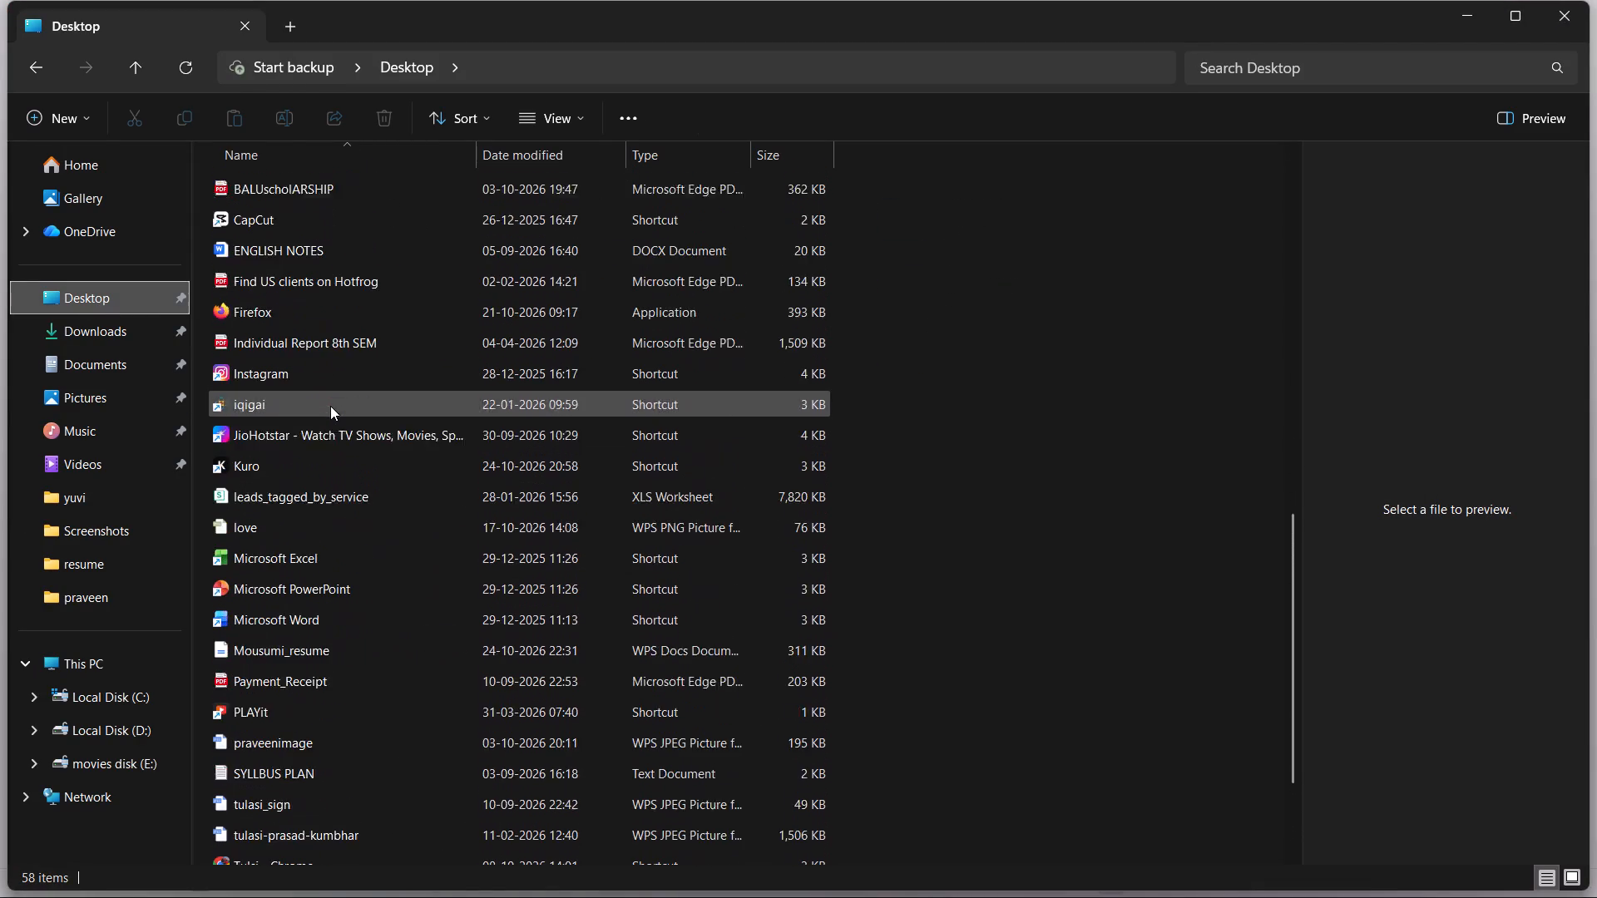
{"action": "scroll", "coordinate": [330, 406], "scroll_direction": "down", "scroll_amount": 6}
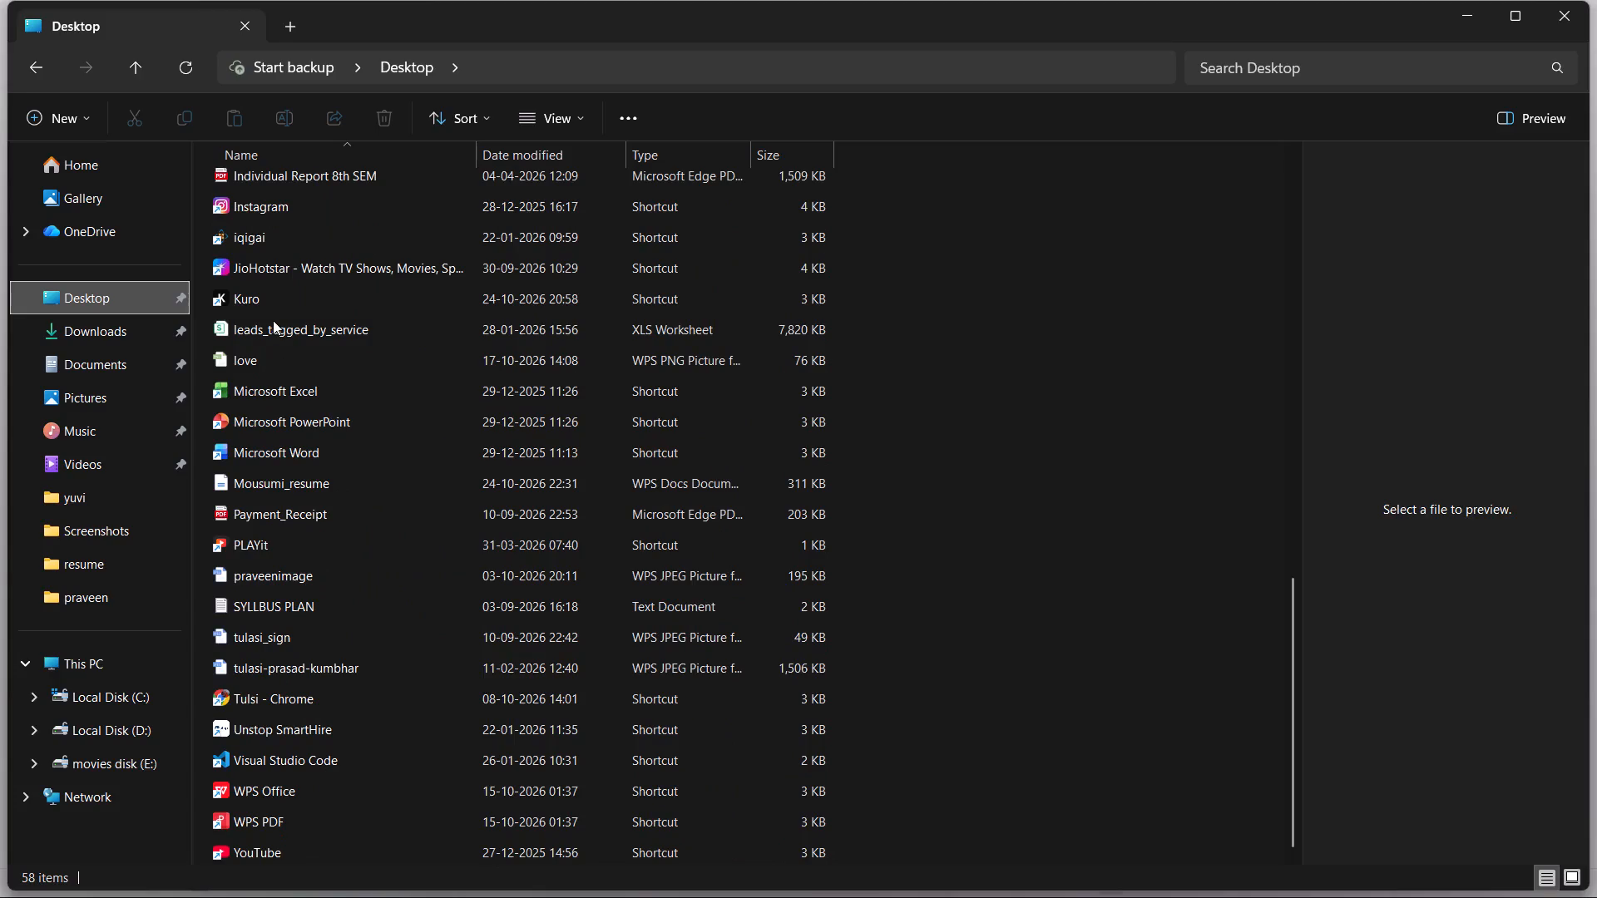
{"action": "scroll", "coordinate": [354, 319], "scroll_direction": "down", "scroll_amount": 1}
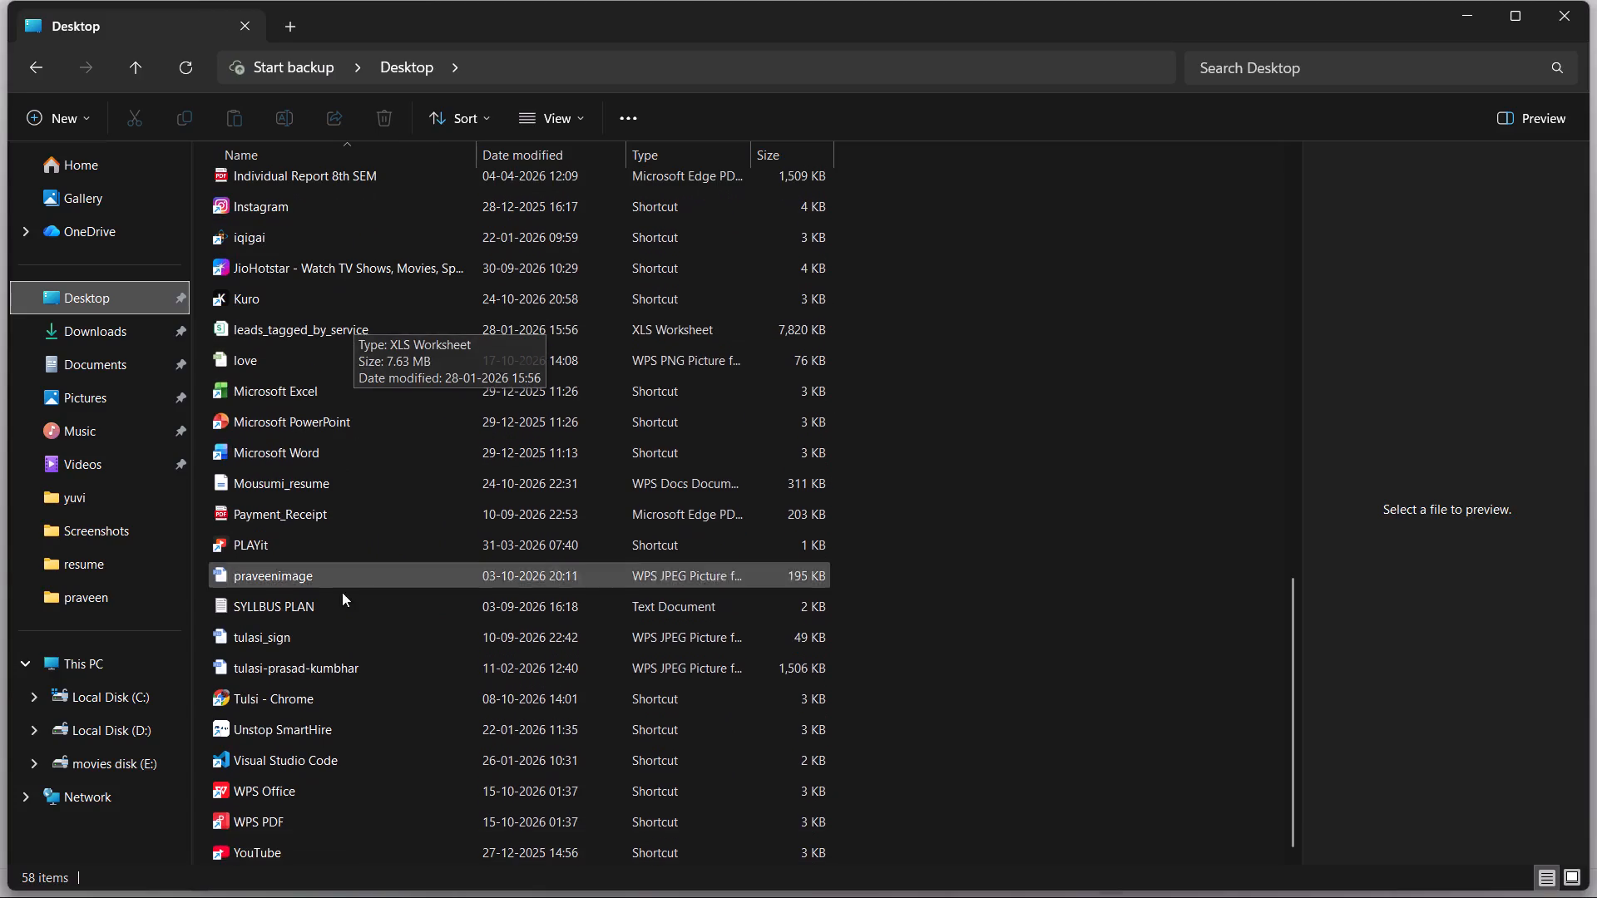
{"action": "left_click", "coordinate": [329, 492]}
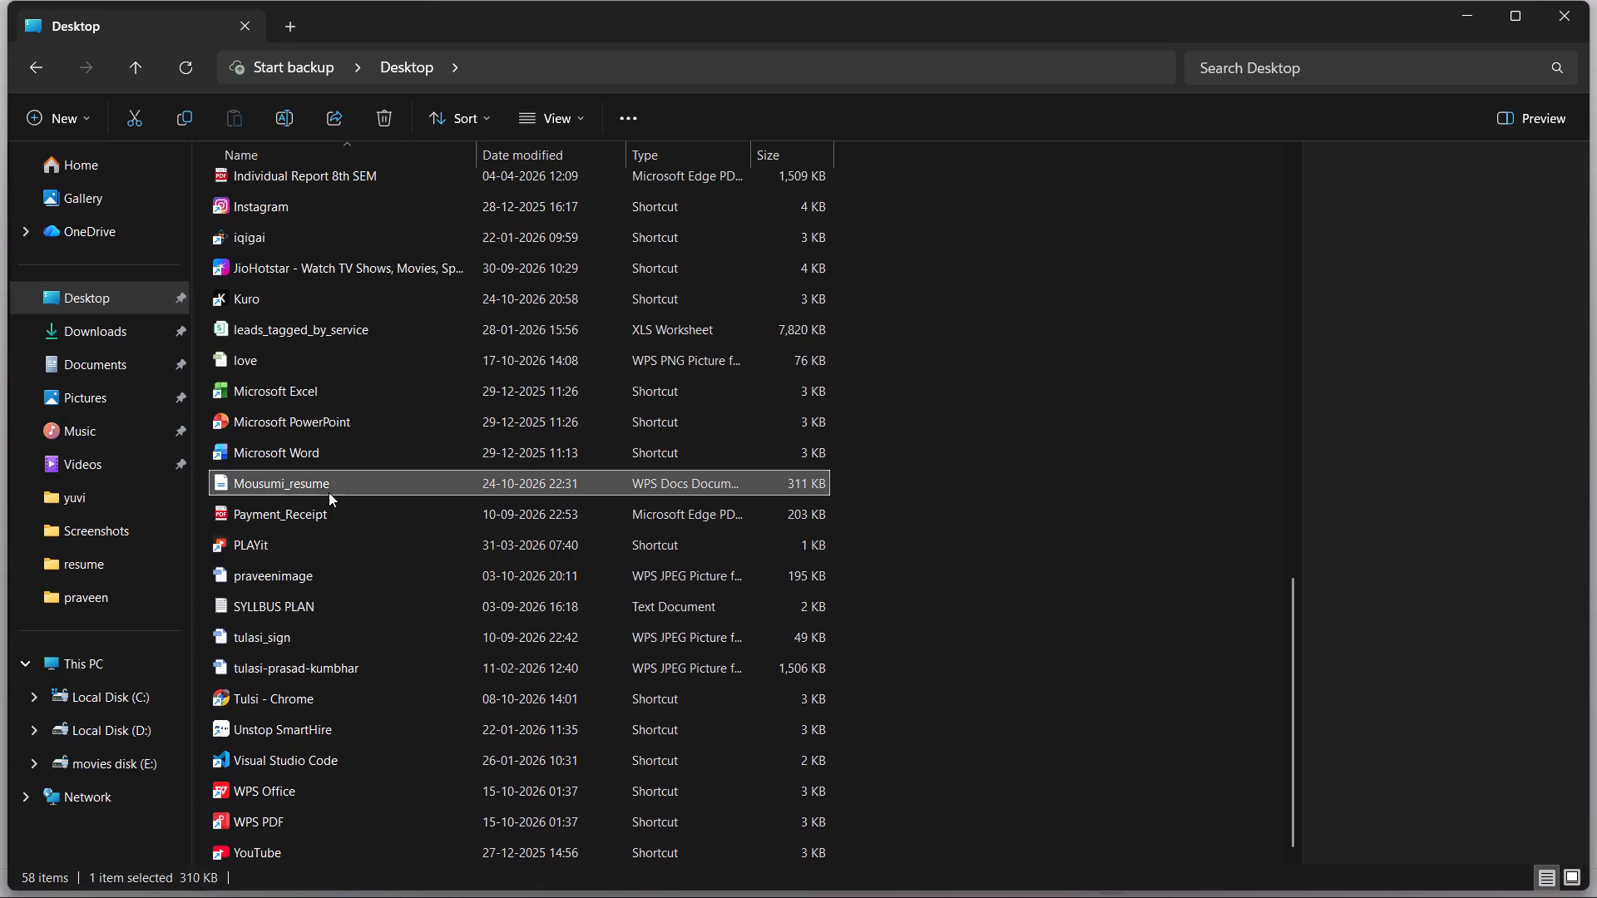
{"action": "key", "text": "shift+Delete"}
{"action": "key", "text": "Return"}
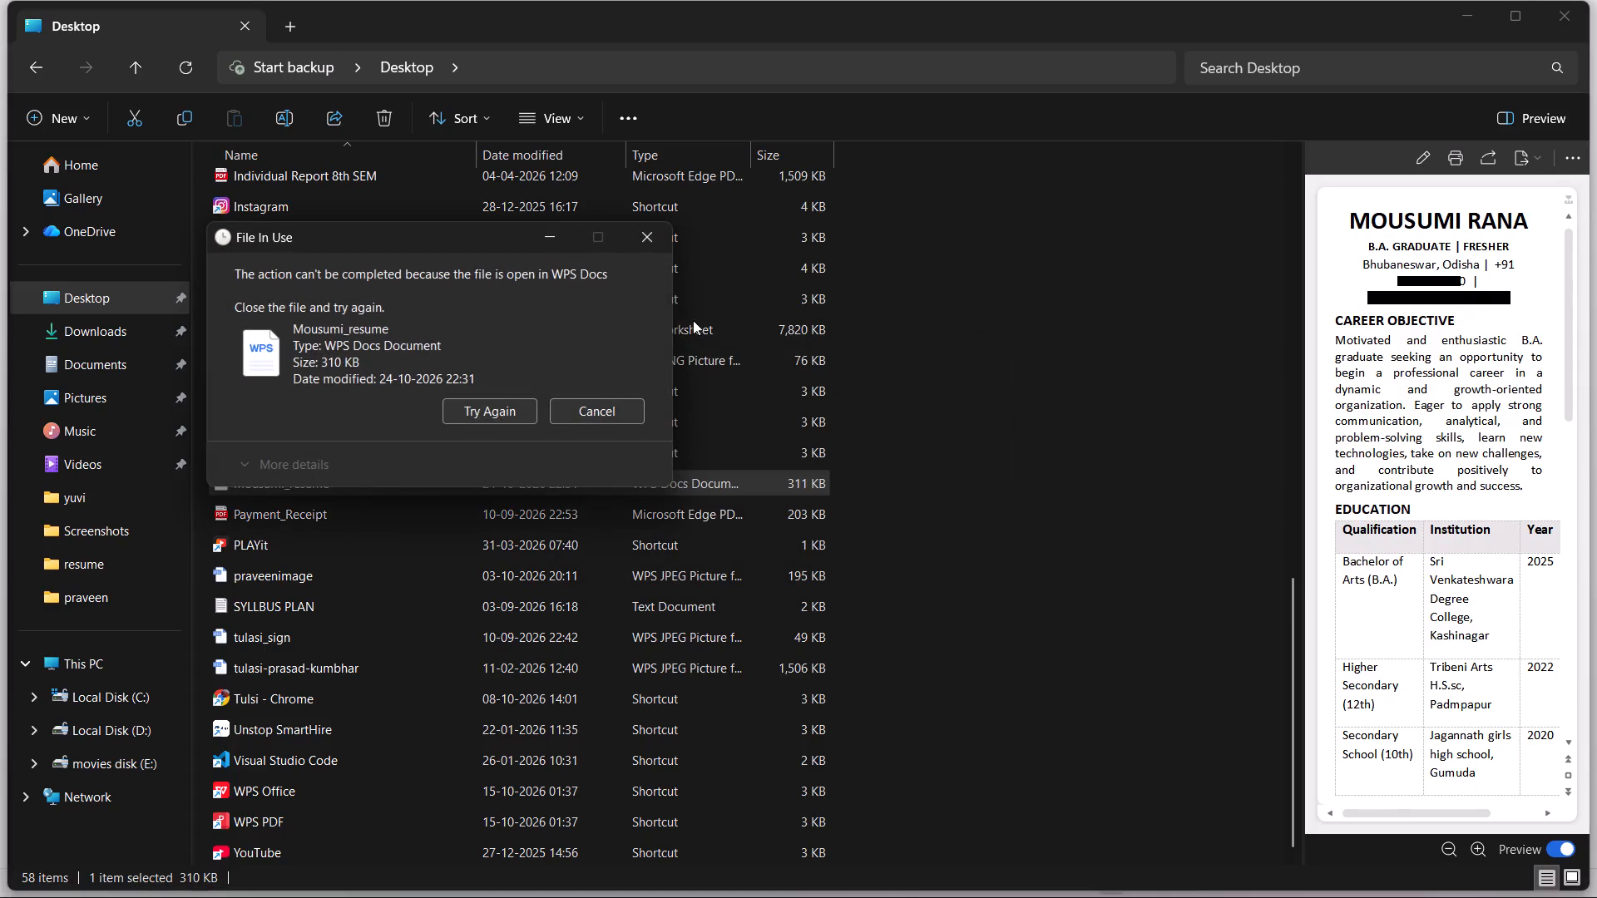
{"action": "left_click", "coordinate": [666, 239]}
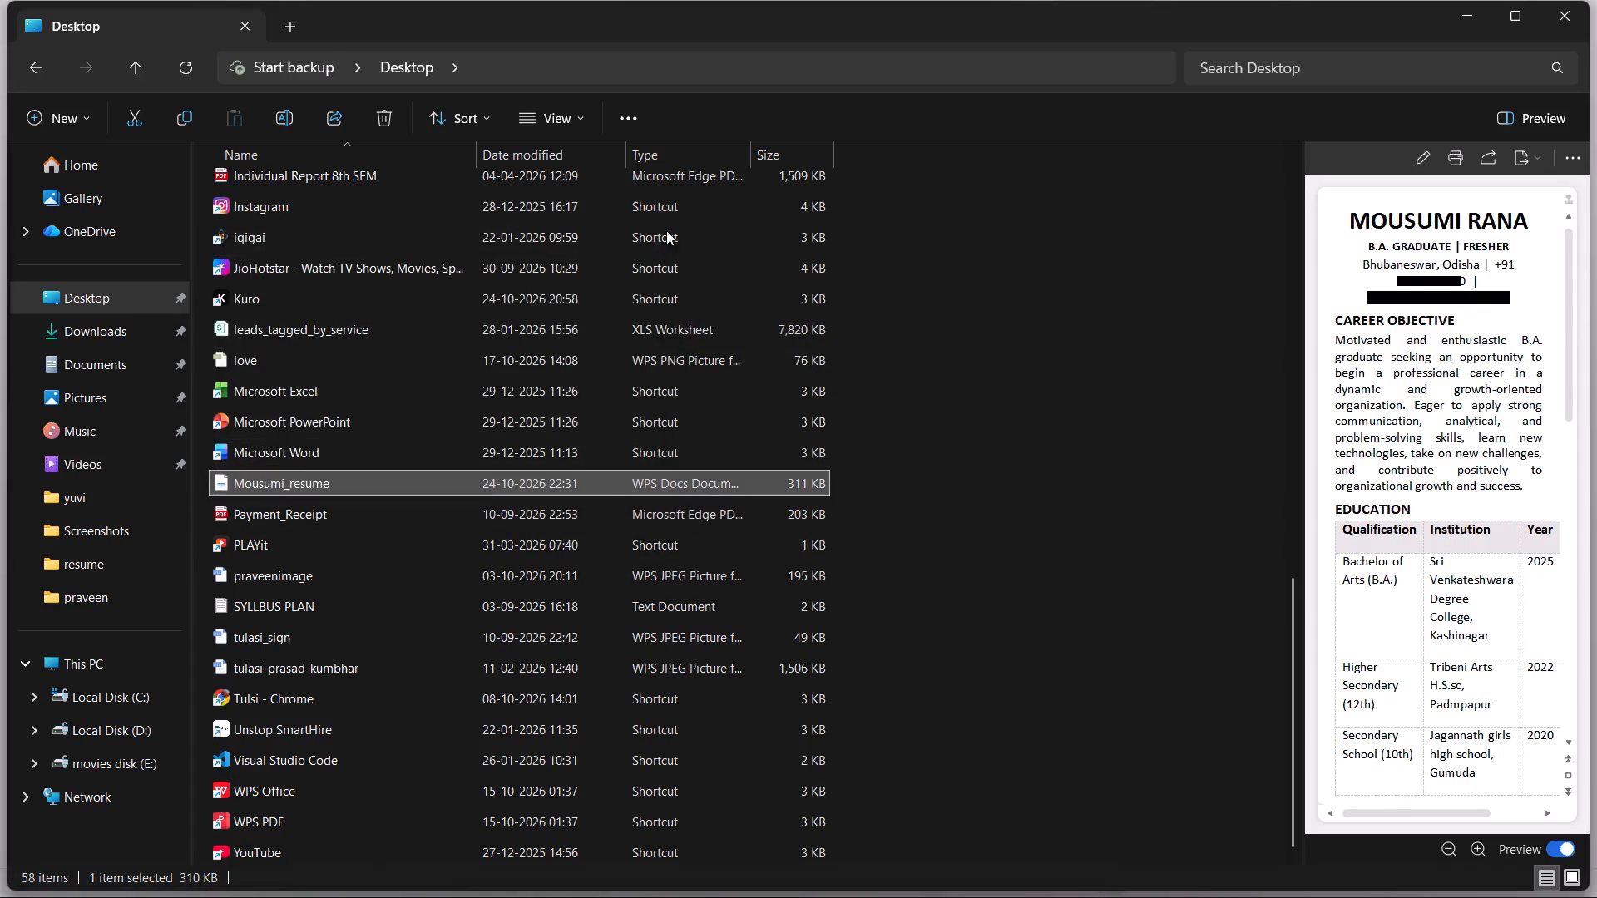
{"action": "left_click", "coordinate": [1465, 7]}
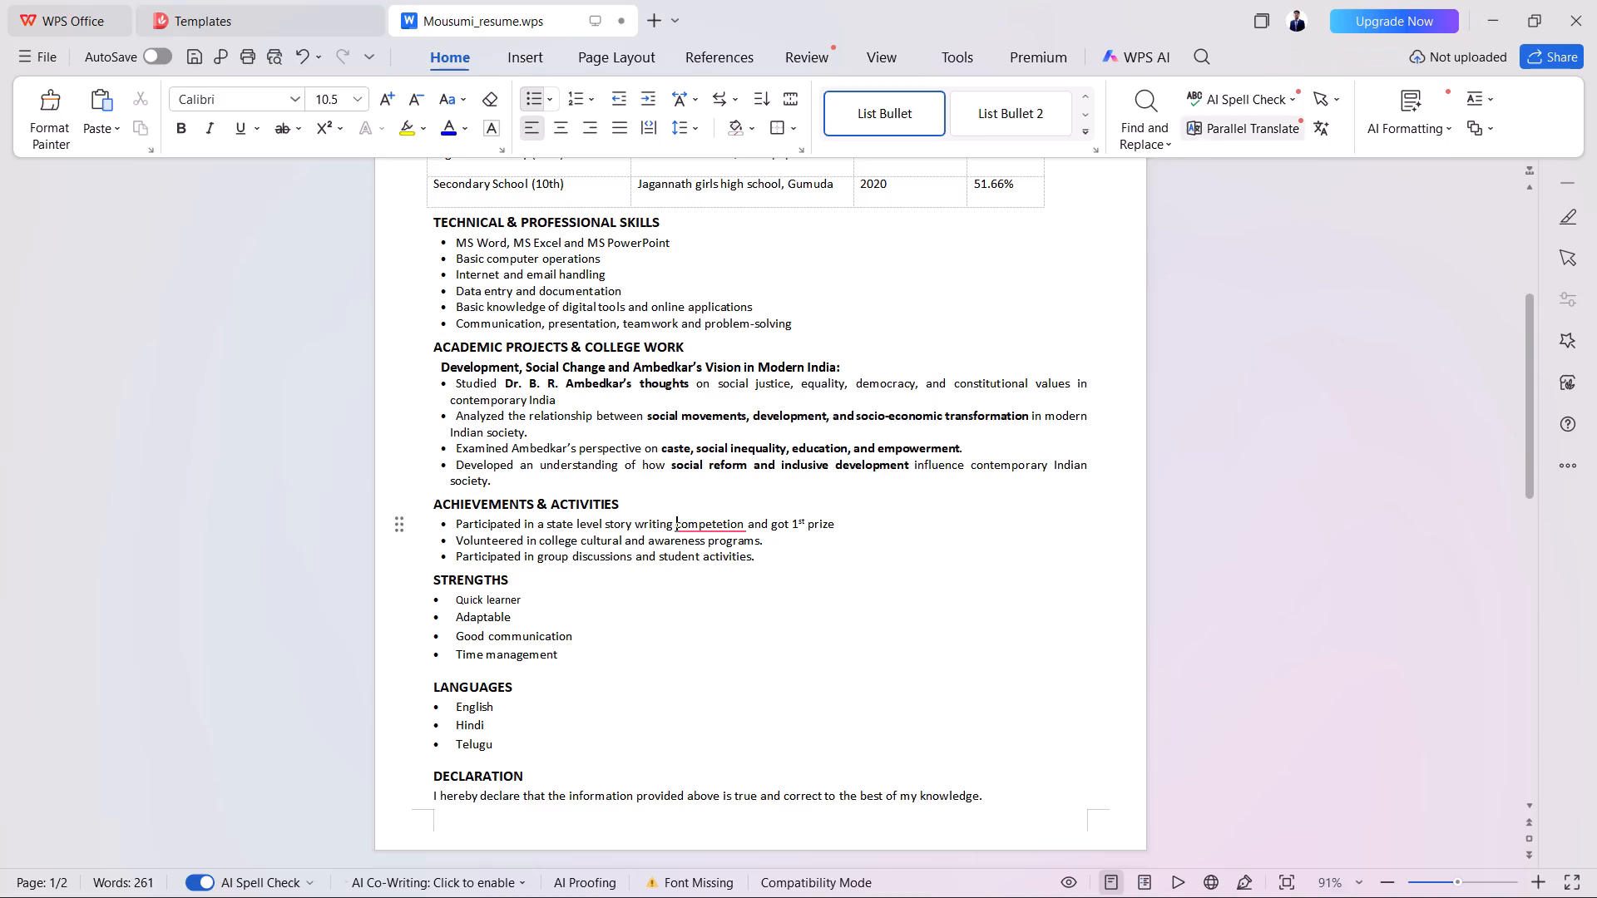
Save the edited resume in WPS Office under its current file name.
{"action": "left_click", "coordinate": [986, 339]}
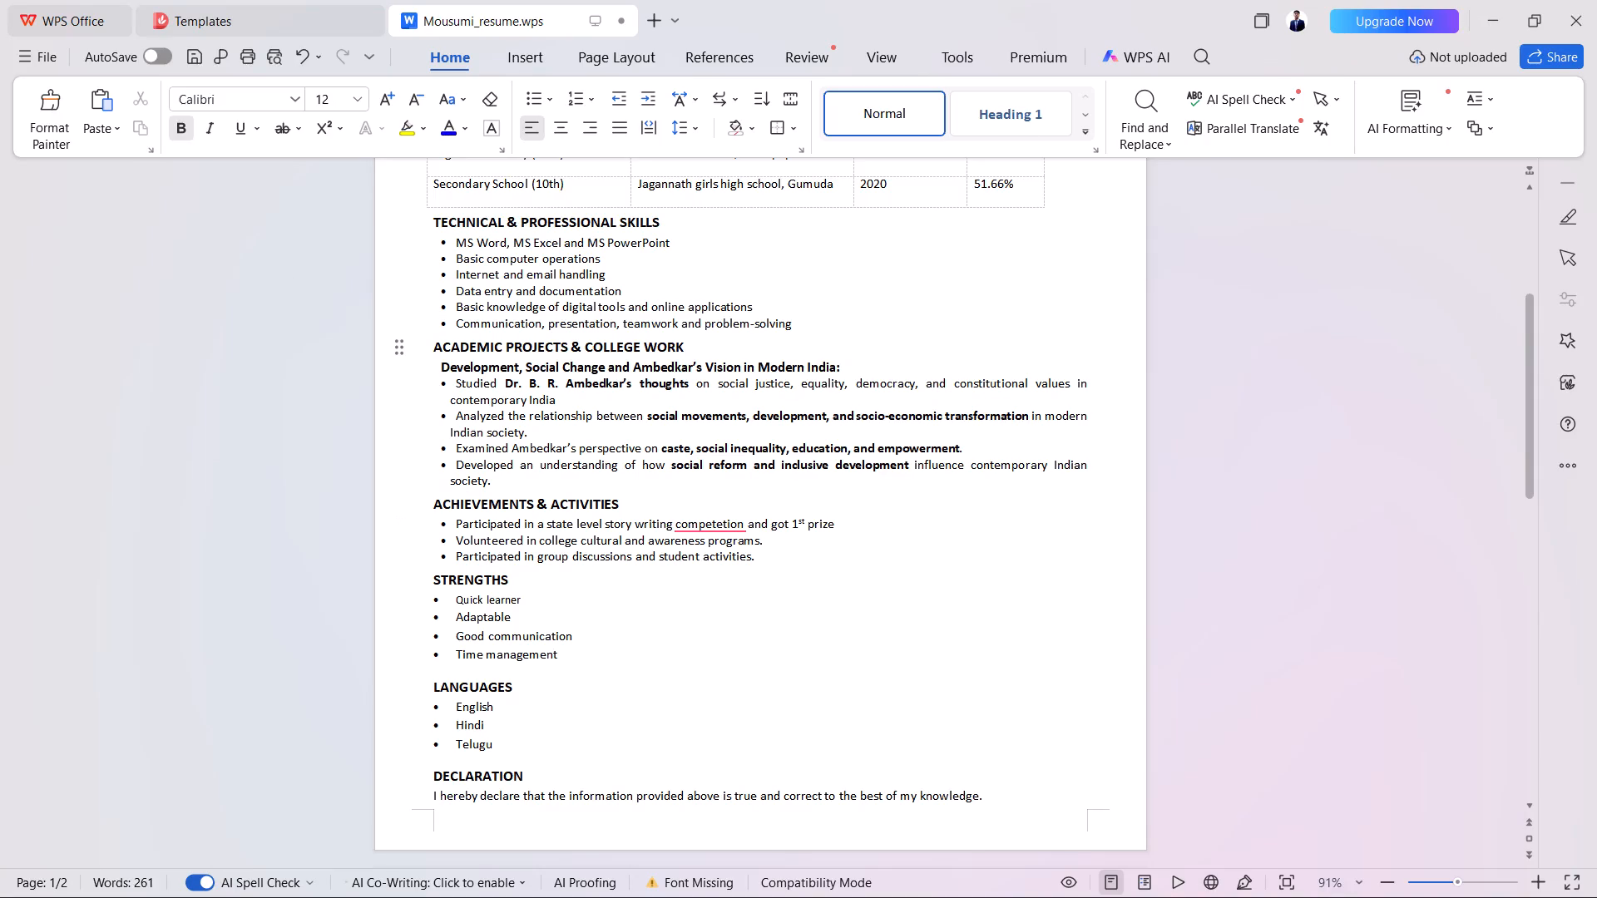
{"action": "key", "text": "ctrl+s"}
{"action": "left_click", "coordinate": [614, 385]}
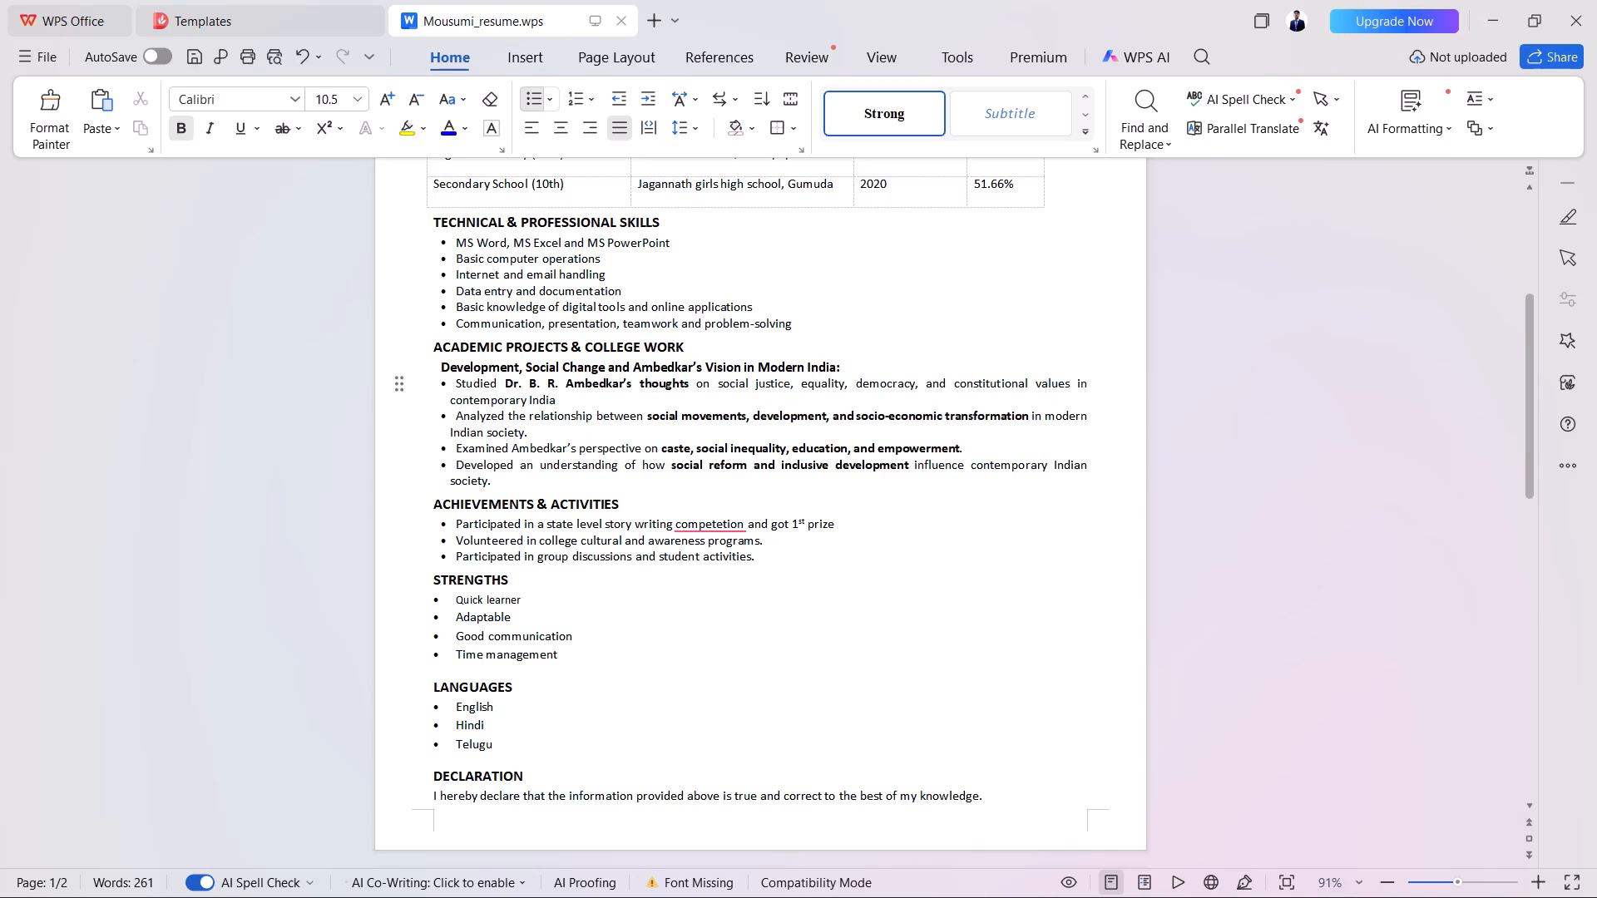
Prepare a Microsoft Word 97-2003 (.doc) copy, removing the extension from the file name and inserting the surname plus an underscore before "resume".
{"action": "left_click", "coordinate": [33, 62]}
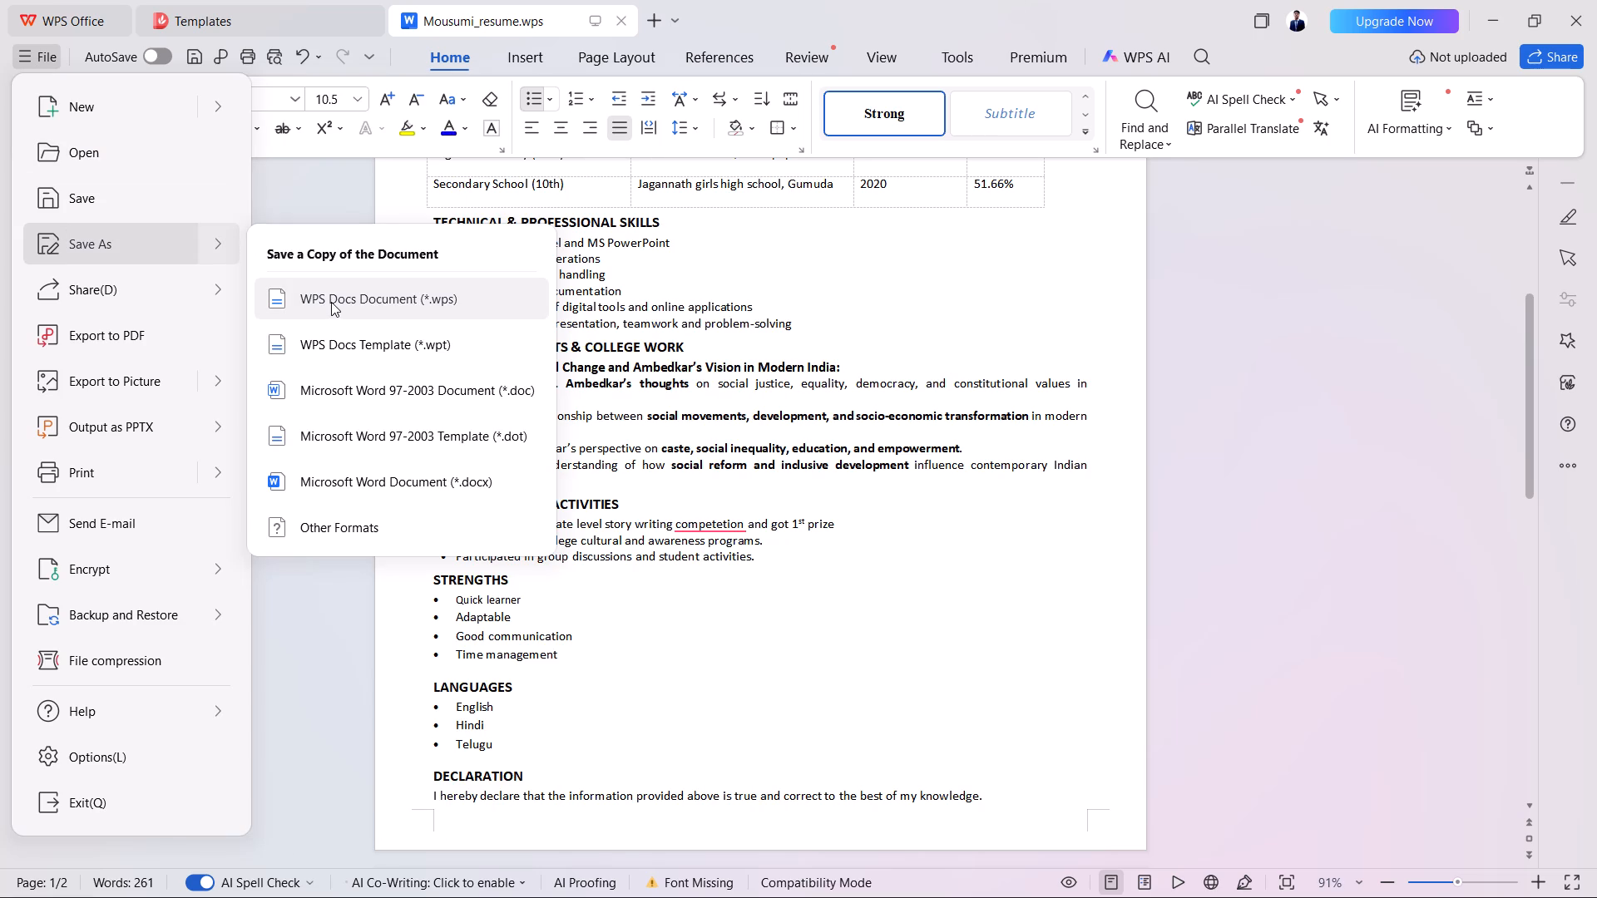
{"action": "left_click", "coordinate": [423, 383]}
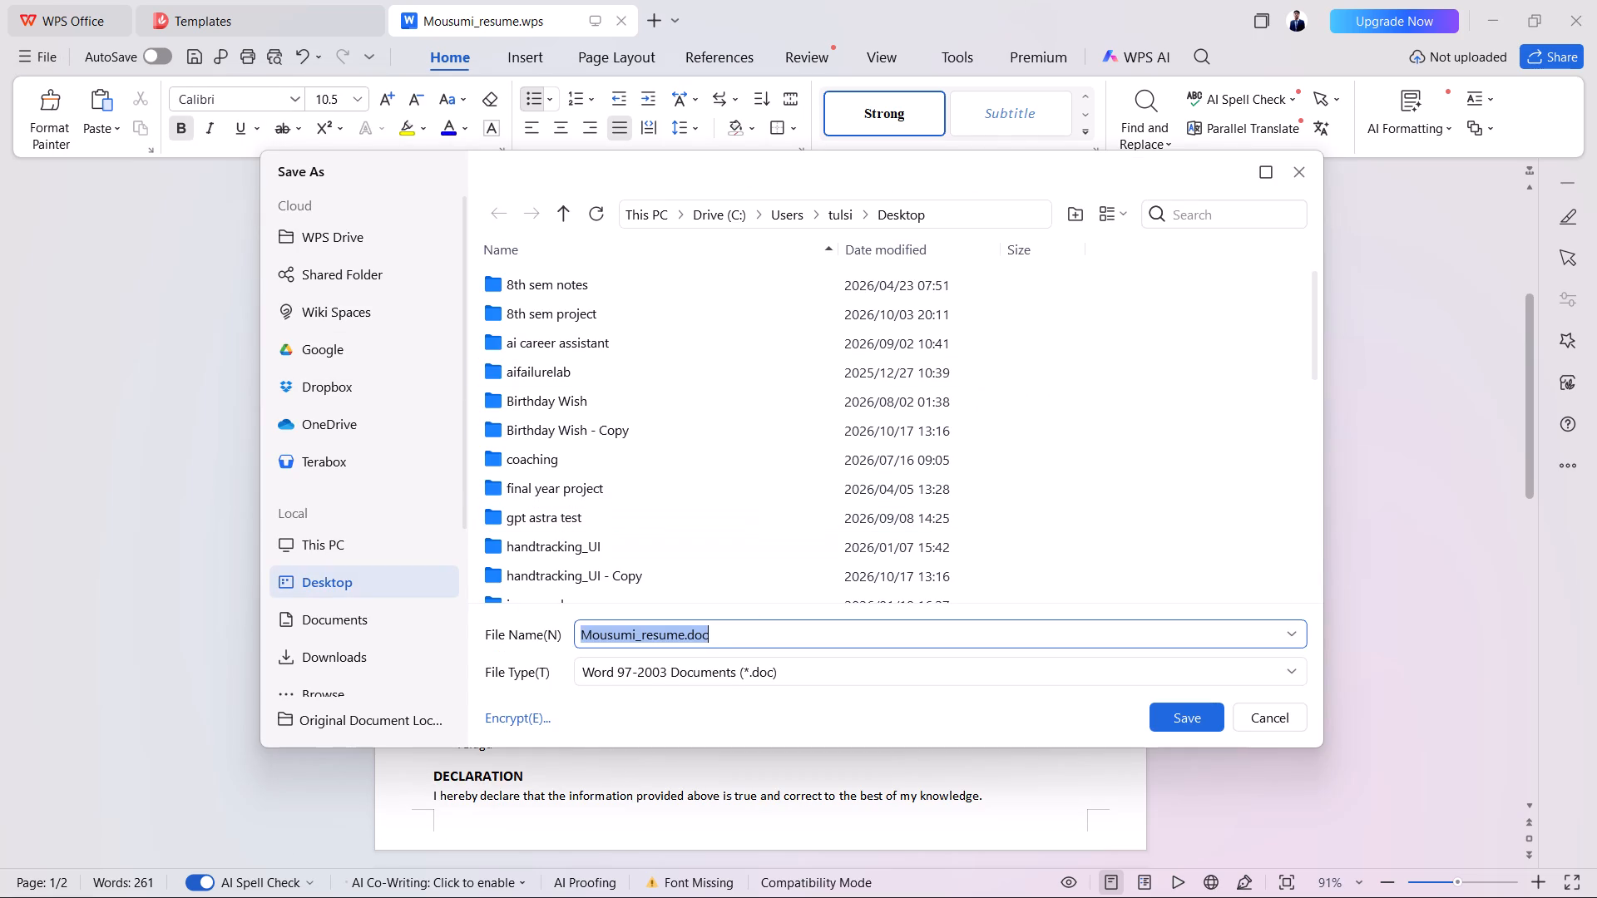
{"action": "key", "text": "Left"}
{"action": "key", "text": "Right"}
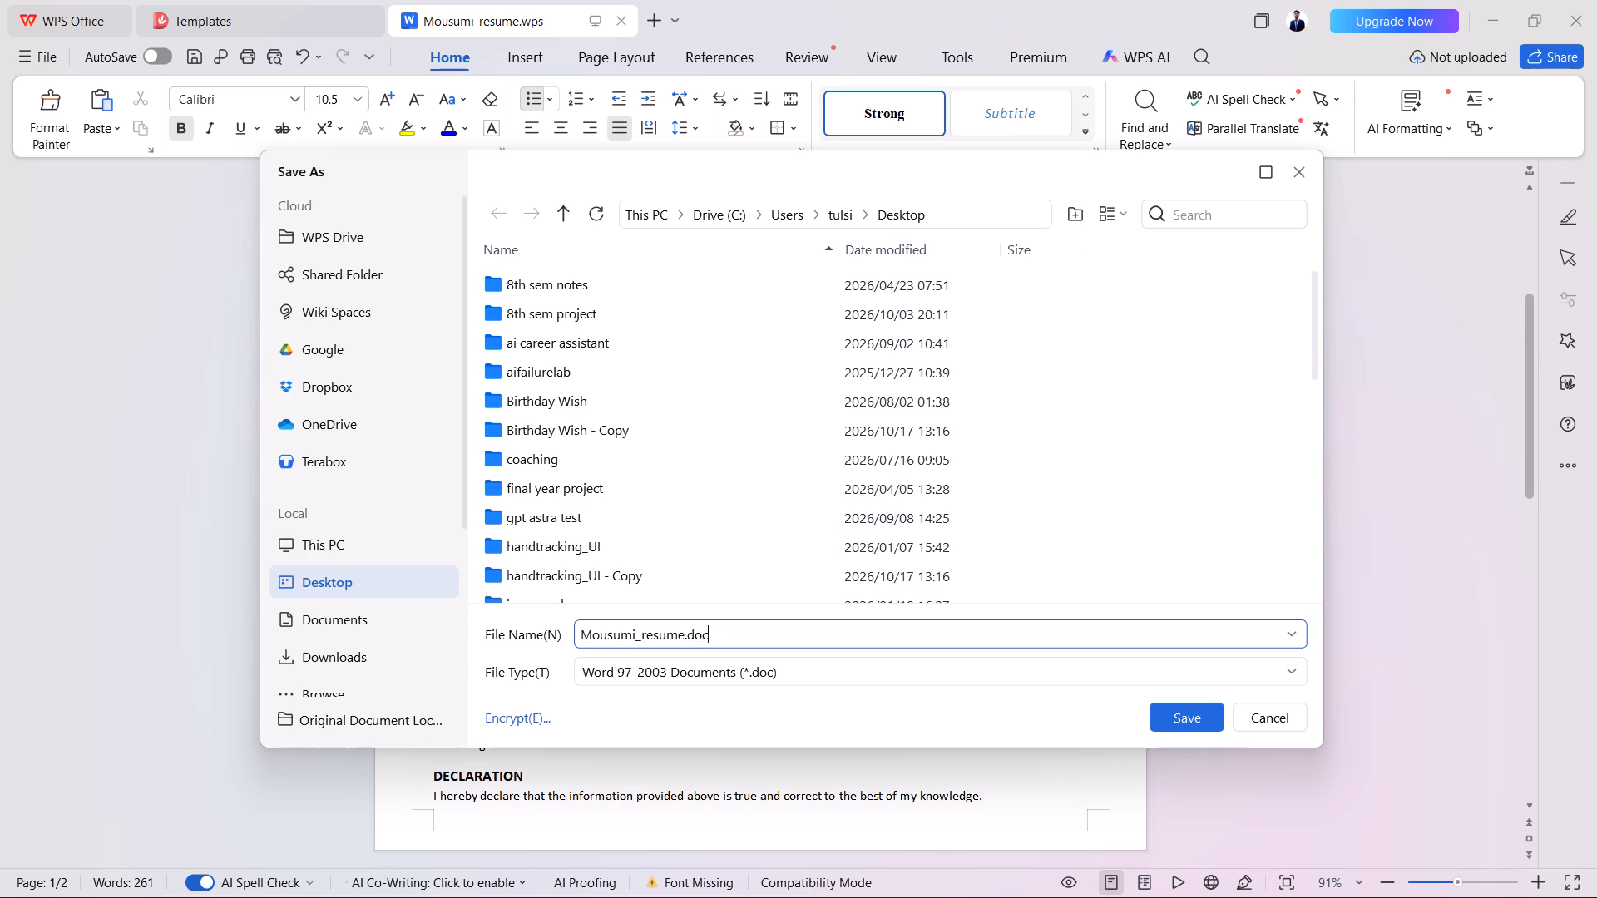
{"action": "key", "text": "BackSpace"}
{"action": "key", "text": "BackSpace"}
{"action": "key", "text": "BackSpace"}
{"action": "key", "text": "BackSpace"}
{"action": "key", "text": "Left"}
{"action": "key", "text": "Left"}
{"action": "key", "text": "Left"}
{"action": "key", "text": "Left"}
{"action": "key", "text": "Left"}
{"action": "key", "text": "Left"}
{"action": "type", "text": "rana_"}
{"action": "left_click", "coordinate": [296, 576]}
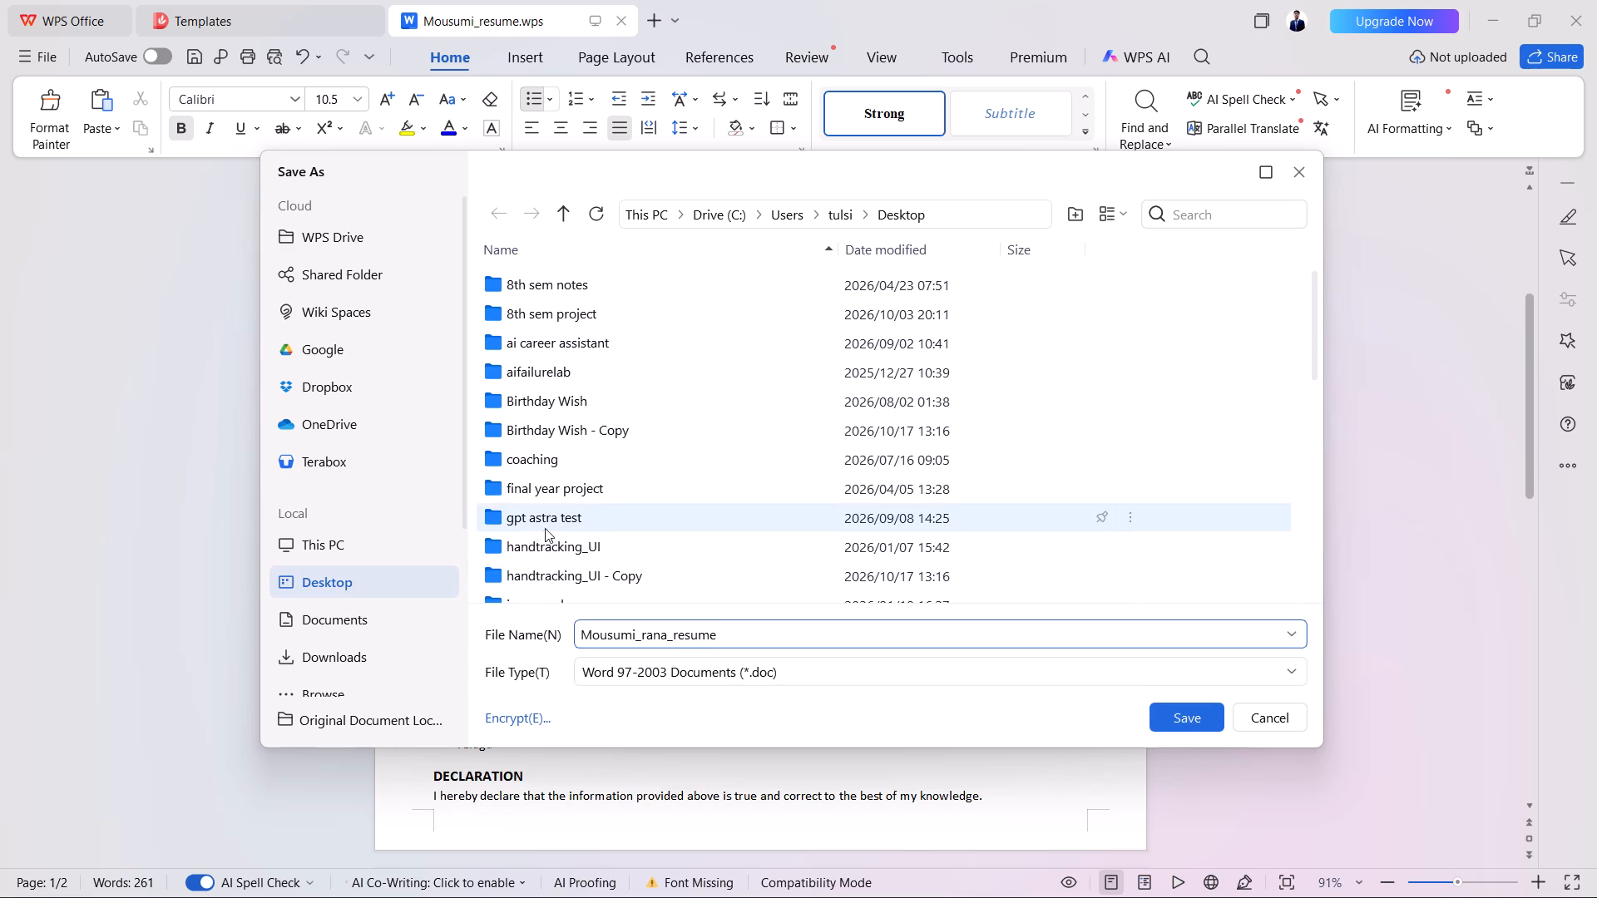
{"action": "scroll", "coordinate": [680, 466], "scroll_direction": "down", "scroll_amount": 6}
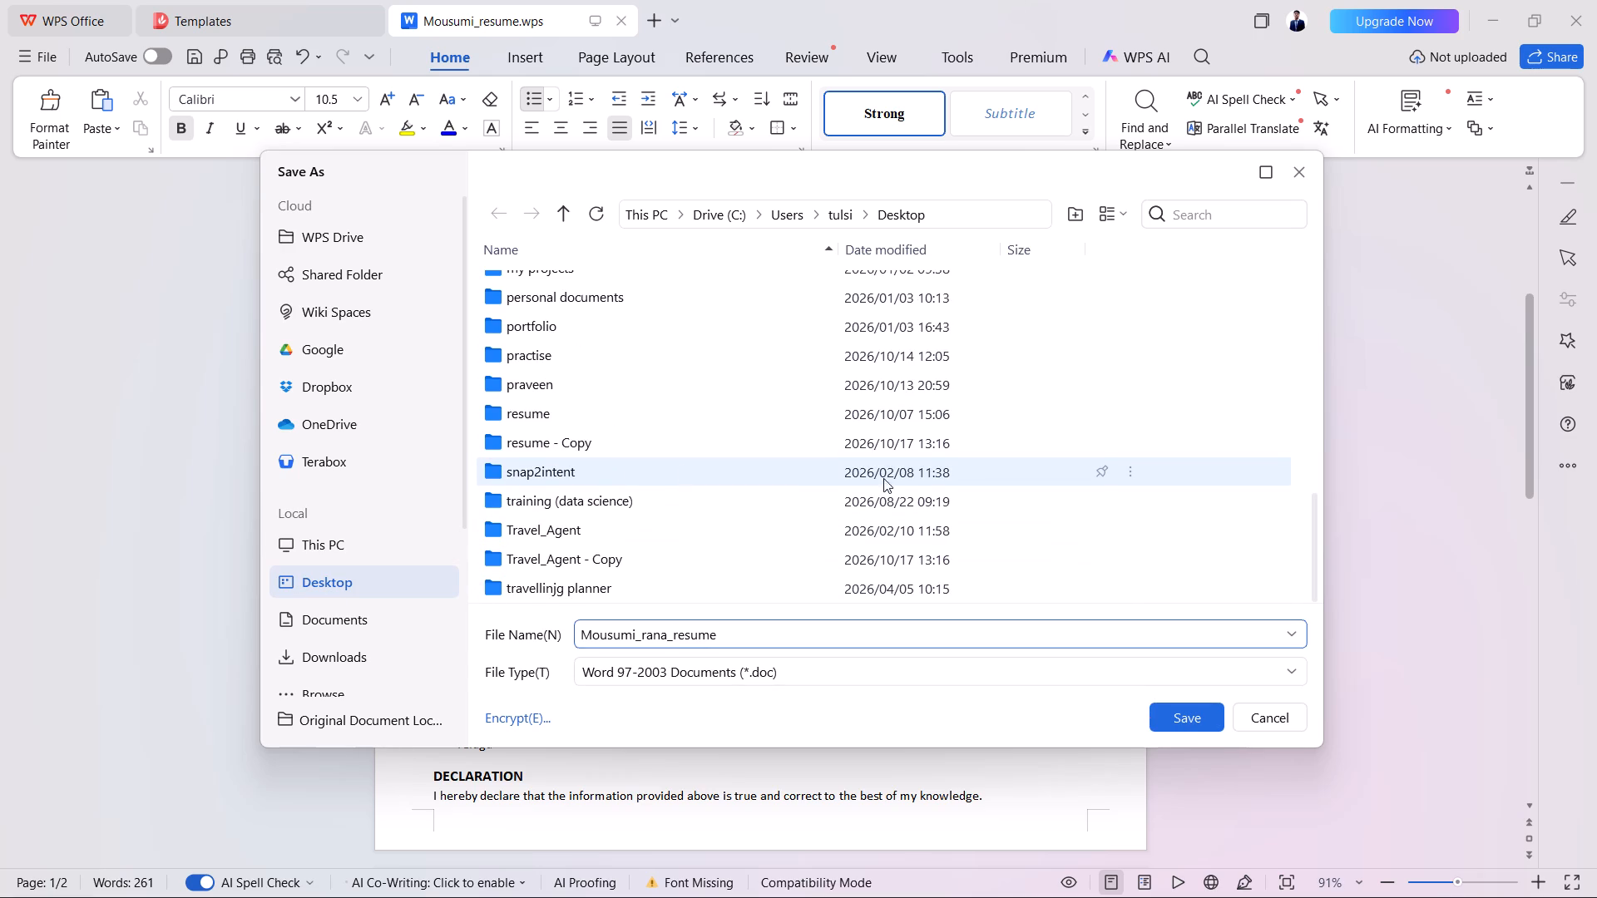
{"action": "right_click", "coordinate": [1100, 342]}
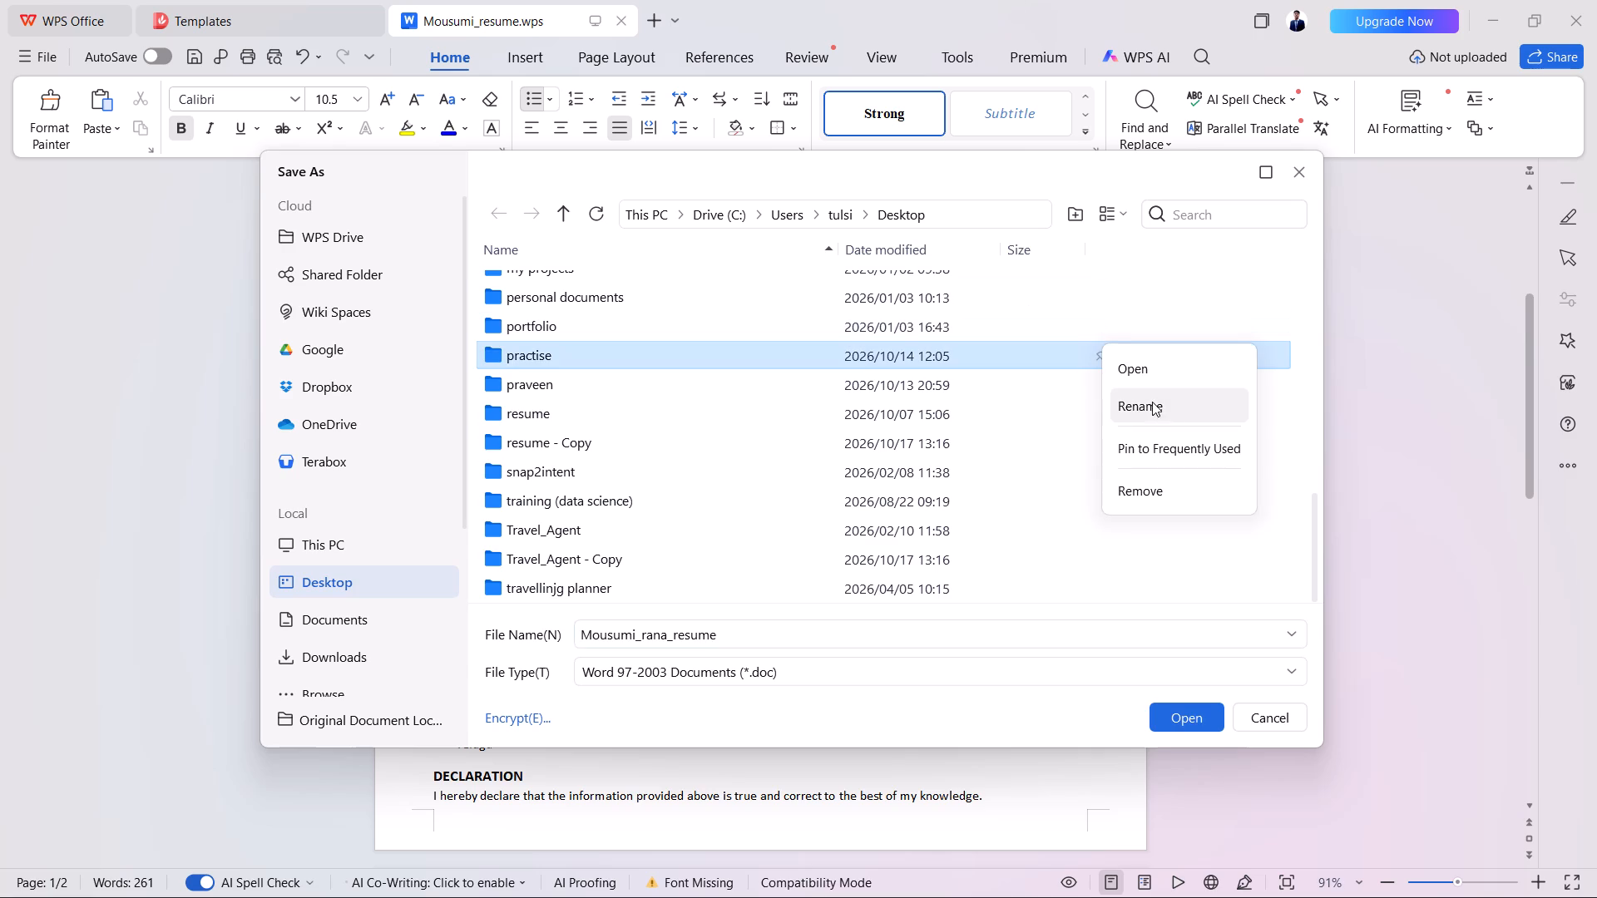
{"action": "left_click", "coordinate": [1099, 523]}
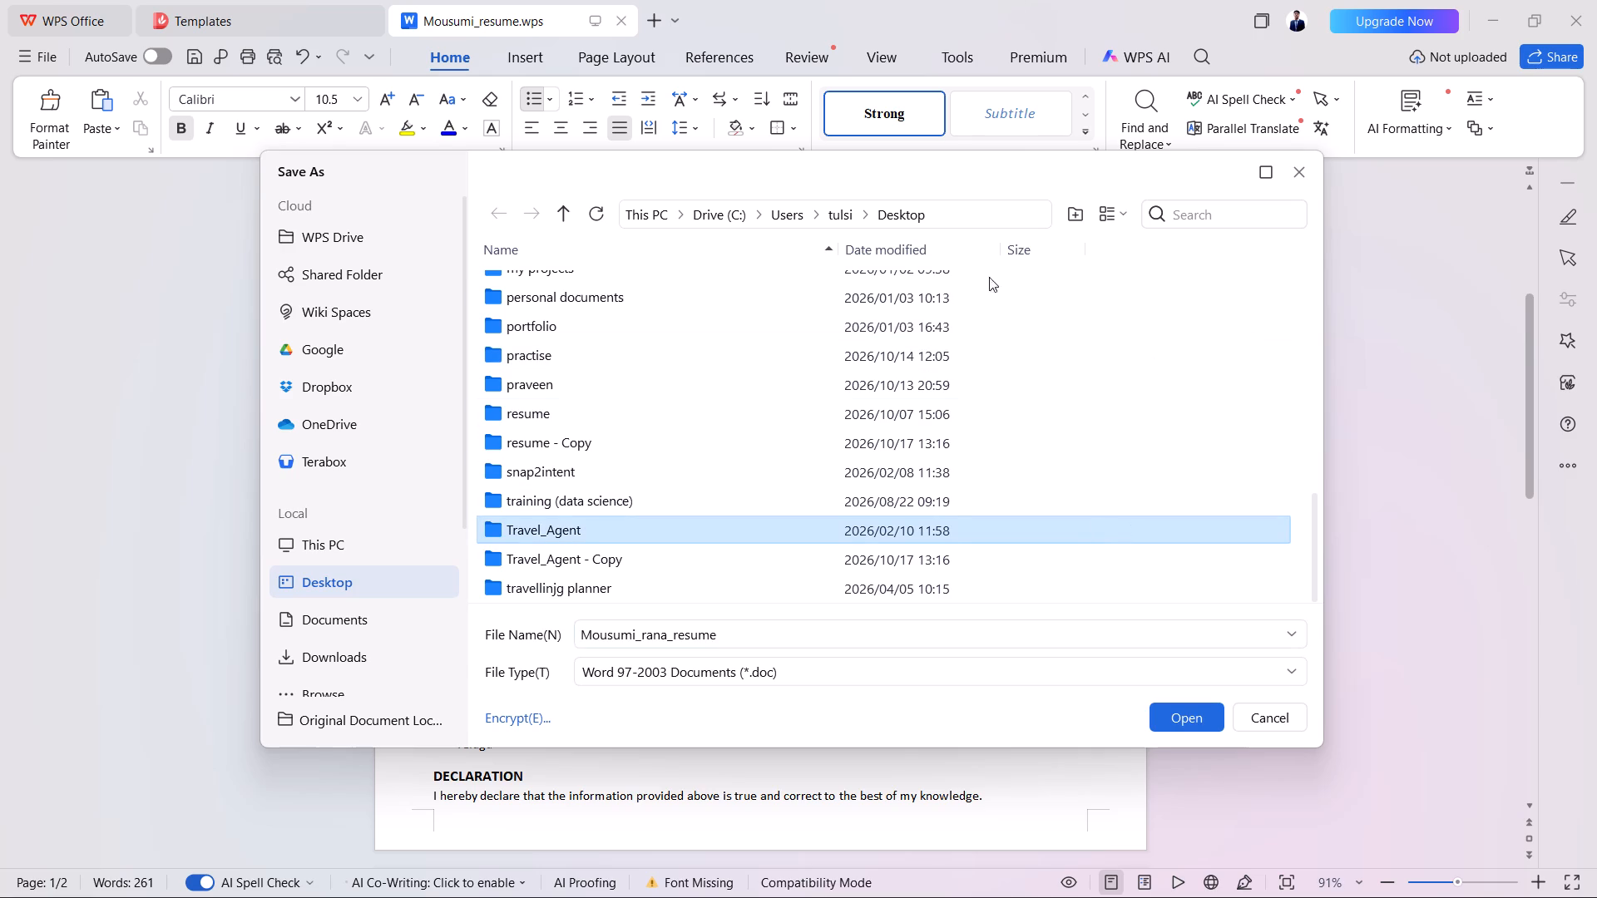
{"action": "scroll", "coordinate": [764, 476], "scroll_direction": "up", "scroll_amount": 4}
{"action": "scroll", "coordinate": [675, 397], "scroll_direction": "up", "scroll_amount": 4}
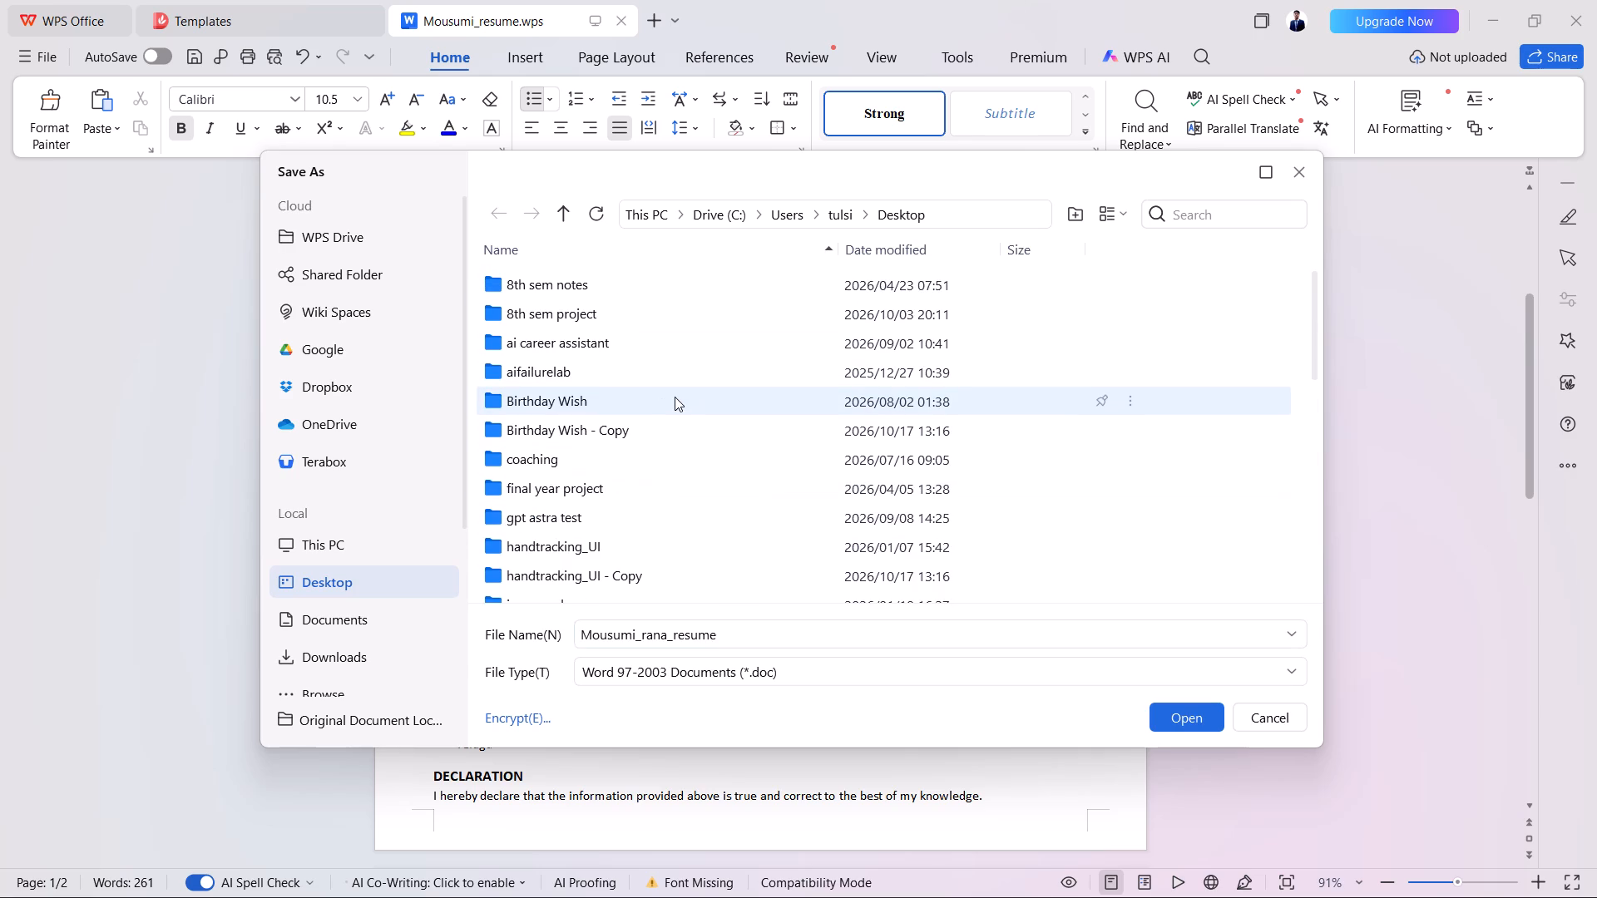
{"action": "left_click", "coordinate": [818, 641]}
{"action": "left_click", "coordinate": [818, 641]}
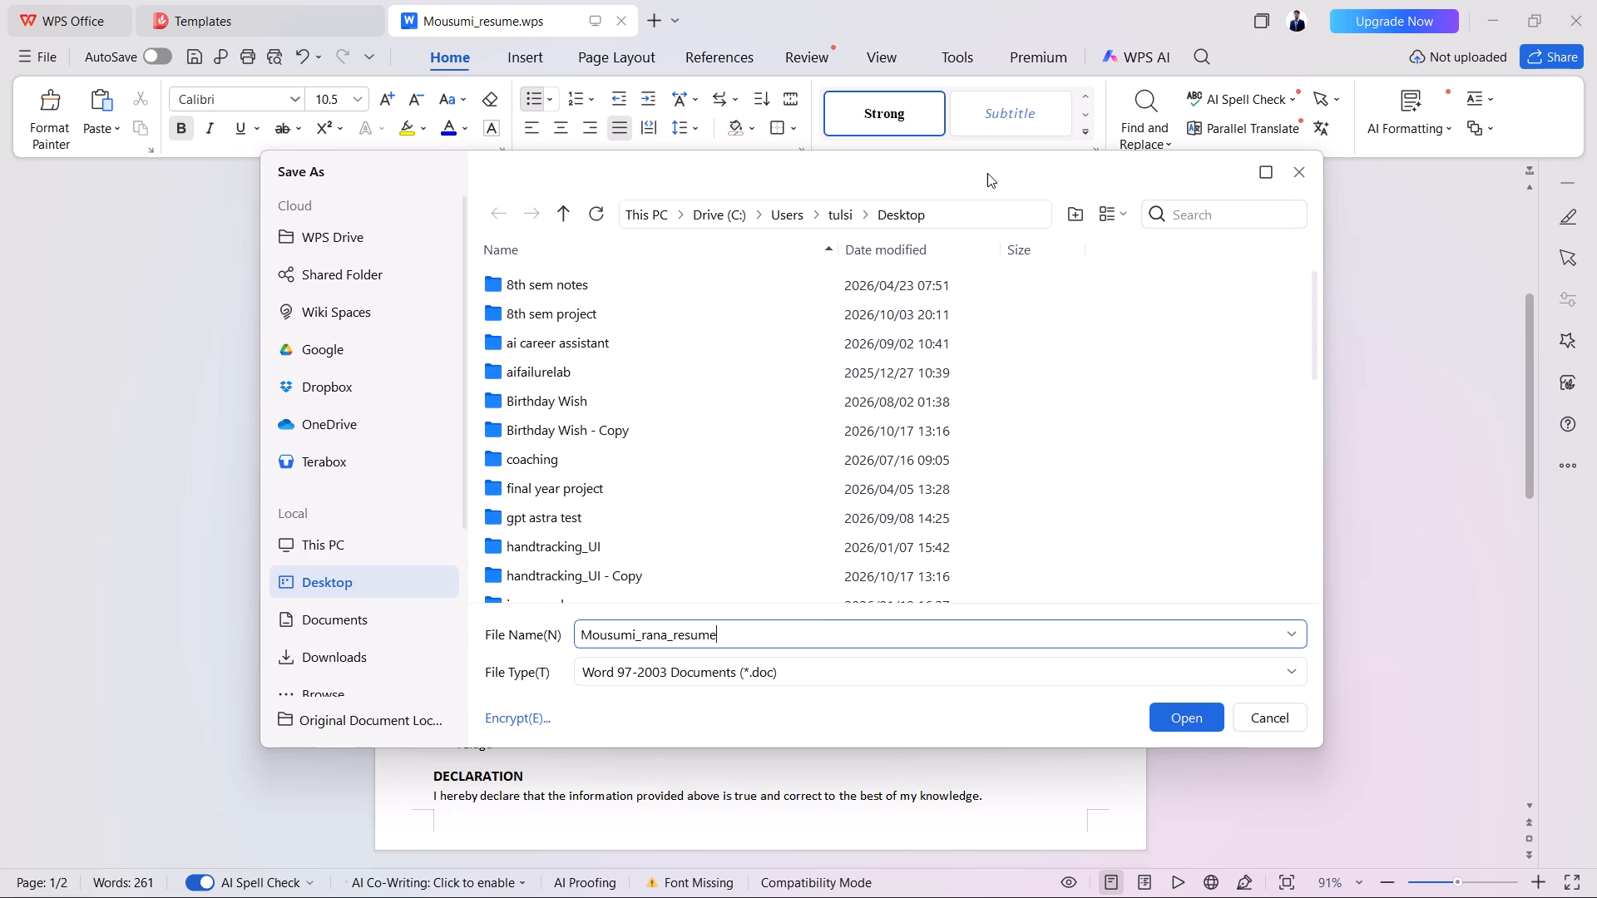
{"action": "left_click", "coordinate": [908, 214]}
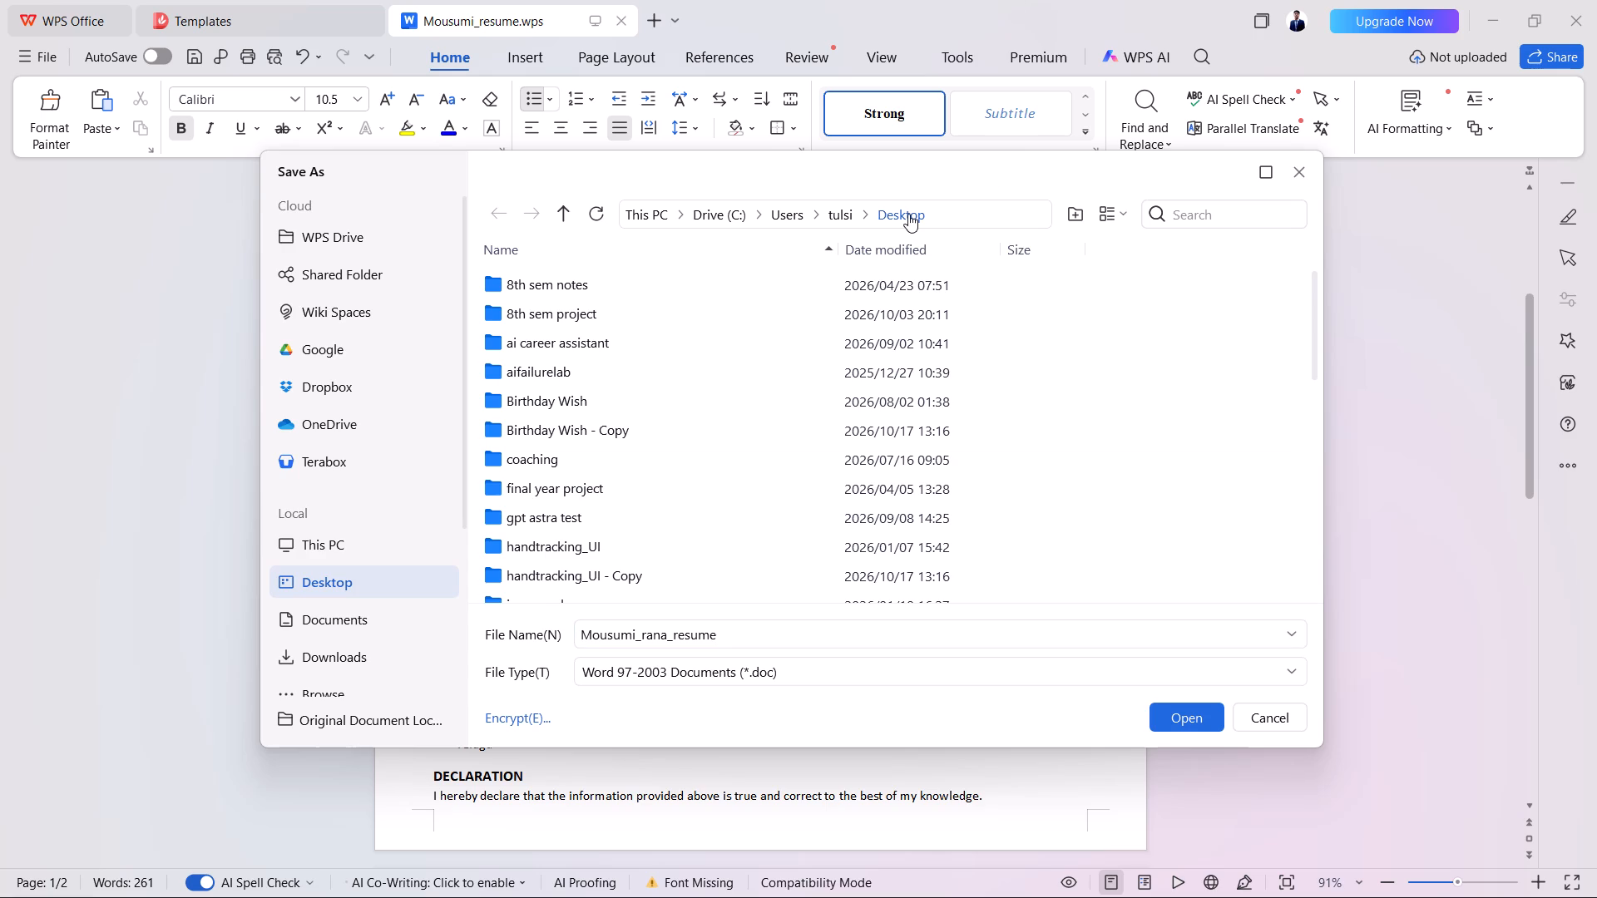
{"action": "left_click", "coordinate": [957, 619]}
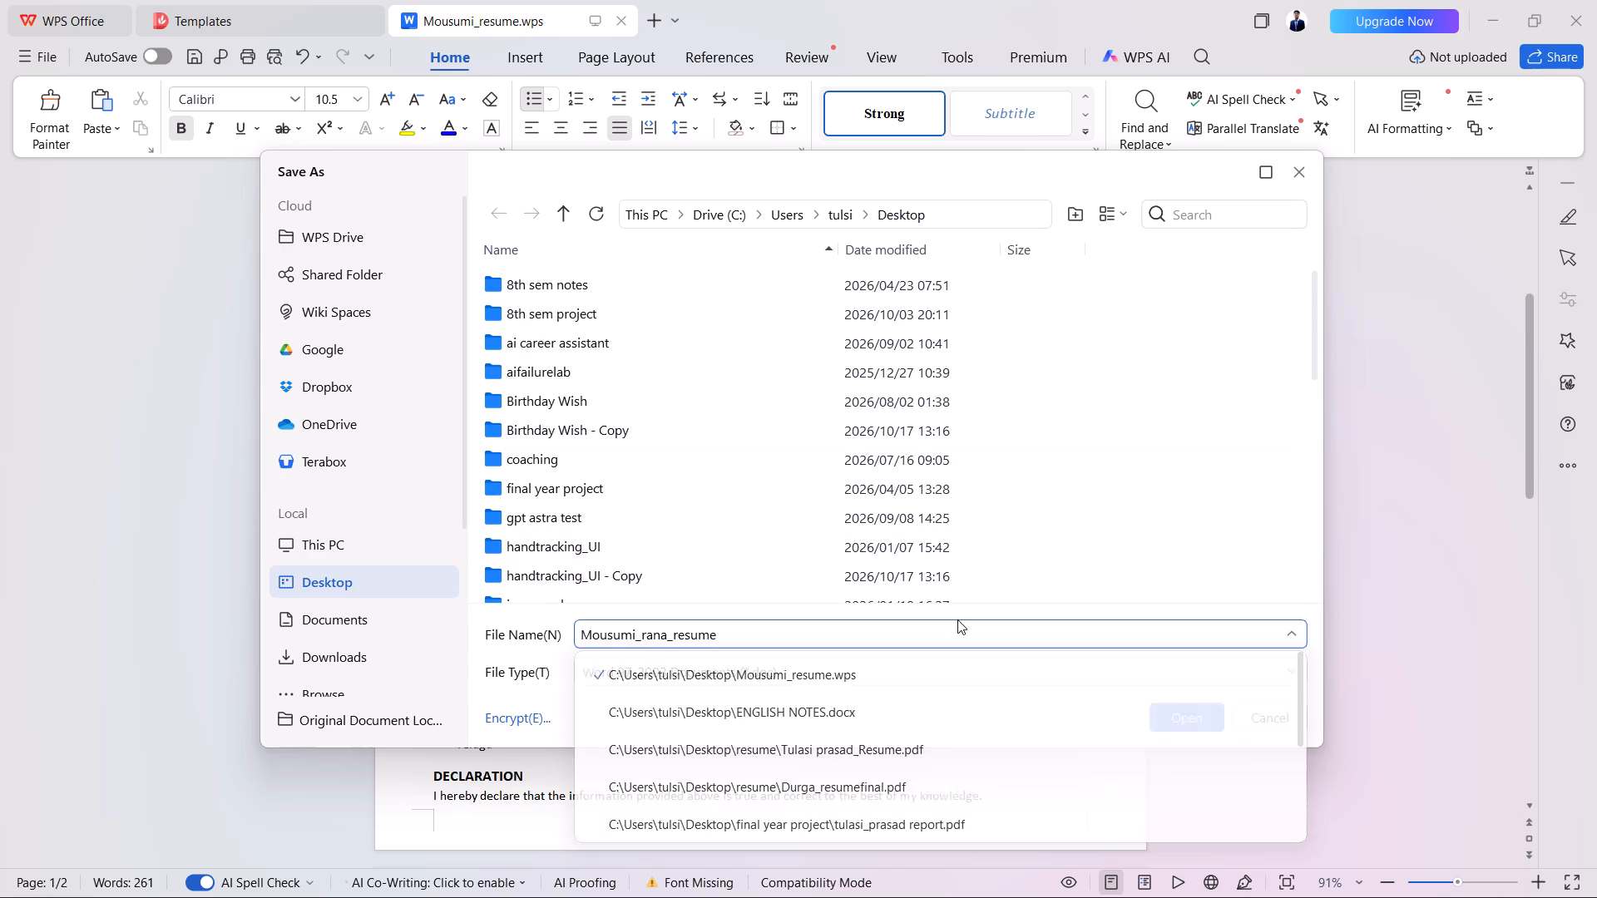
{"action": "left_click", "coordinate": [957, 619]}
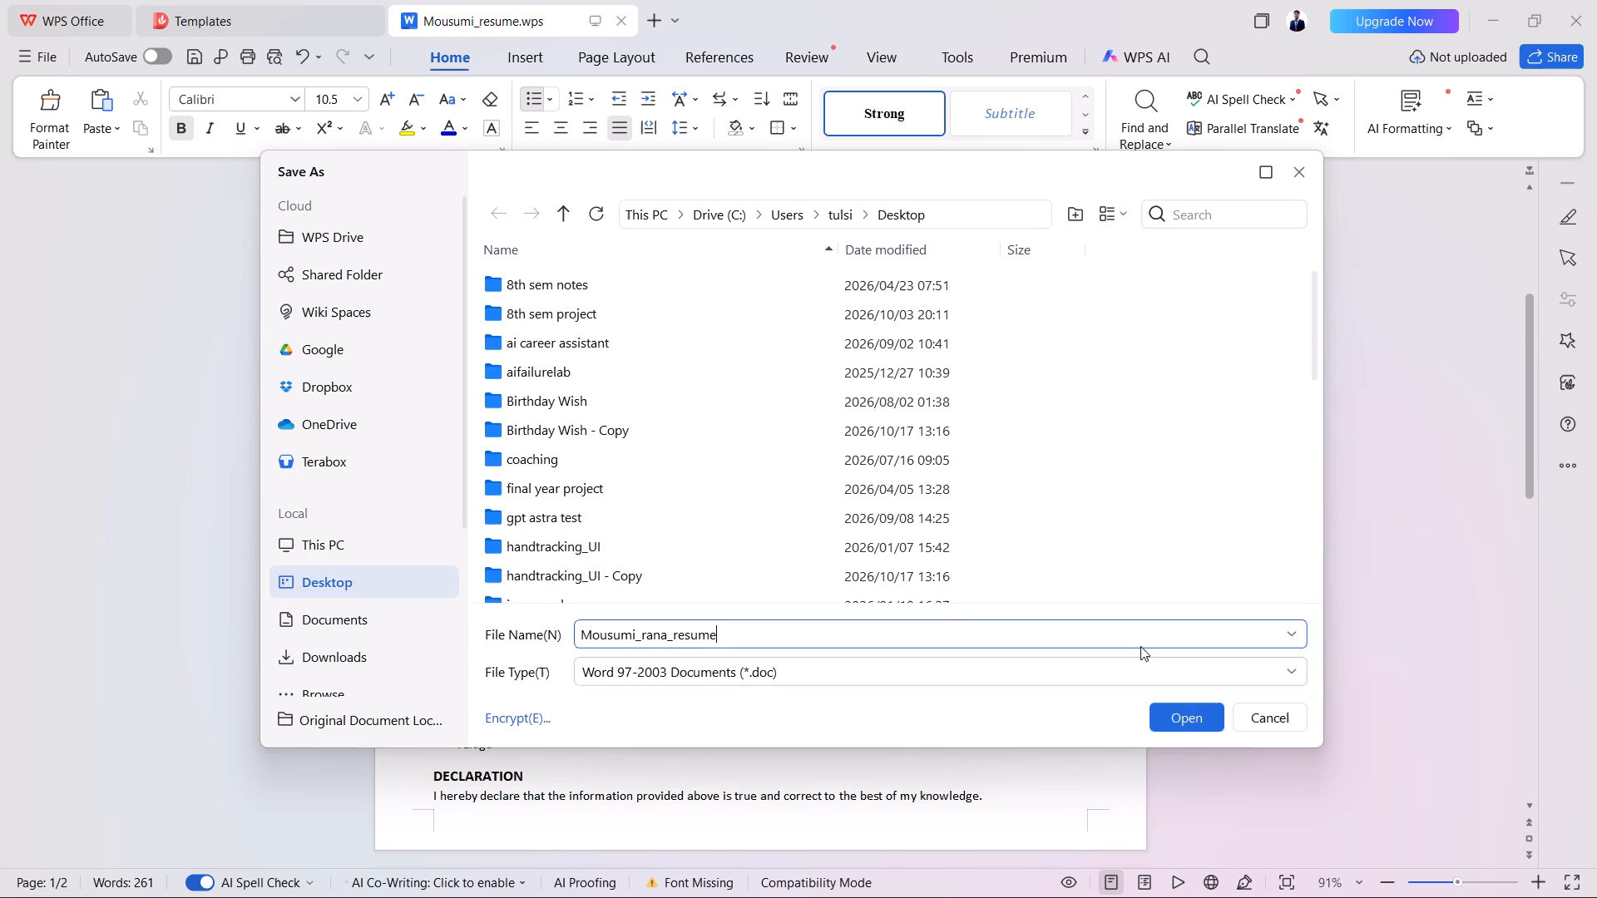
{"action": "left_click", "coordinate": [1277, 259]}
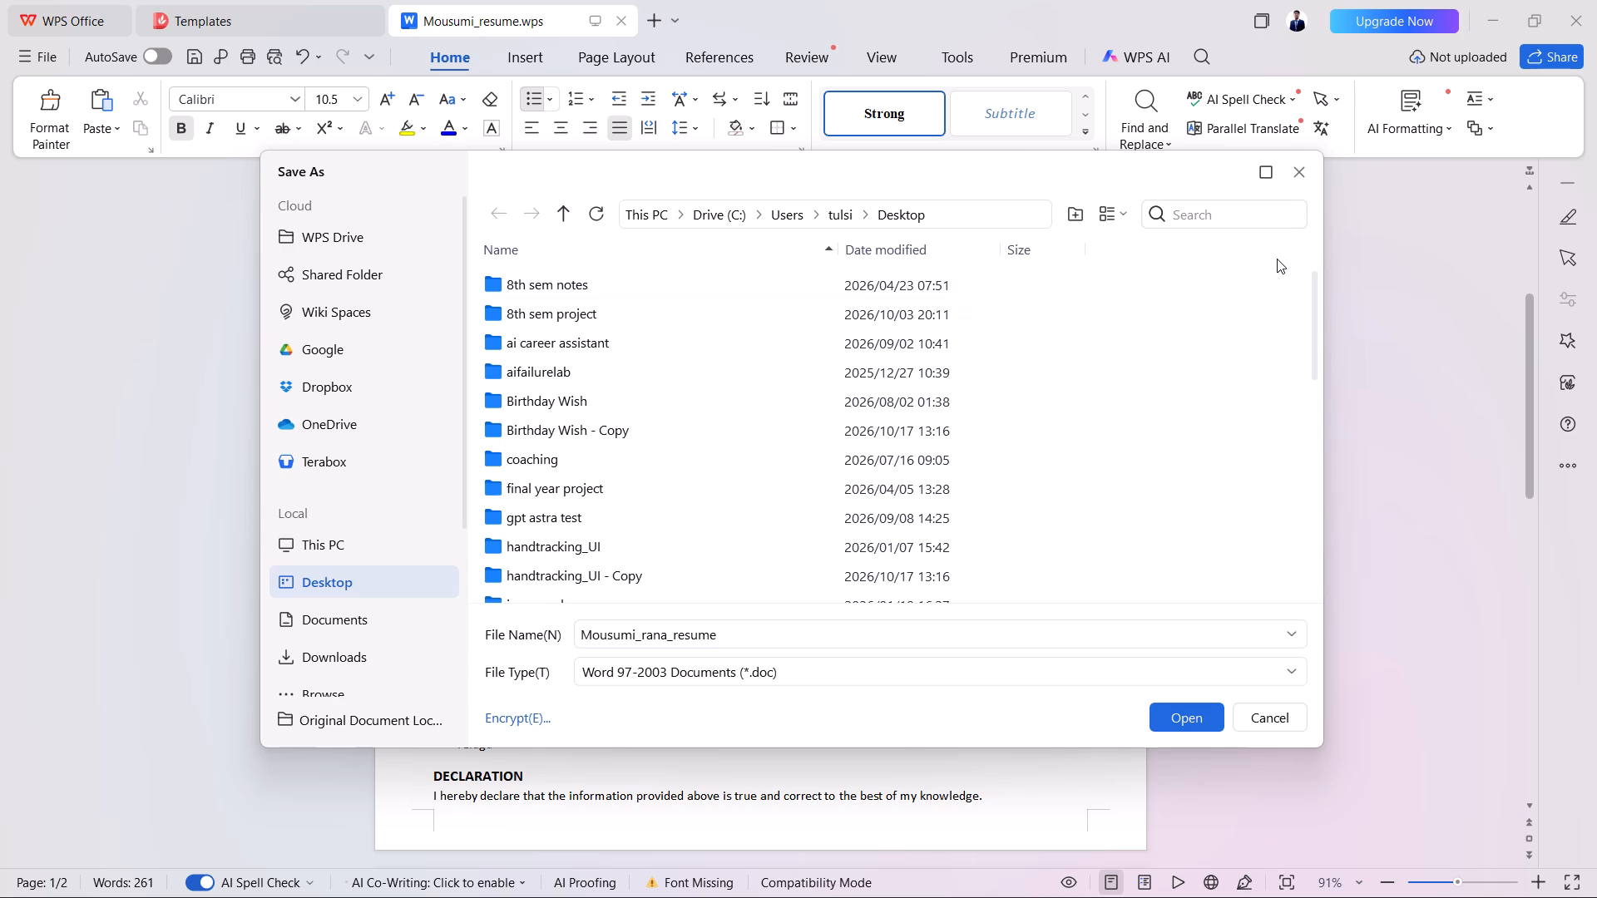
Save the renamed .doc copy in the "my certificates" folder on the Desktop.
{"action": "scroll", "coordinate": [754, 363], "scroll_direction": "down", "scroll_amount": 1}
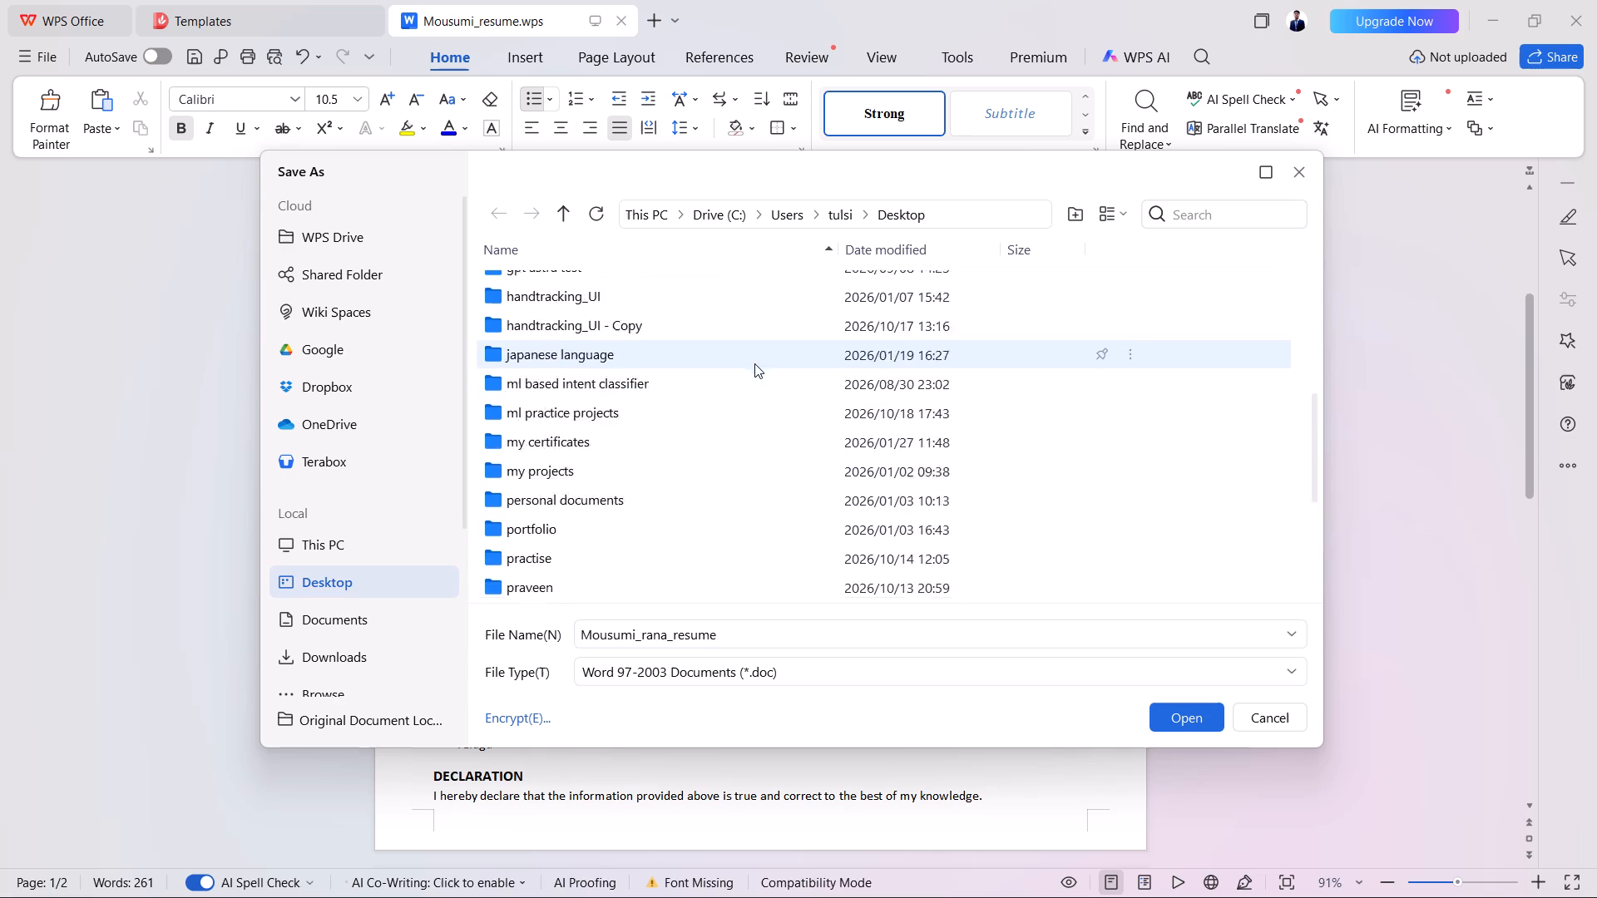
{"action": "scroll", "coordinate": [754, 363], "scroll_direction": "down", "scroll_amount": 1}
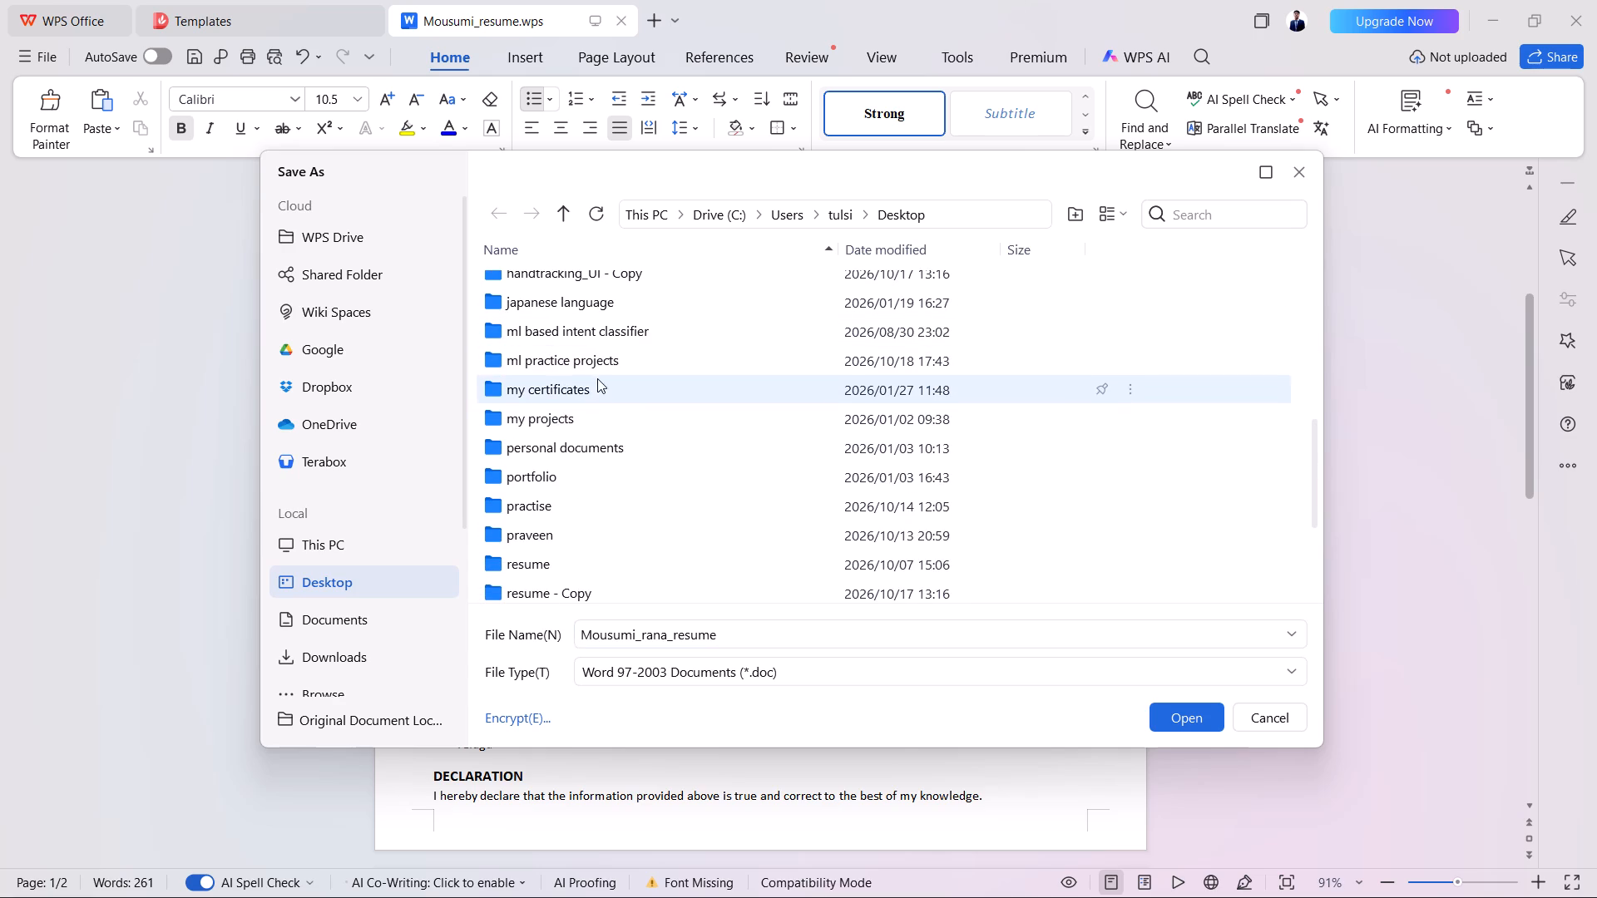
{"action": "left_click", "coordinate": [596, 387]}
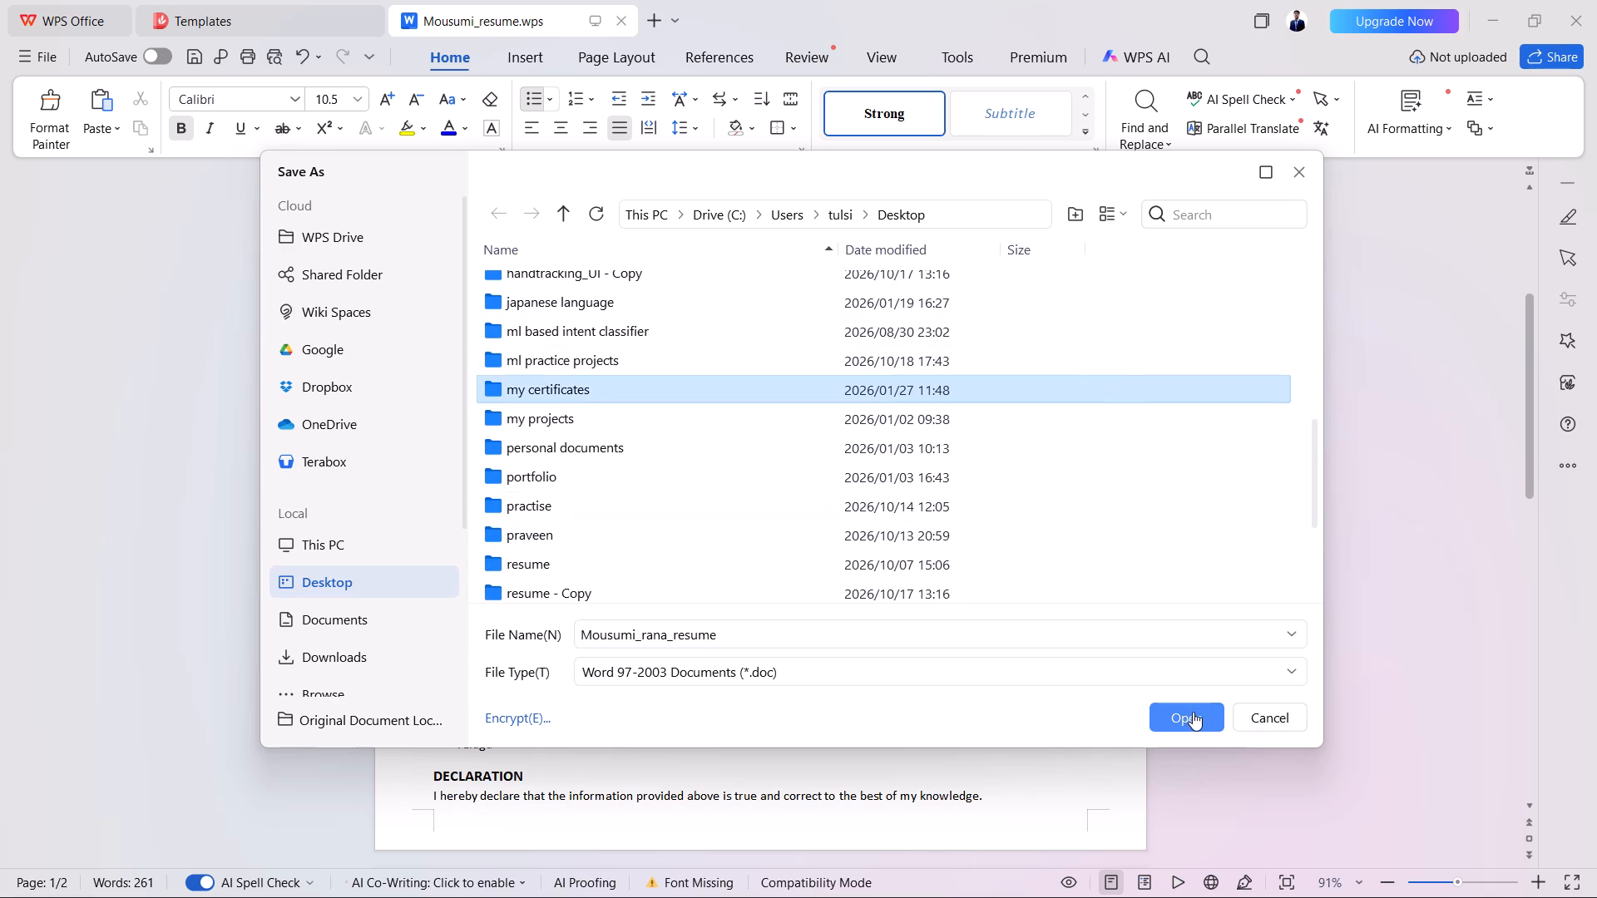
{"action": "left_click", "coordinate": [1190, 713]}
{"action": "left_click", "coordinate": [1190, 713]}
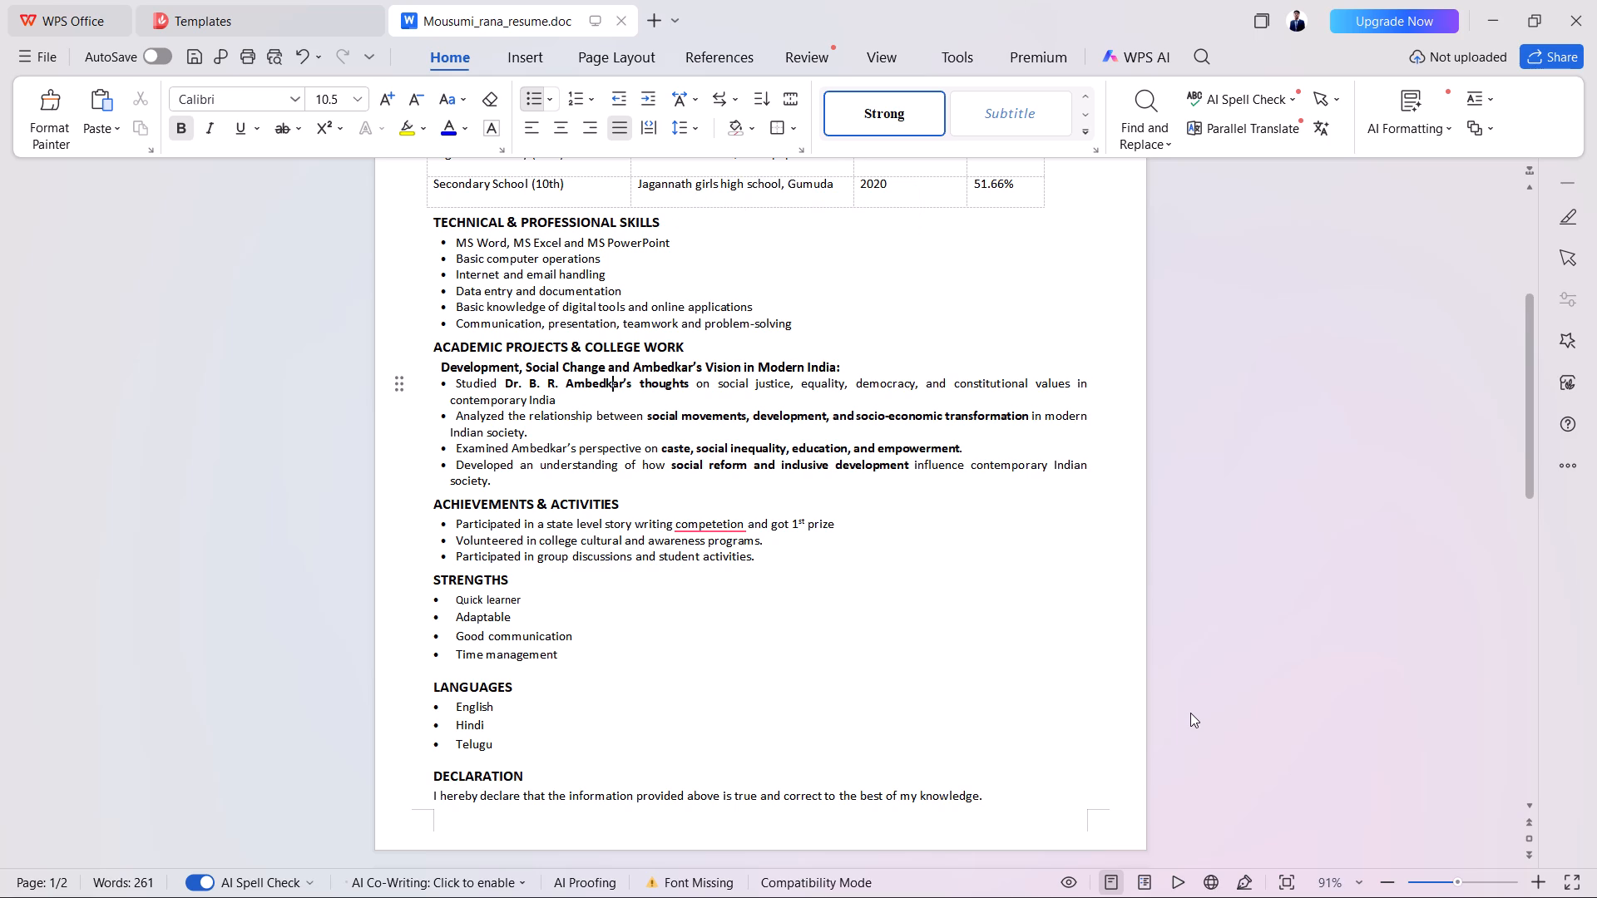
Save the .doc resume once more and close WPS Office.
{"action": "key", "text": "ctrl+s"}
{"action": "left_click", "coordinate": [1596, 0]}
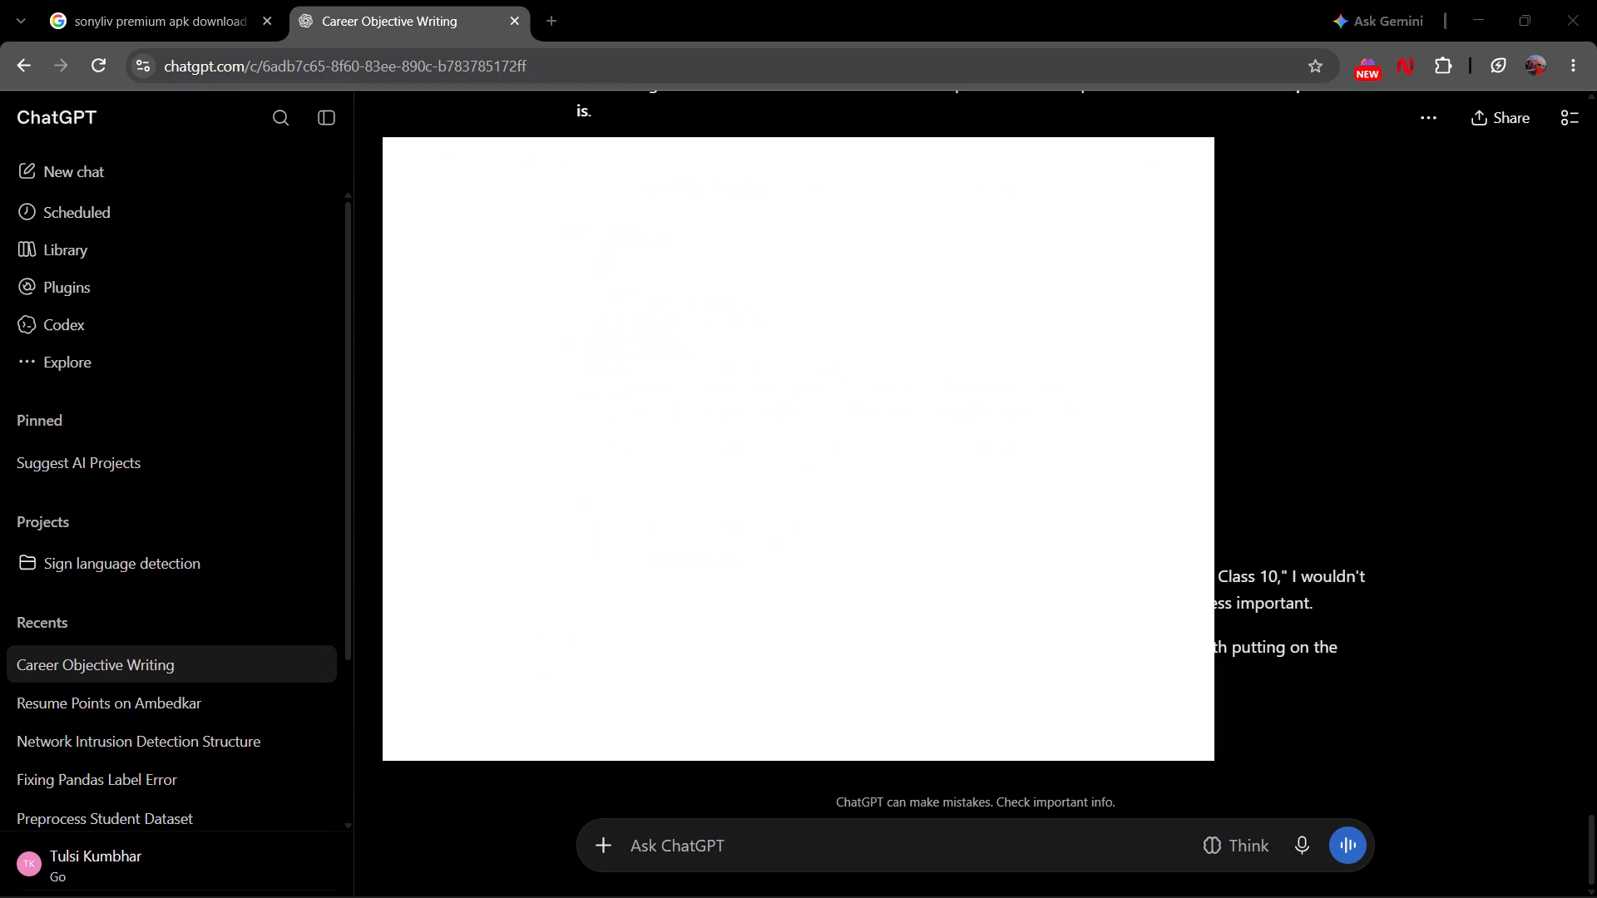